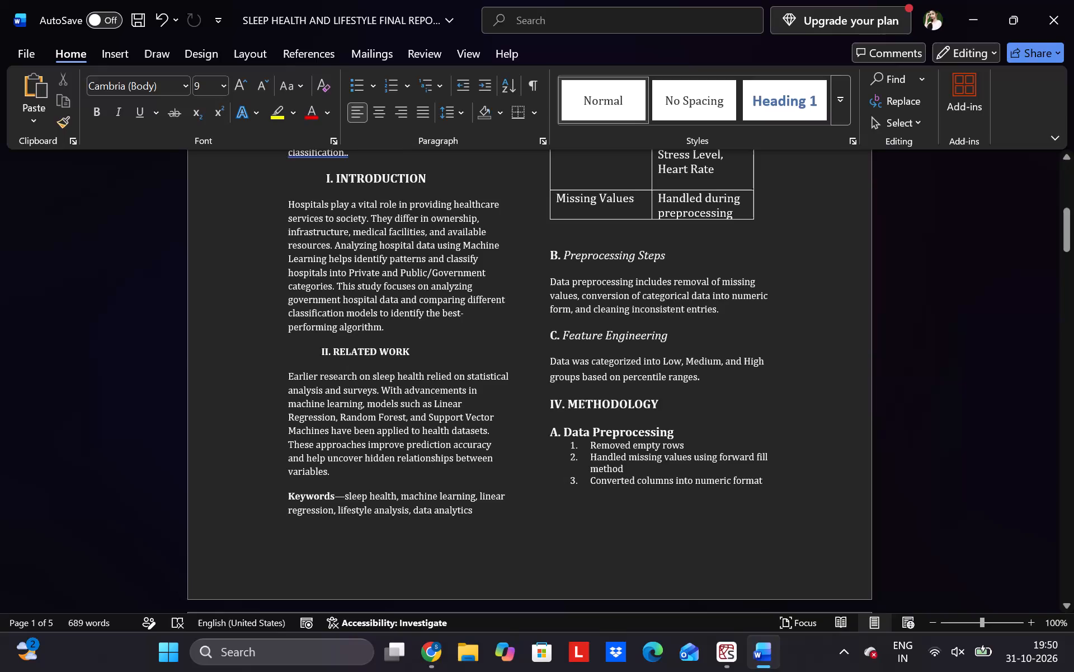
Replace the II. RELATED WORK body text with the copied paragraph on hospital classification research, keeping Keywords as a separate paragraph below.
left_click_drag(329, 472, 285, 401)
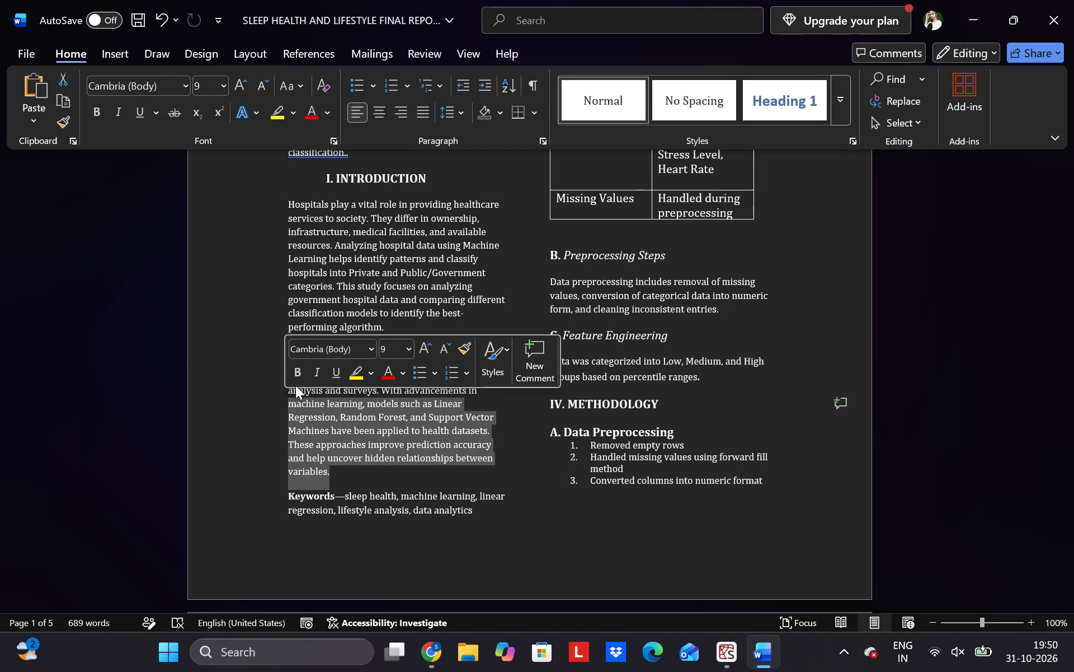
left_click(300, 434)
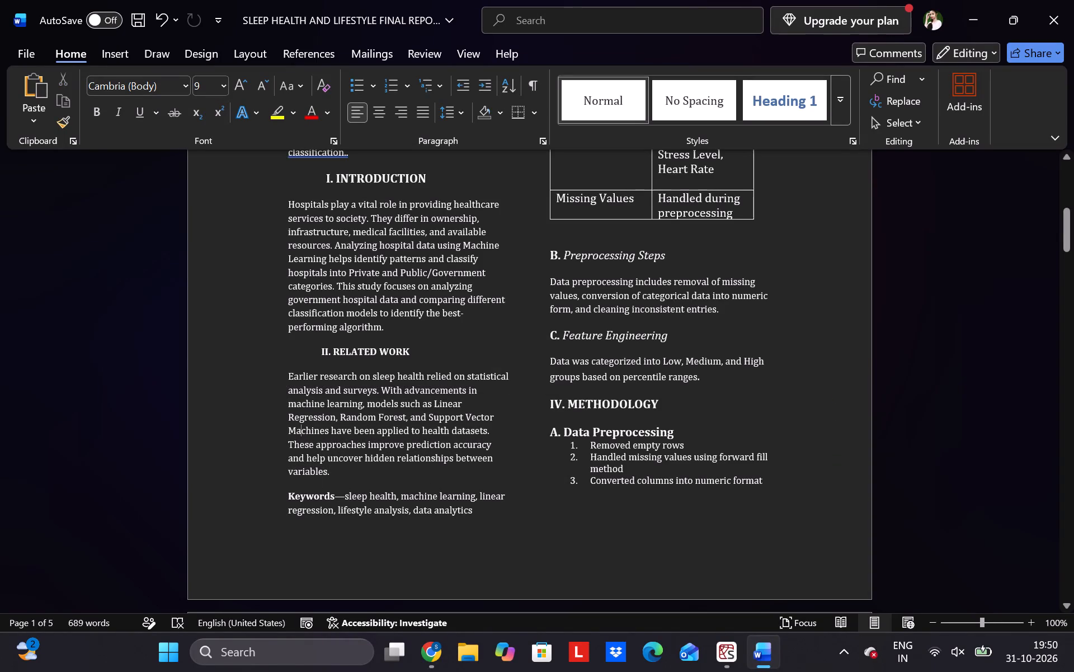
left_click_drag(288, 375, 335, 468)
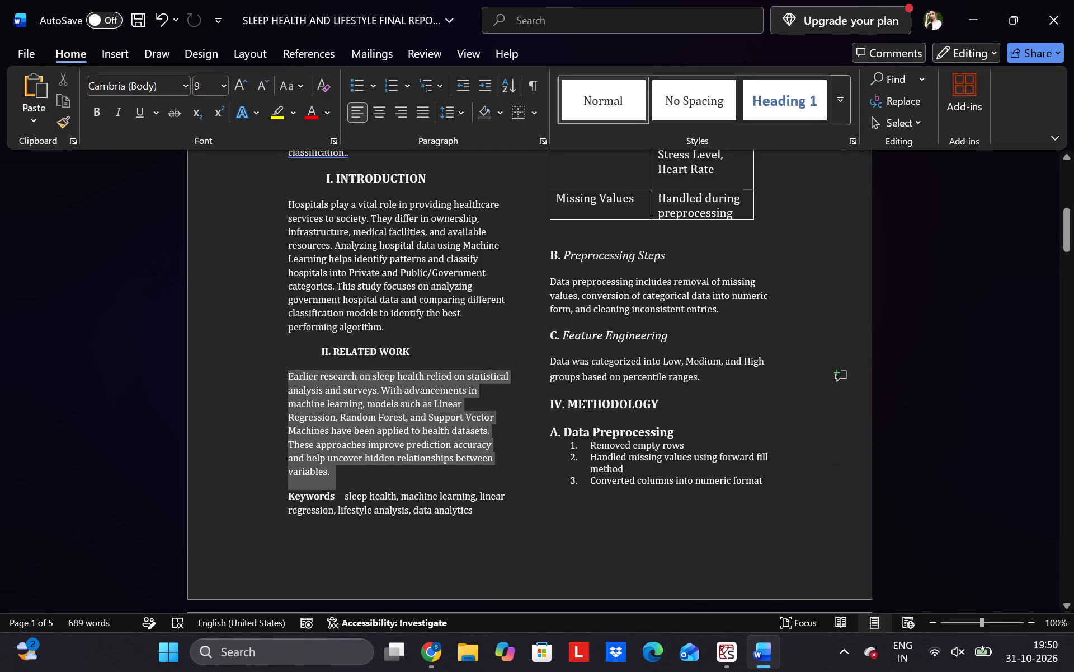
left_click_drag(335, 468, 330, 470)
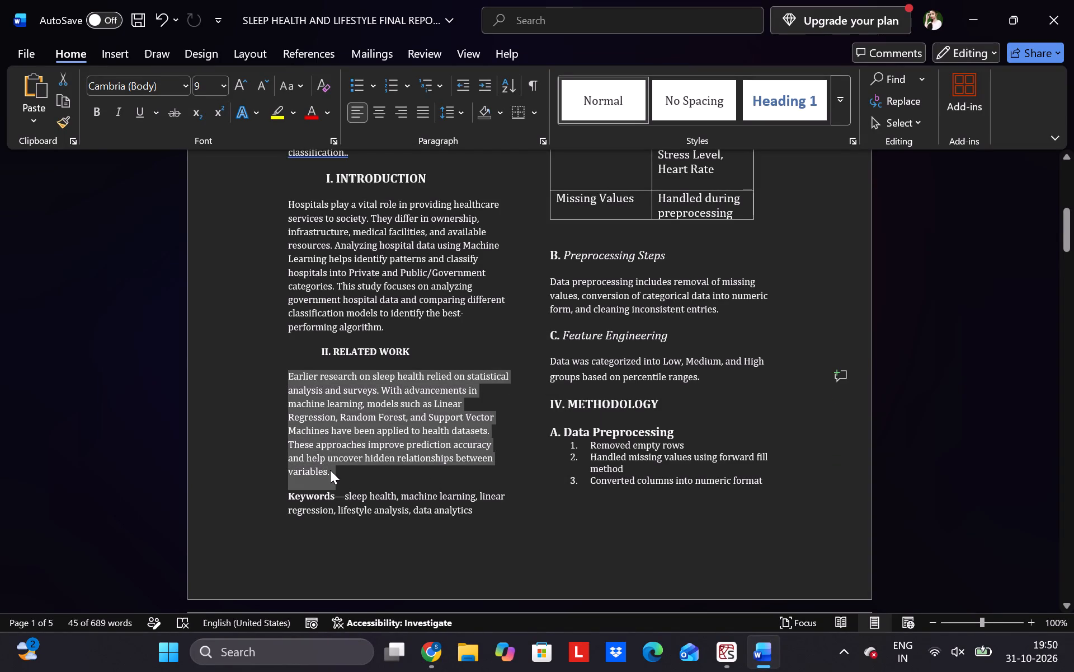
key("ctrl+v")
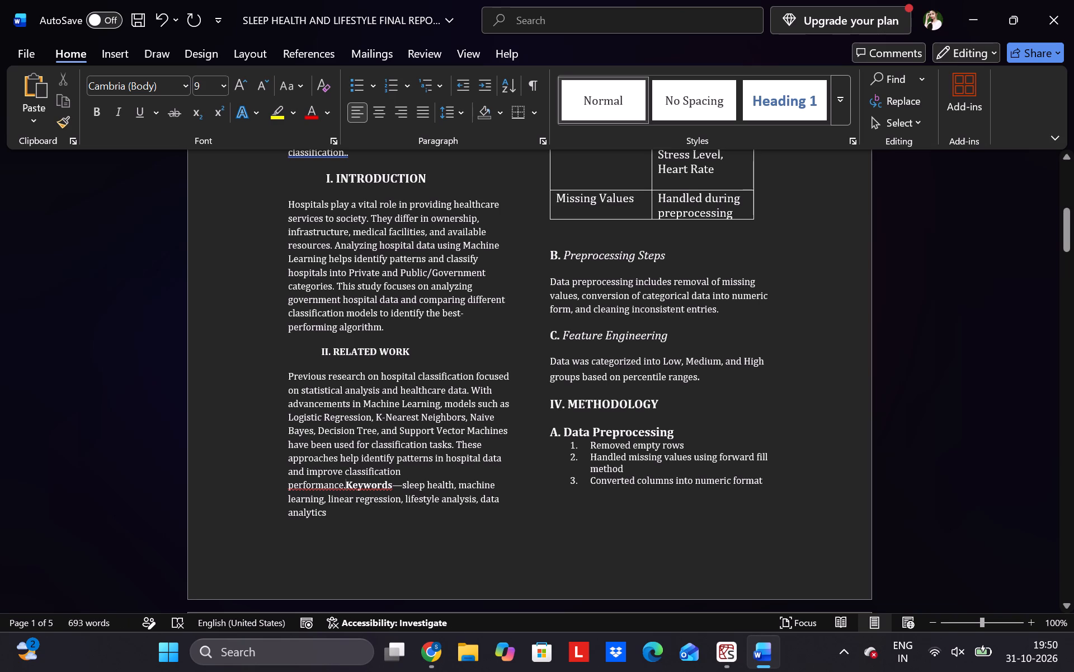
key("Return")
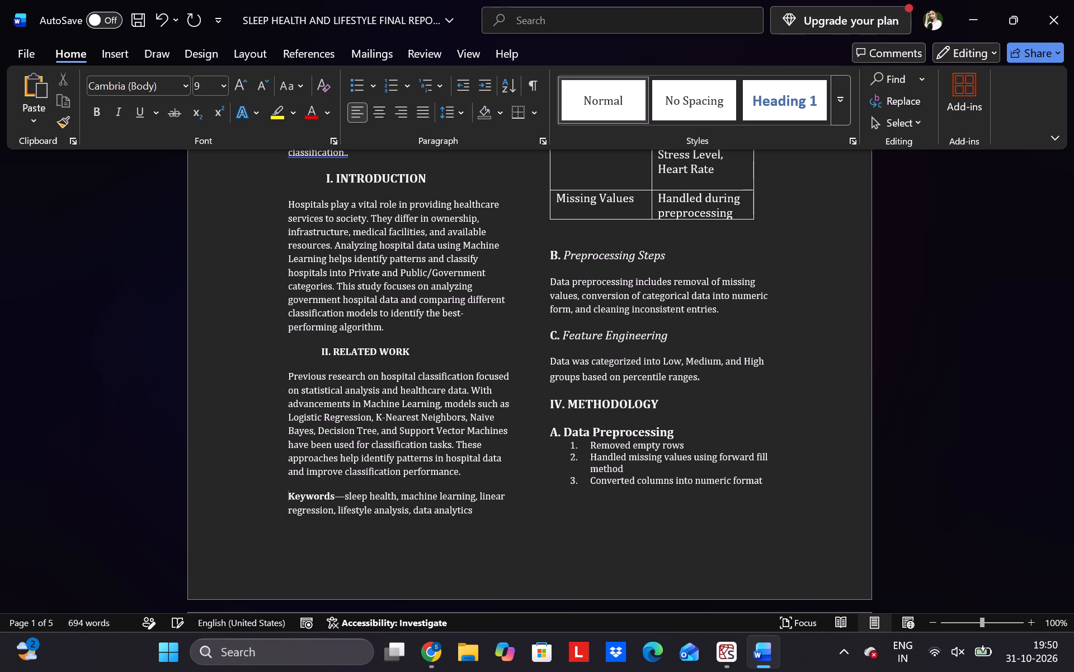
Remove the paragraph break between the II. RELATED WORK heading and its body text.
left_click(289, 378)
key("BackSpace")
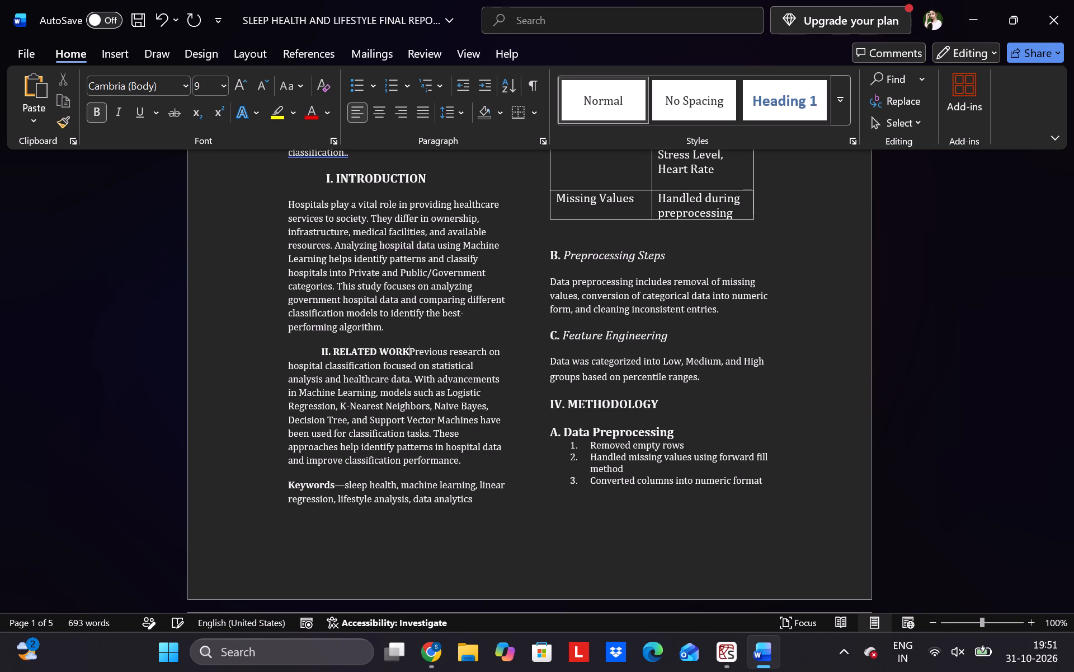
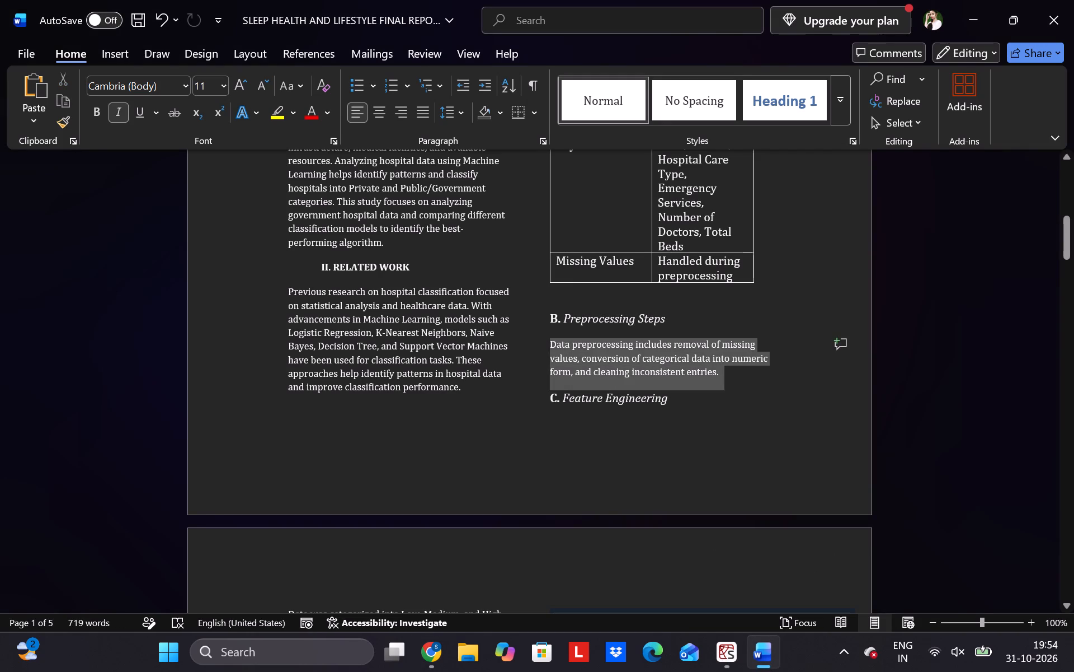
Replace the paragraph under "B. Preprocessing Steps" with ChatGPT's rewritten version, keeping "C. Feature Engineering" on its own line.
left_click_drag(728, 370, 718, 357)
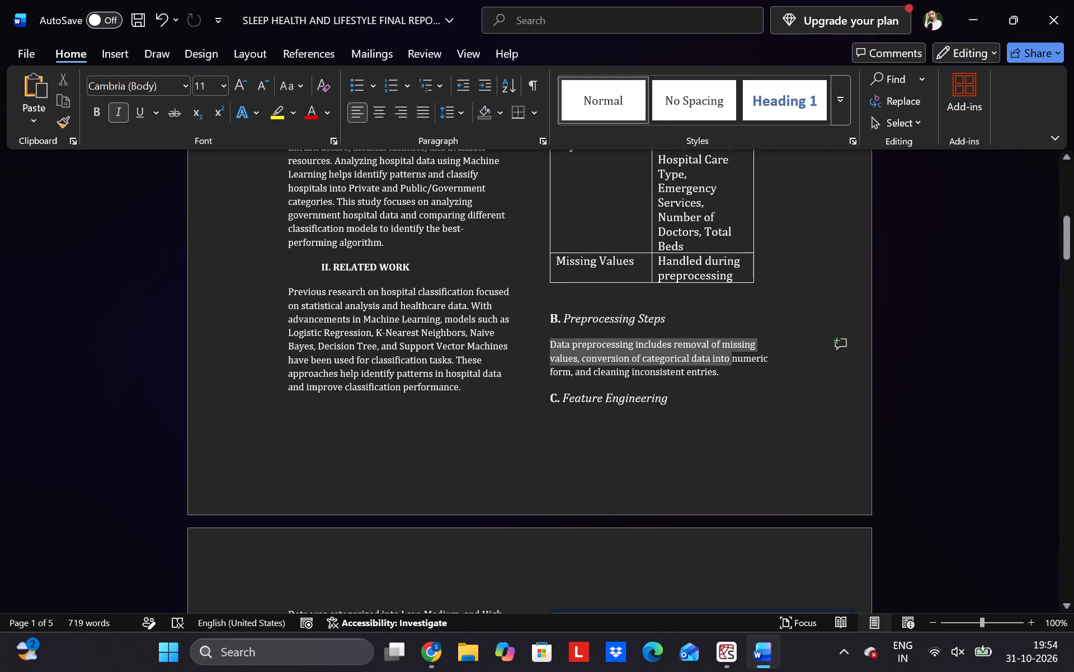
left_click_drag(718, 357, 721, 368)
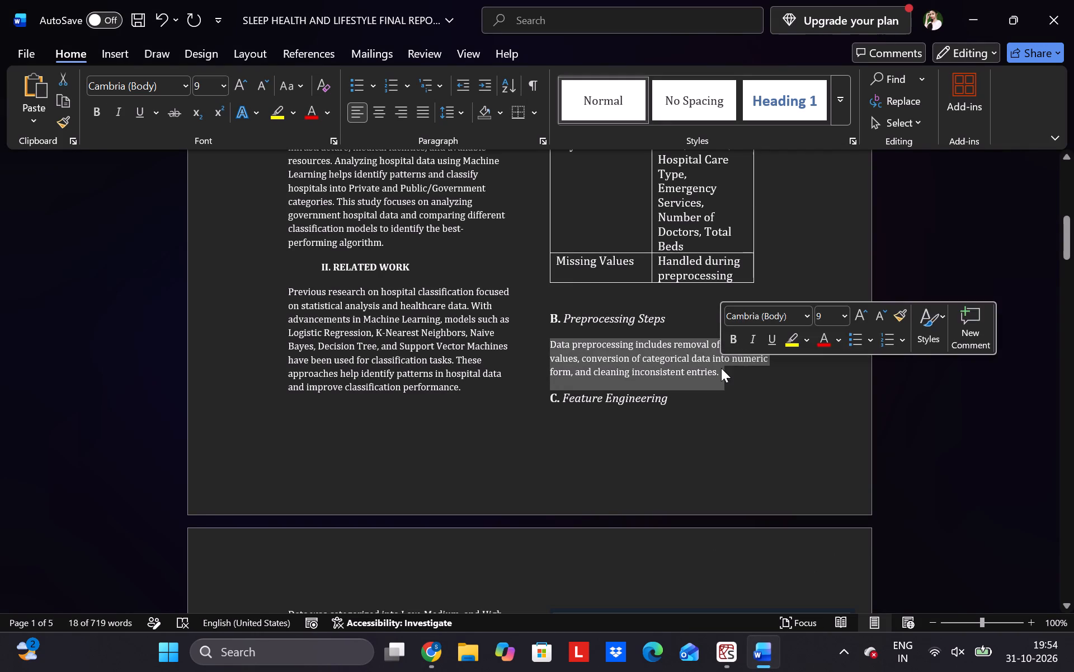
left_click(431, 651)
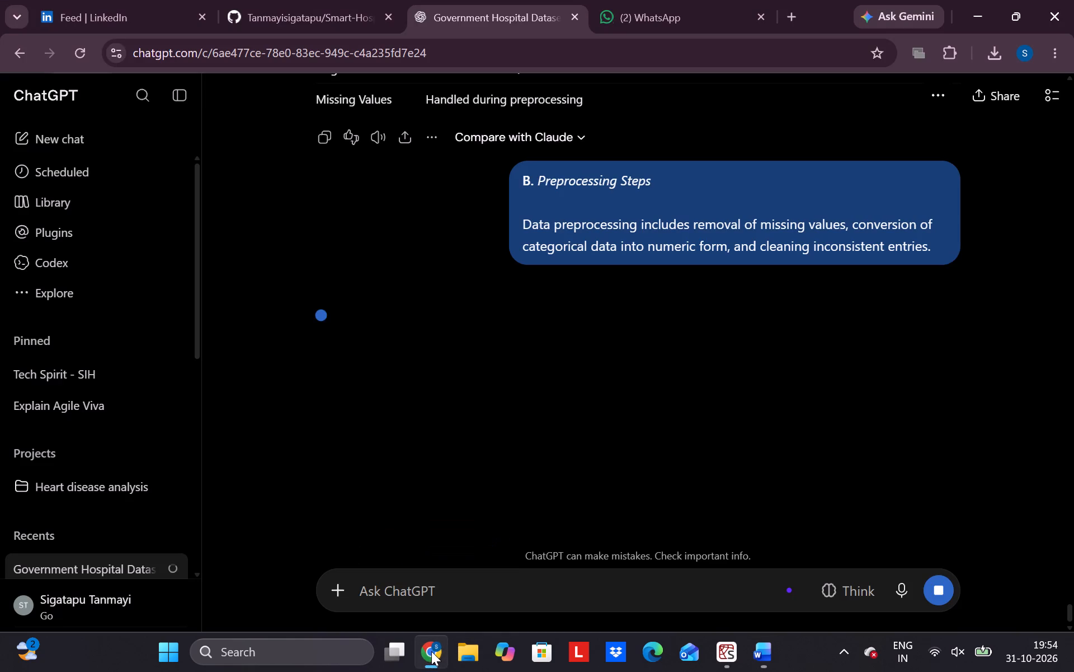
left_click_drag(317, 342, 691, 389)
key("ctrl+c")
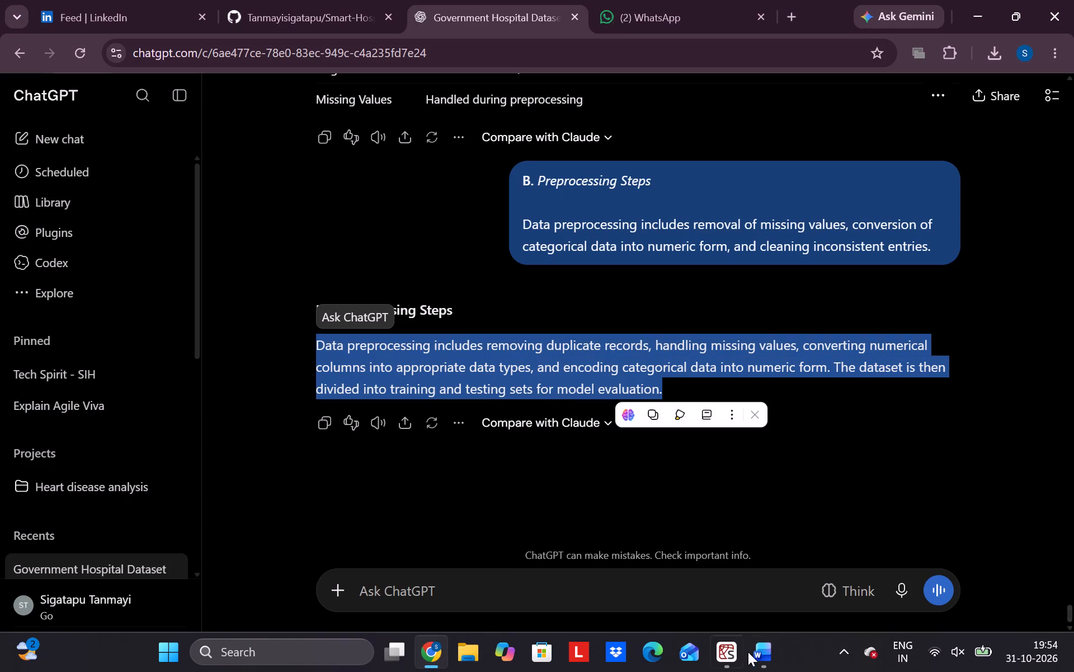
left_click(762, 671)
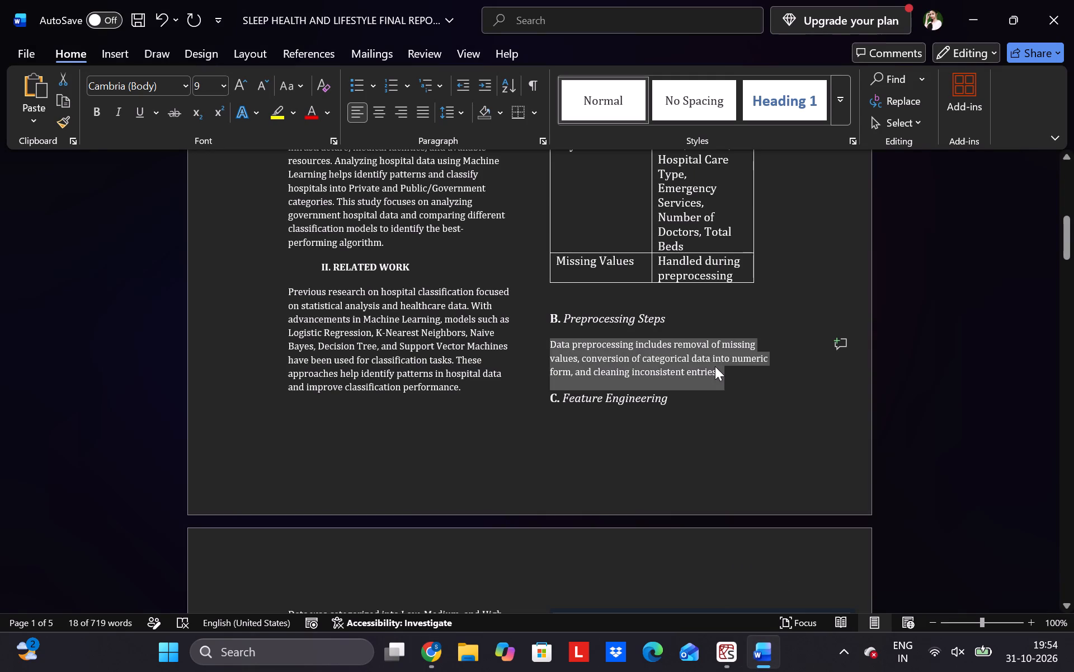
key("ctrl+v")
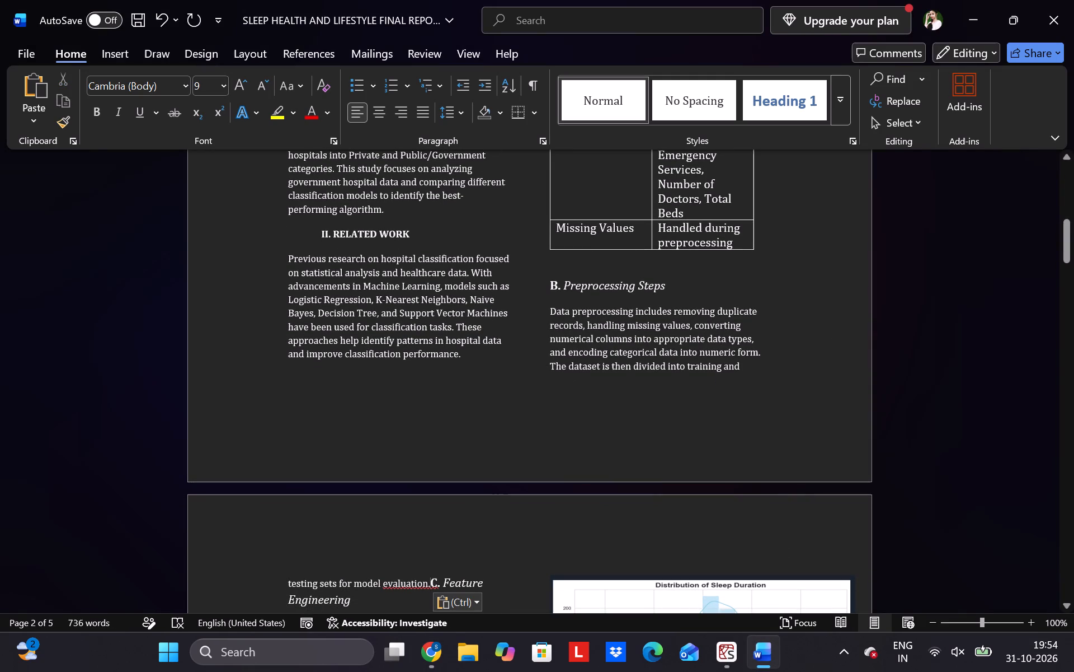
key("Return")
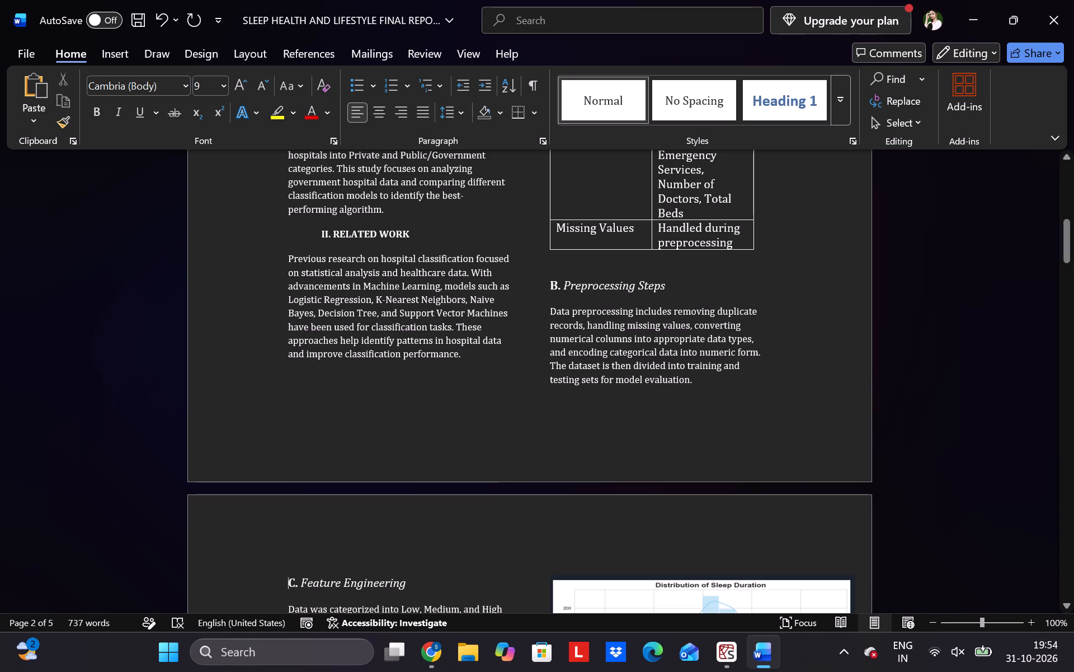
Copy the report's "C. Feature Engineering" heading and paragraph and send them to ChatGPT for rewriting.
scroll(654, 438, "down", 4)
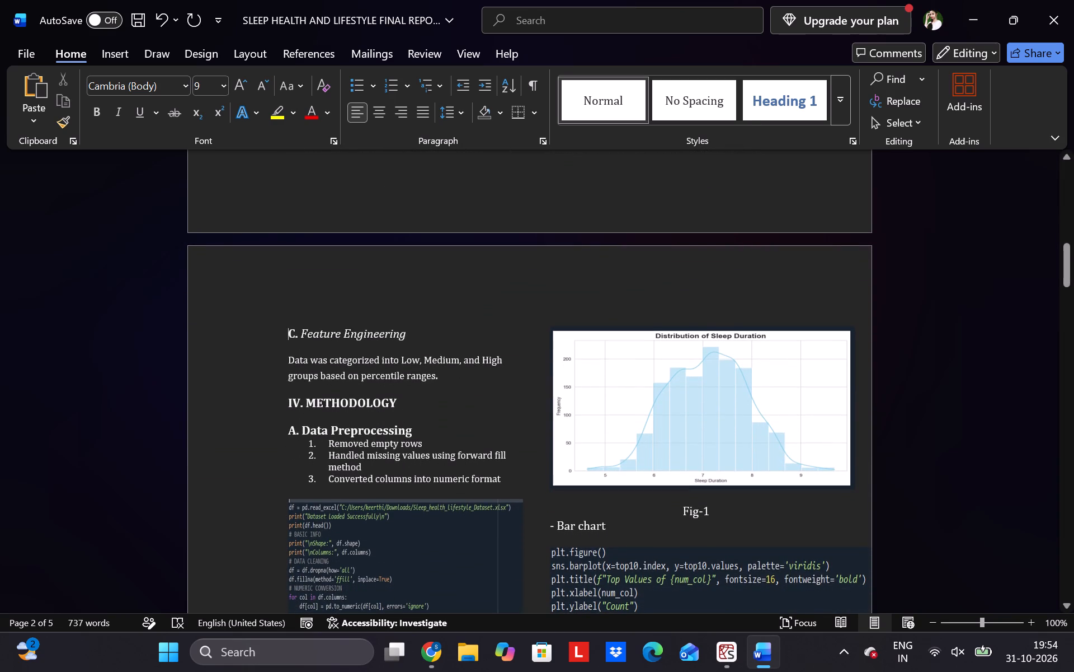
scroll(654, 438, "up", 3)
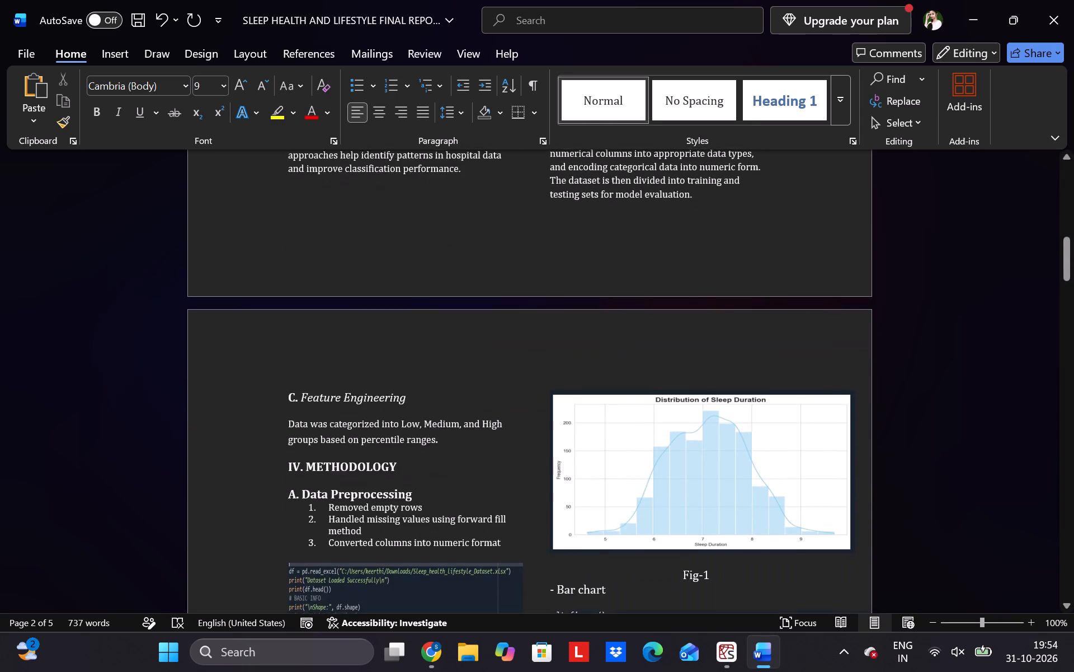
scroll(654, 438, "up", 3)
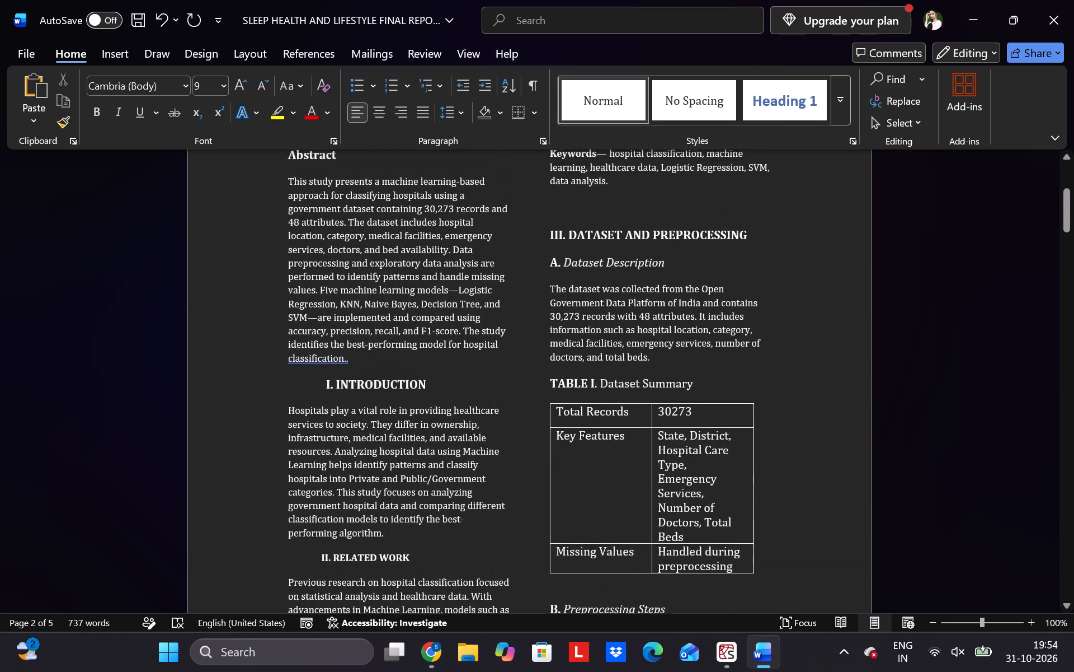
scroll(654, 438, "up", 1)
scroll(654, 438, "down", 2)
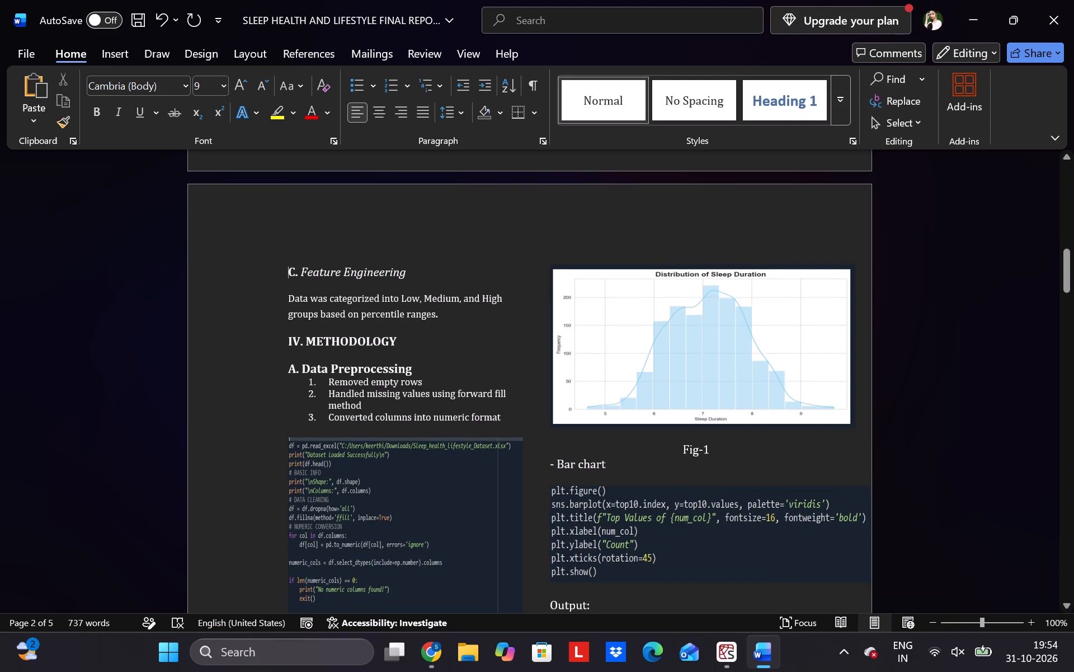
left_click_drag(284, 268, 394, 295)
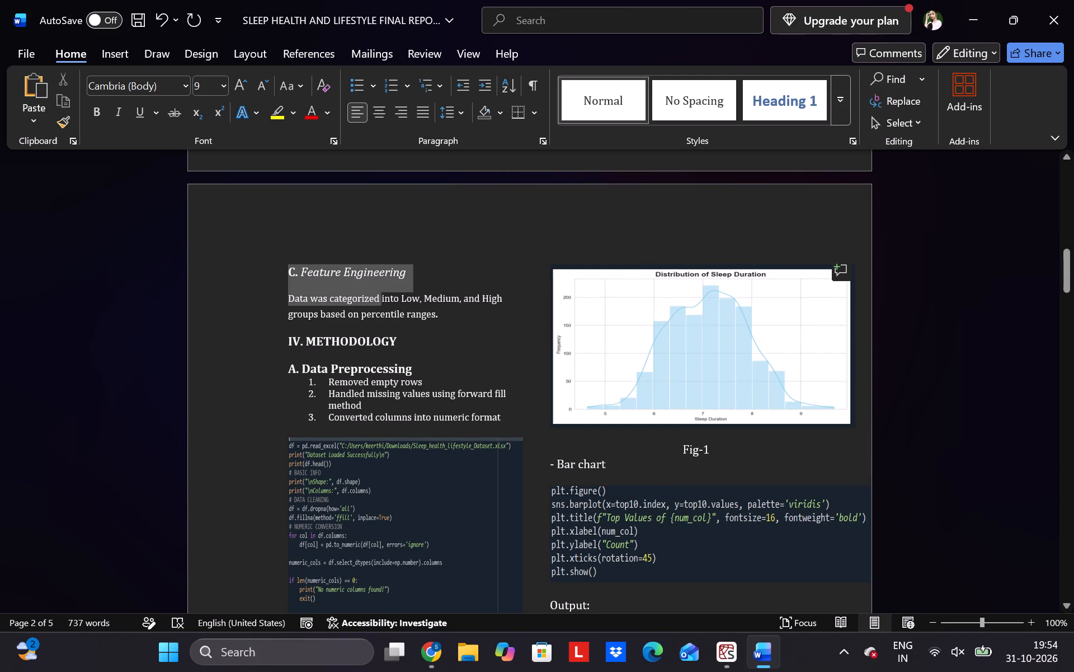
left_click_drag(394, 295, 449, 309)
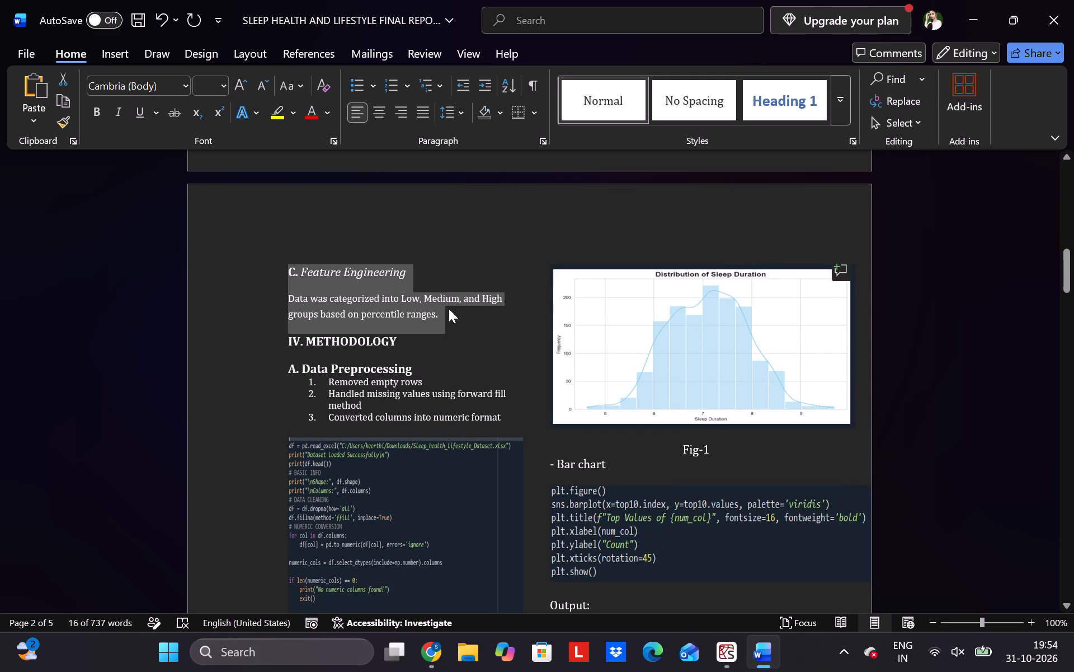
key("ctrl+c")
left_click(439, 670)
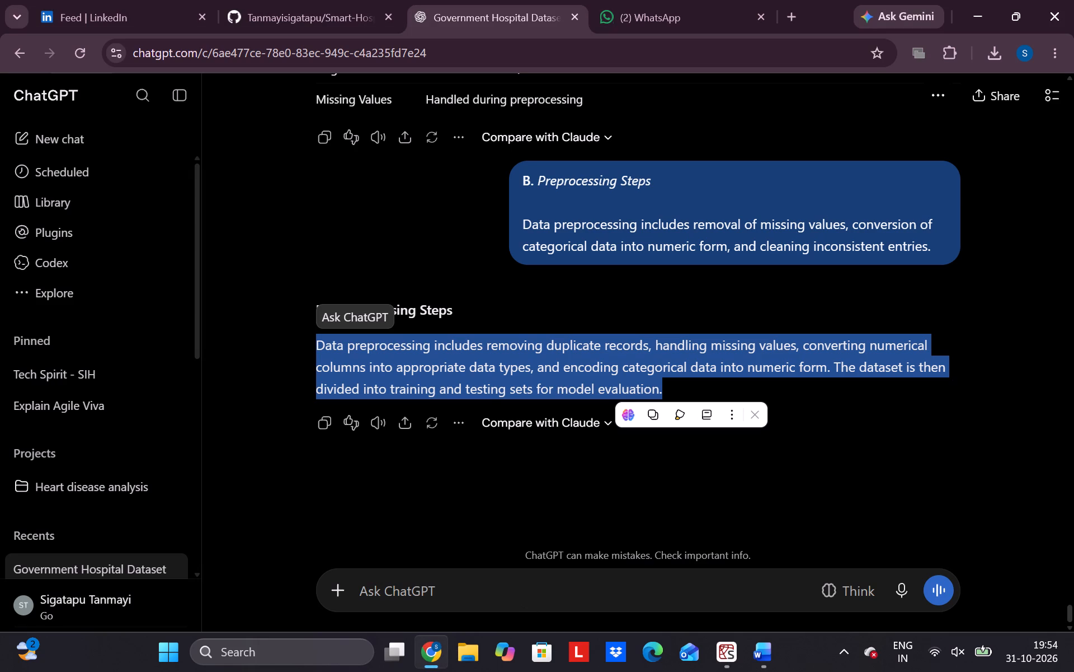
left_click(524, 589)
key("ctrl+v")
key("Return")
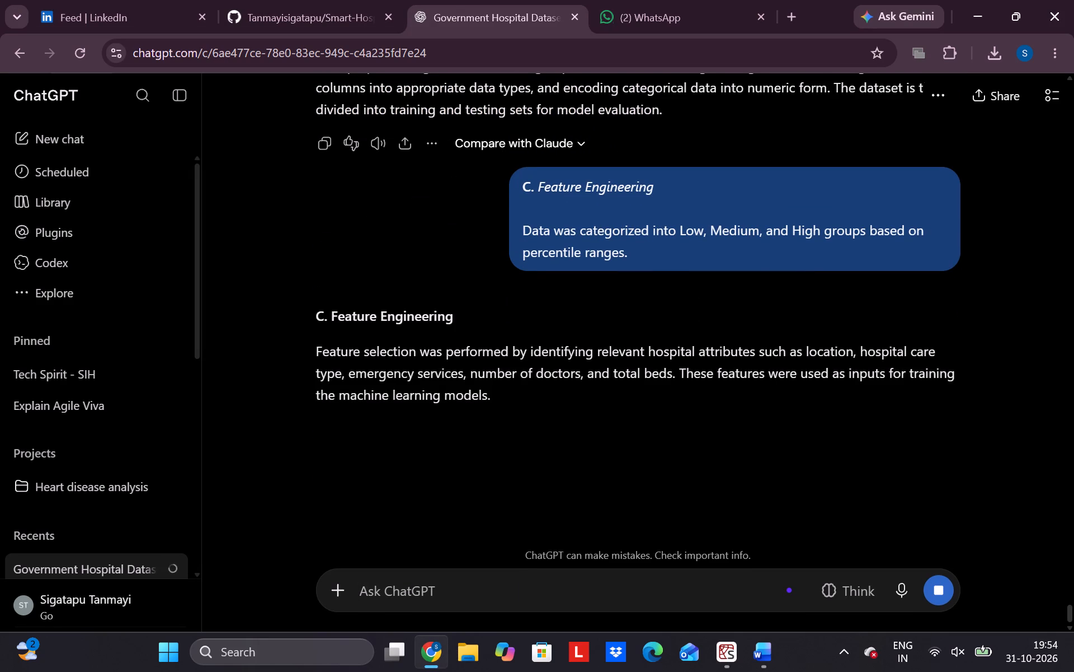
Ask ChatGPT to give the Feature Engineering text "in short".
type("in short")
key("Return")
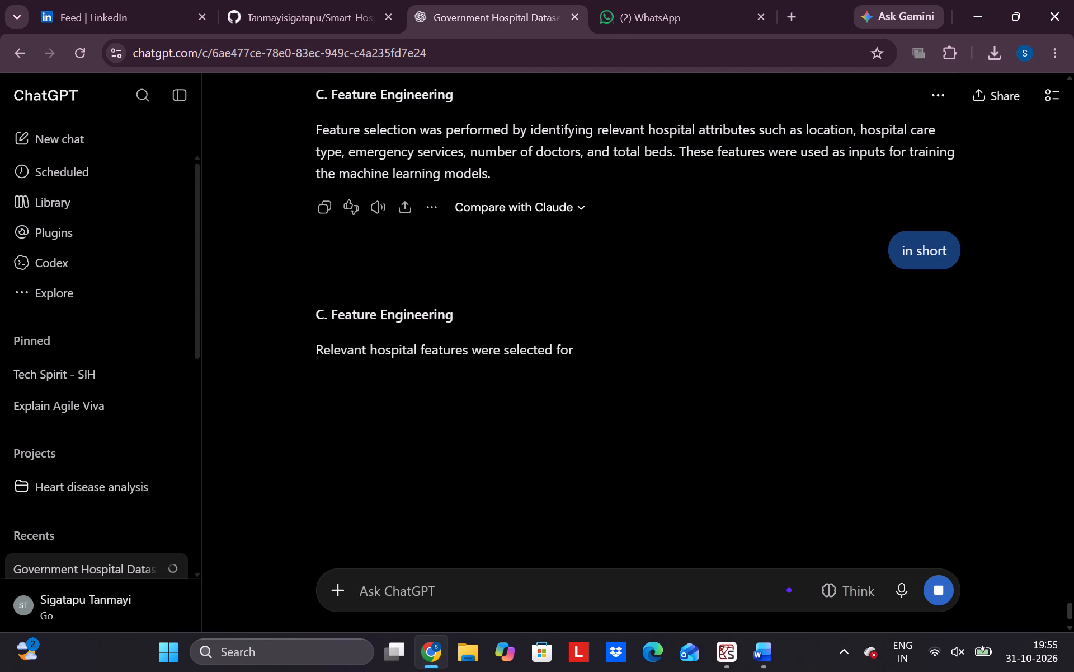
Replace the Feature Engineering paragraph in the Word report with ChatGPT's short sentence, keeping "IV. METHODOLOGY" on its own line.
scroll(426, 333, "up", 1)
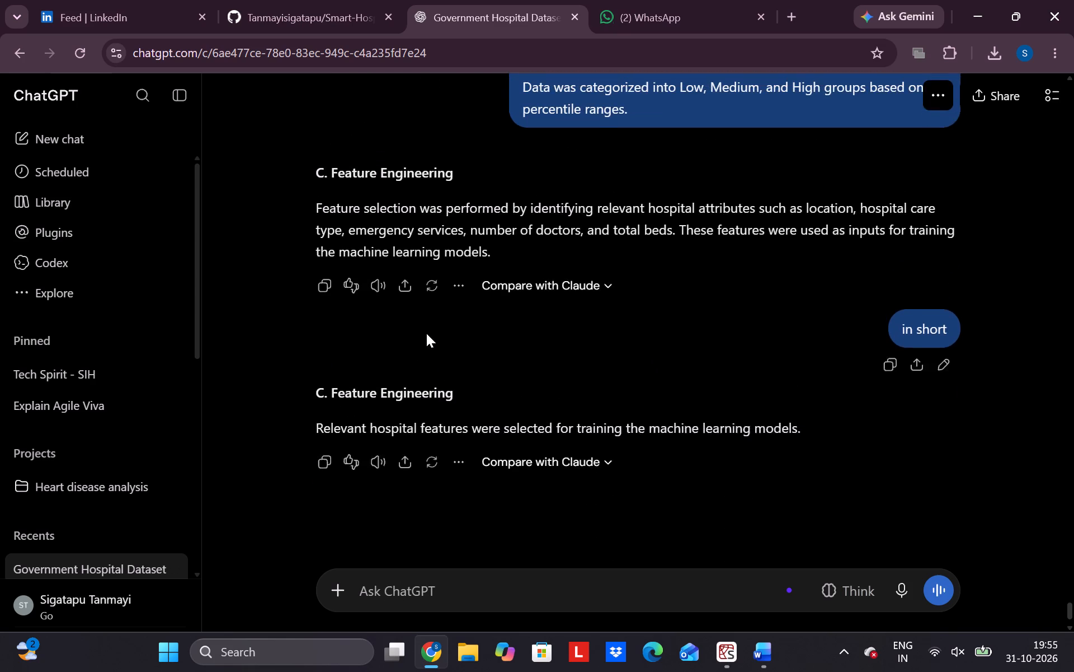
scroll(426, 333, "up", 2)
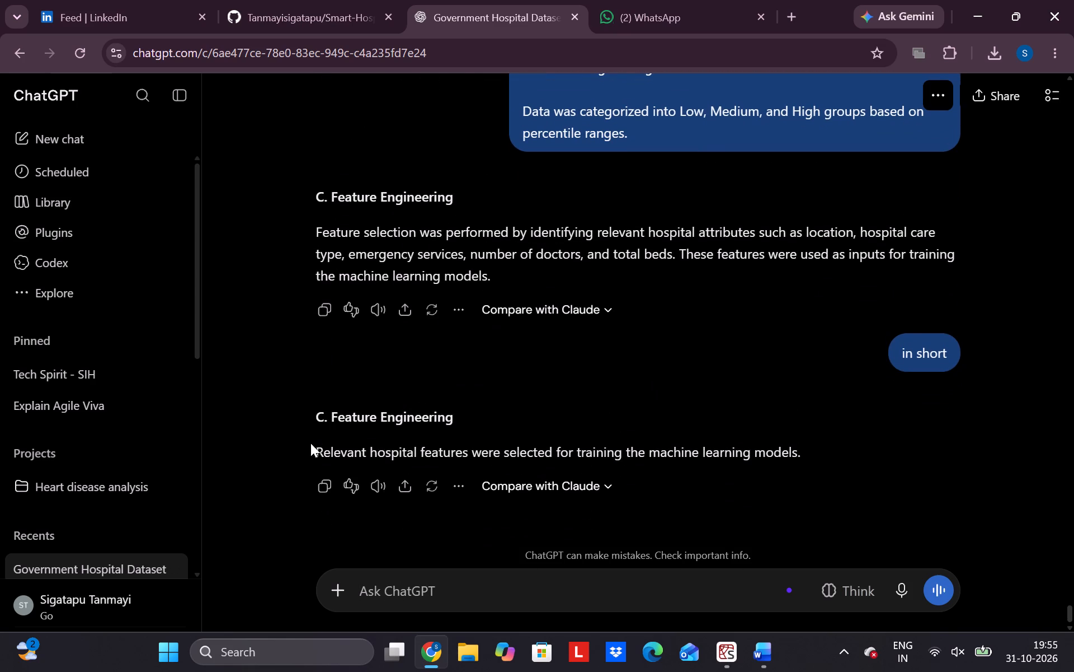
left_click_drag(316, 450, 813, 439)
key("ctrl+c")
left_click(752, 652)
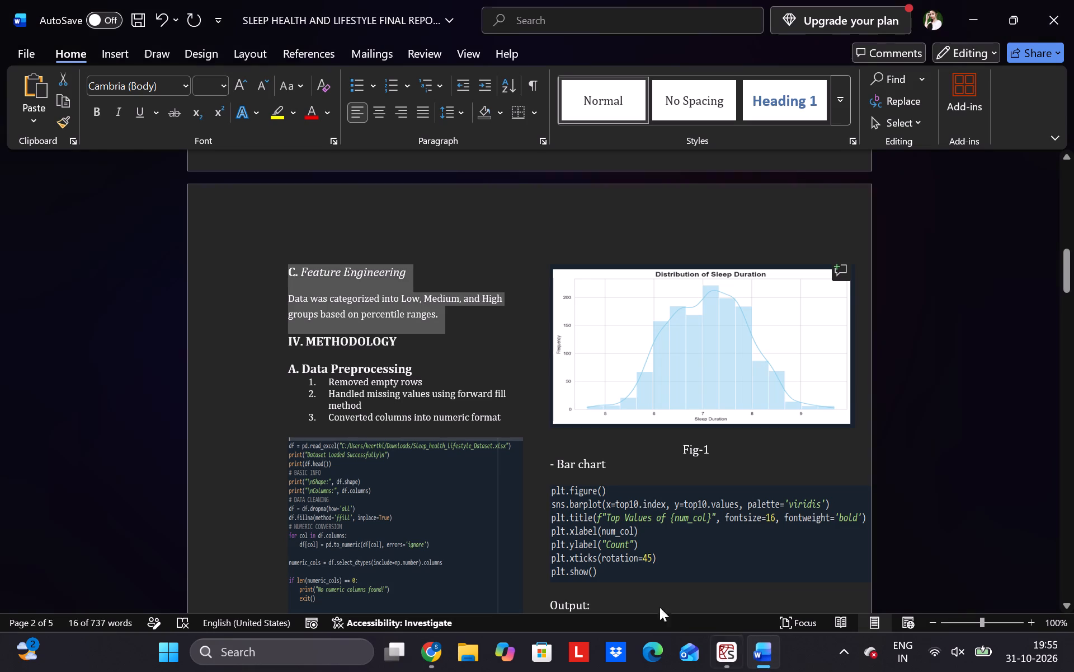
left_click(288, 295)
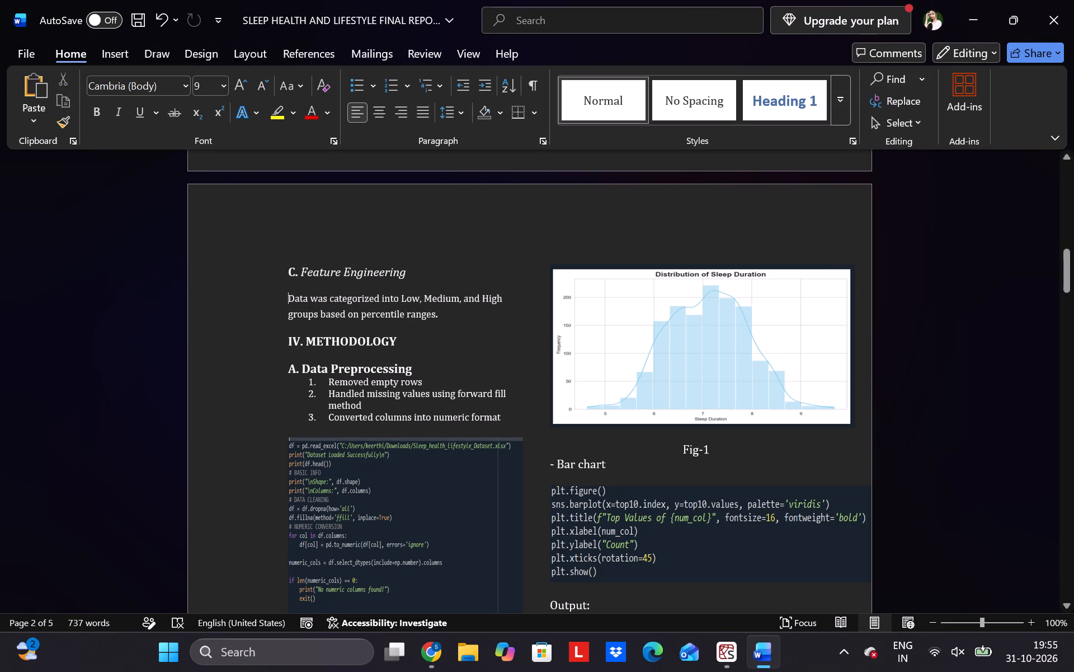
left_click_drag(288, 296, 442, 311)
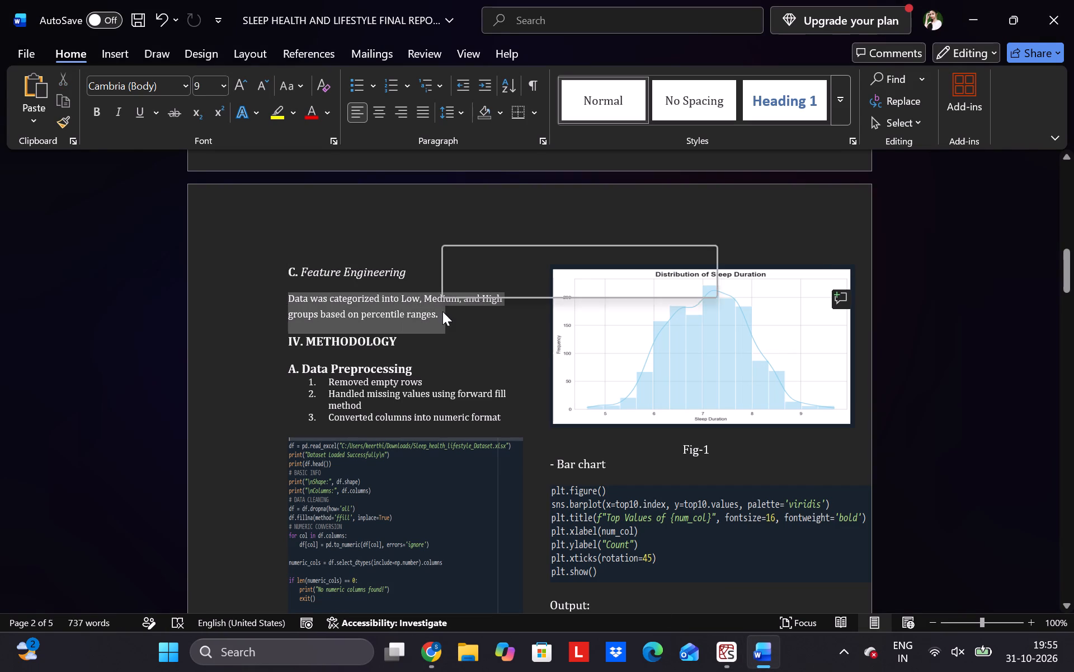
key("ctrl+v")
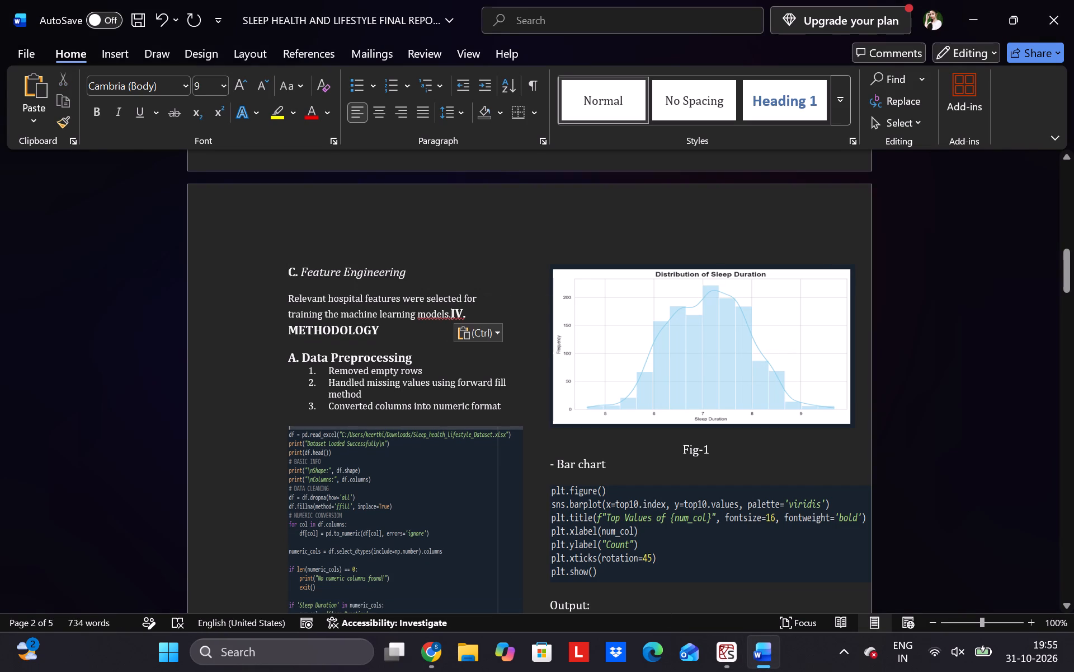
key("Return")
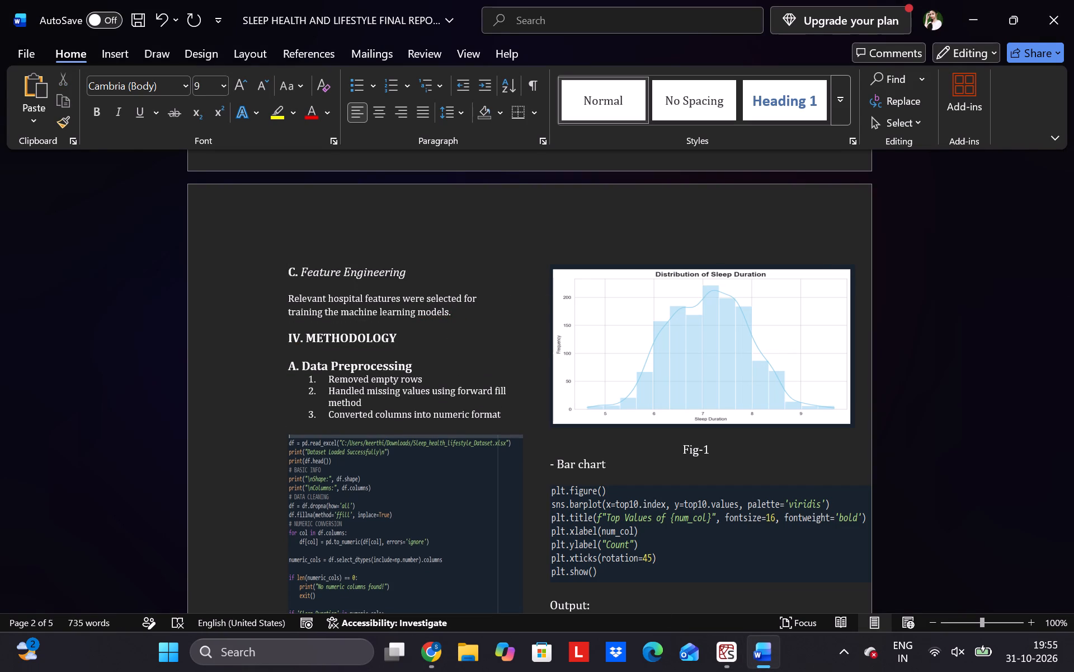
scroll(472, 334, "down", 1)
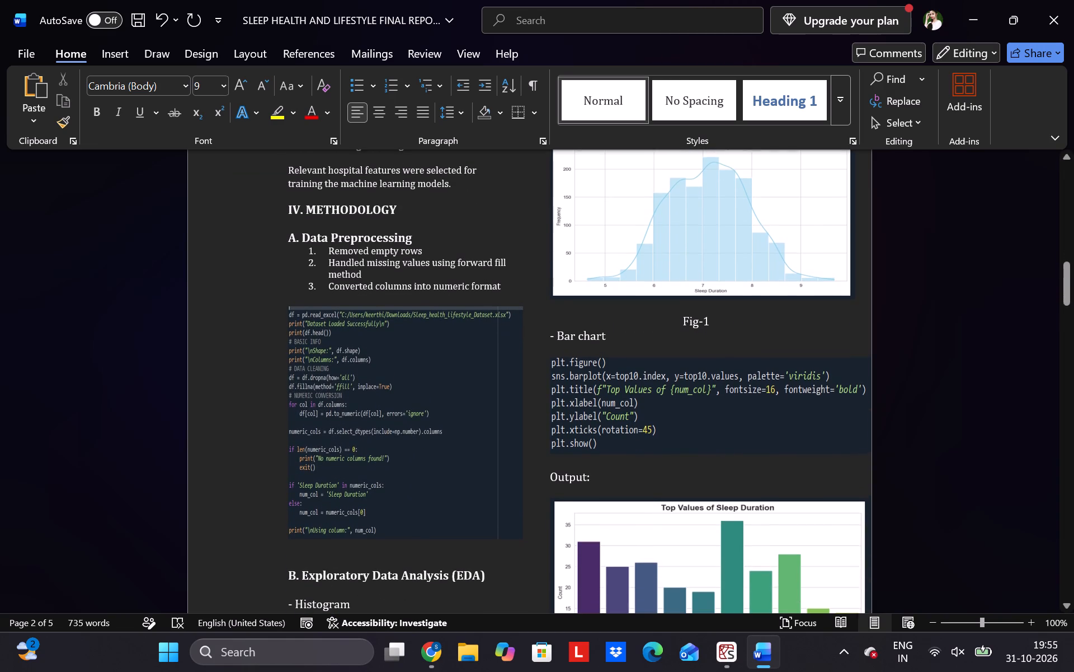
scroll(472, 334, "down", 1)
scroll(472, 334, "up", 1)
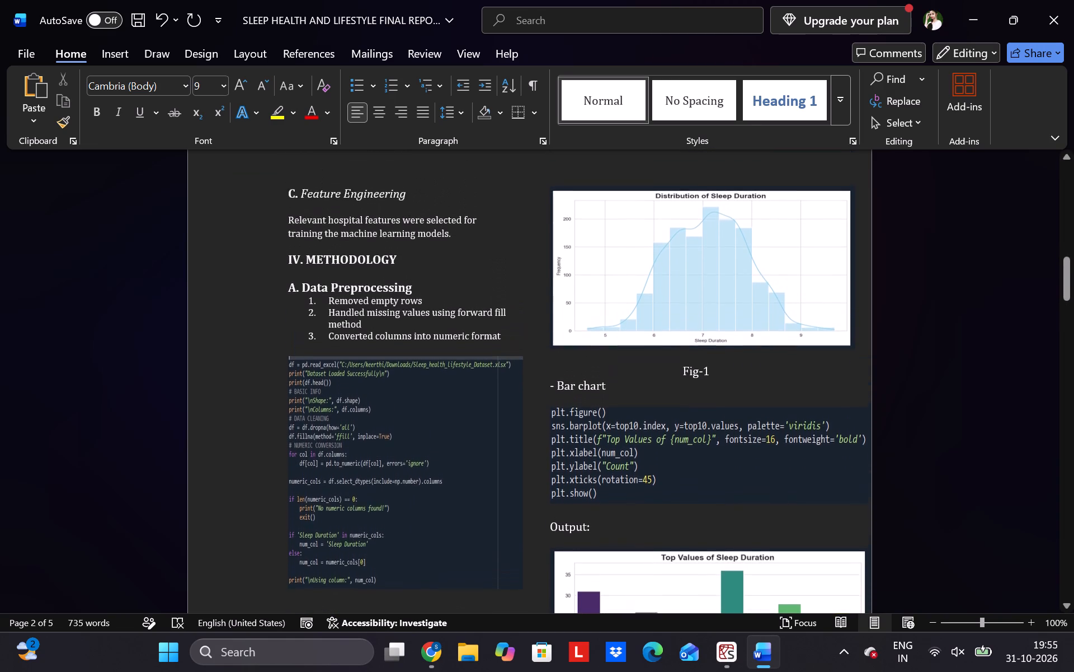
scroll(472, 334, "up", 1)
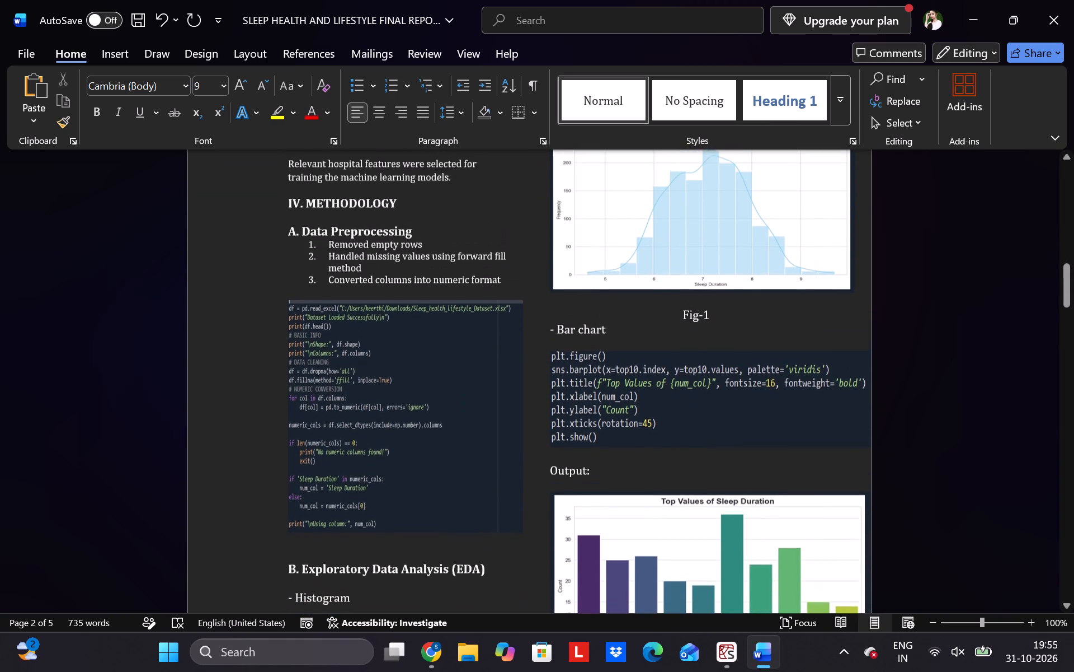
scroll(472, 334, "up", 1)
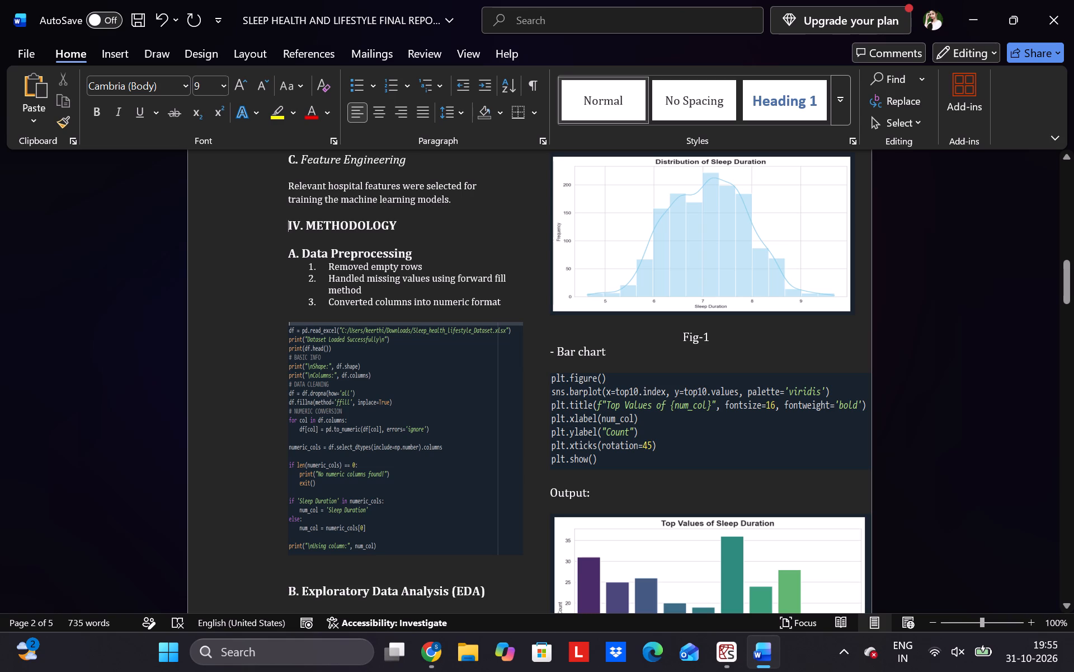
left_click_drag(289, 223, 512, 304)
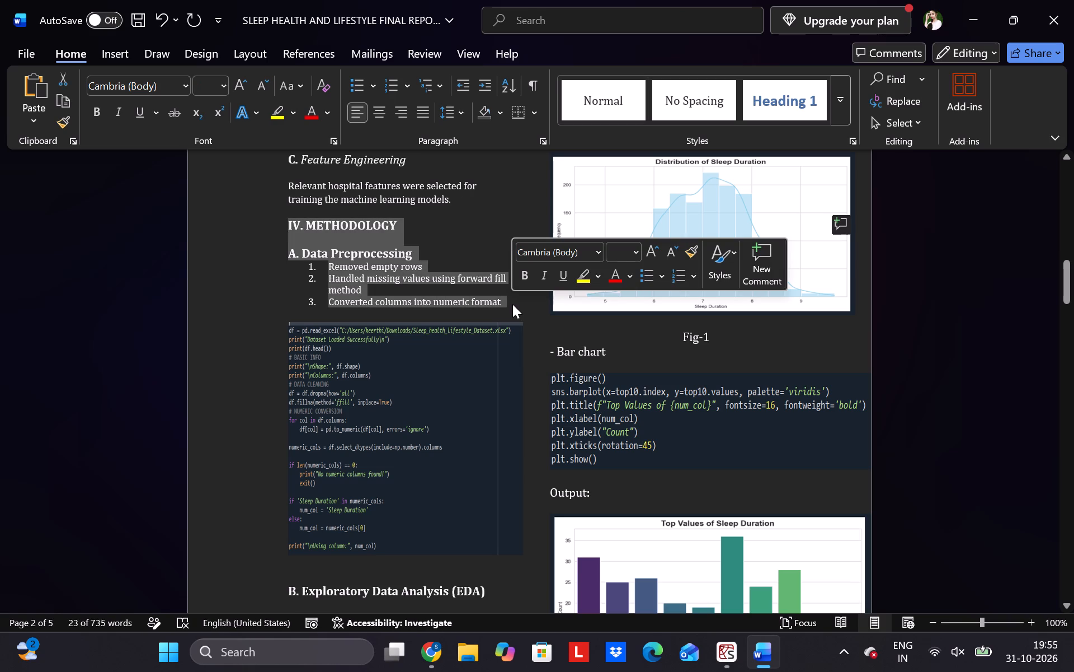
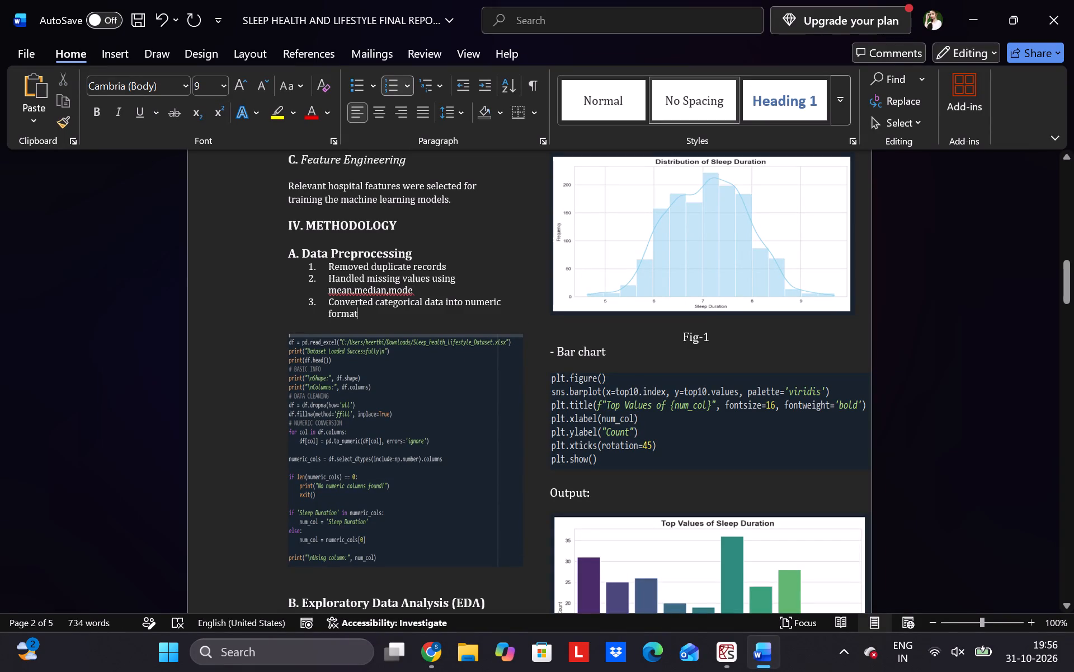
Add the missing spaces after the commas in the second Data Preprocessing list item so it reads "mean, median, mode".
left_click(355, 291)
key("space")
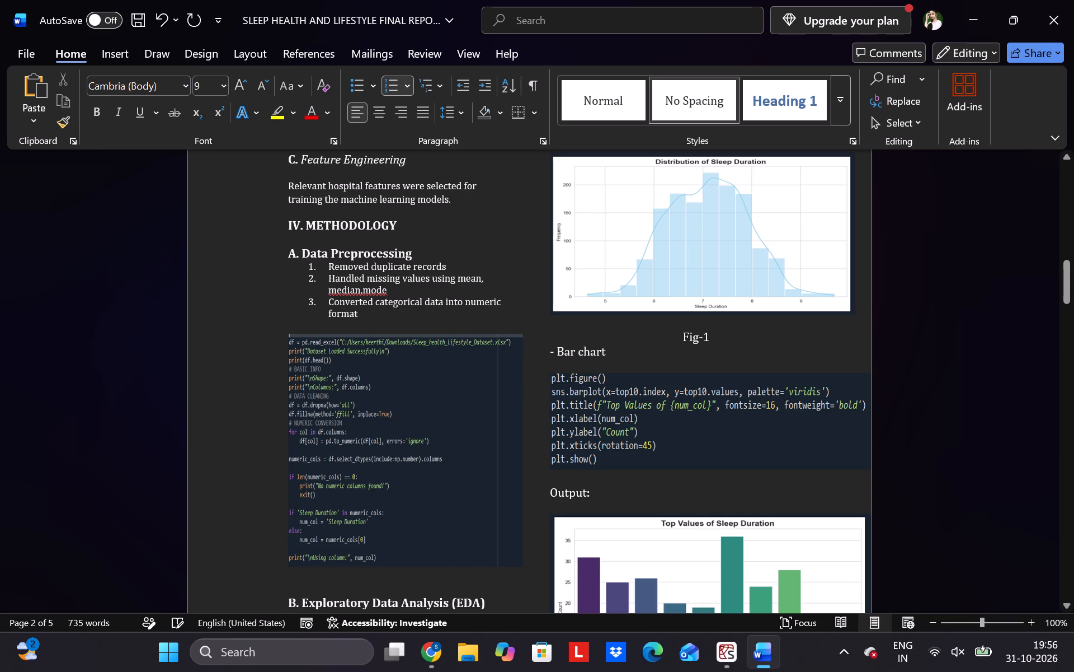
left_click(365, 293)
Add the missing space before "mode" in the second Data Preprocessing list item, making it read "median, mode".
key("space")
Look over the preprocessing code image and the EDA code and charts that follow the Data Preprocessing list.
scroll(364, 451, "down", 2)
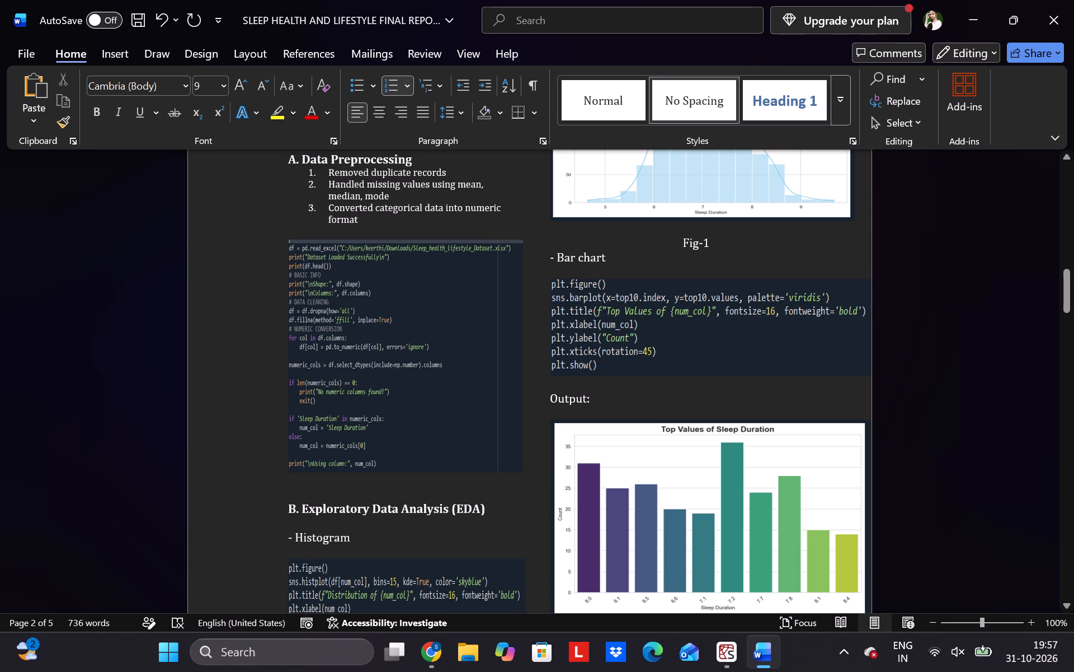
scroll(364, 451, "down", 1)
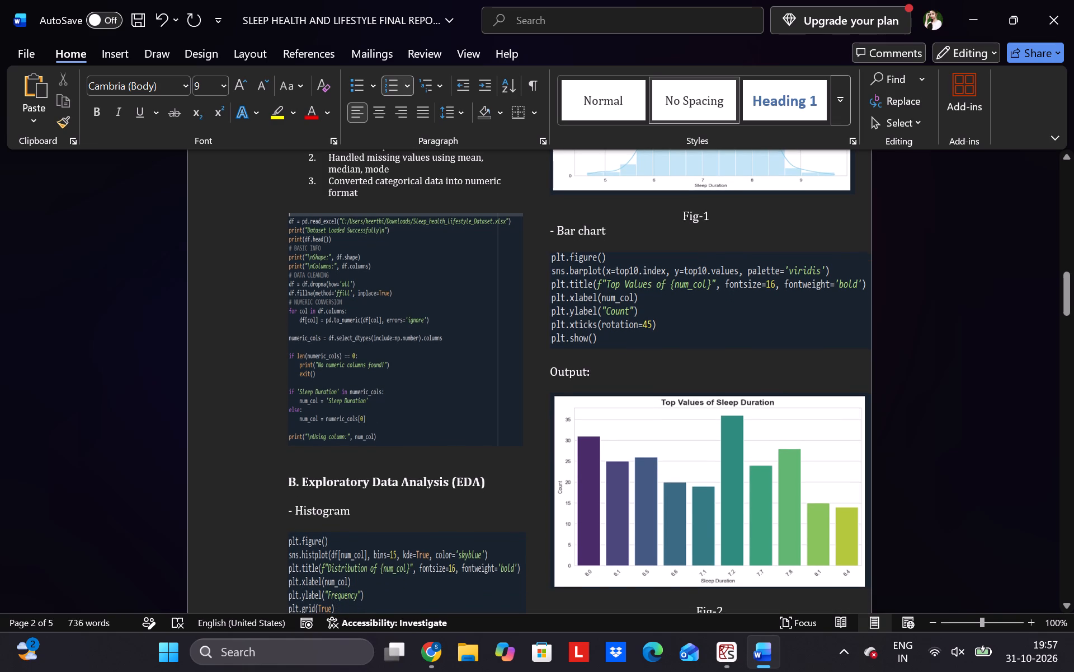
left_click(399, 335)
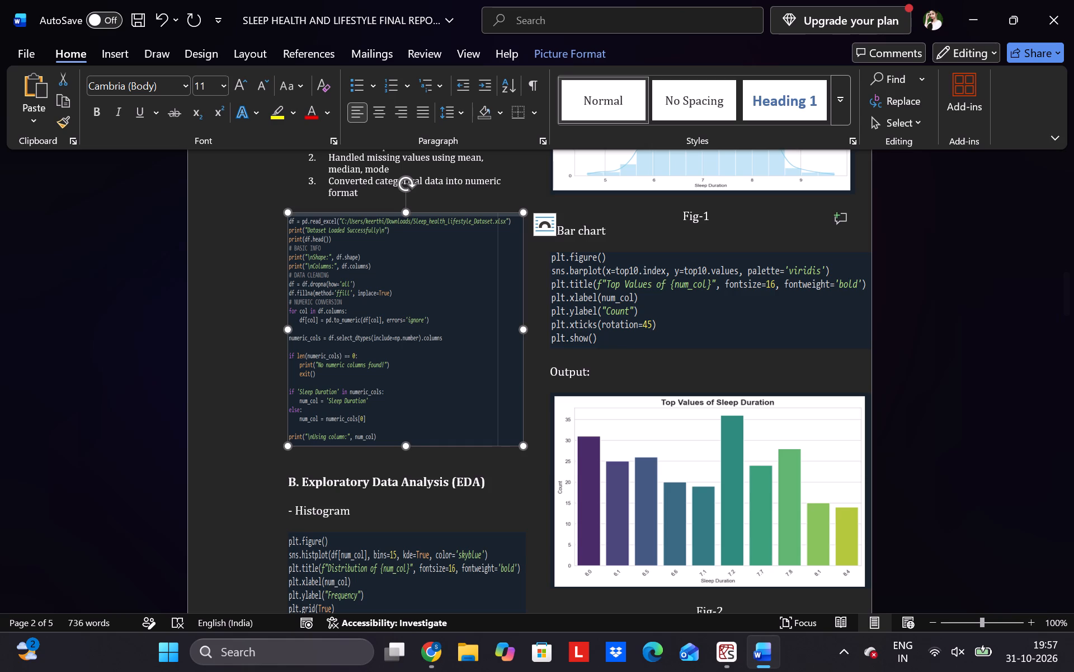
left_click(168, 304)
scroll(168, 304, "up", 5)
scroll(168, 304, "down", 2)
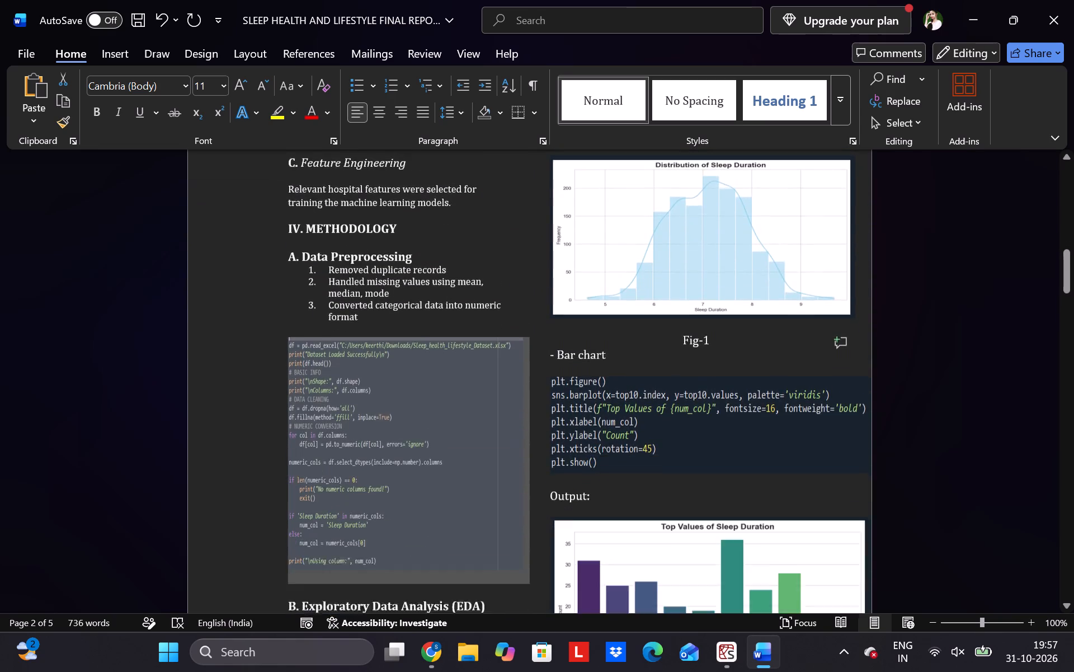
scroll(168, 304, "down", 5)
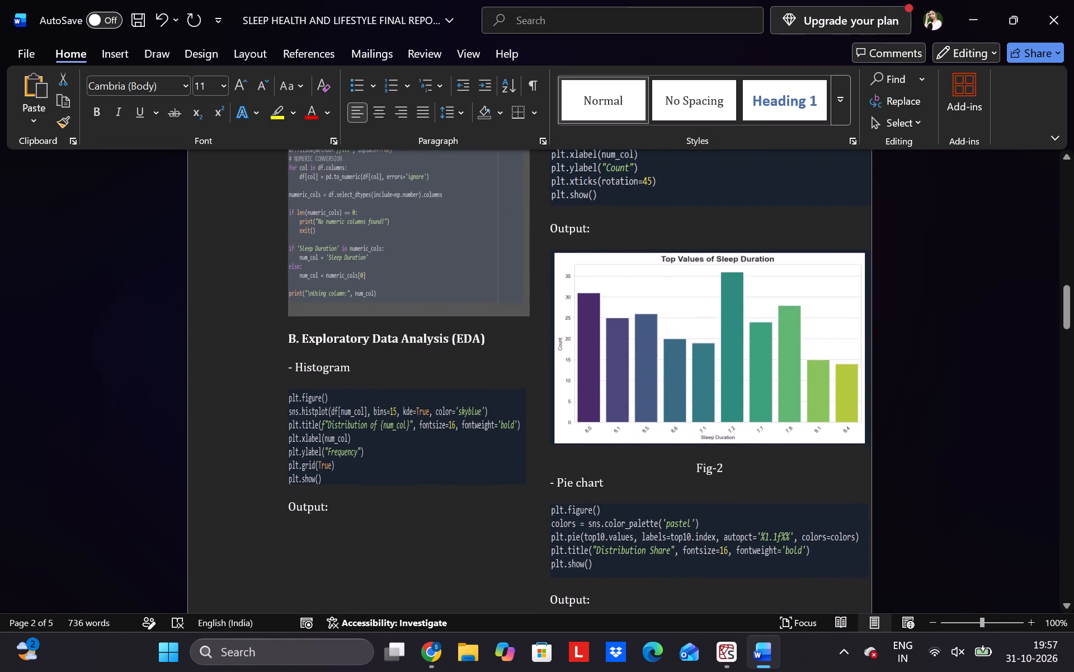
scroll(168, 304, "down", 3)
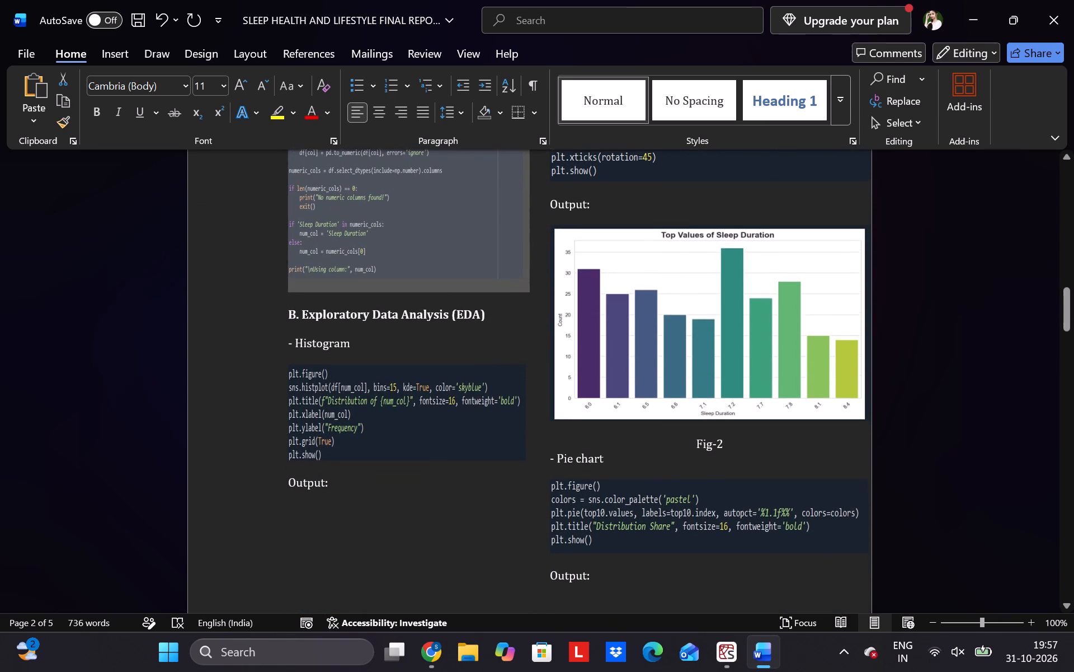
scroll(168, 304, "down", 5)
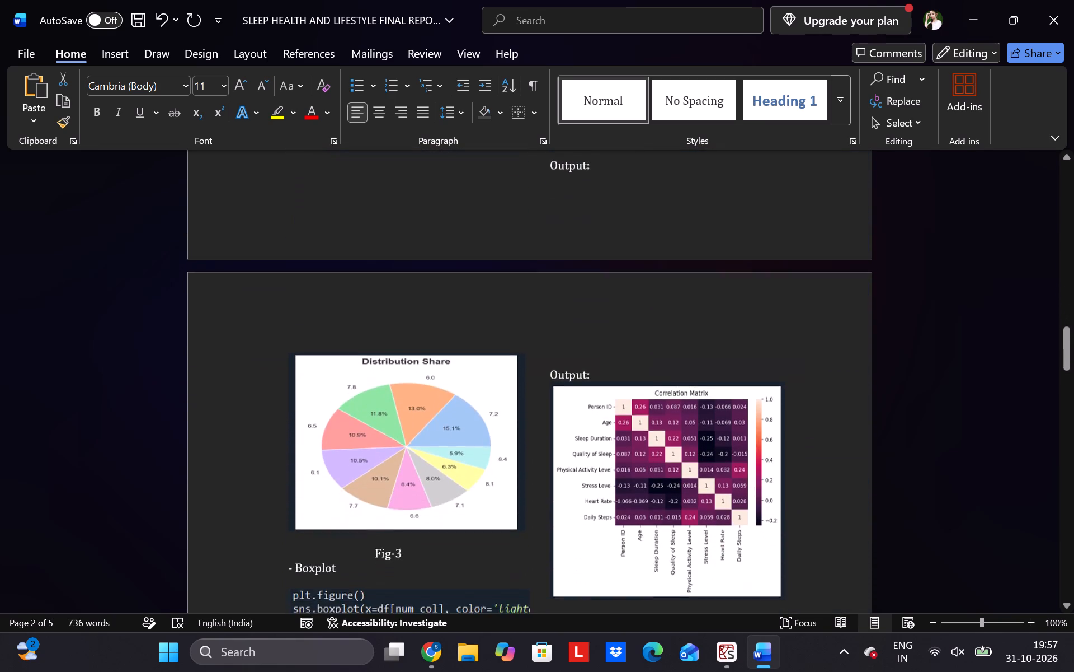
scroll(168, 304, "down", 3)
scroll(168, 304, "up", 5)
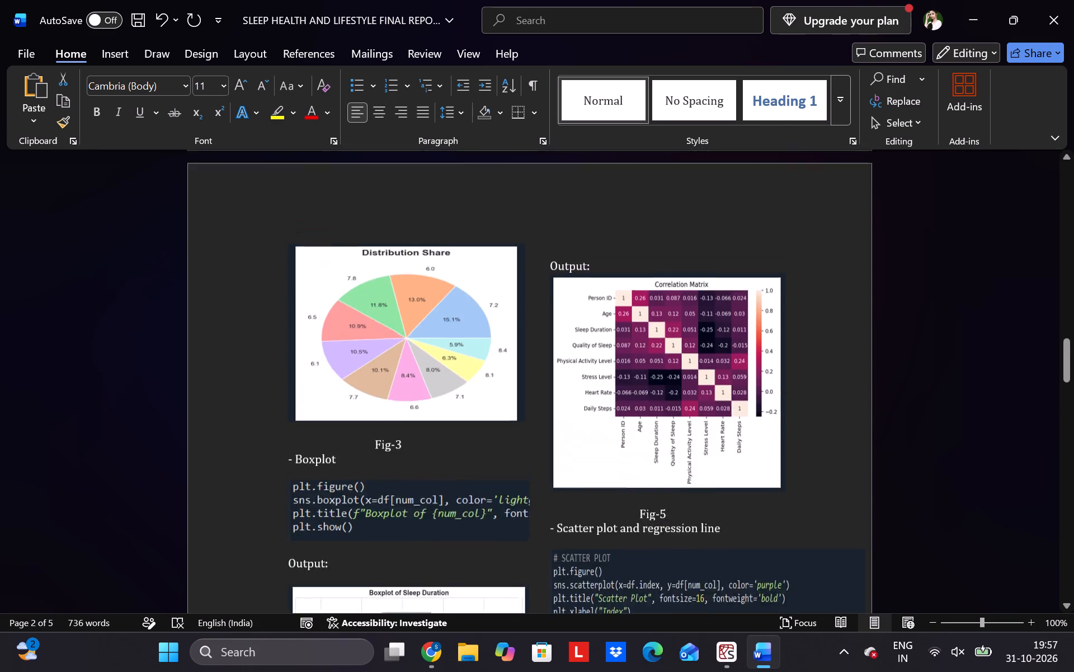
scroll(168, 304, "up", 8)
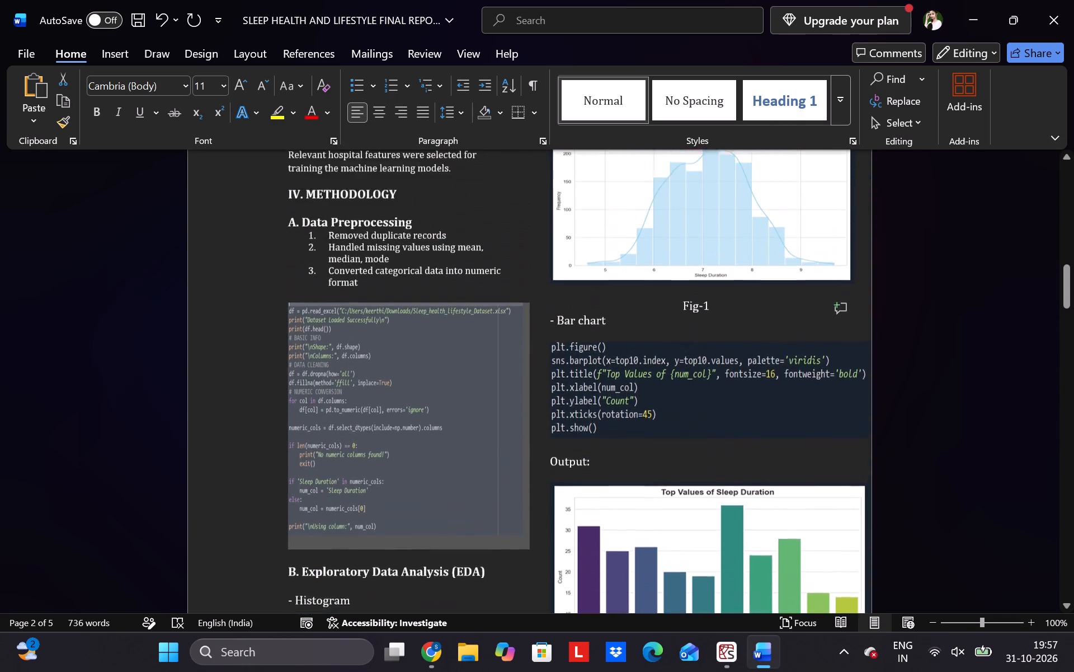
scroll(168, 304, "up", 3)
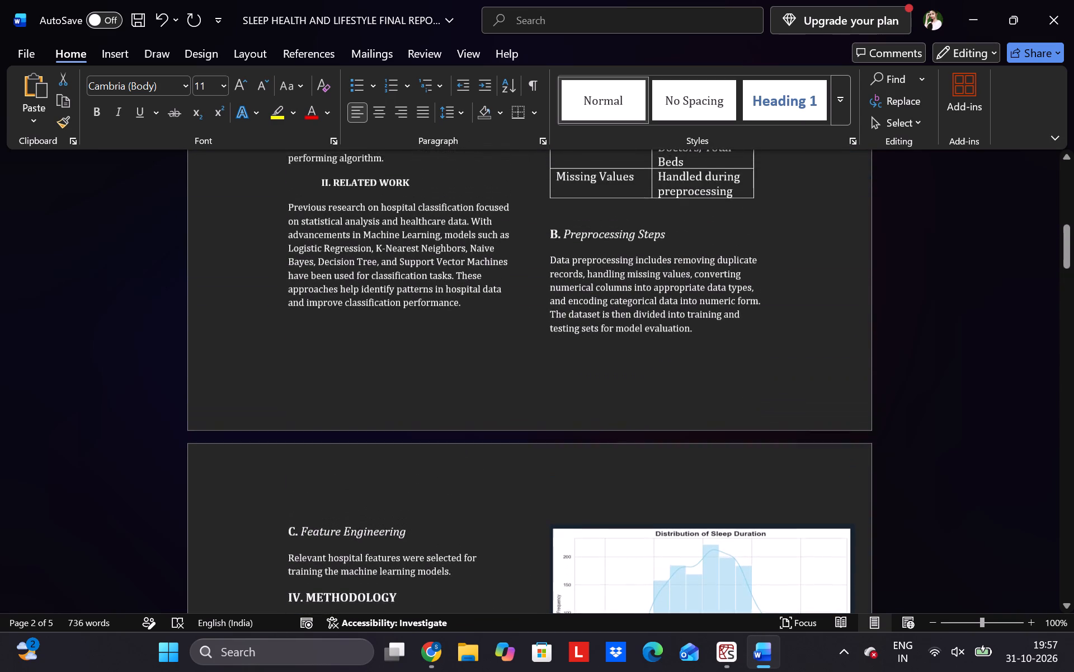
scroll(168, 304, "down", 2)
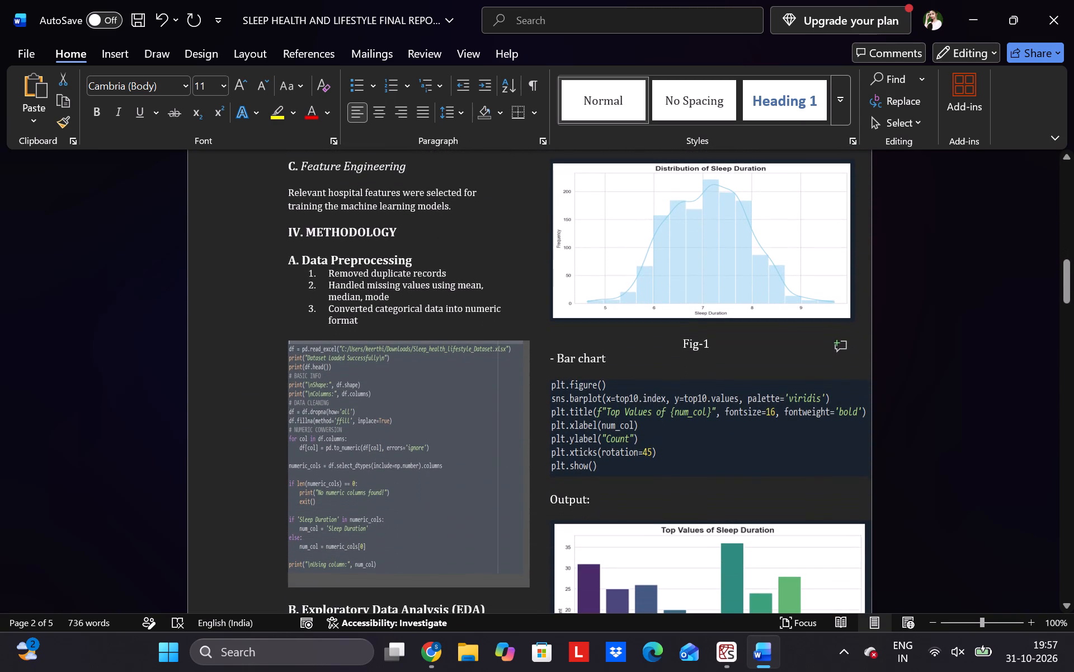
Review the rest of the report from the EDA figures through Results and Discussion, Conclusion and References.
scroll(168, 304, "down", 1)
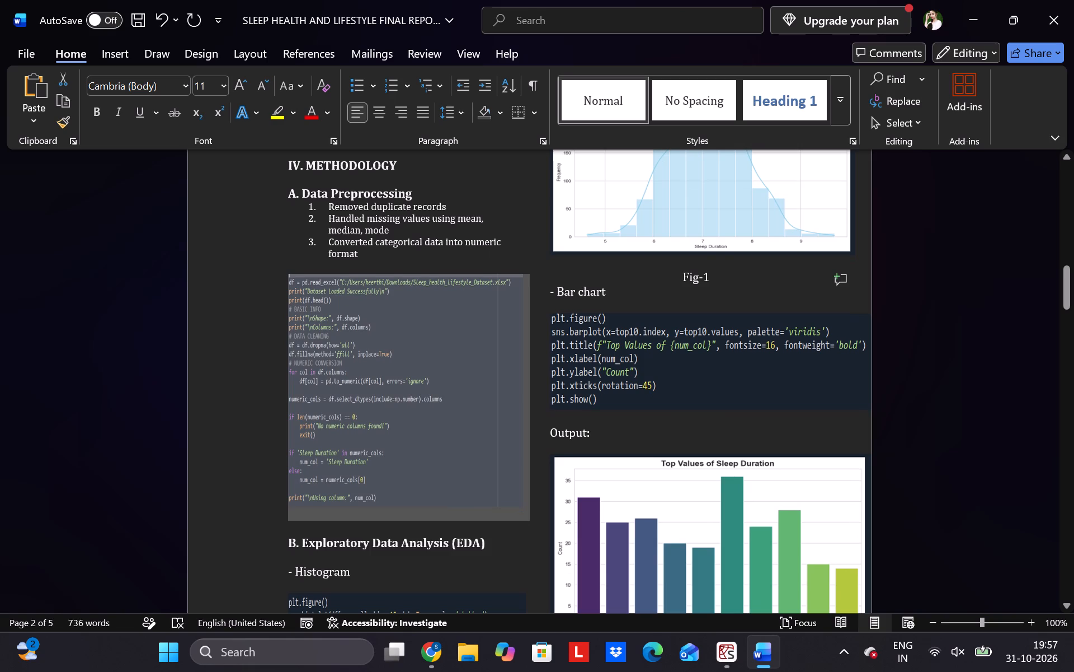
scroll(168, 304, "down", 5)
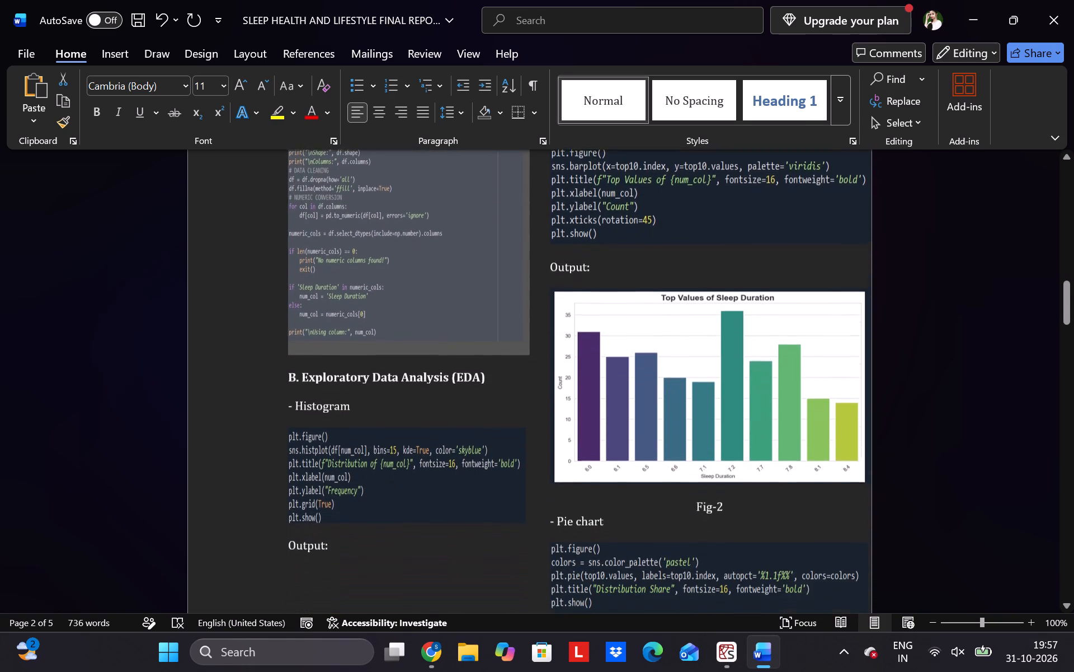
scroll(168, 304, "down", 8)
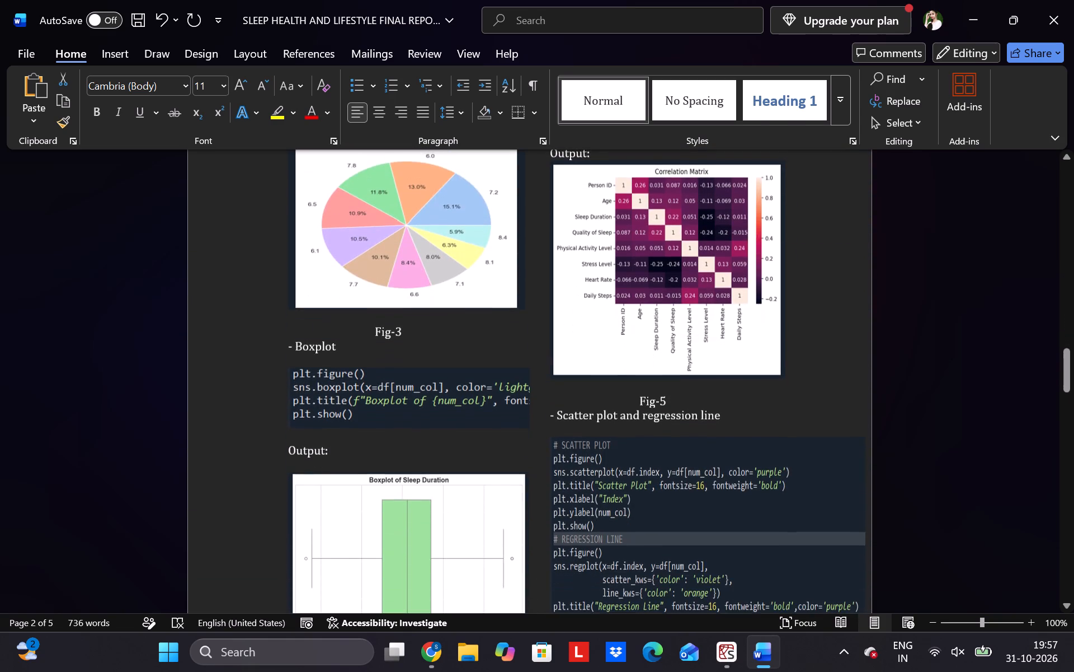
scroll(168, 304, "down", 7)
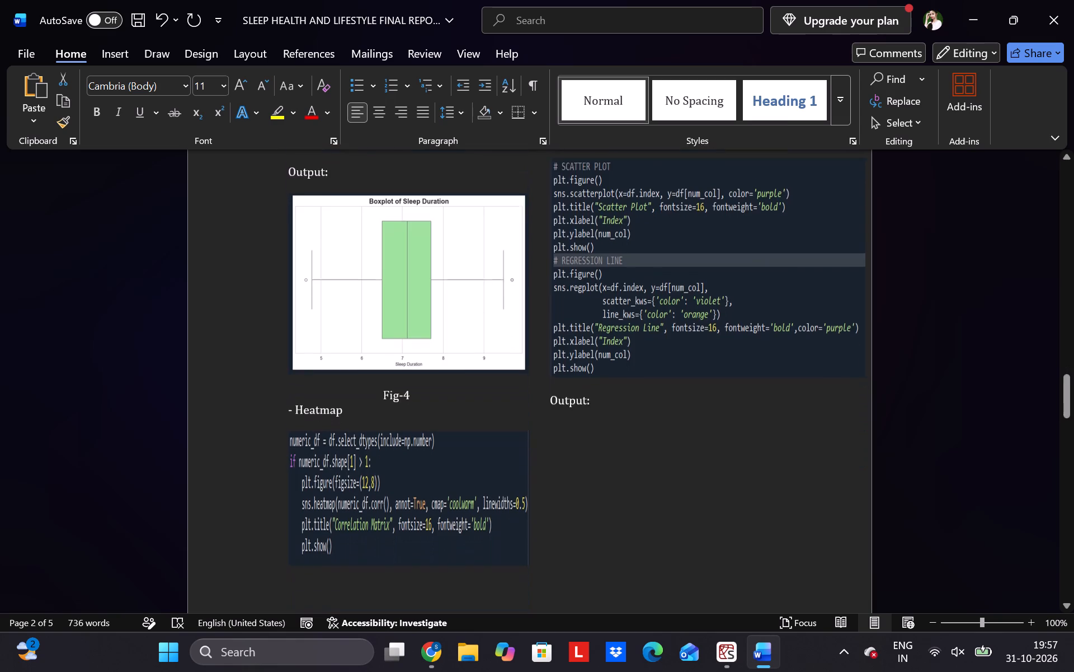
scroll(168, 304, "down", 6)
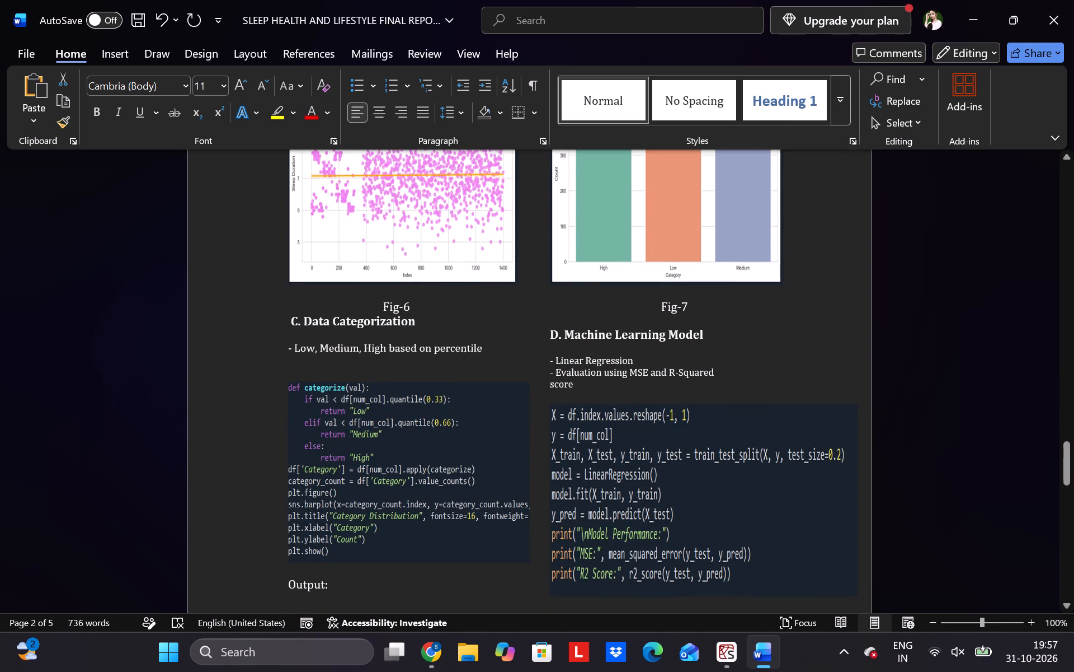
scroll(168, 304, "down", 2)
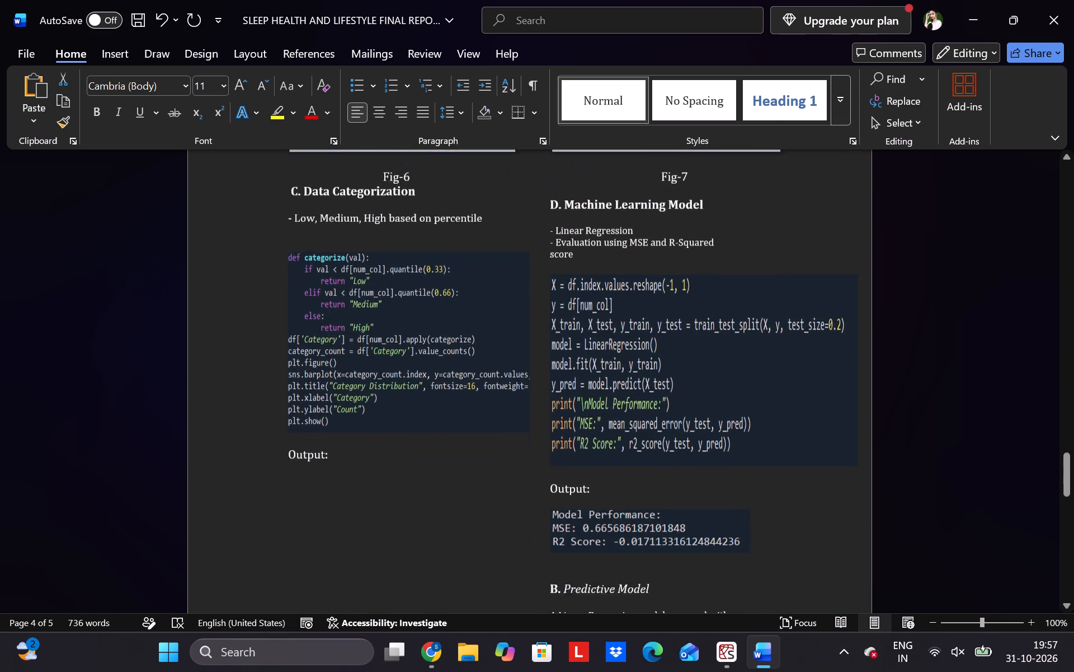
scroll(168, 304, "down", 6)
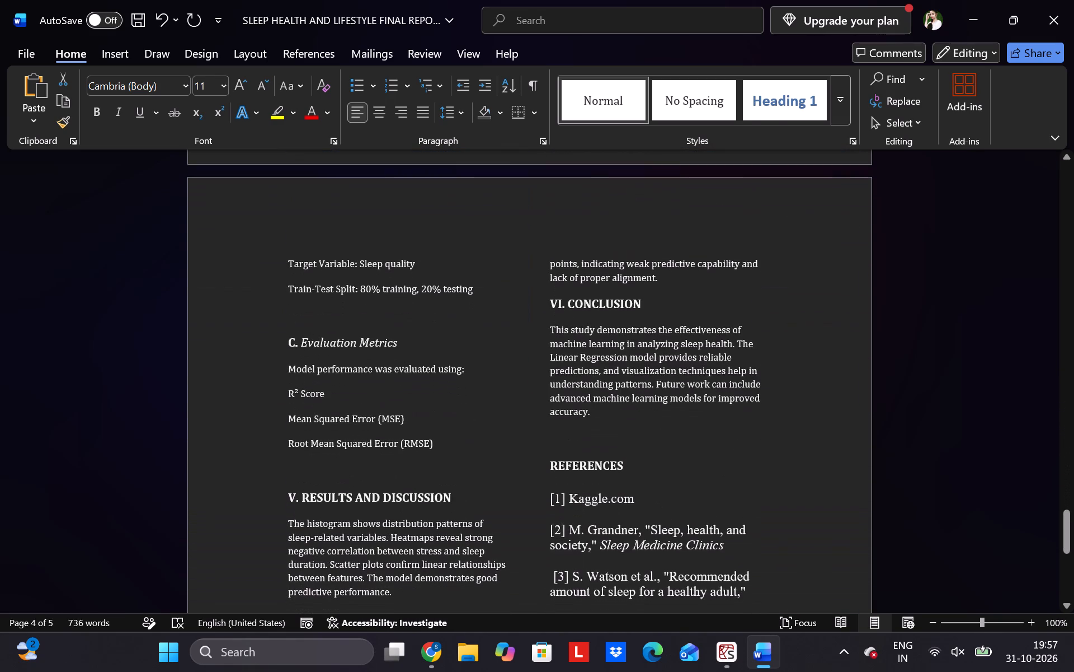
scroll(168, 304, "down", 1)
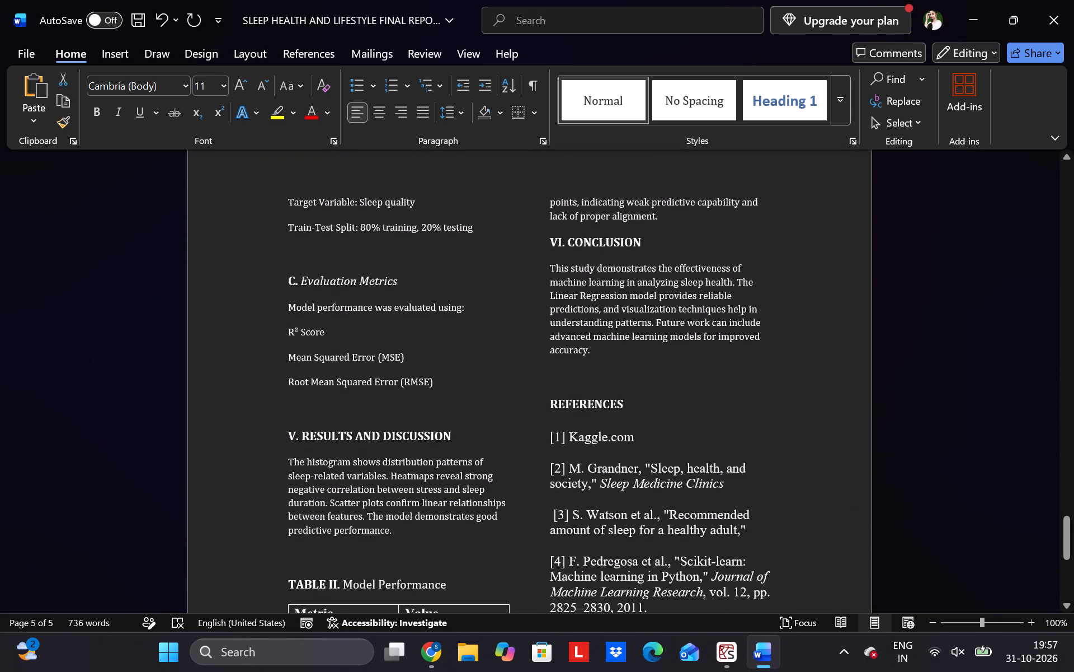
scroll(168, 304, "up", 7)
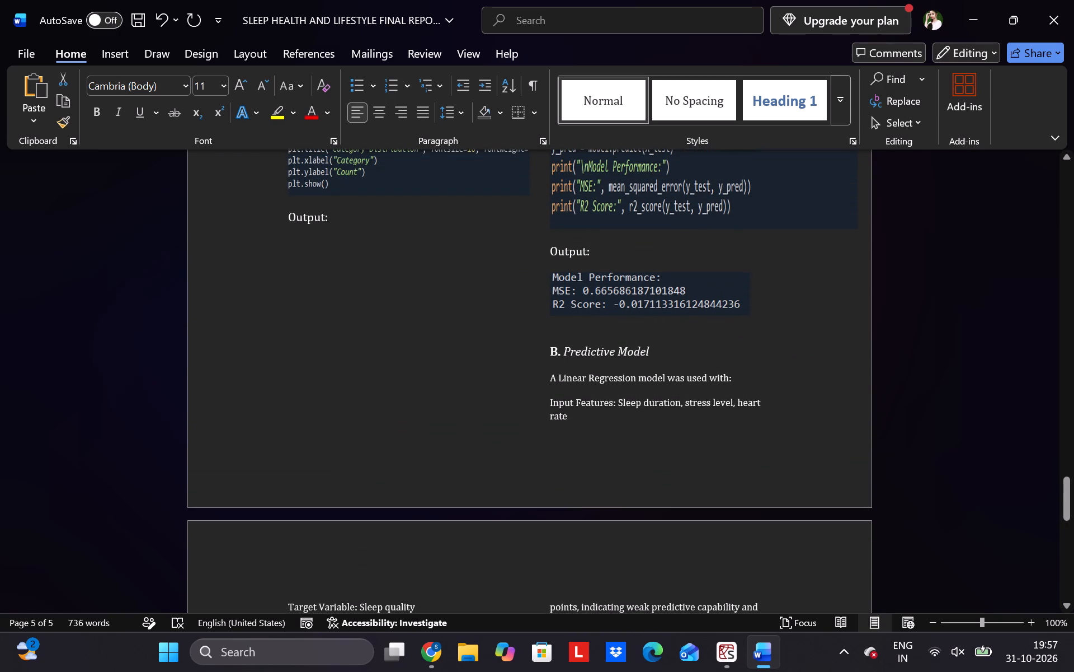
Examine the Data Categorization, Machine Learning Model and Predictive Model sections for content still tied to the sleep dataset.
scroll(168, 304, "up", 3)
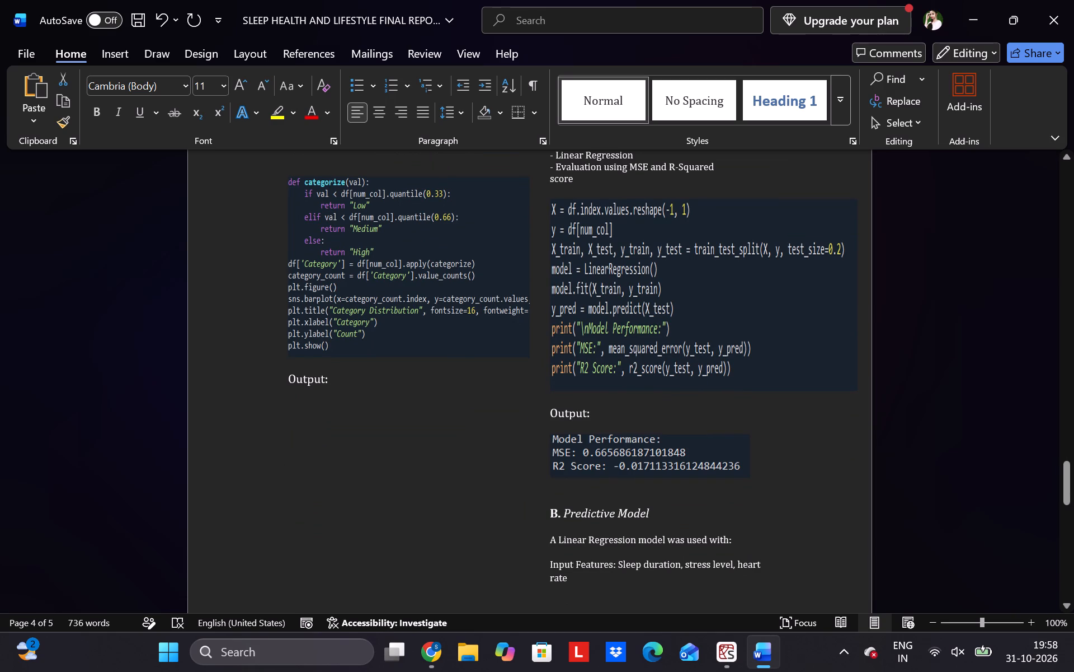
scroll(168, 304, "down", 1)
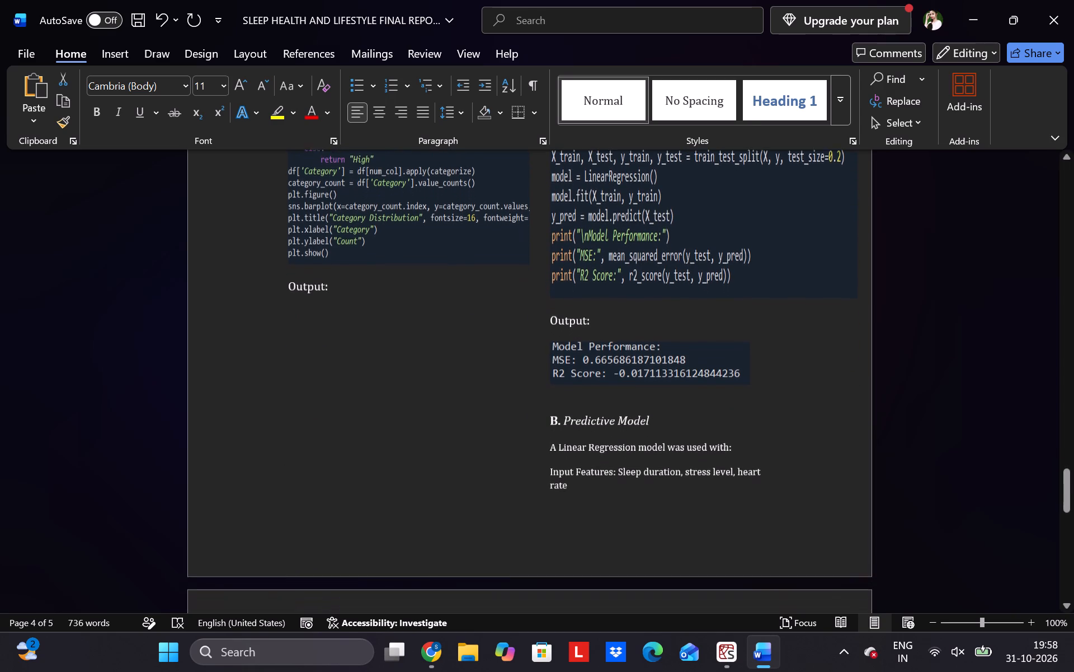
scroll(168, 304, "down", 1)
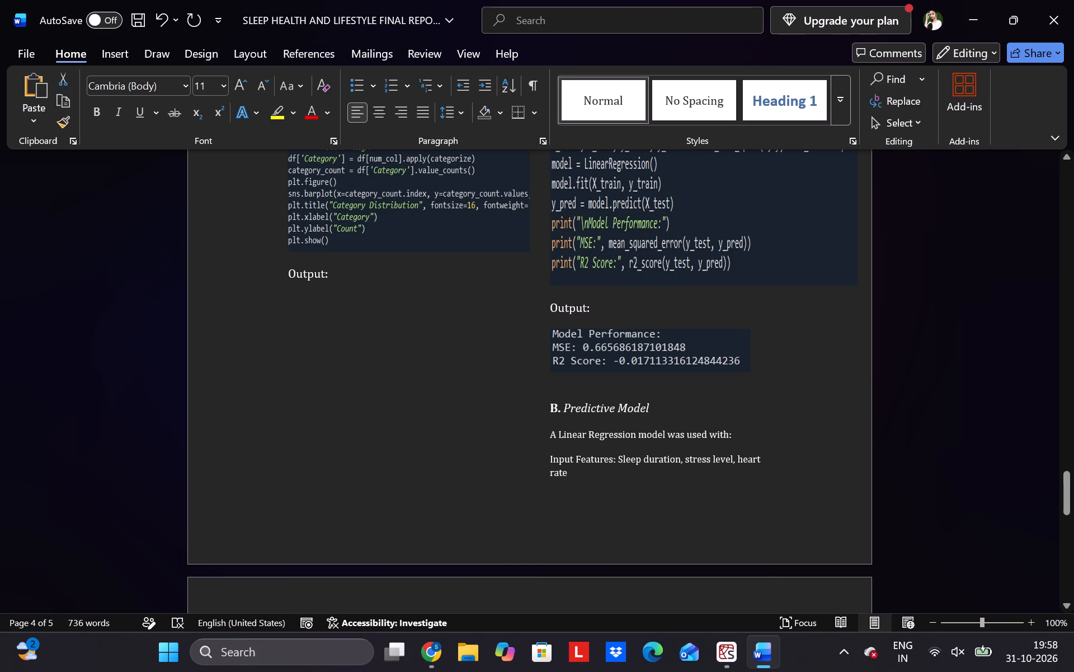
scroll(168, 304, "down", 3)
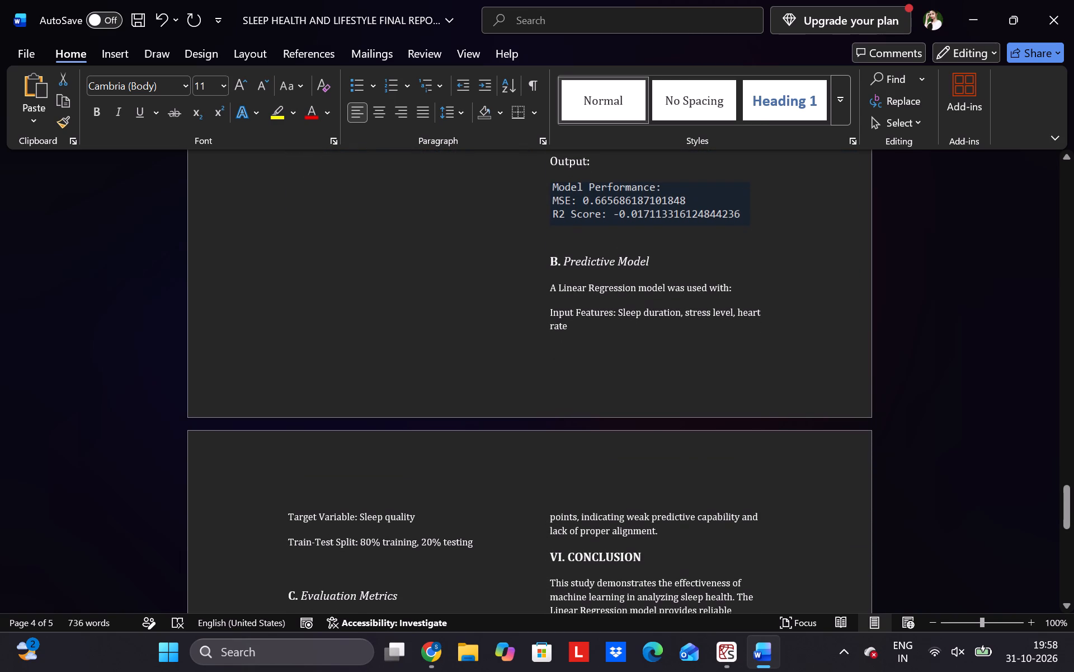
scroll(168, 304, "up", 1)
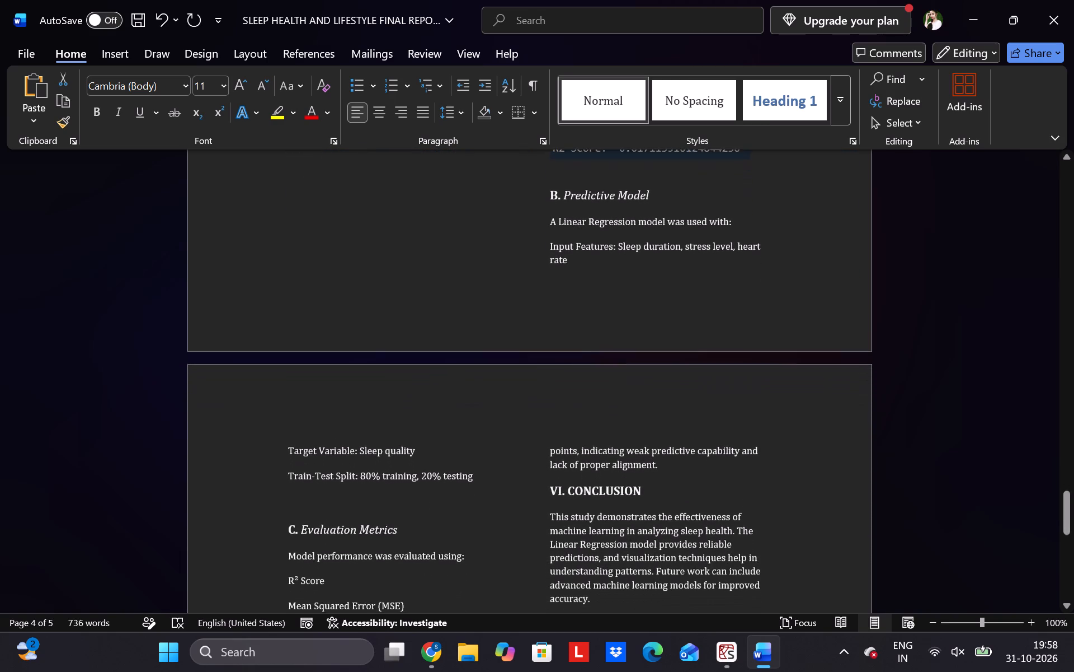
scroll(168, 304, "up", 1)
scroll(168, 304, "down", 1)
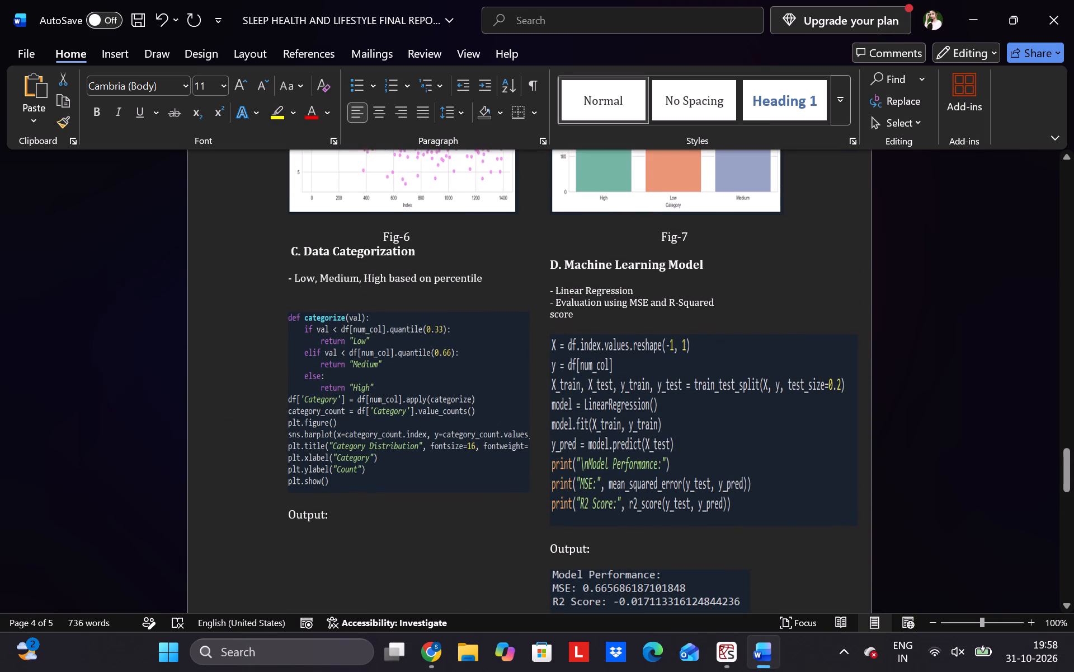
scroll(168, 304, "down", 1)
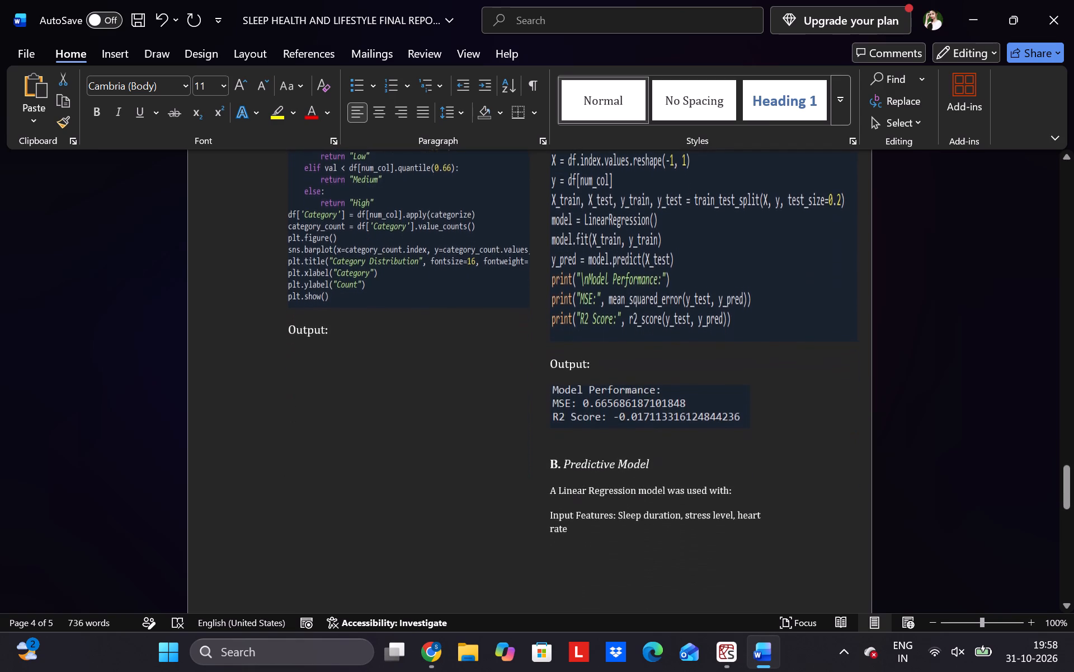
Go back to the Methodology section and re-examine its preprocessing code image, histogram and bar chart parts.
scroll(168, 304, "up", 5)
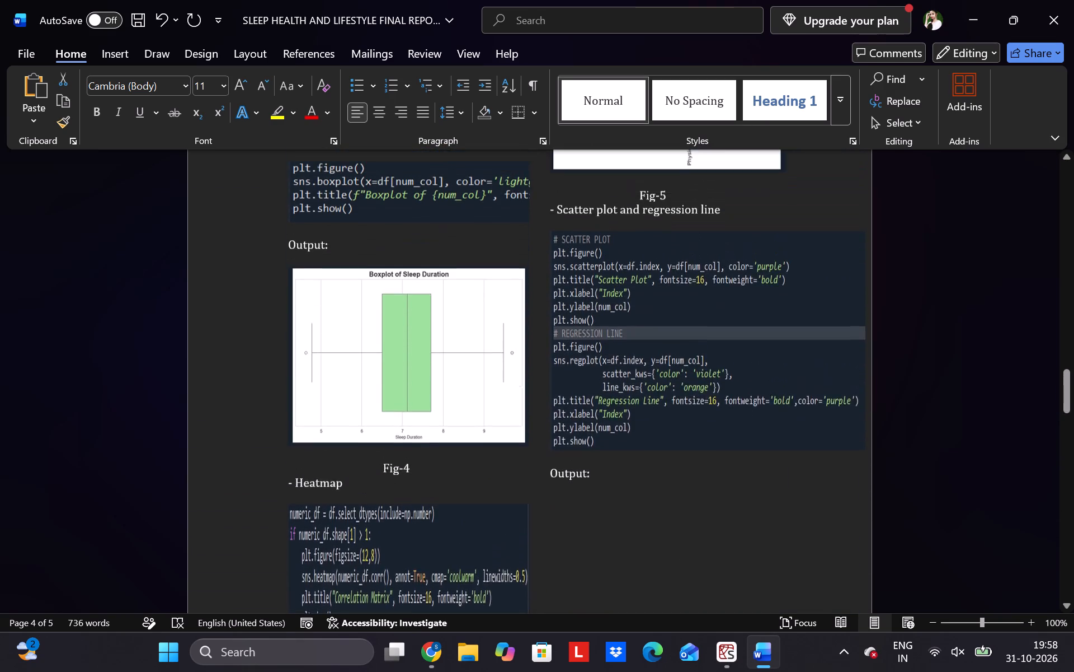
scroll(168, 304, "up", 8)
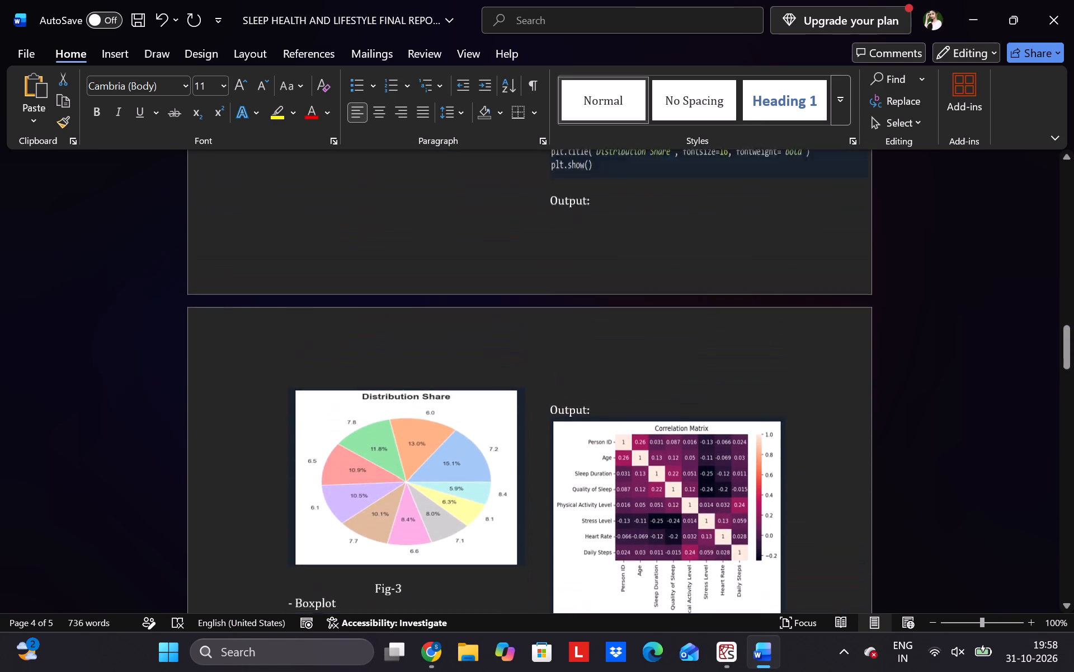
scroll(168, 304, "up", 8)
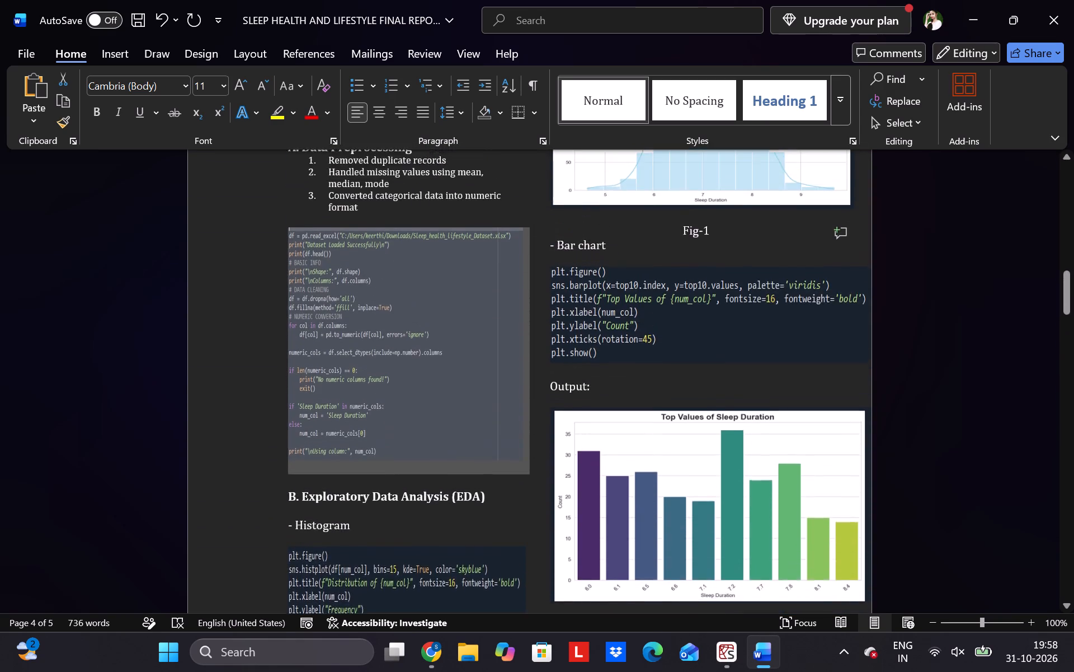
scroll(168, 304, "up", 2)
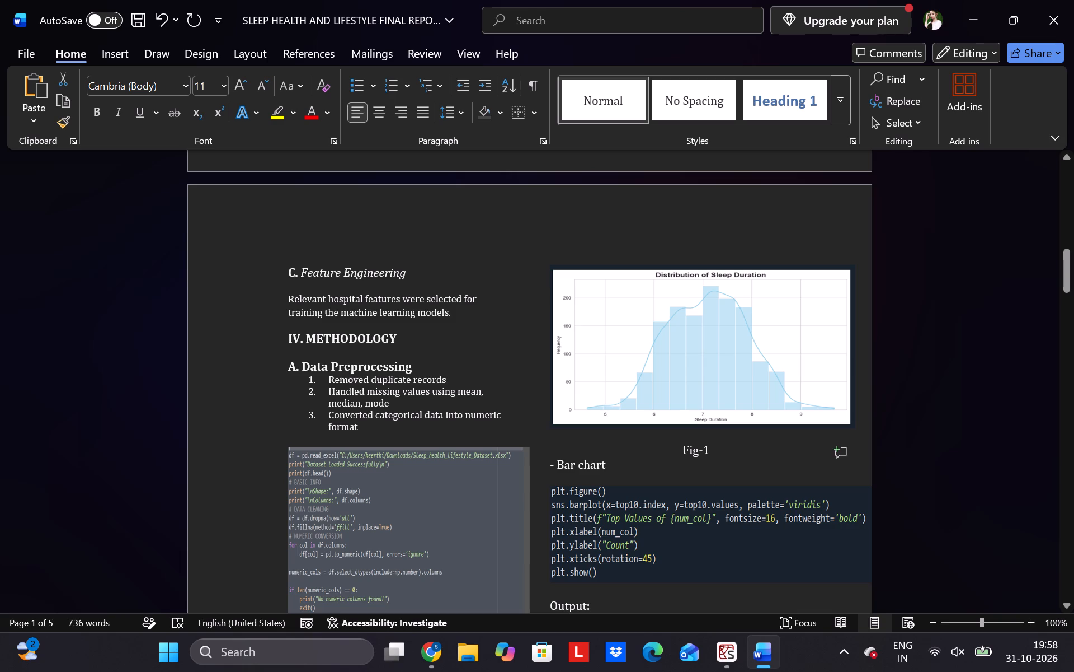
left_click(1001, 368)
scroll(1001, 368, "down", 2)
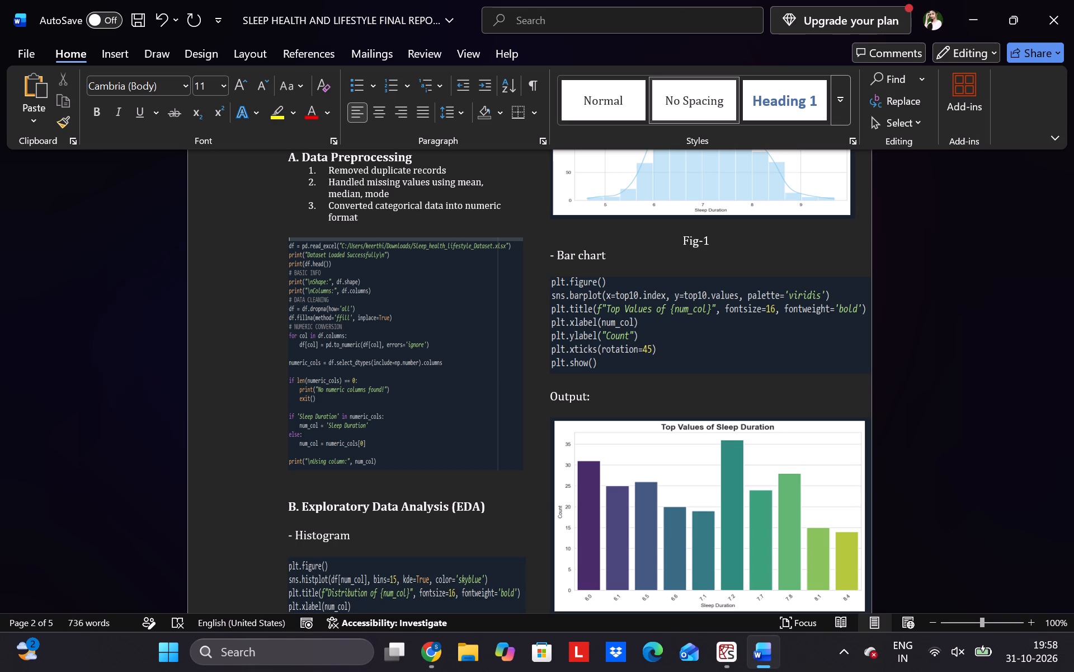
scroll(1001, 368, "down", 1)
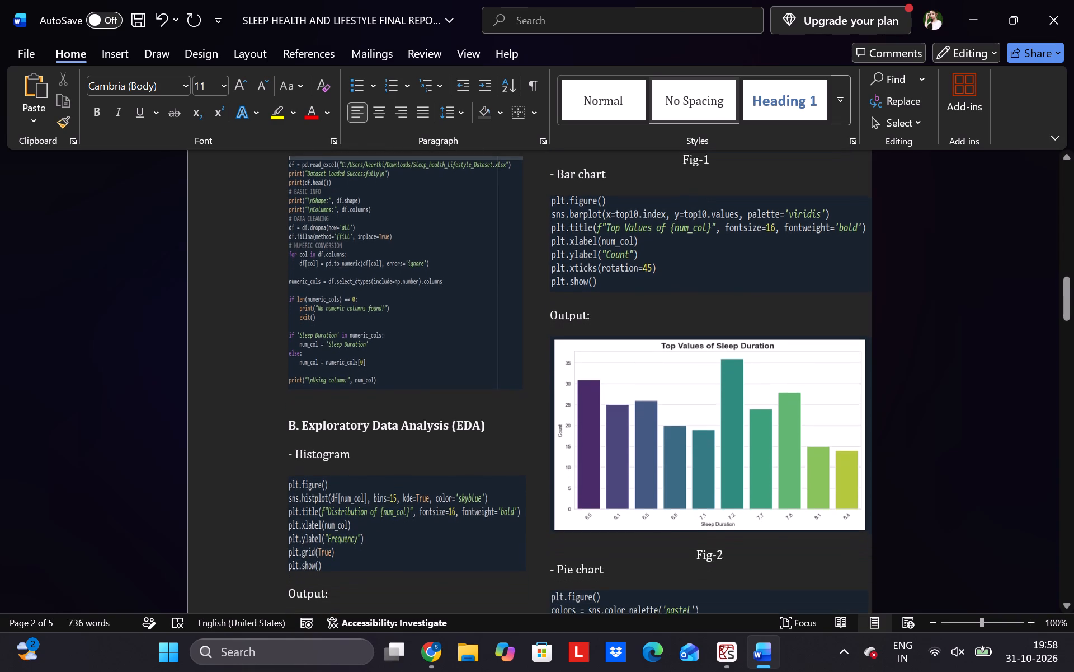
scroll(1001, 368, "down", 1)
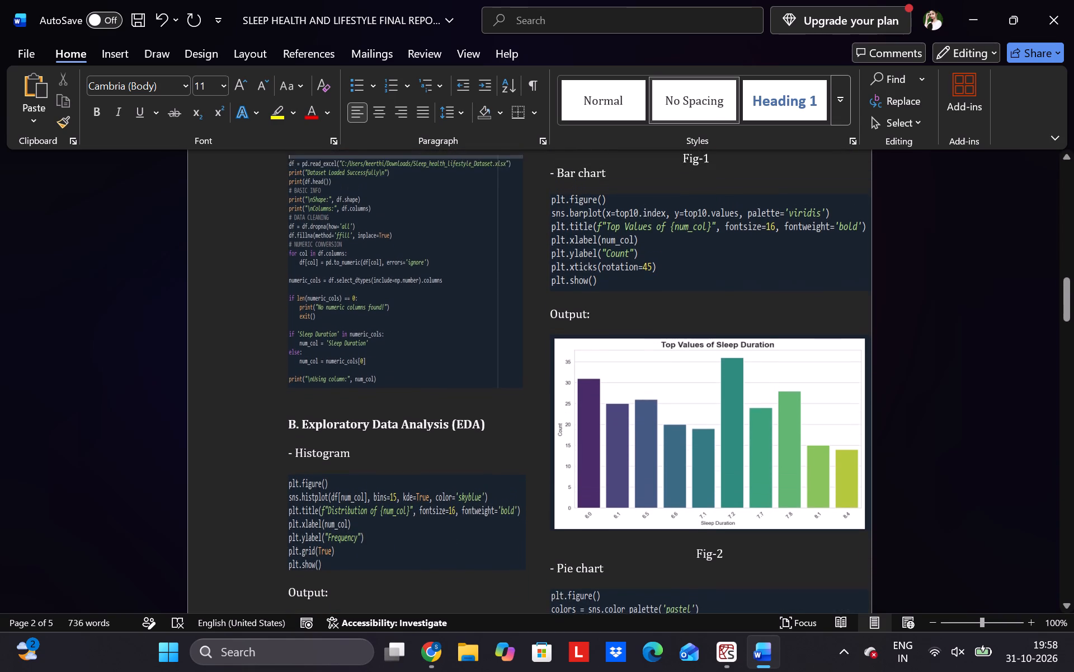
scroll(1001, 368, "down", 1)
scroll(1001, 368, "up", 3)
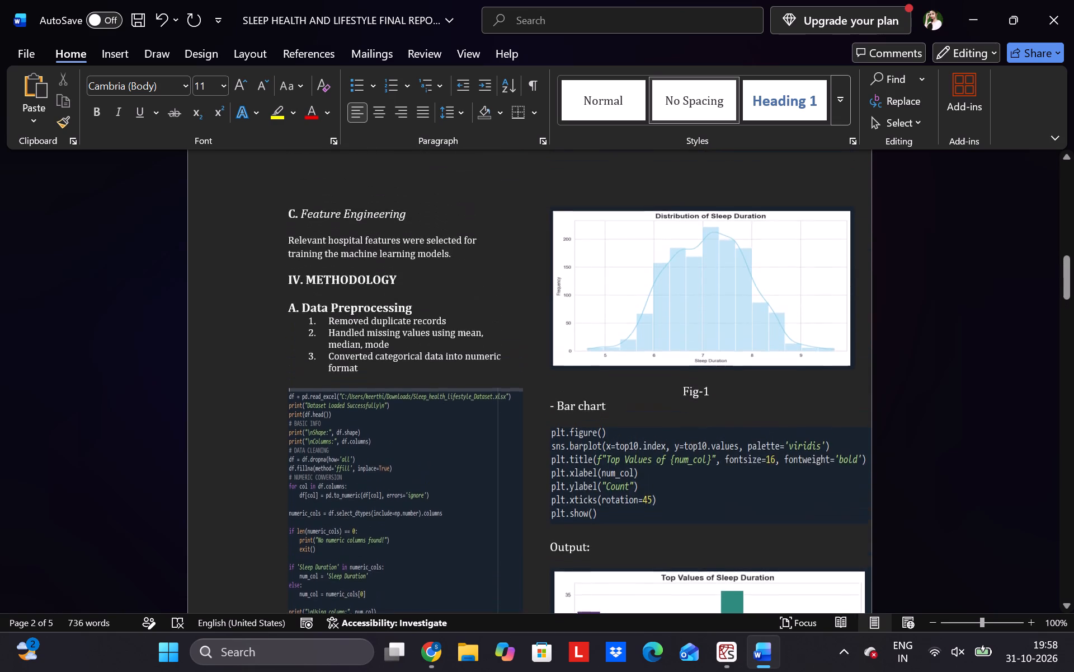
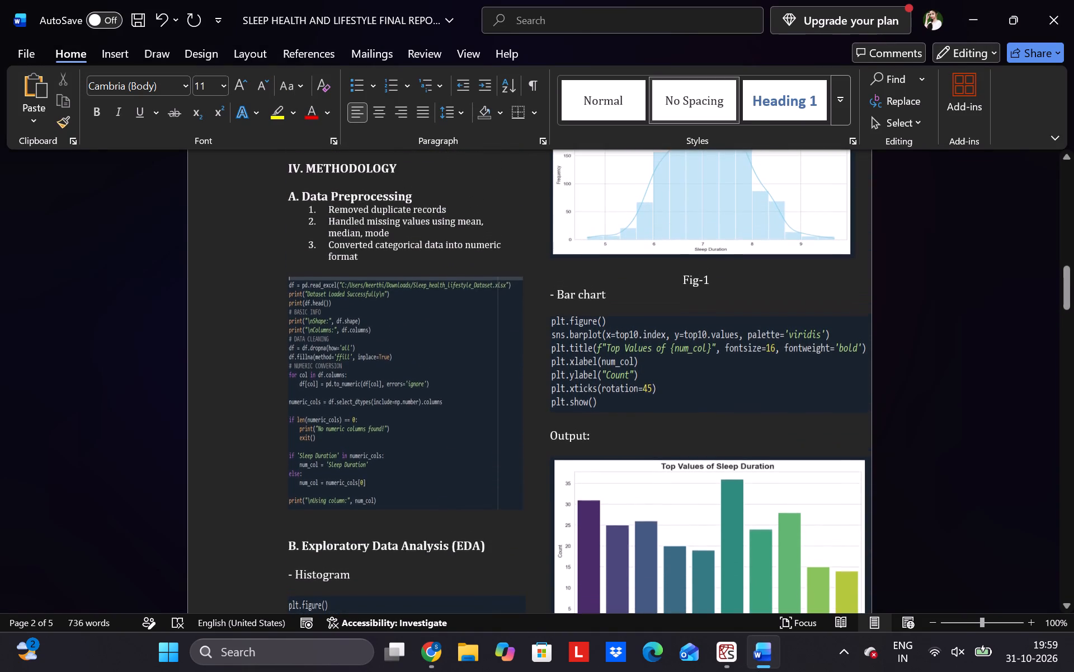
scroll(998, 339, "down", 1)
scroll(998, 339, "right", 1)
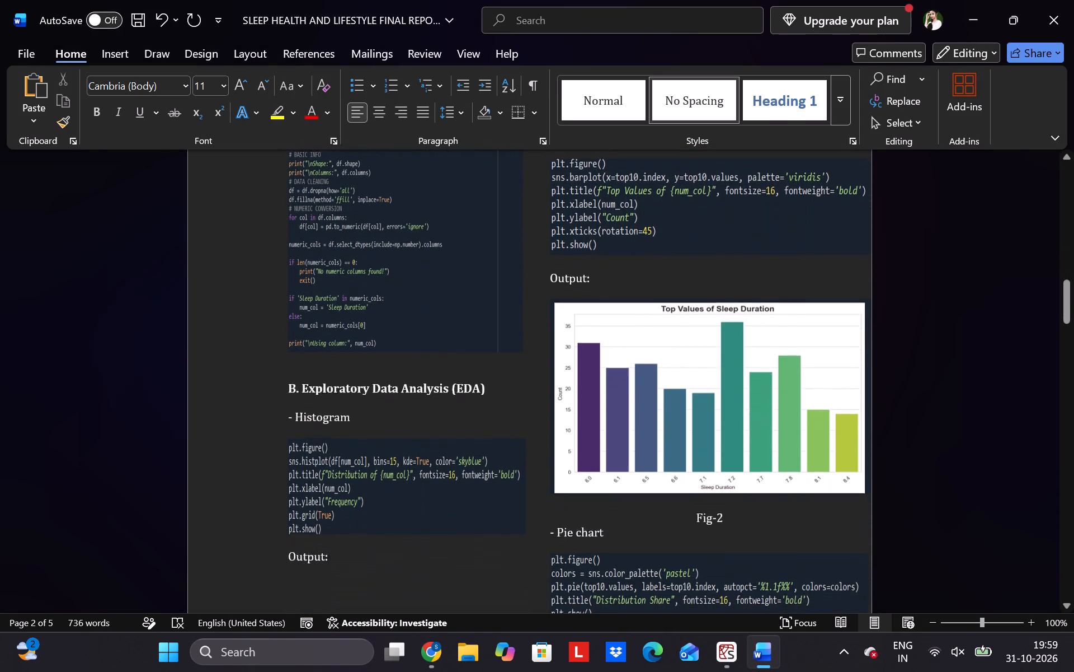
scroll(998, 339, "right", 1)
scroll(998, 339, "up", 1)
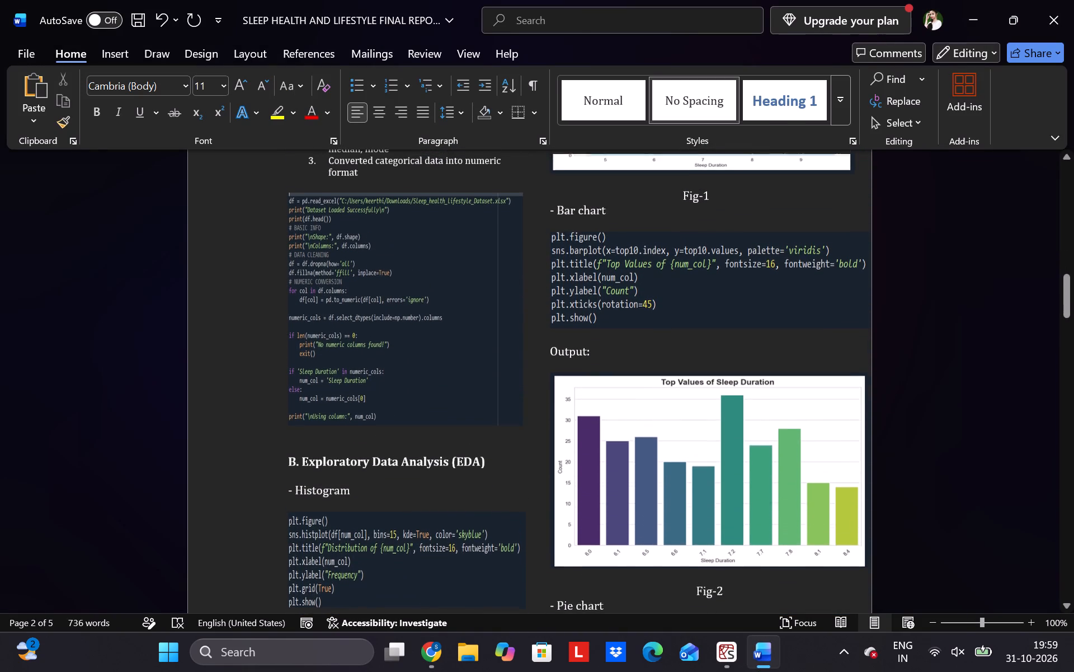
scroll(998, 339, "up", 1)
left_click(425, 312)
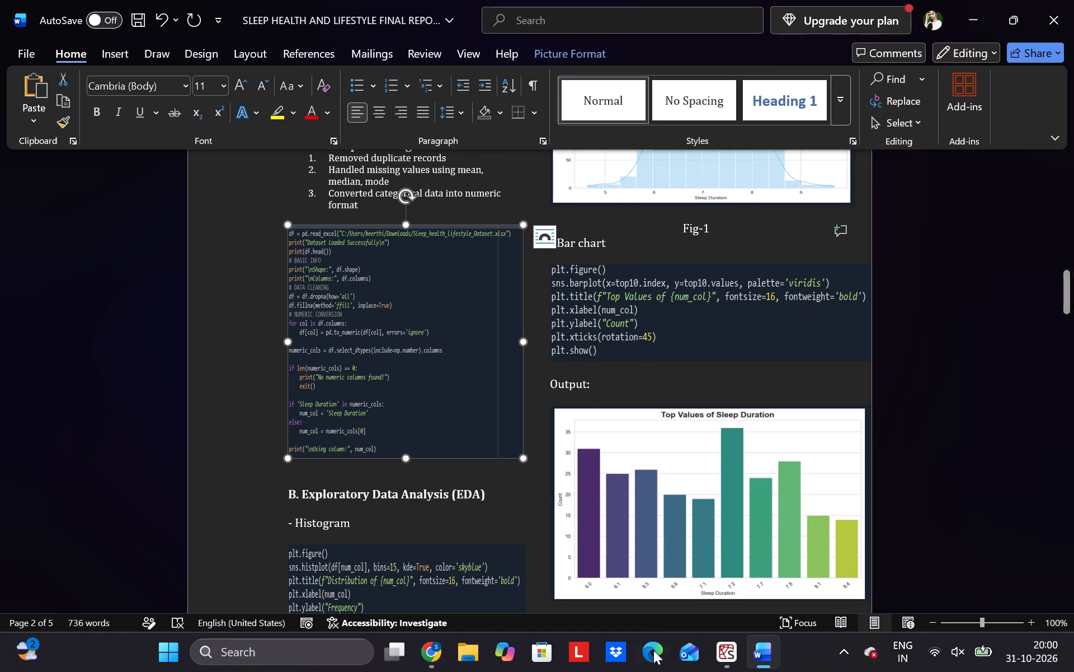
Switch to Spyder and compare the loading, duplicate-removal and missing-value code in Project.ca2.py with the report's preprocessing code image.
left_click(724, 658)
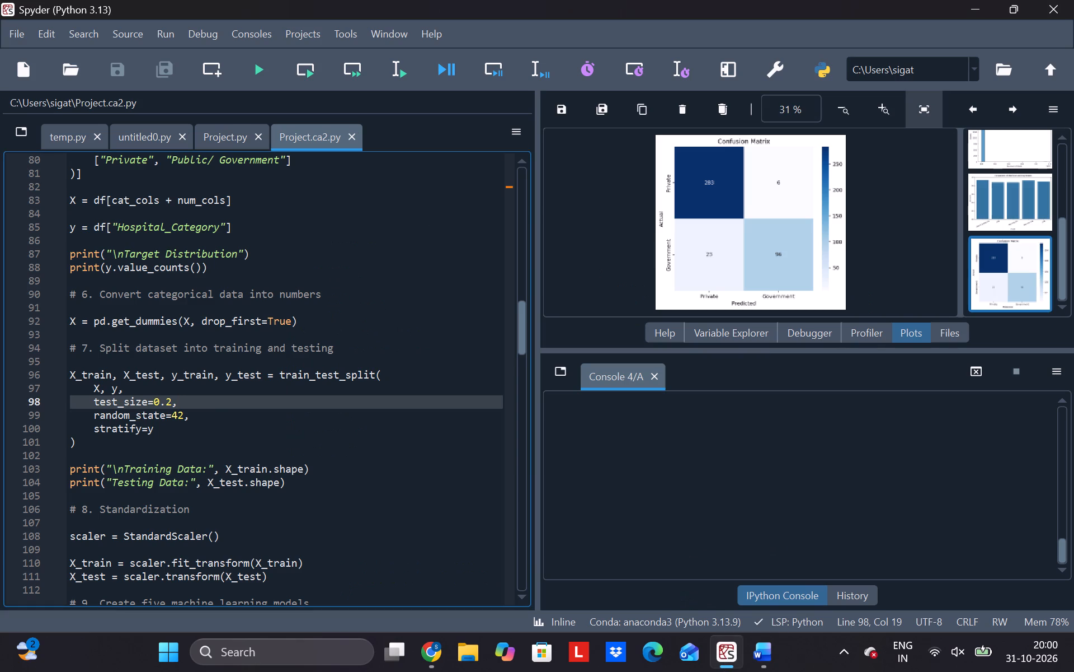
scroll(272, 295, "up", 17)
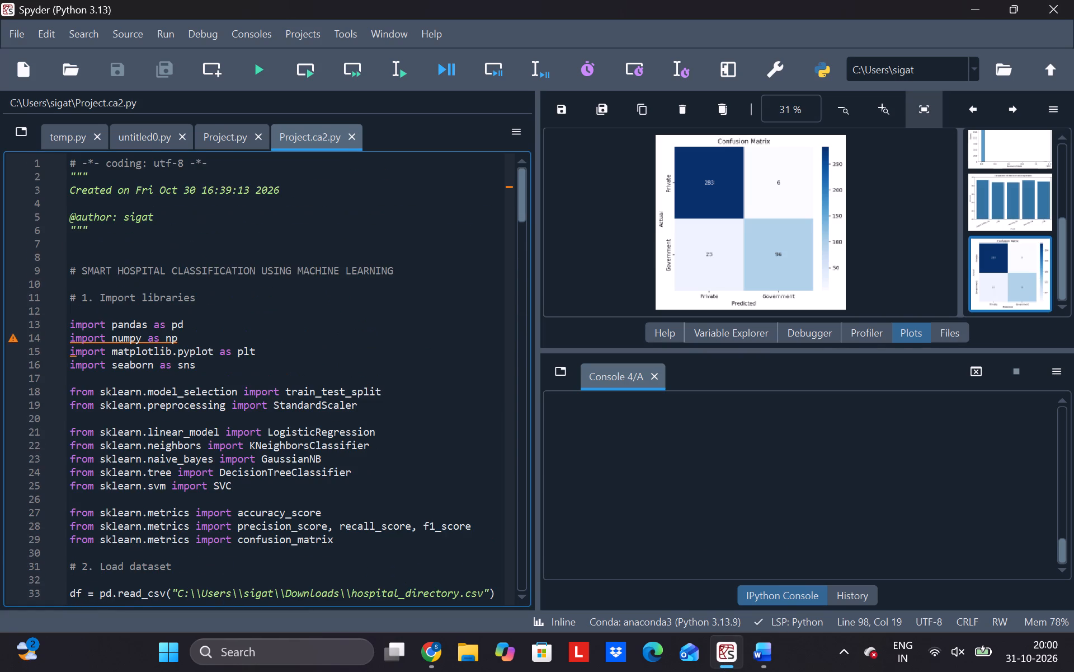
scroll(318, 436, "down", 3)
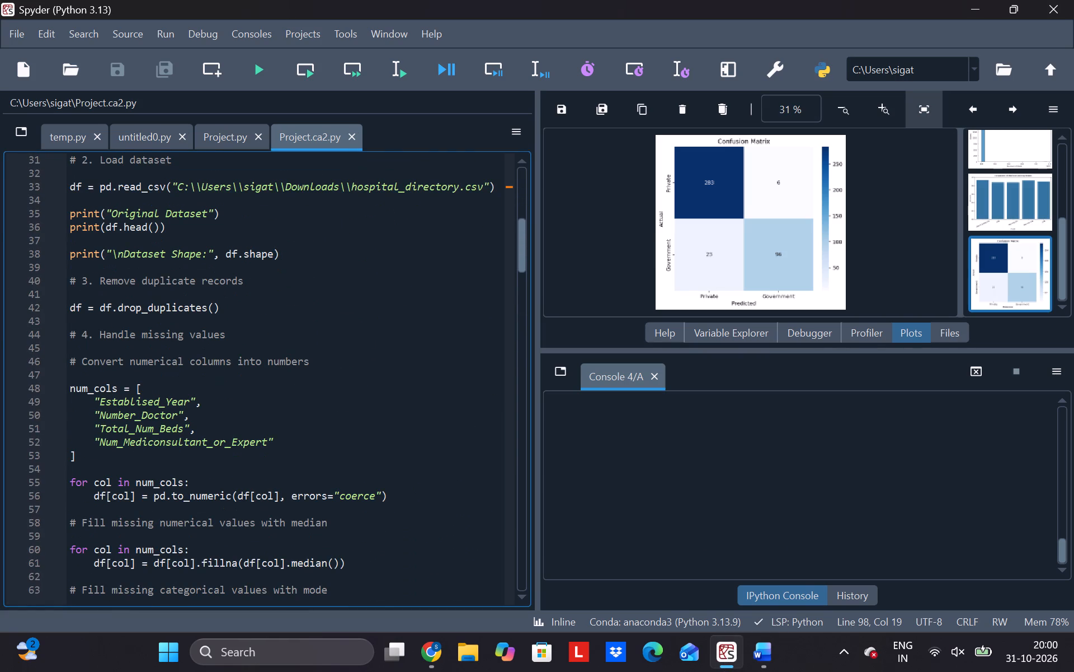
scroll(318, 436, "down", 5)
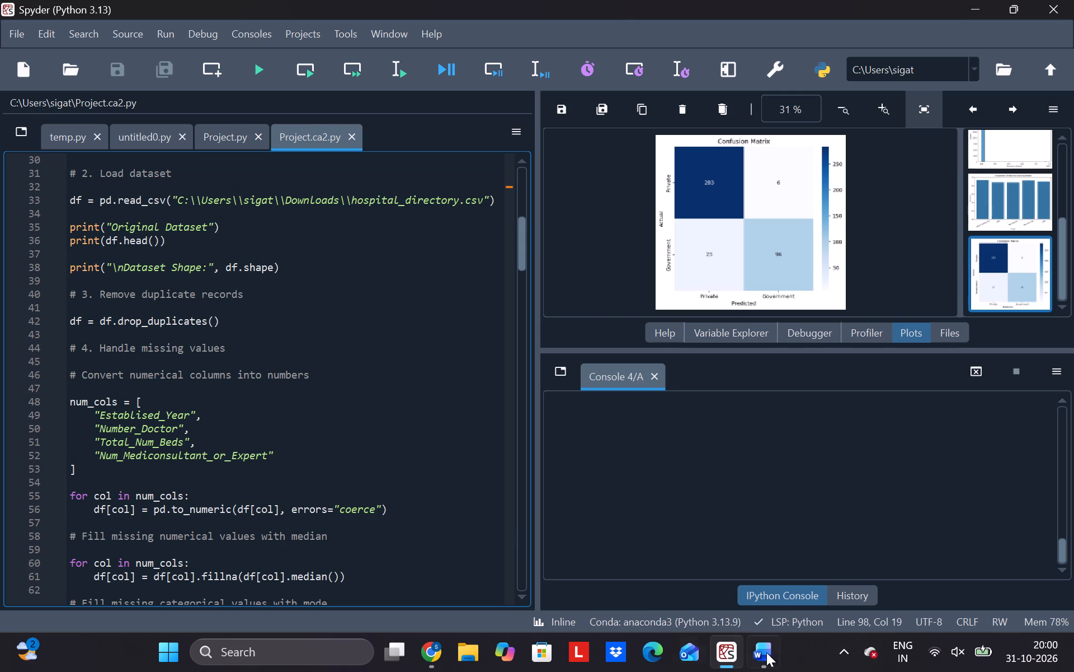
left_click(765, 666)
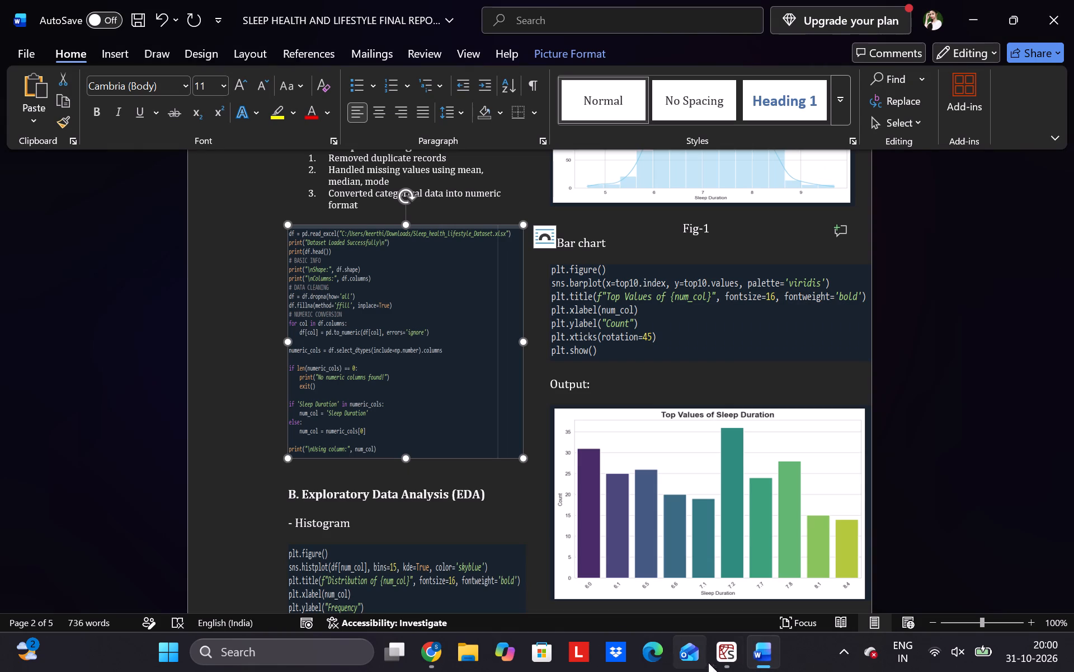
left_click(727, 659)
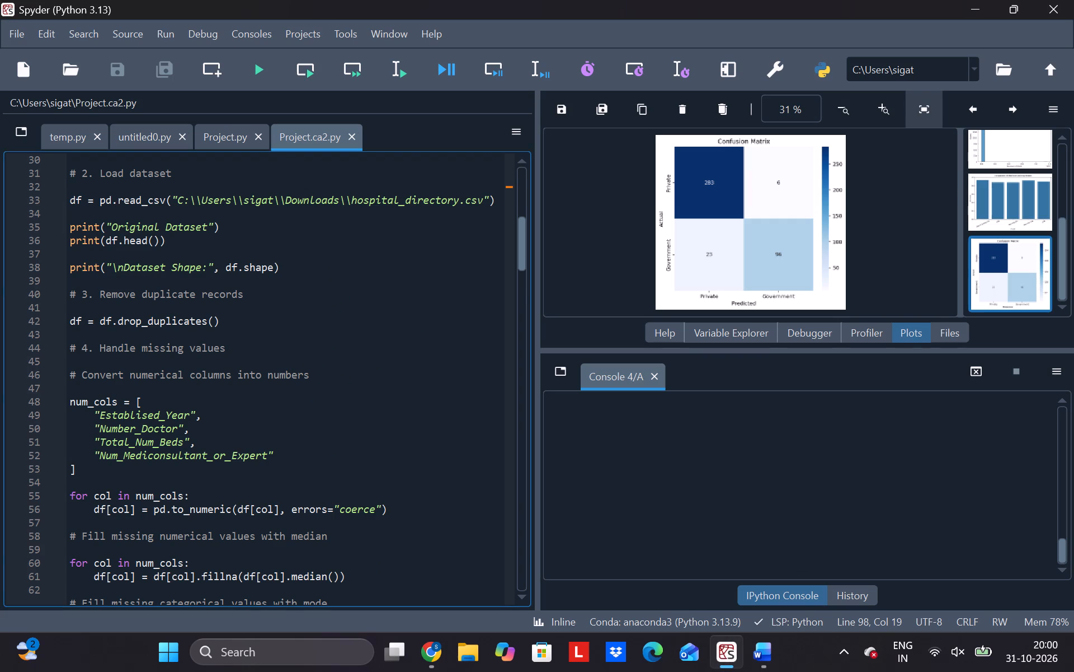
Review the Project.ca2.py code from missing categorical values through target selection, encoding, splitting, standardization and model training.
scroll(296, 455, "down", 2)
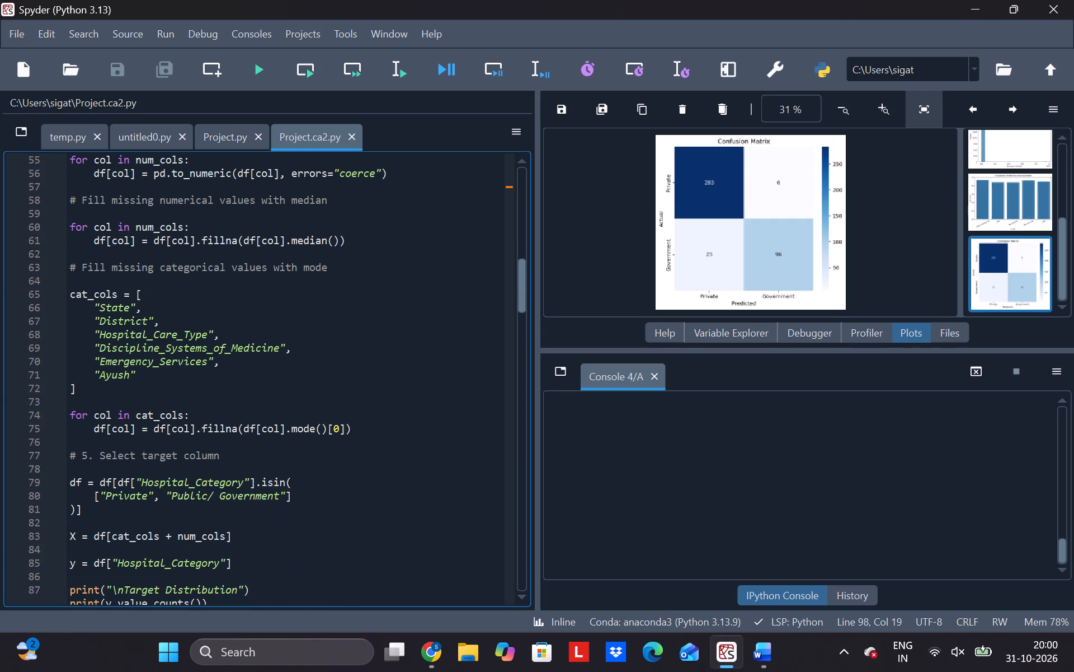
scroll(296, 455, "down", 3)
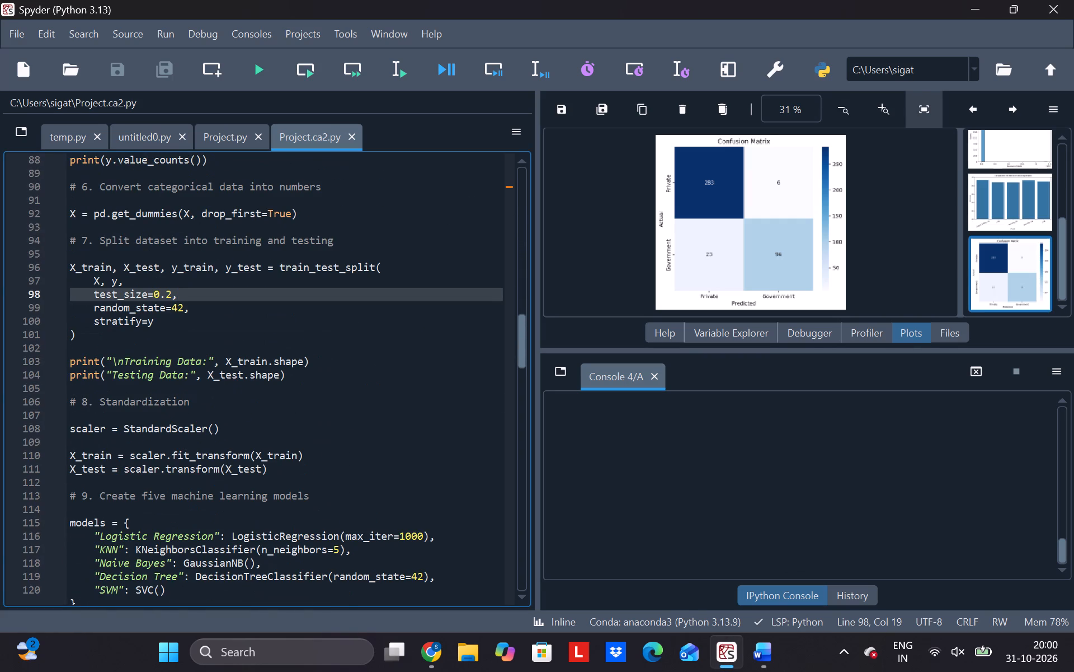
scroll(296, 455, "down", 3)
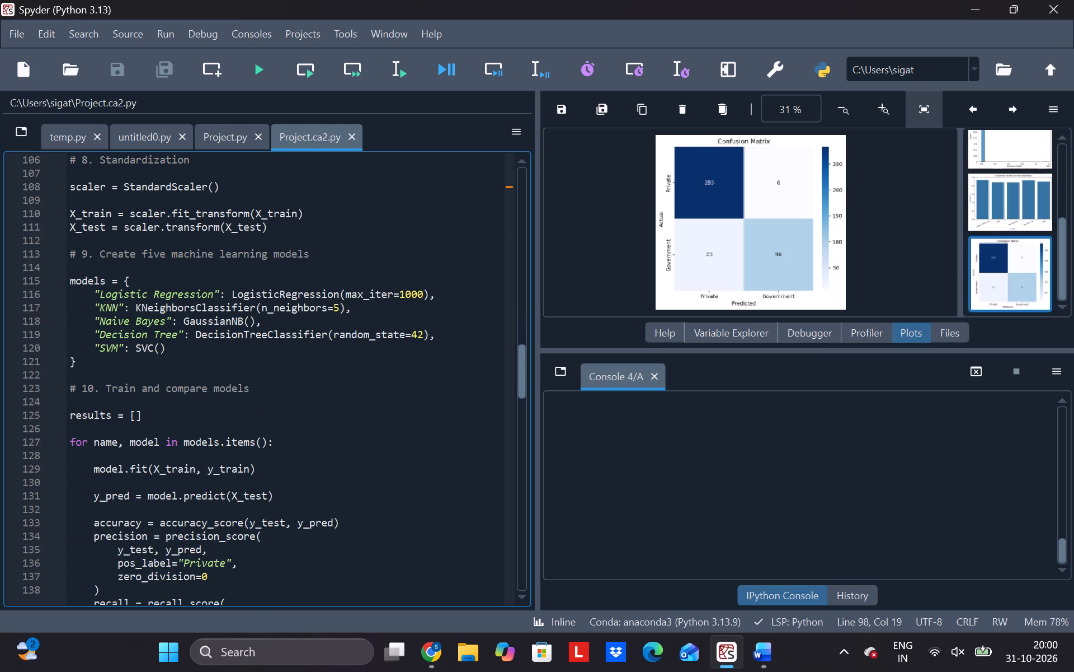
scroll(296, 455, "down", 7)
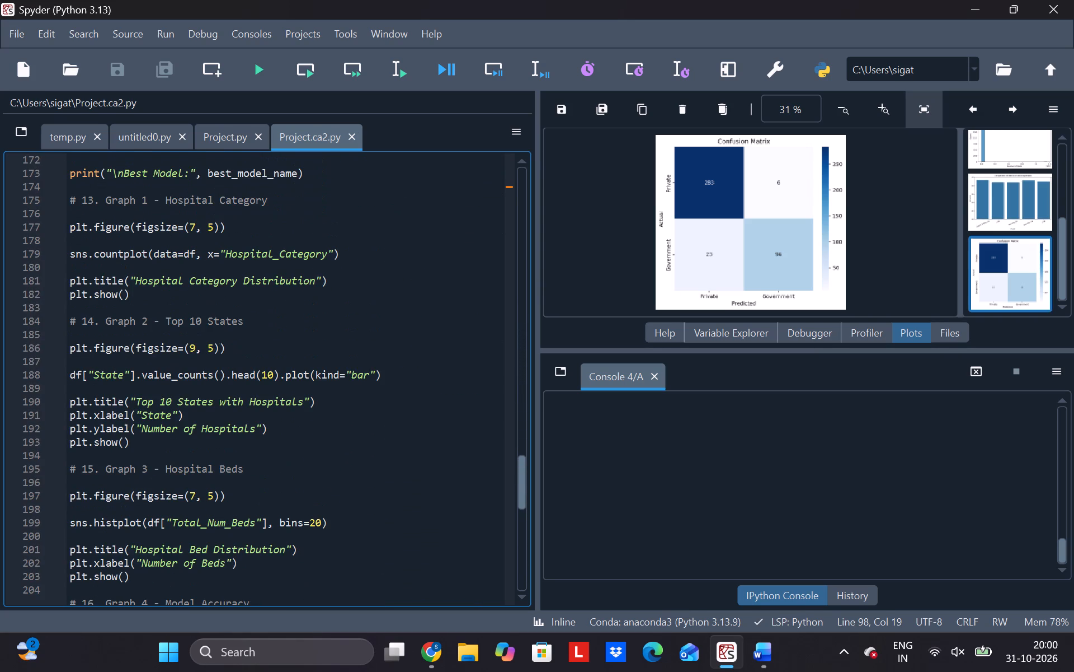
Examine the script's graph sections, from Hospital Category and Top 10 States through Confusion Matrix and Final Result.
scroll(296, 455, "left", 2)
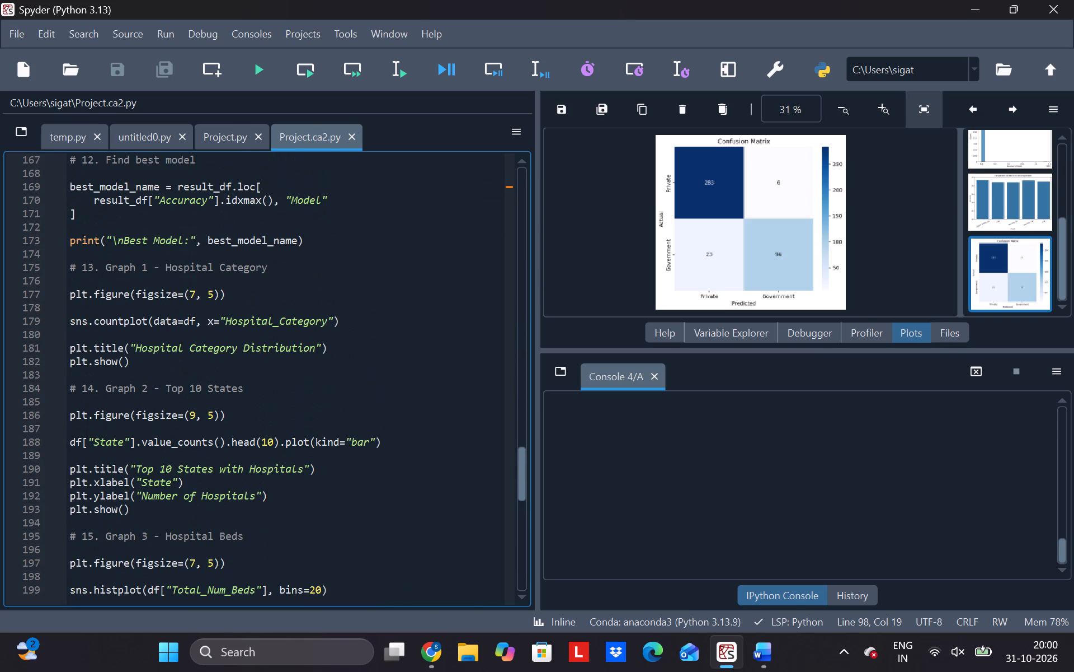
scroll(296, 455, "left", 2)
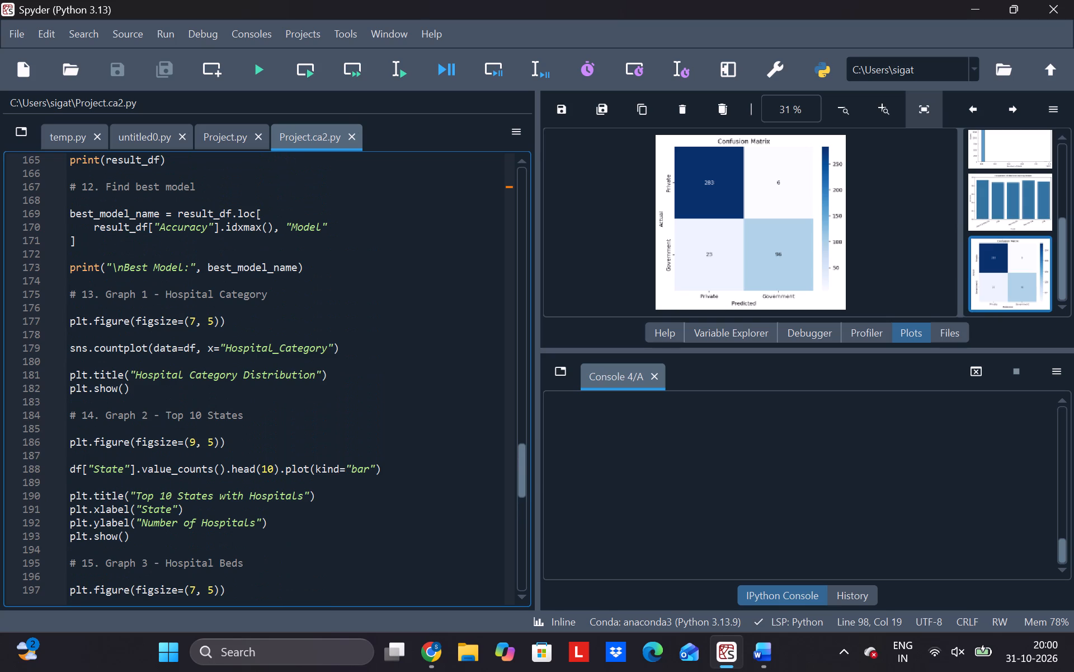
scroll(296, 455, "left", 1)
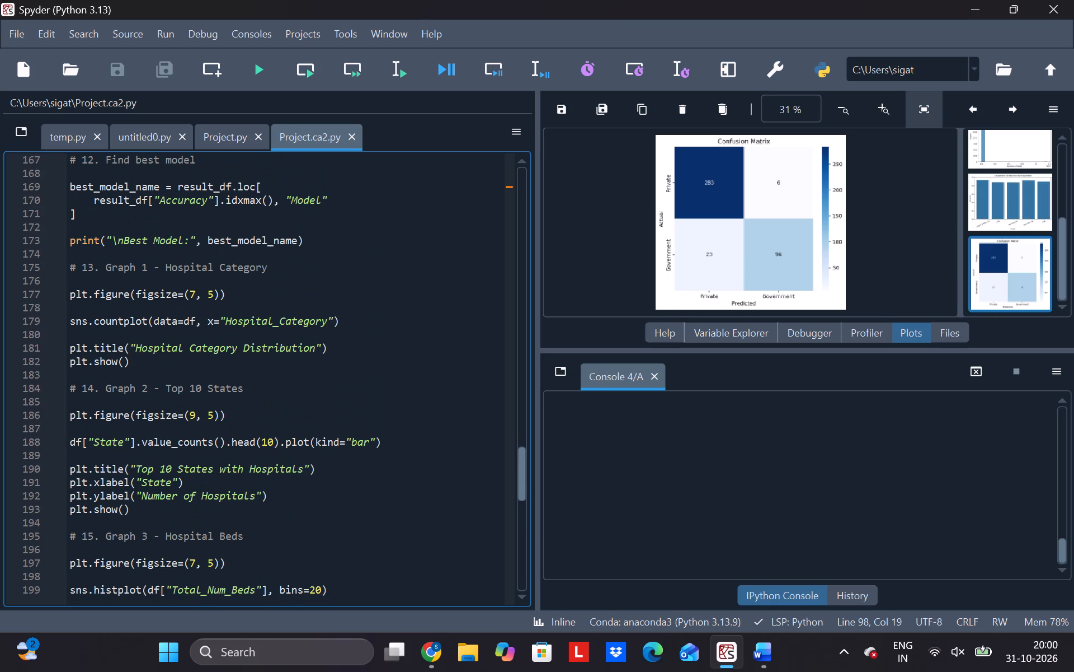
scroll(296, 455, "left", 1)
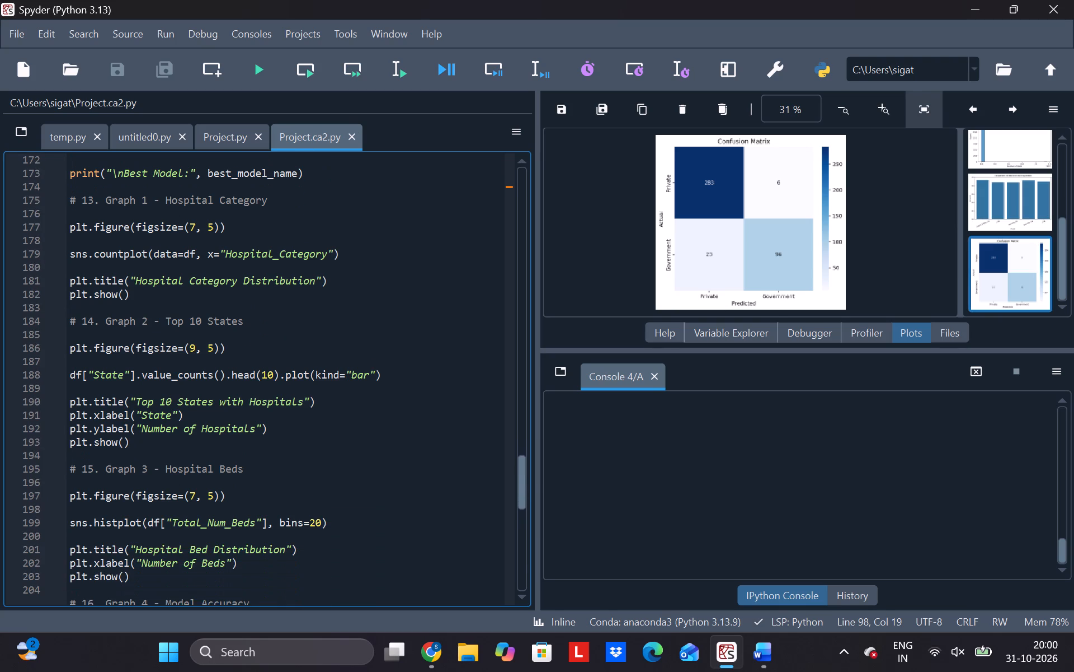
scroll(296, 455, "left", 1)
scroll(296, 455, "down", 1)
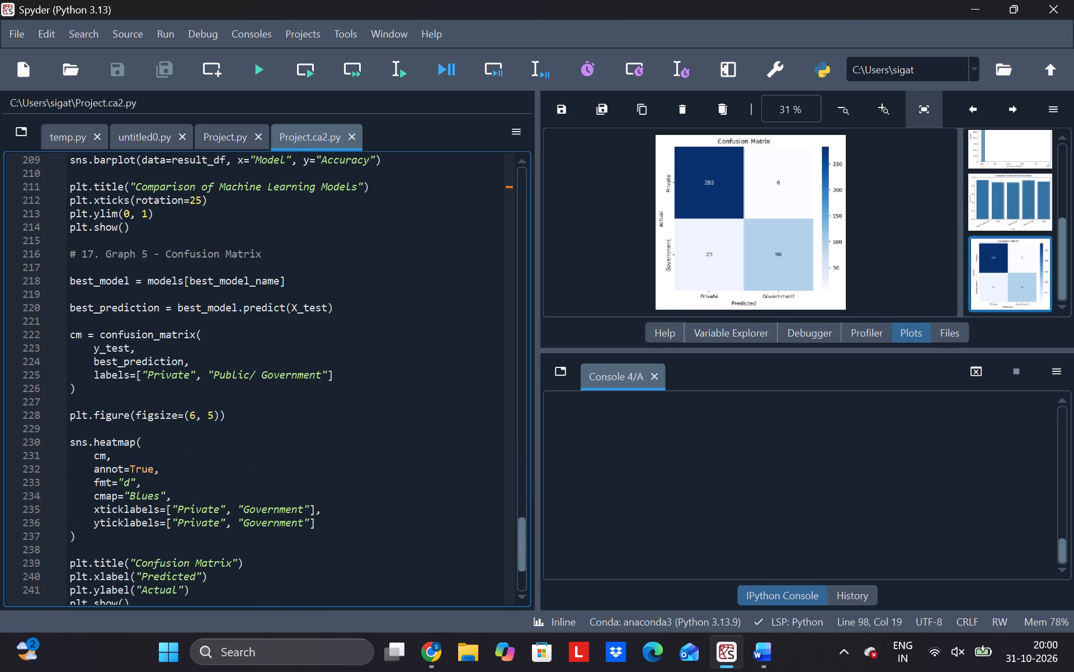
scroll(296, 455, "down", 3)
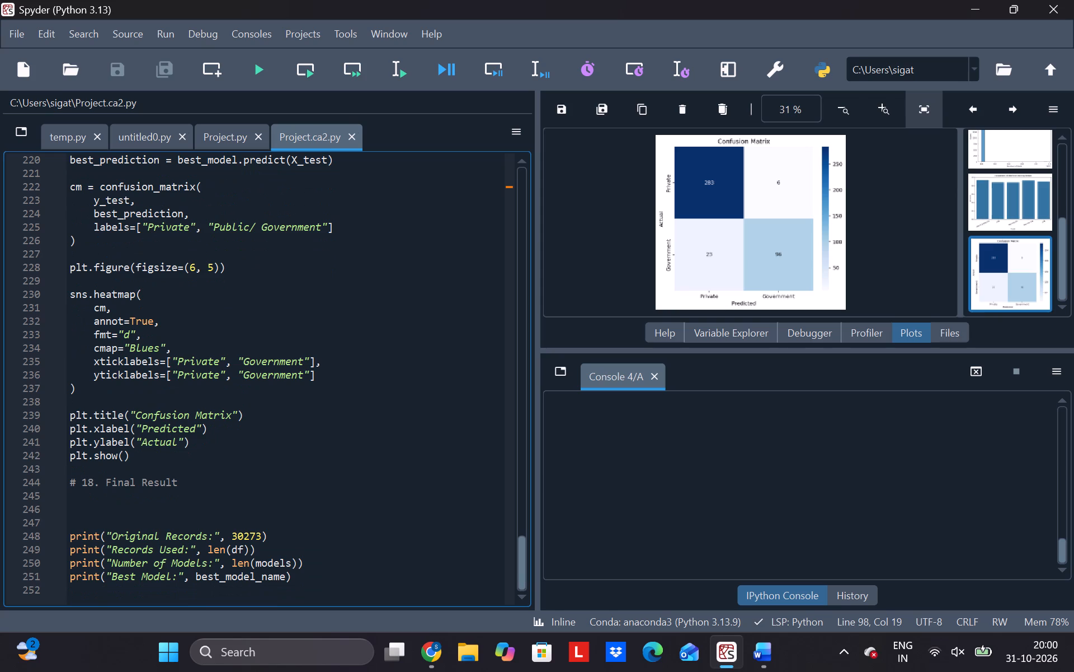
Recheck the start of Project.ca2.py, from imports to missing-value handling, and the report's Data Preprocessing section in Word.
scroll(296, 455, "up", 7)
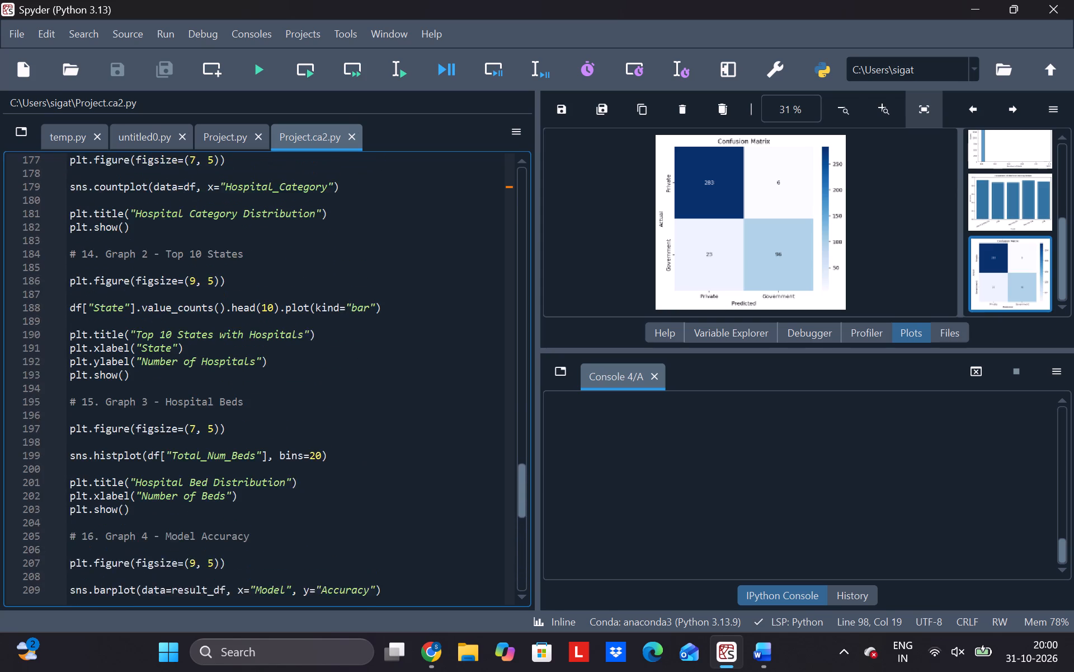
scroll(296, 455, "up", 11)
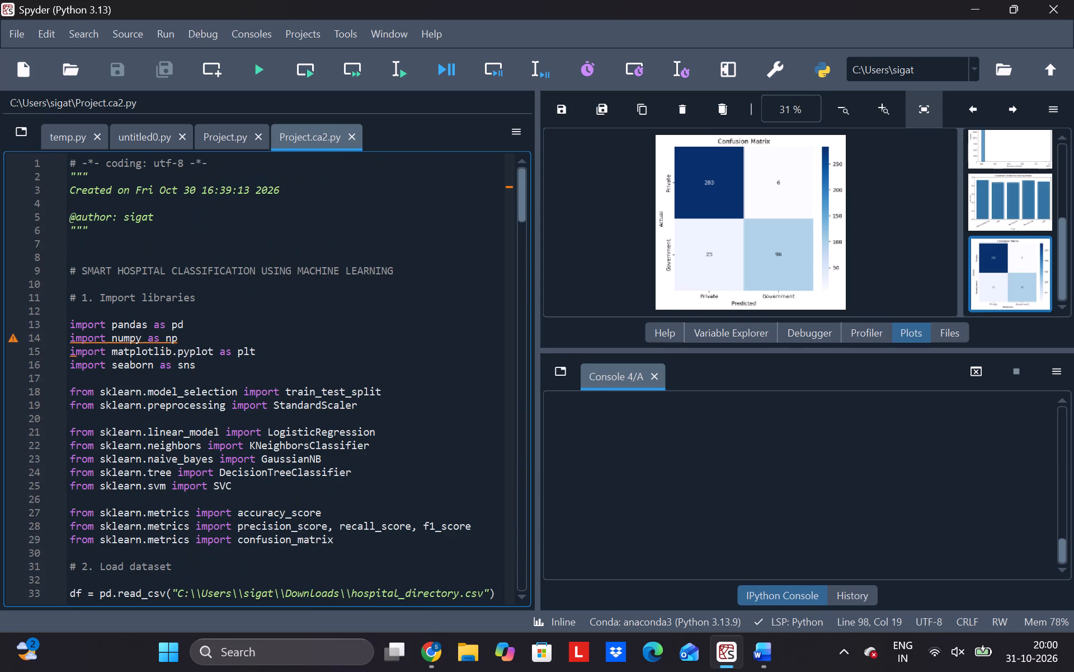
scroll(296, 455, "down", 2)
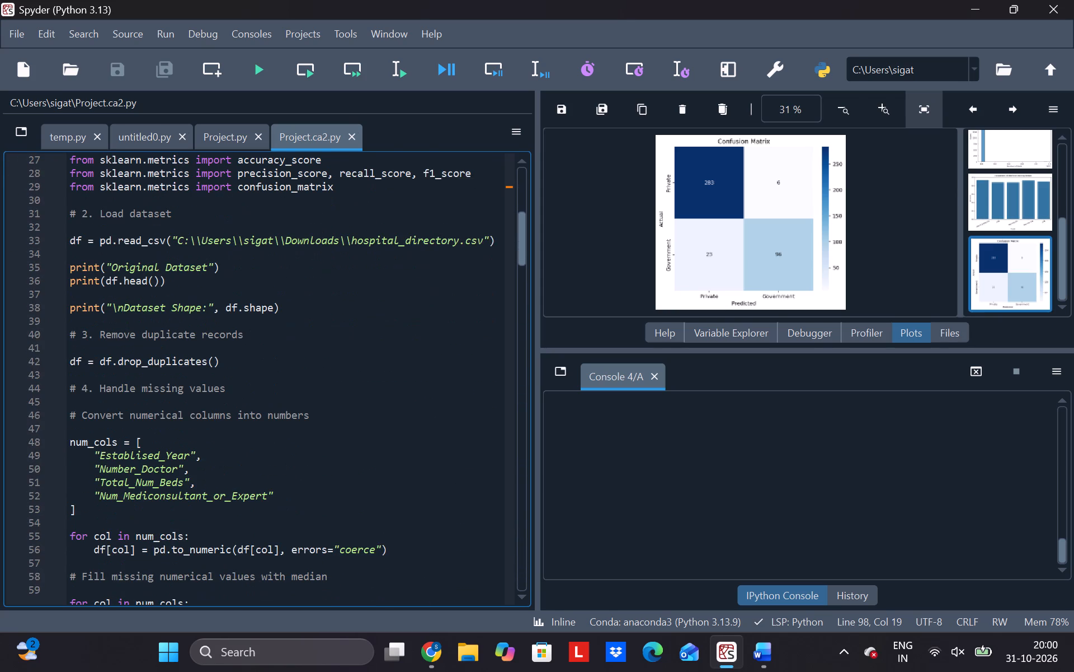
scroll(296, 455, "down", 1)
left_click(430, 651)
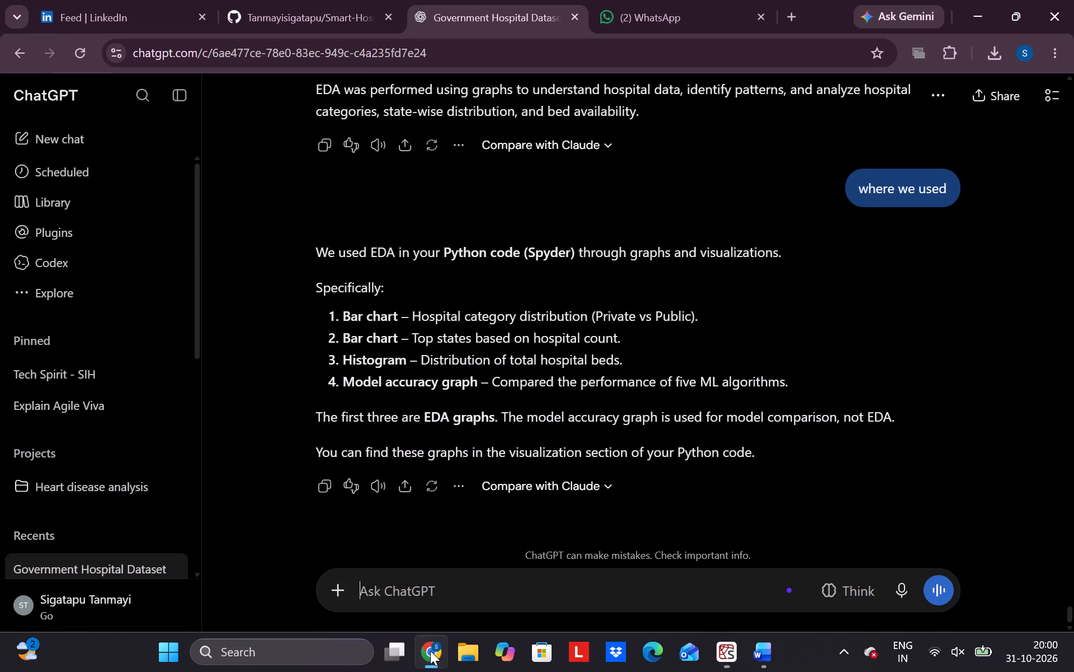
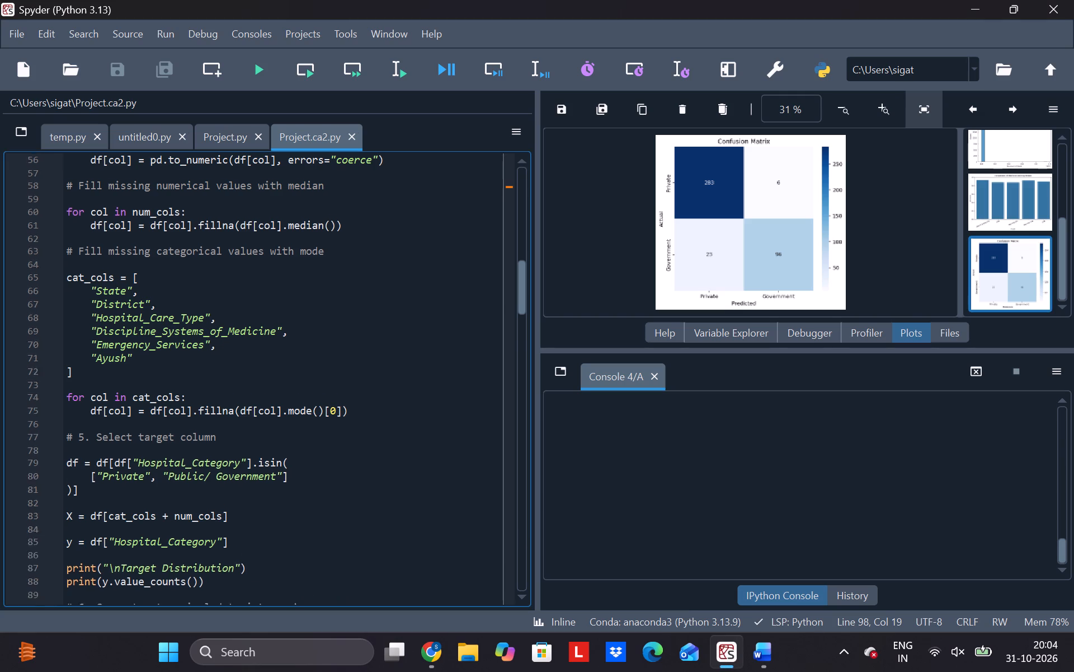
scroll(262, 357, "down", 3, "ctrl")
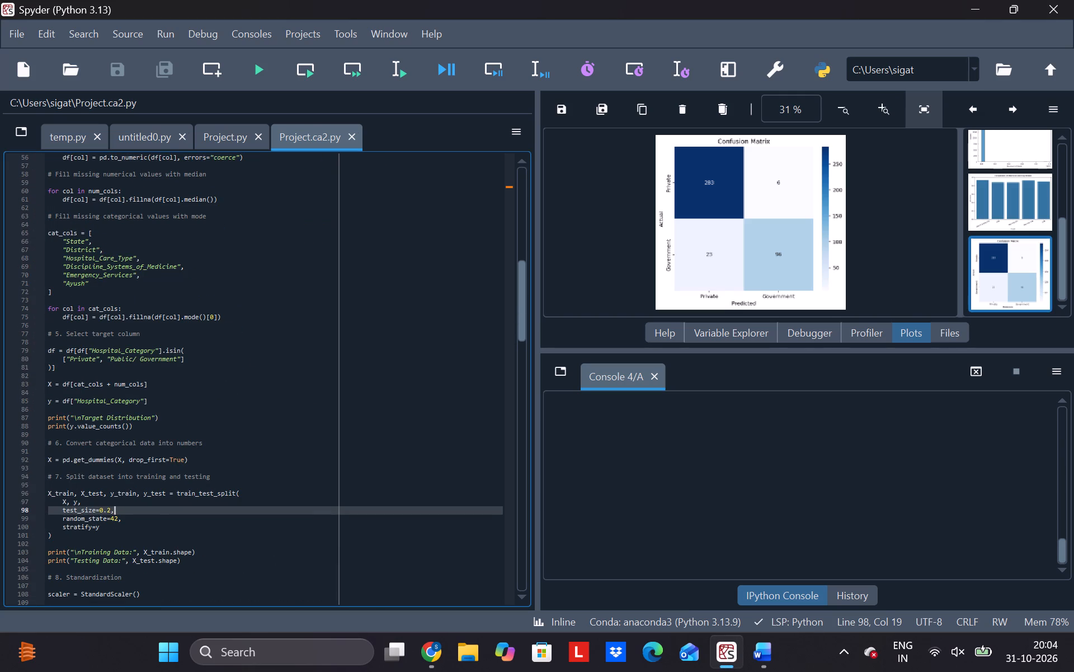
scroll(241, 390, "up", 2)
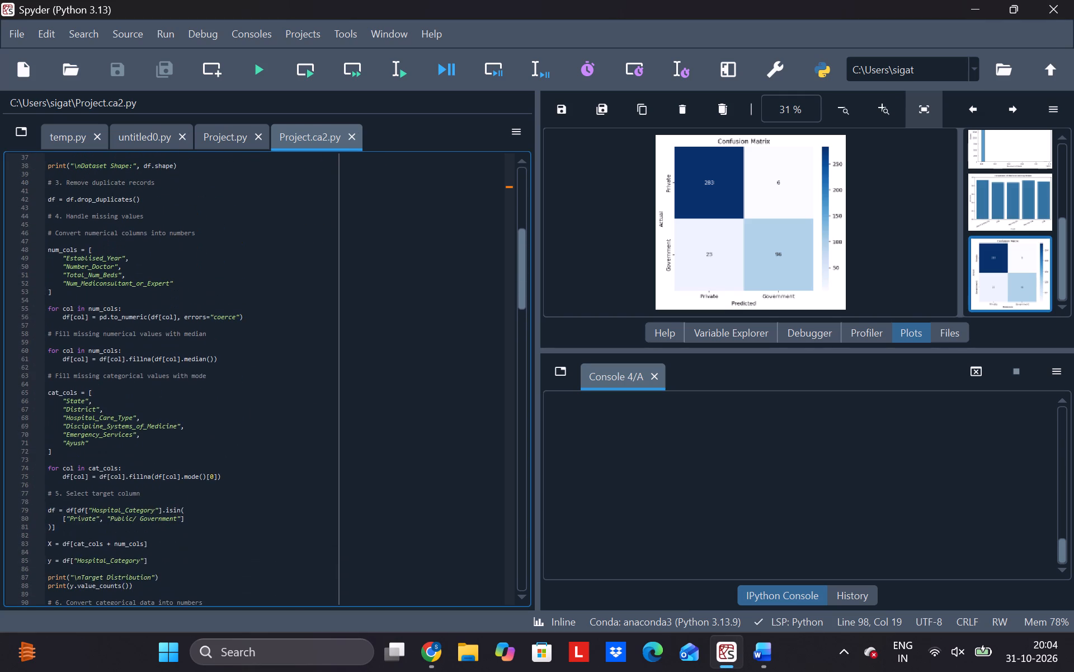
scroll(241, 390, "up", 2)
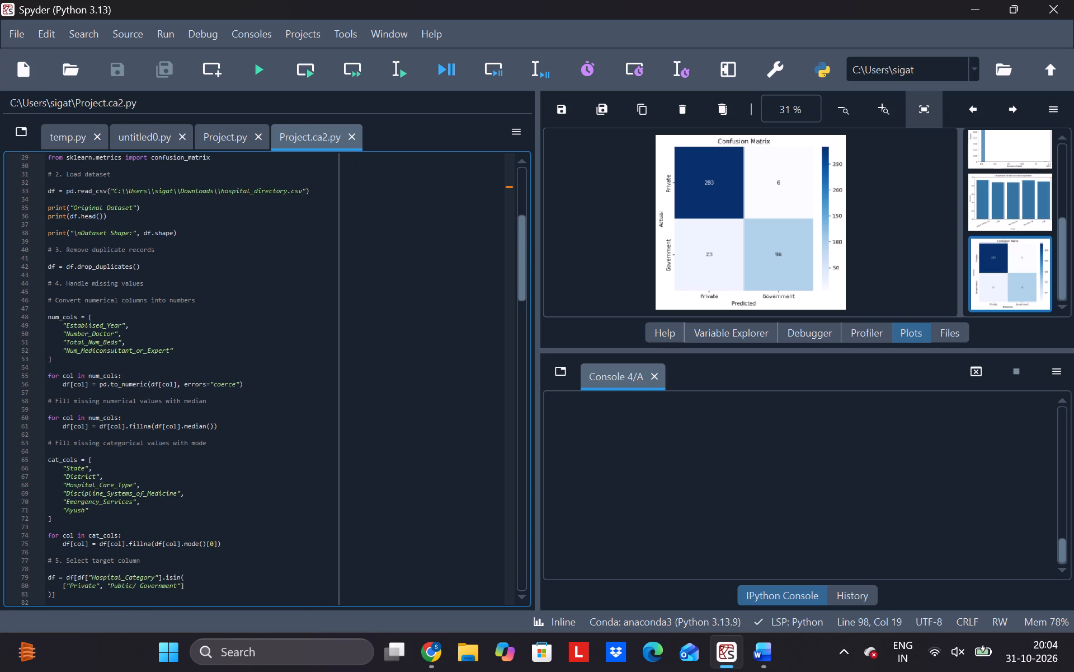
scroll(241, 390, "up", 1)
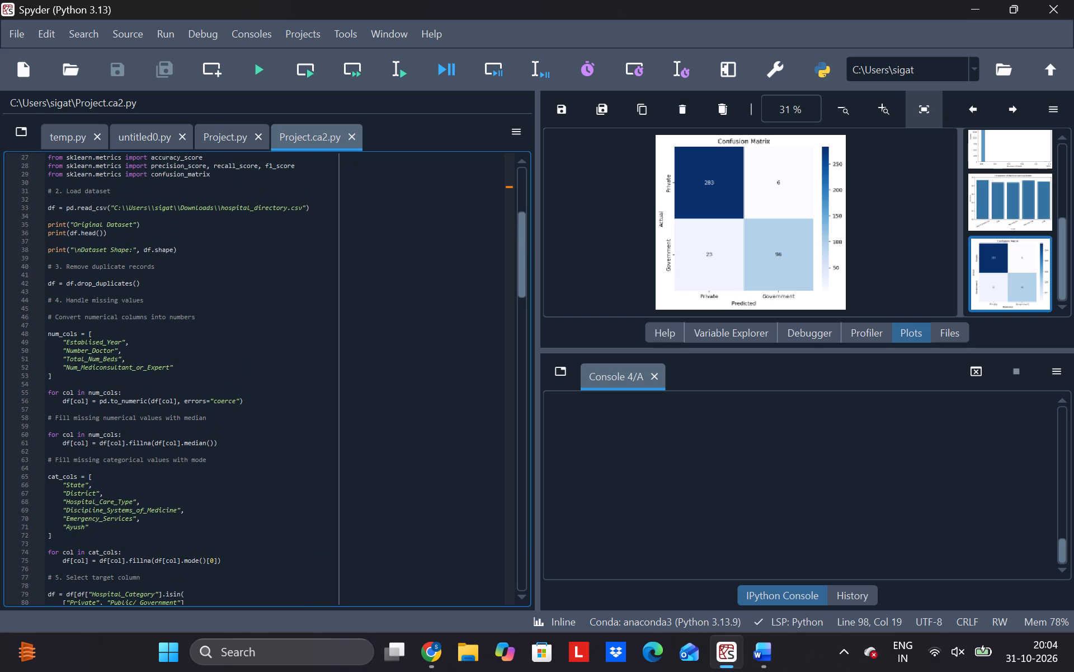
left_click_drag(208, 319, 43, 315)
key("BackSpace")
key("BackSpace")
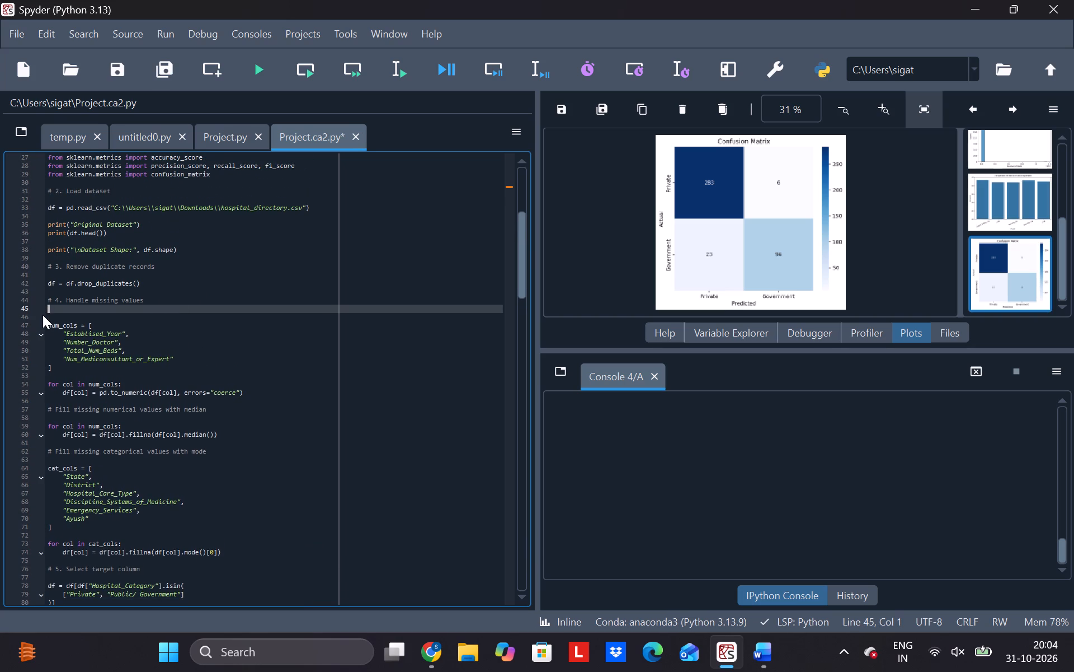
key("Down")
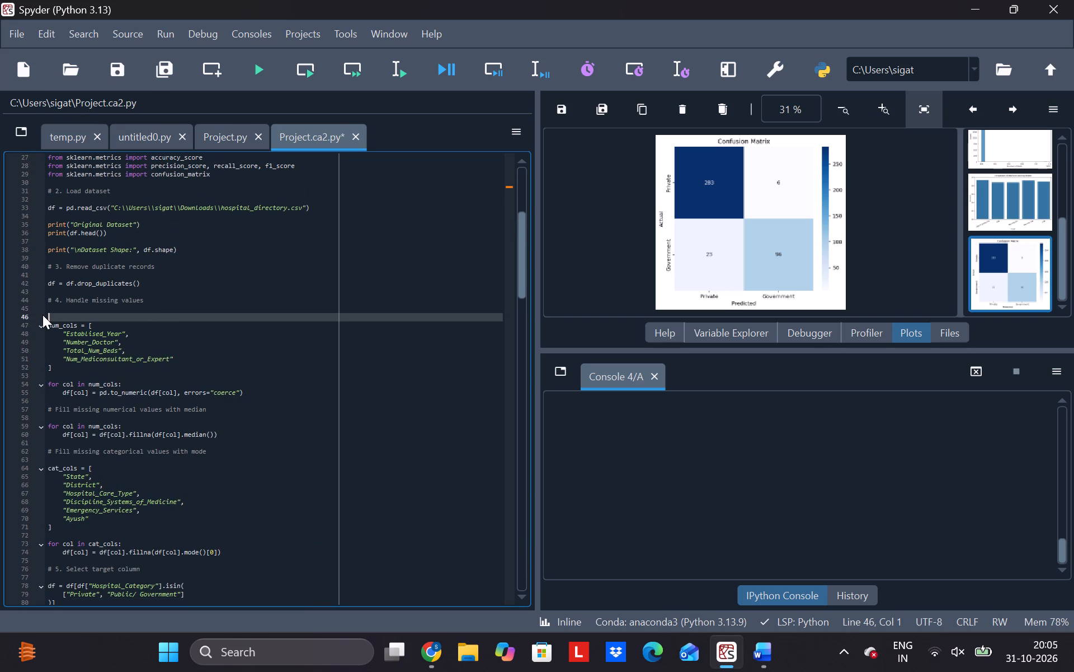
key("BackSpace")
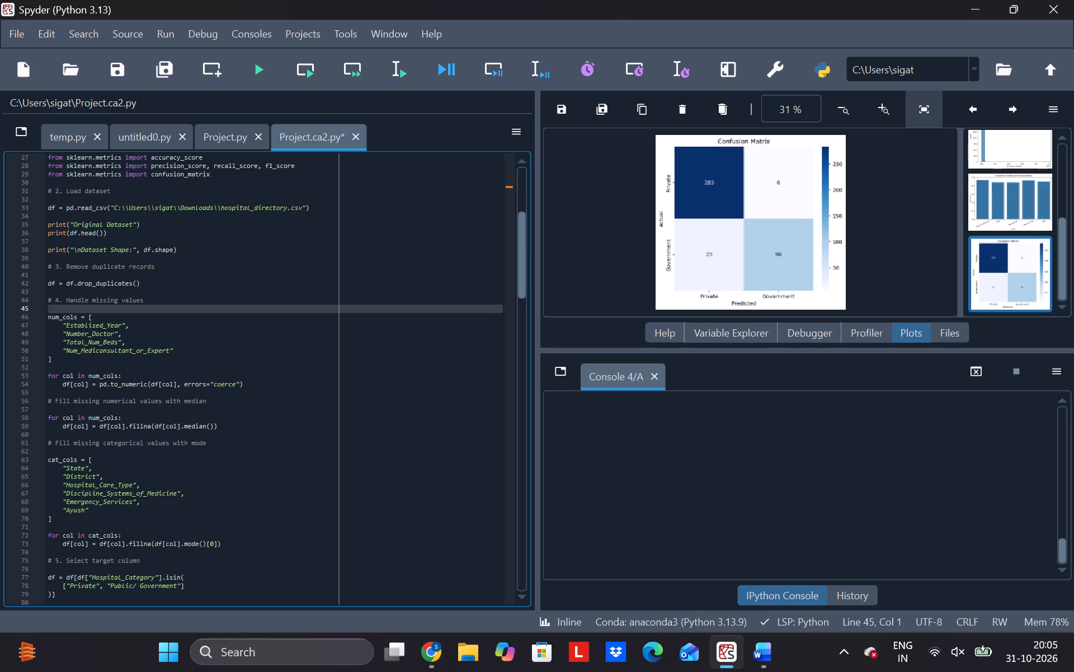
Review the preprocessing code in Project.ca2.py from loading the dataset through standardization to judge what fits in one capture.
scroll(235, 400, "down", 1)
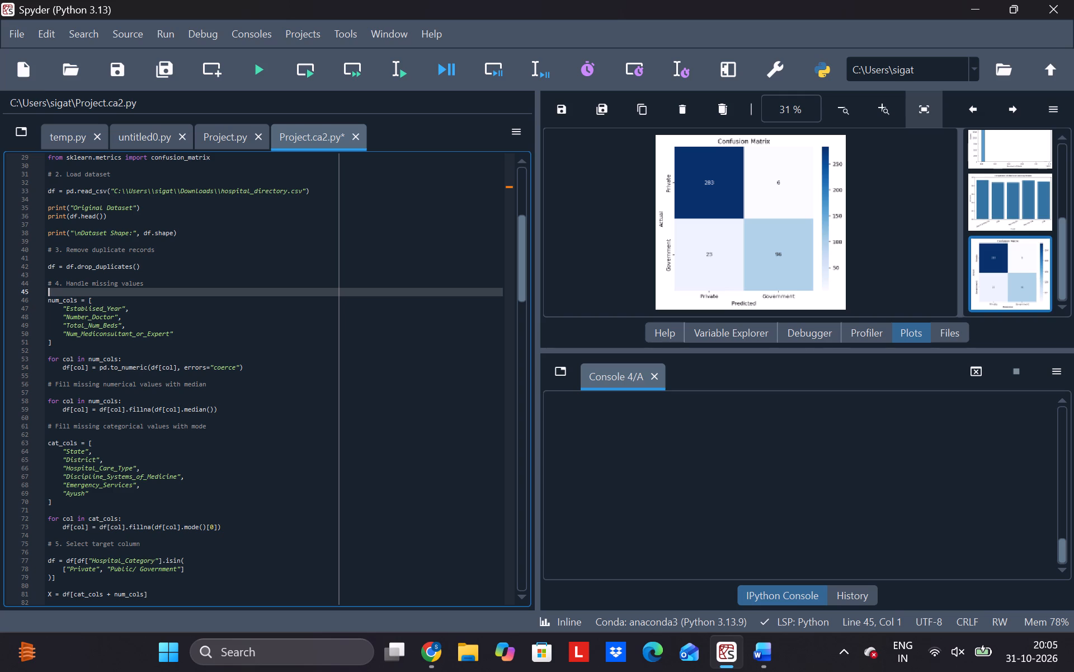
left_click(212, 385)
left_click(212, 385)
left_click(322, 432)
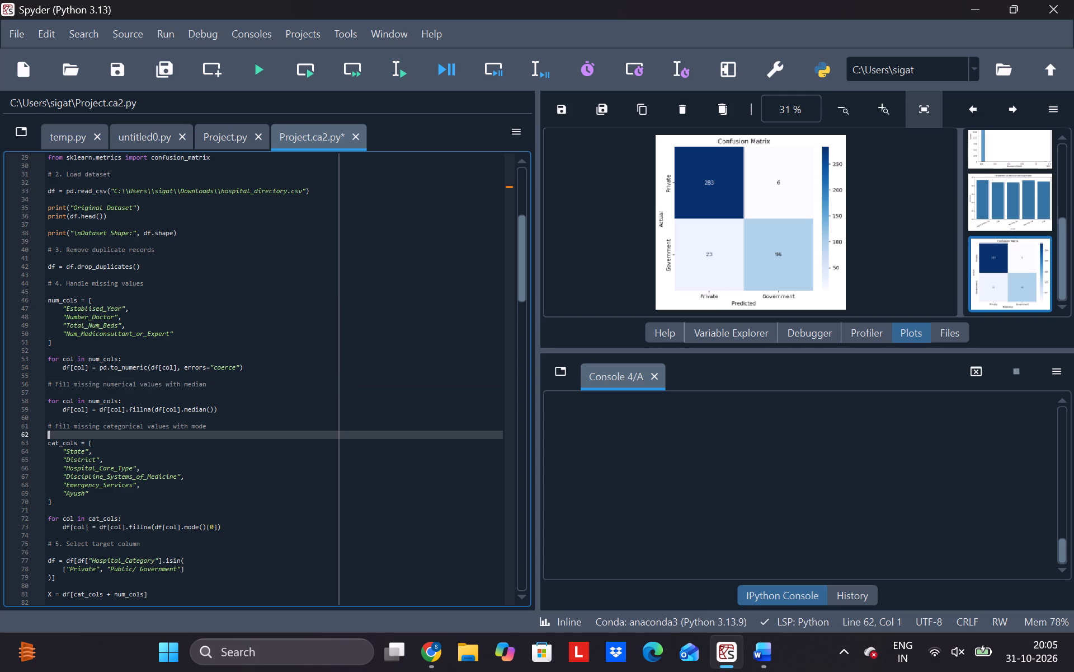
scroll(322, 432, "down", 4)
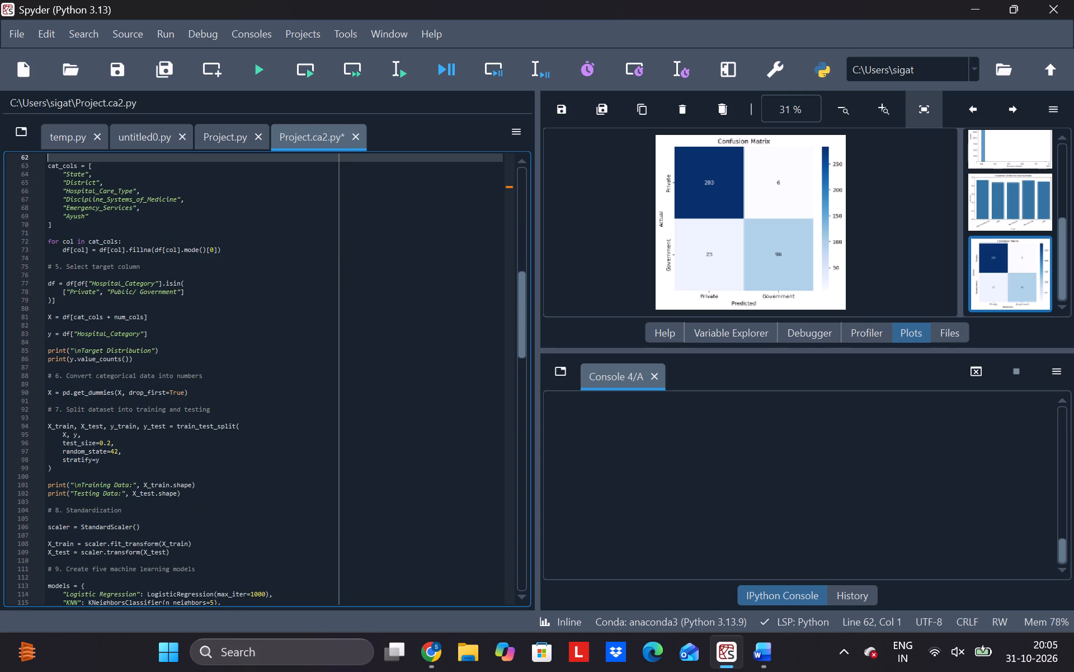
scroll(206, 524, "up", 1)
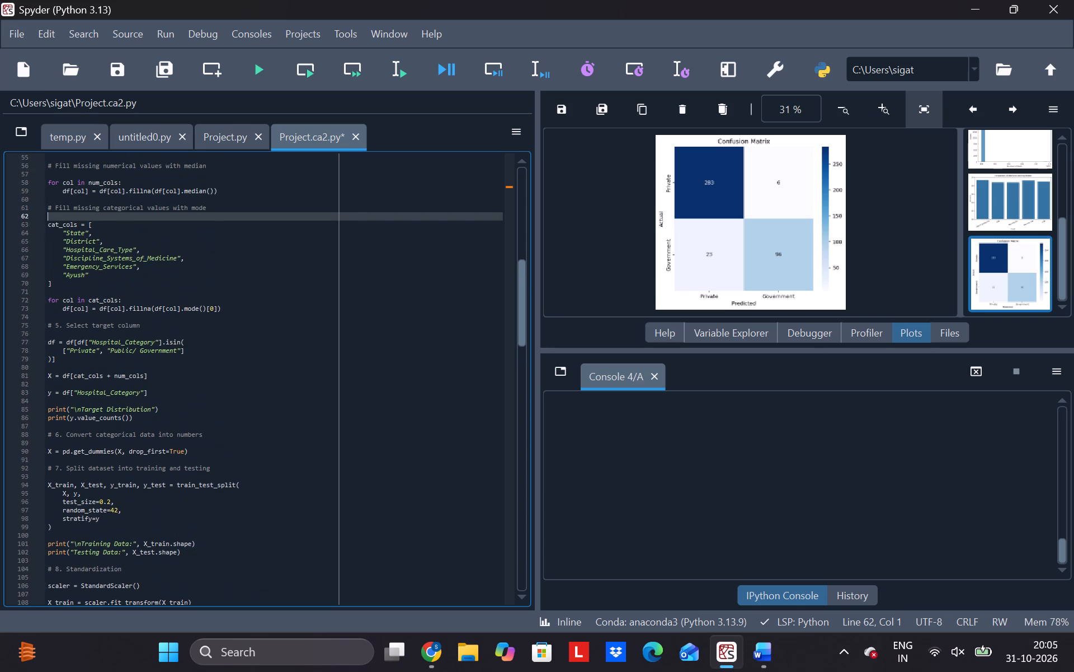
scroll(206, 524, "up", 1)
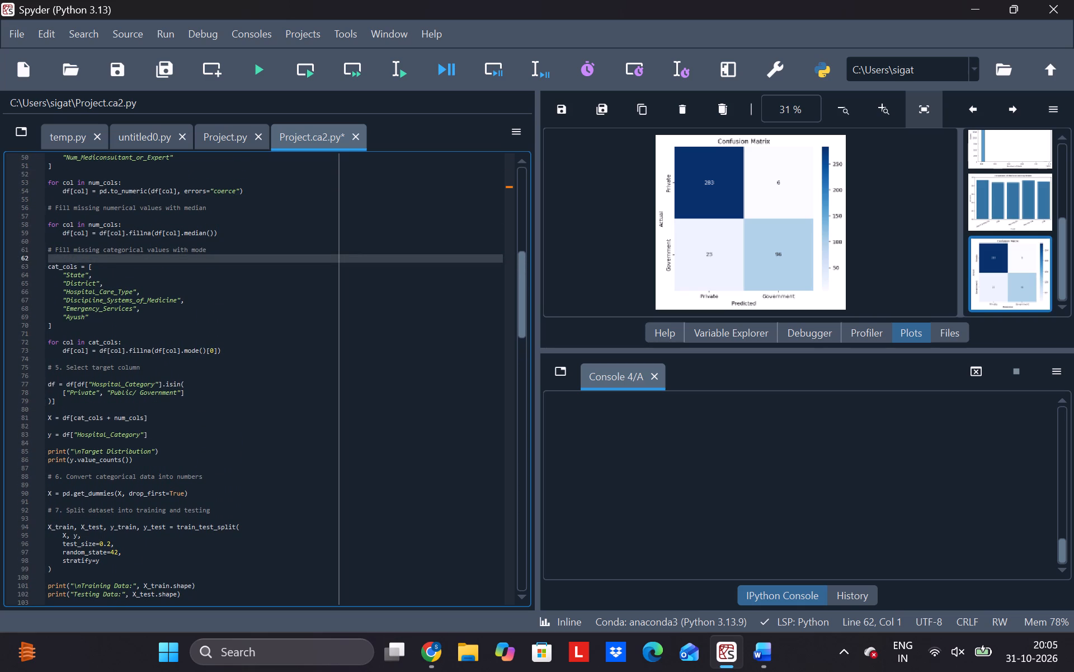
scroll(206, 524, "up", 2)
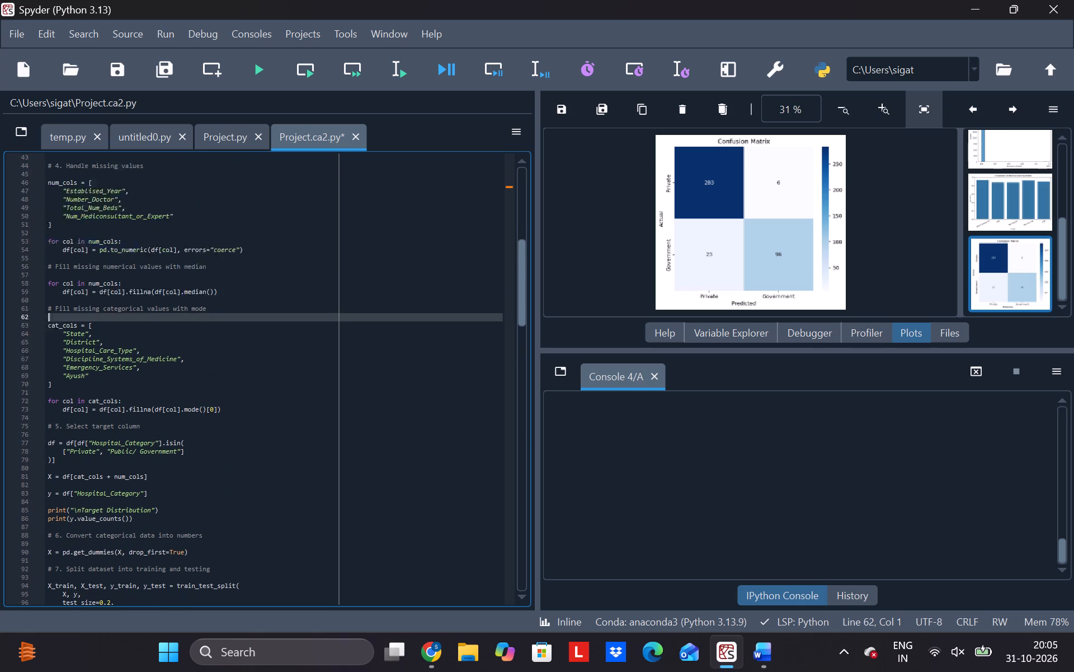
scroll(206, 524, "up", 2)
scroll(206, 524, "down", 1)
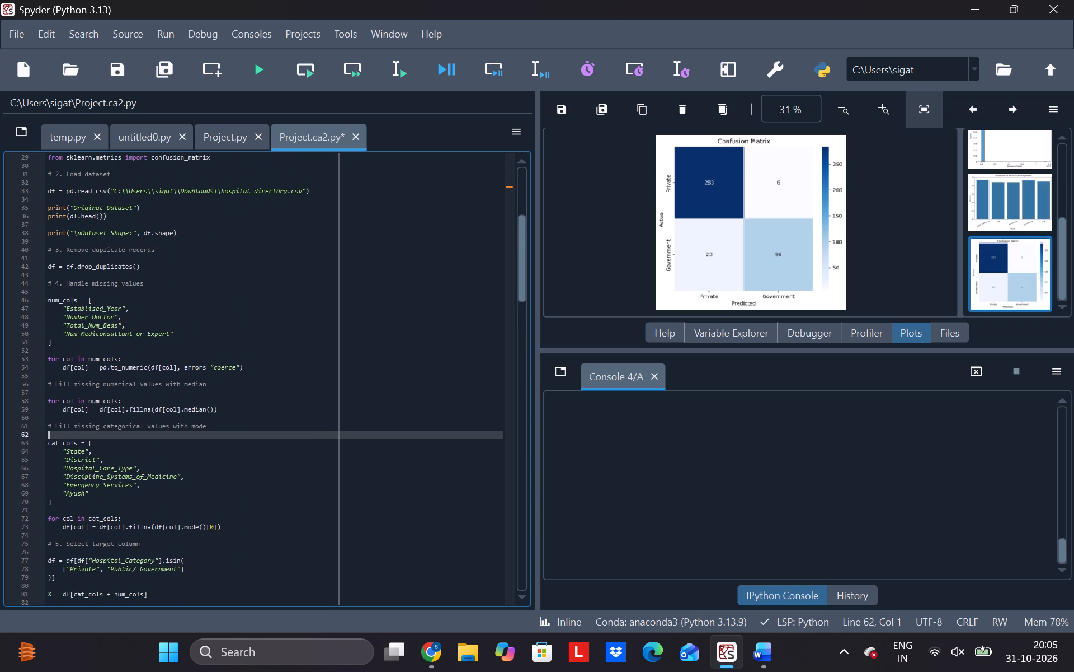
scroll(206, 524, "down", 1)
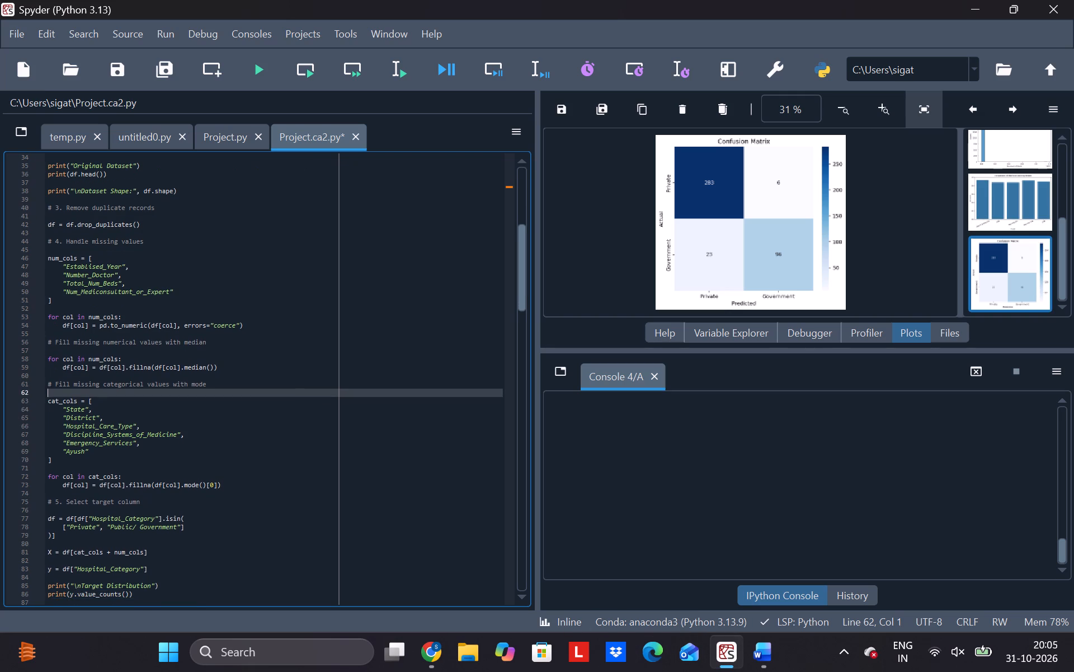
Remove the blank lines directly before and after y = df["Hospital_Category"] in the target column section.
left_click(108, 581)
key("BackSpace")
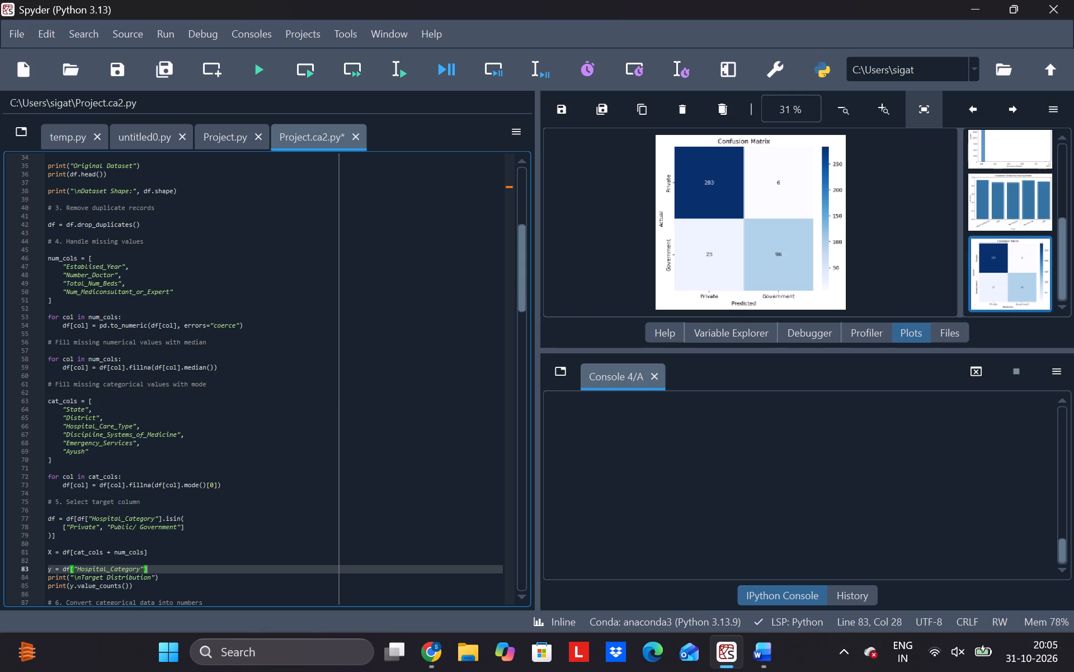
key("Up")
key("Up")
key("Down")
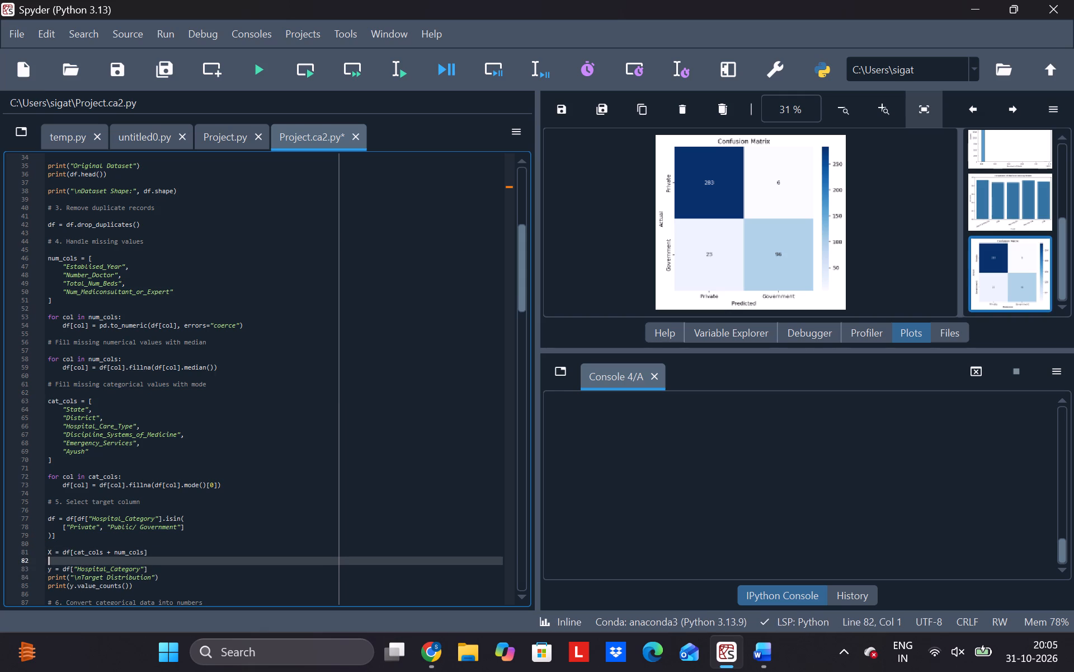
key("BackSpace")
Capture a rectangular screenshot of the preprocessing code from the pd.read_csv line through print(y.value_counts()).
scroll(304, 427, "up", 1)
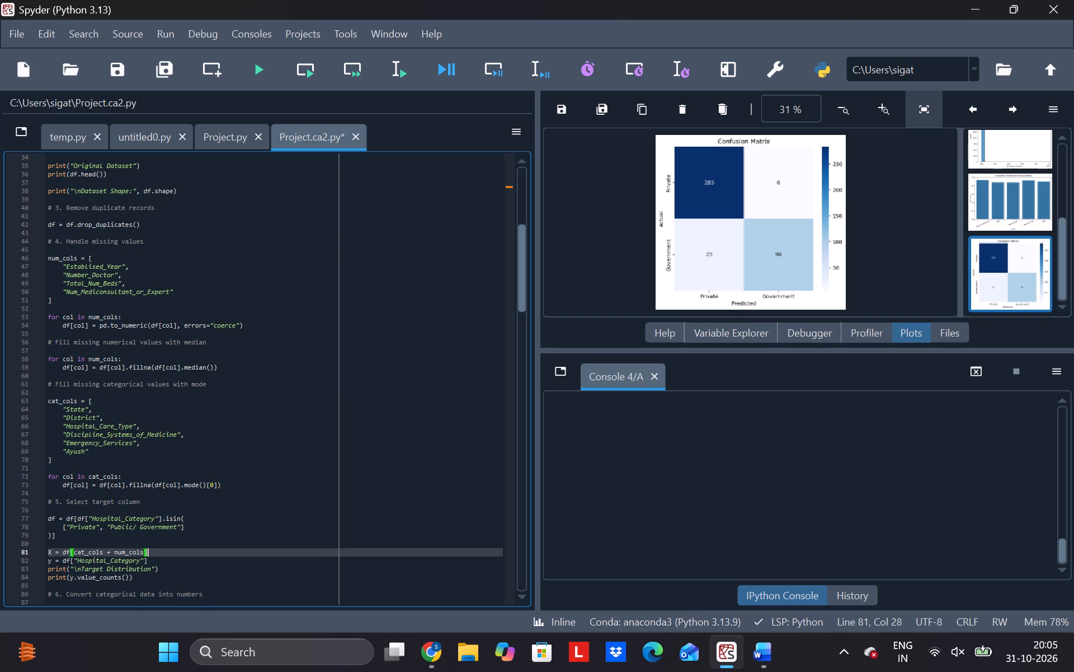
scroll(304, 427, "up", 2)
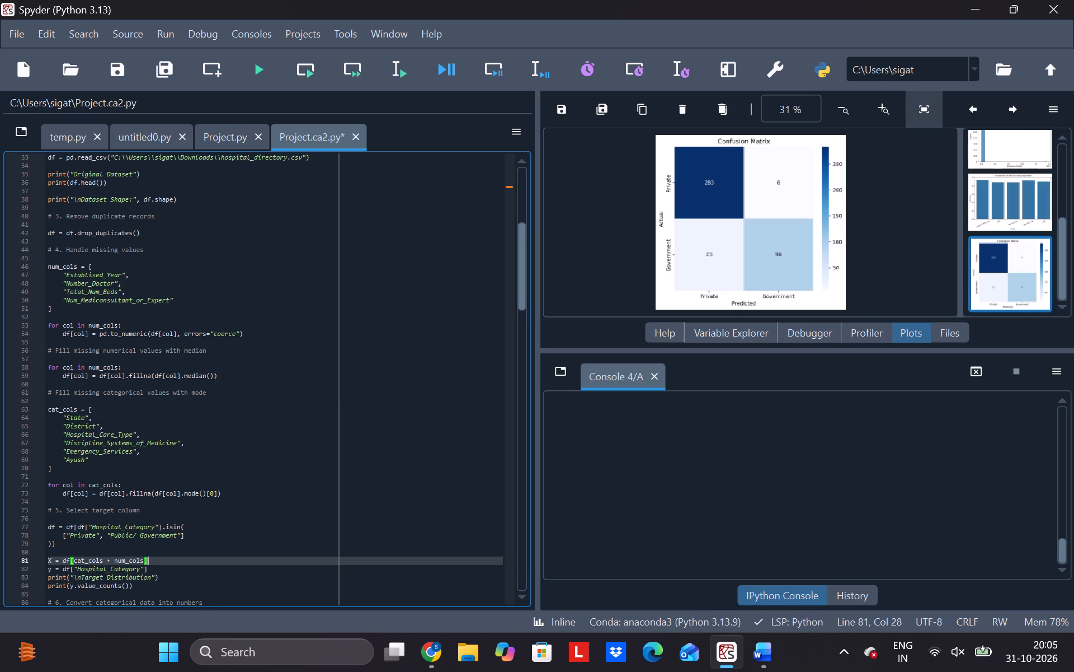
scroll(304, 427, "up", 2)
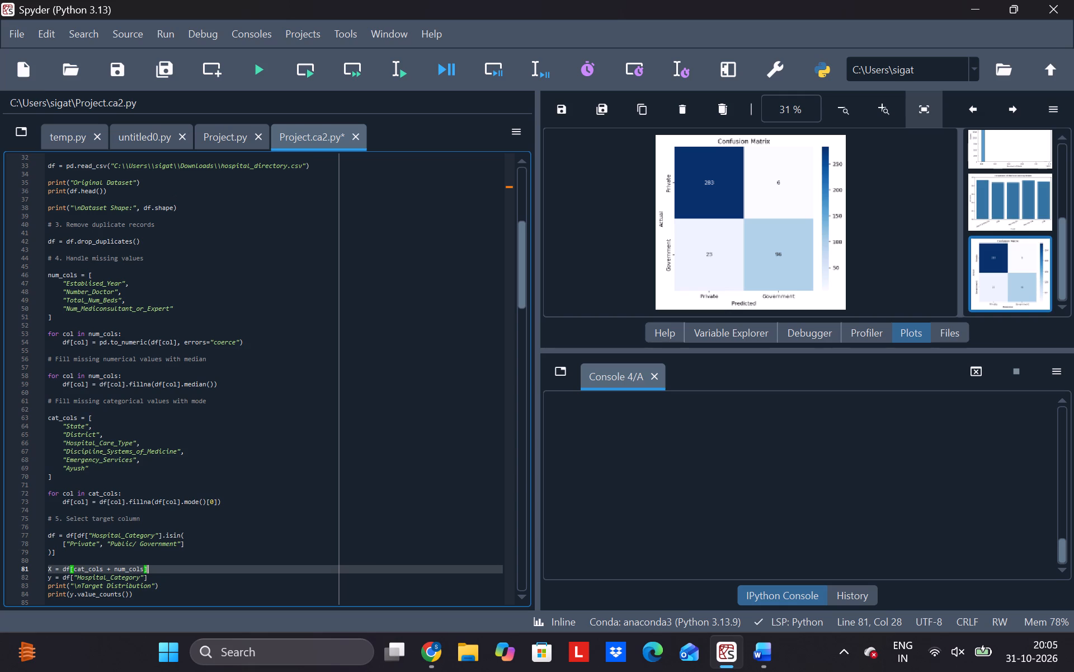
key("shift+super+s")
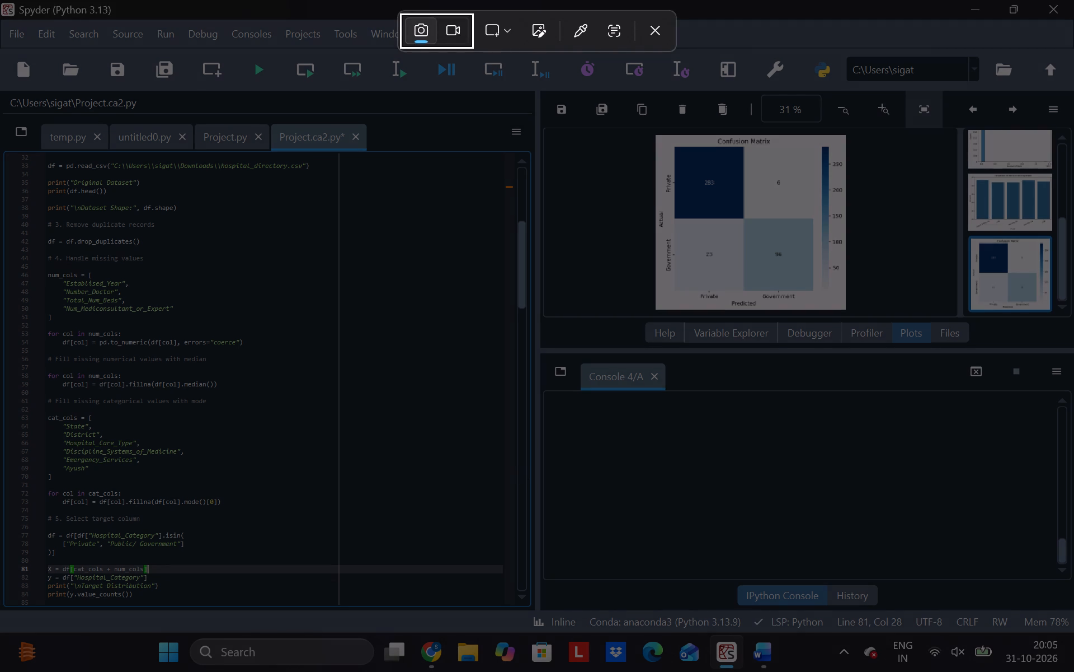
left_click_drag(17, 151, 342, 575)
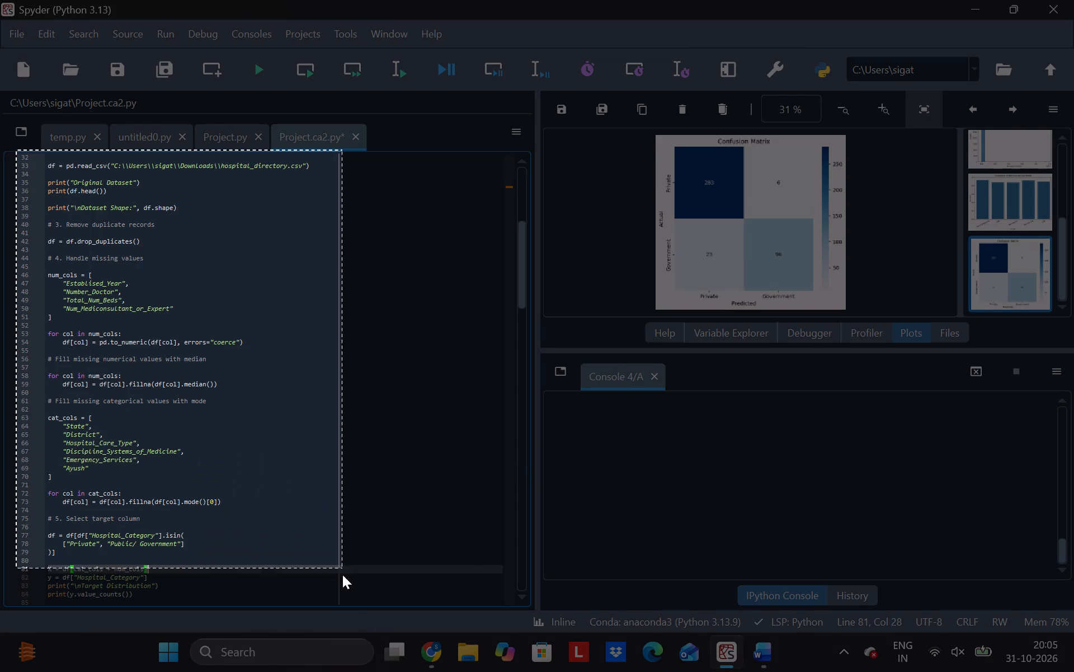
left_click_drag(342, 575, 350, 609)
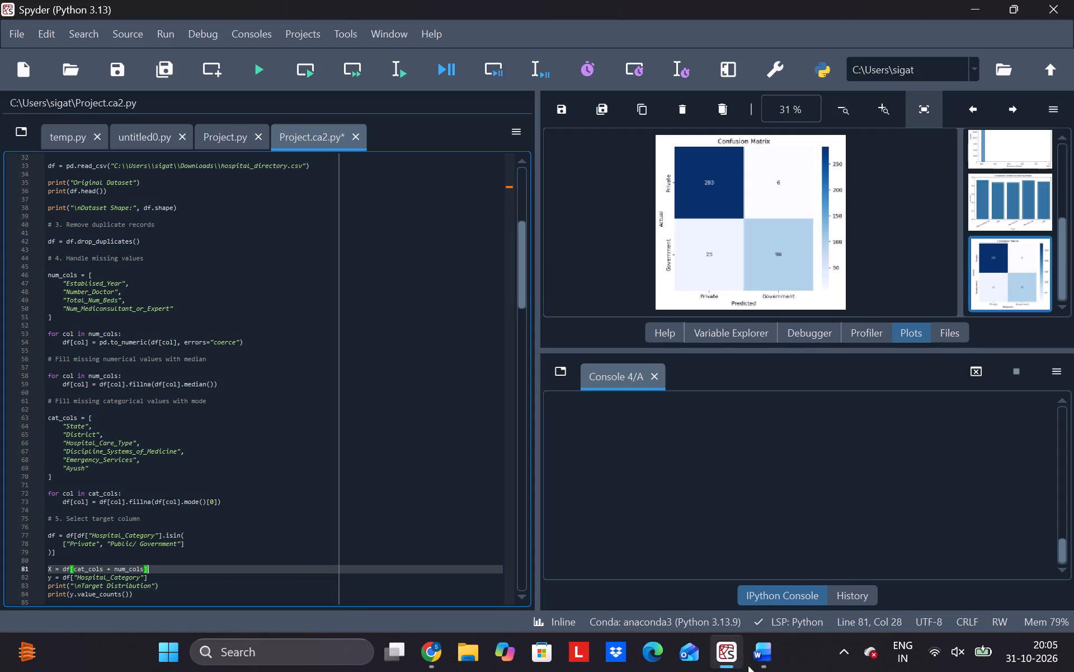
Switch to the Word report and paste the captured code at the old code picture under A. Data Preprocessing.
left_click(773, 661)
left_click(340, 364)
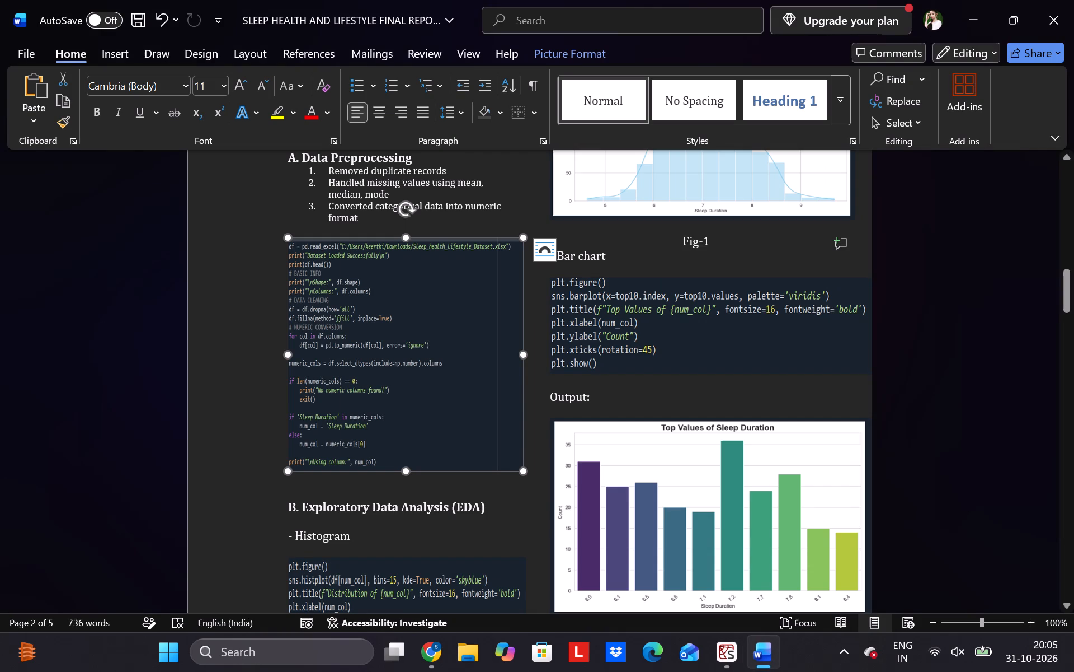
key("ctrl+v")
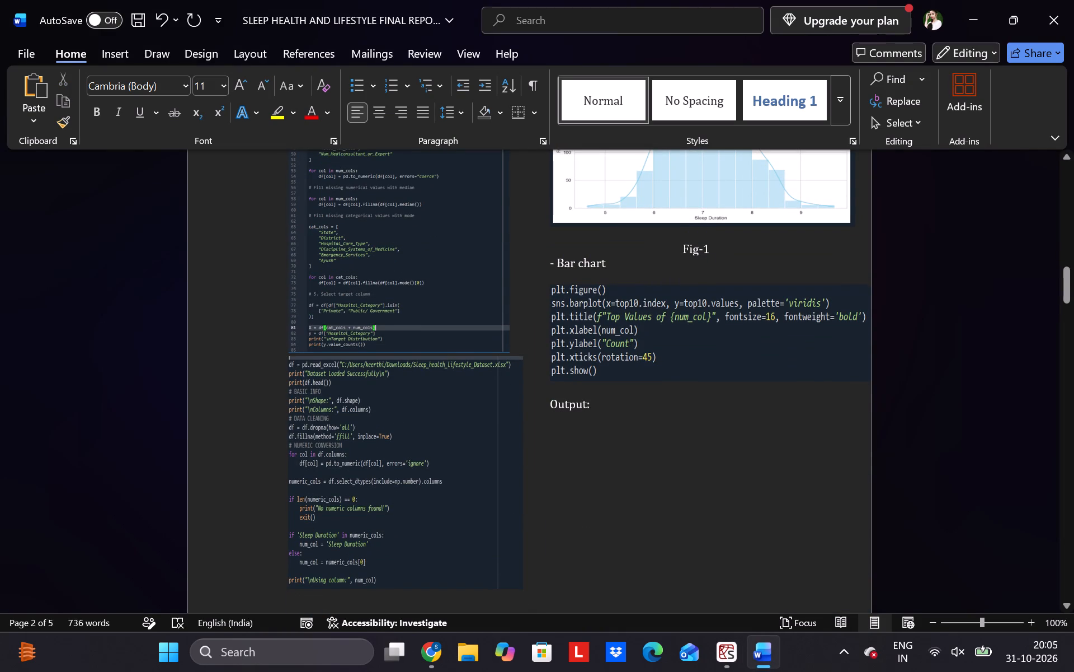
Delete the old sleep dataset code picture below the pasted hospital preprocessing screenshot.
scroll(412, 305, "up", 3)
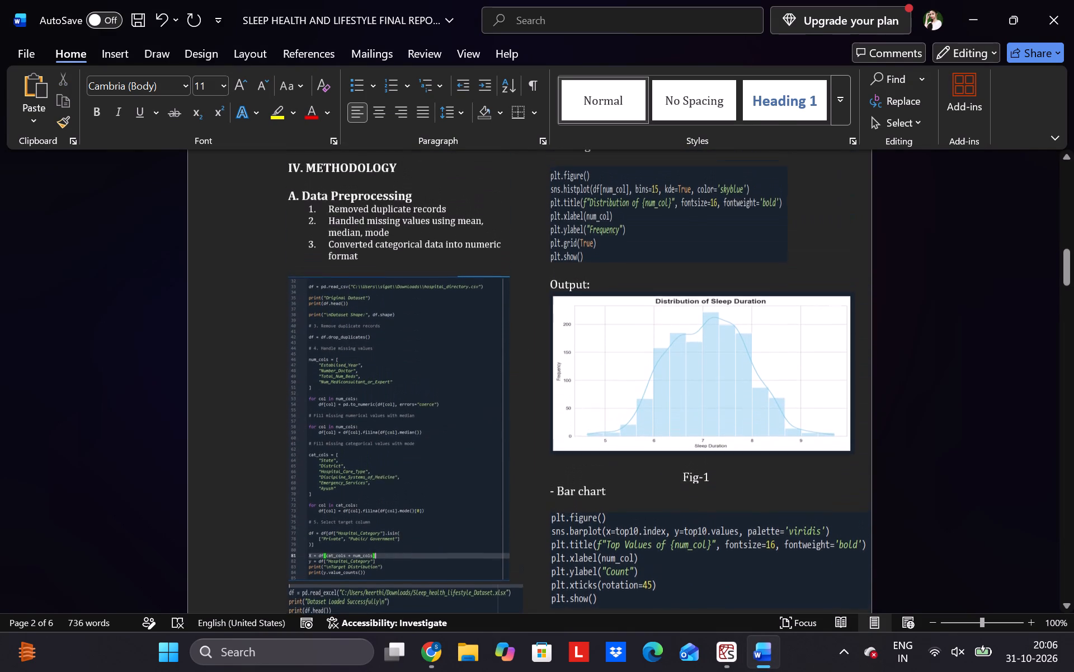
scroll(427, 423, "down", 2)
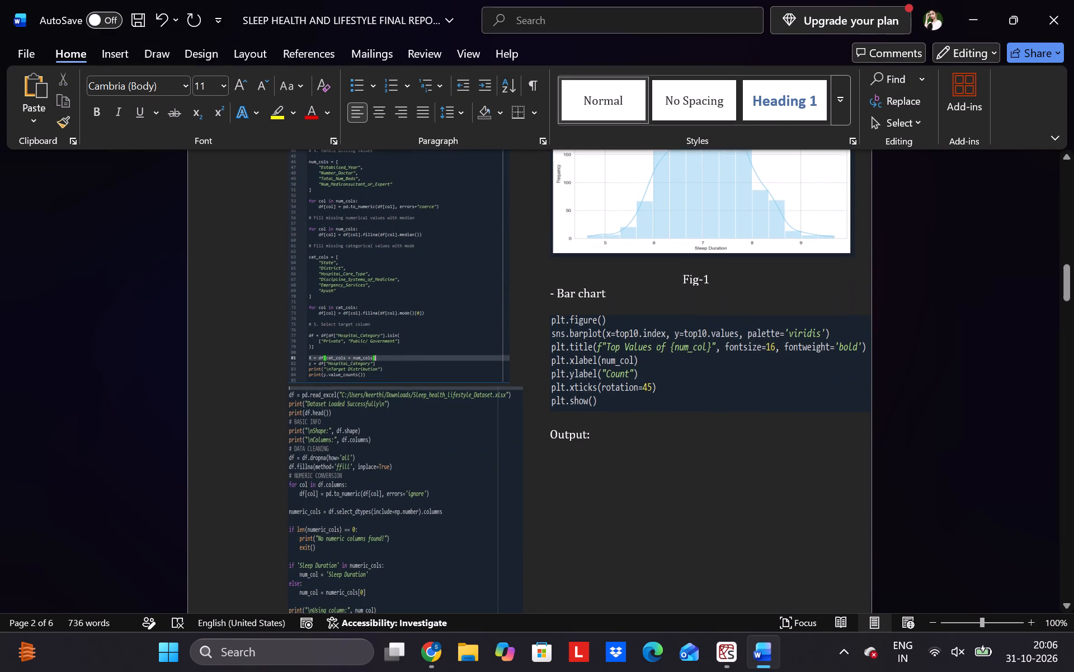
left_click(418, 514)
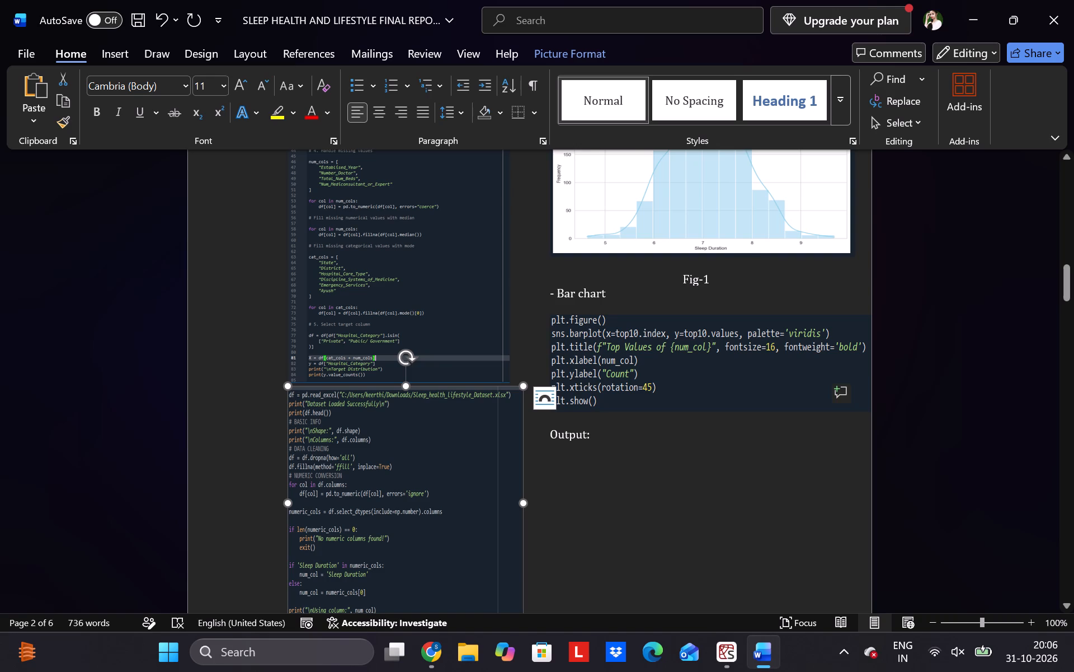
key("BackSpace")
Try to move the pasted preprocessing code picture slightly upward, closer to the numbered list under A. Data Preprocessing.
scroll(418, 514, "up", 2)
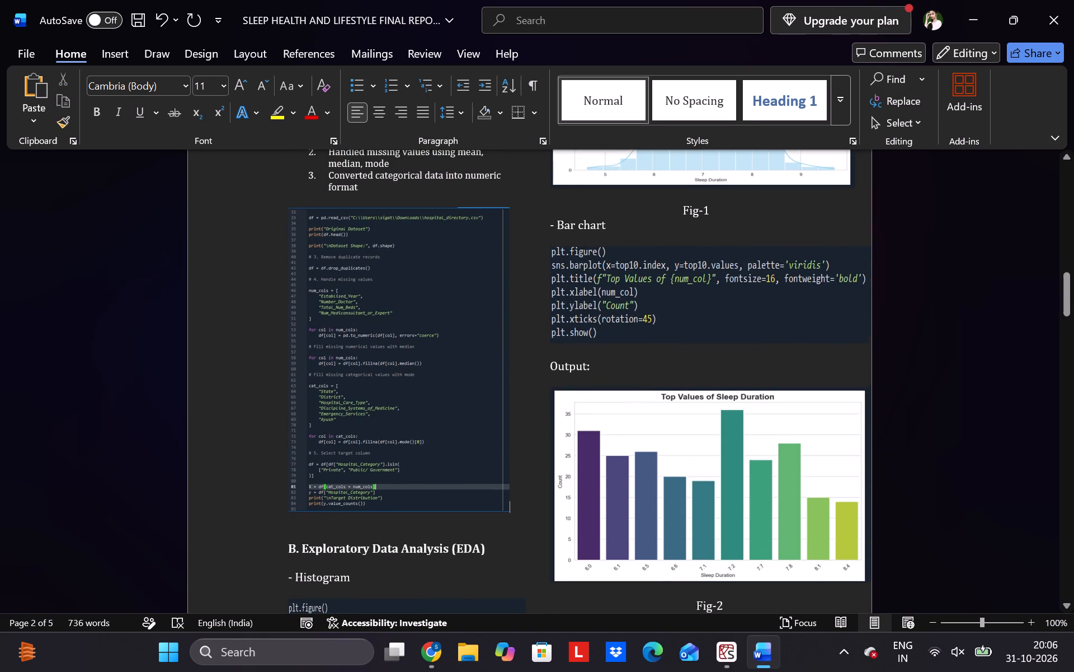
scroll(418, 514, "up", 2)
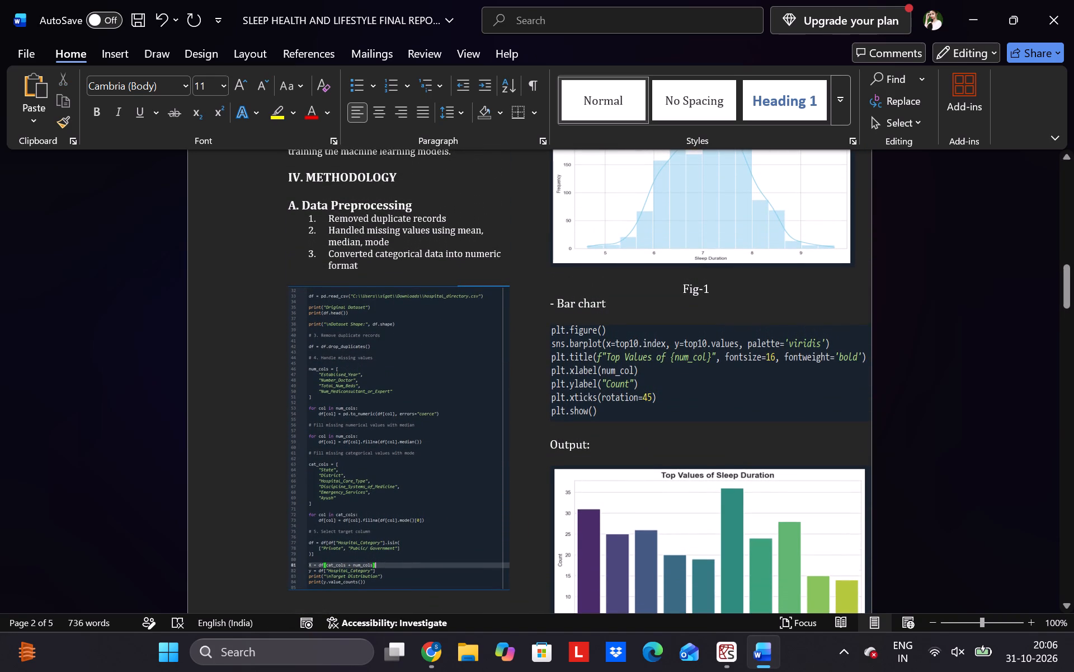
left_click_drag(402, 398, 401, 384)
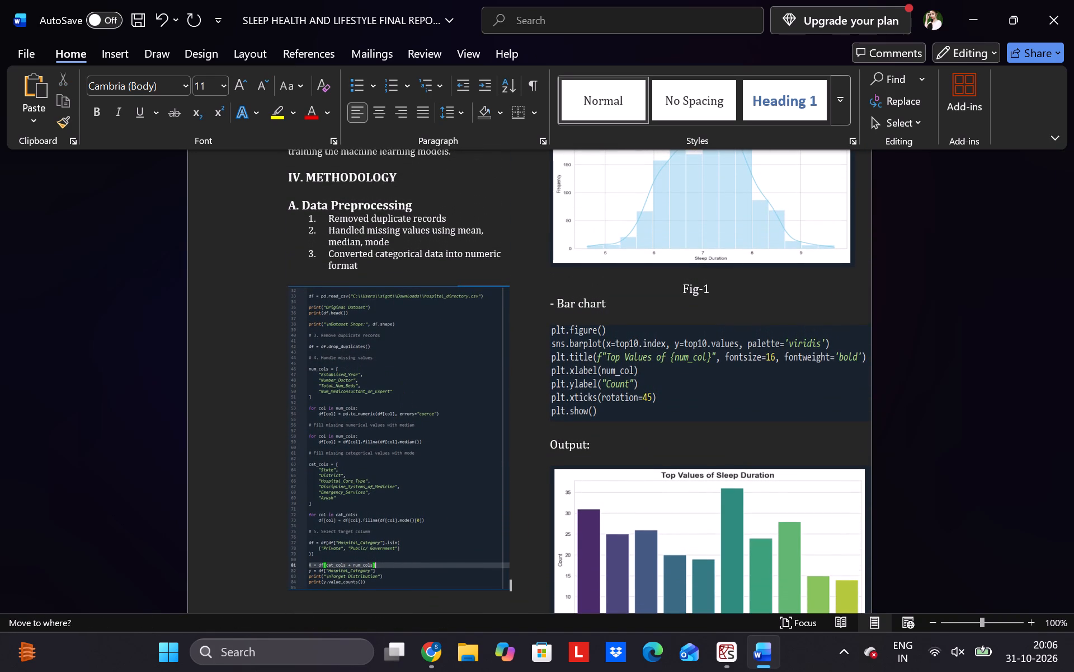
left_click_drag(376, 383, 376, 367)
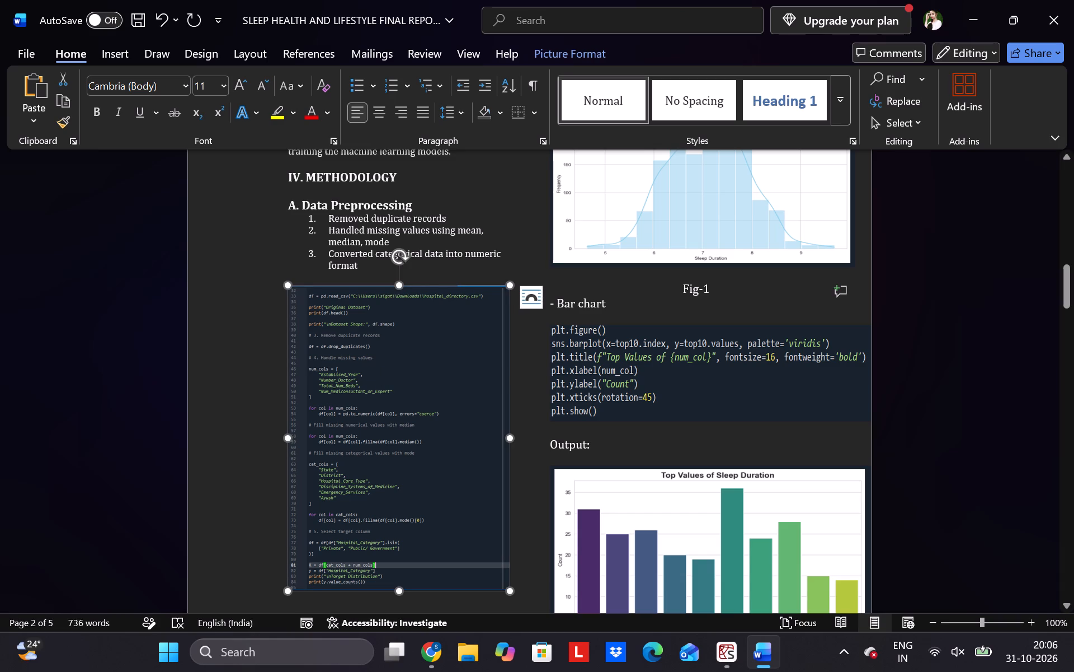
Look over the pasted preprocessing picture and the chart code and outputs under B. Exploratory Data Analysis (EDA).
left_click(102, 368)
scroll(102, 368, "down", 4)
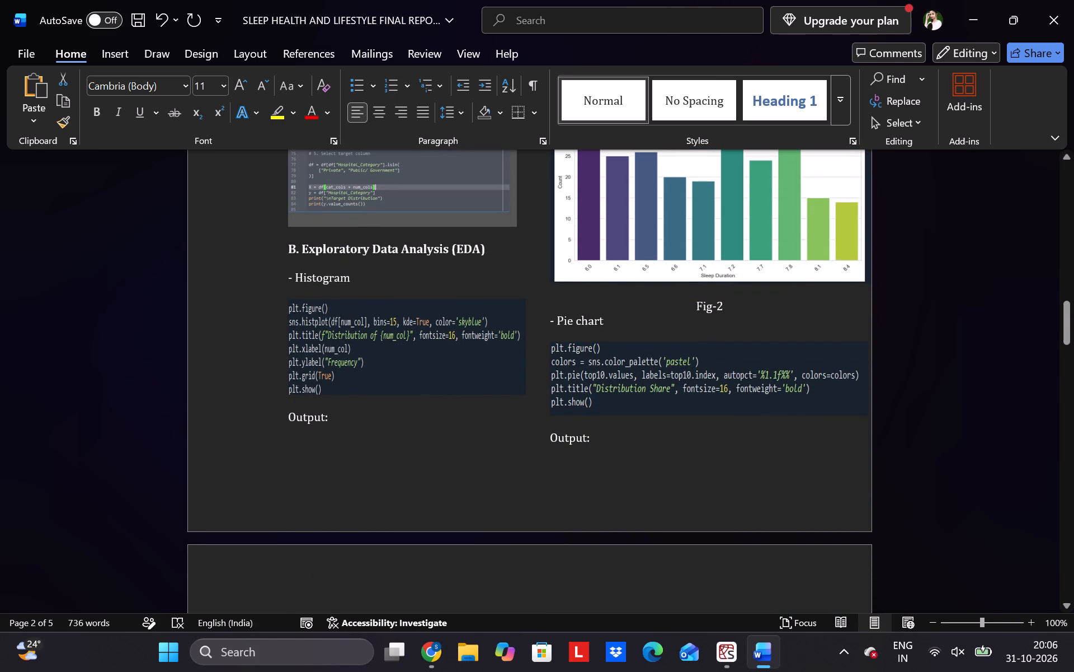
left_click(1010, 327)
scroll(836, 309, "up", 4)
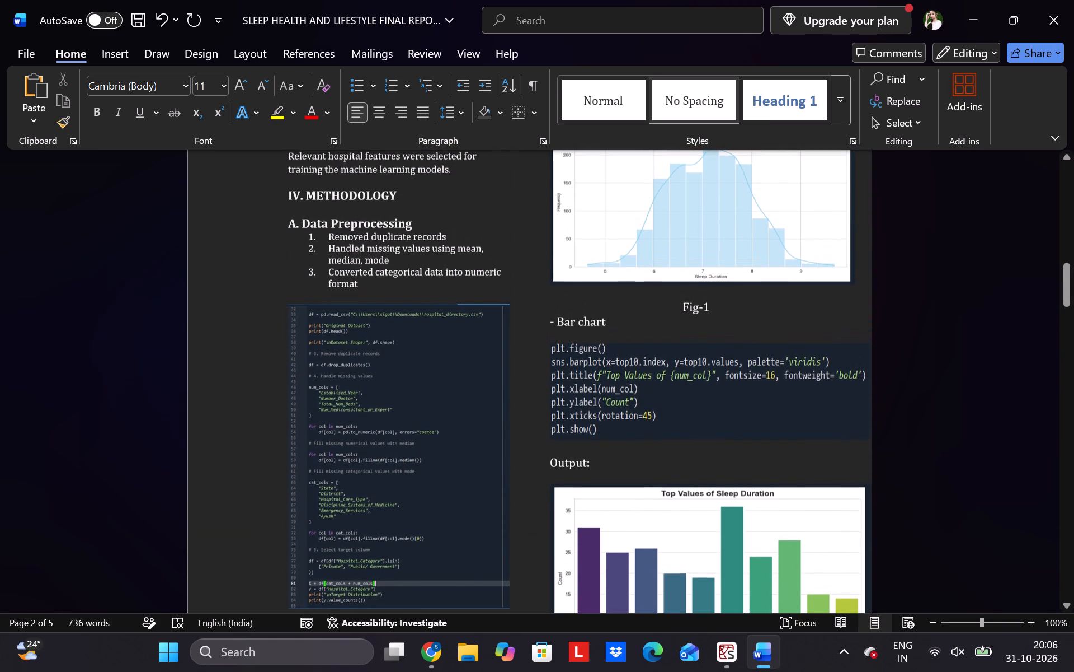
scroll(836, 309, "down", 2)
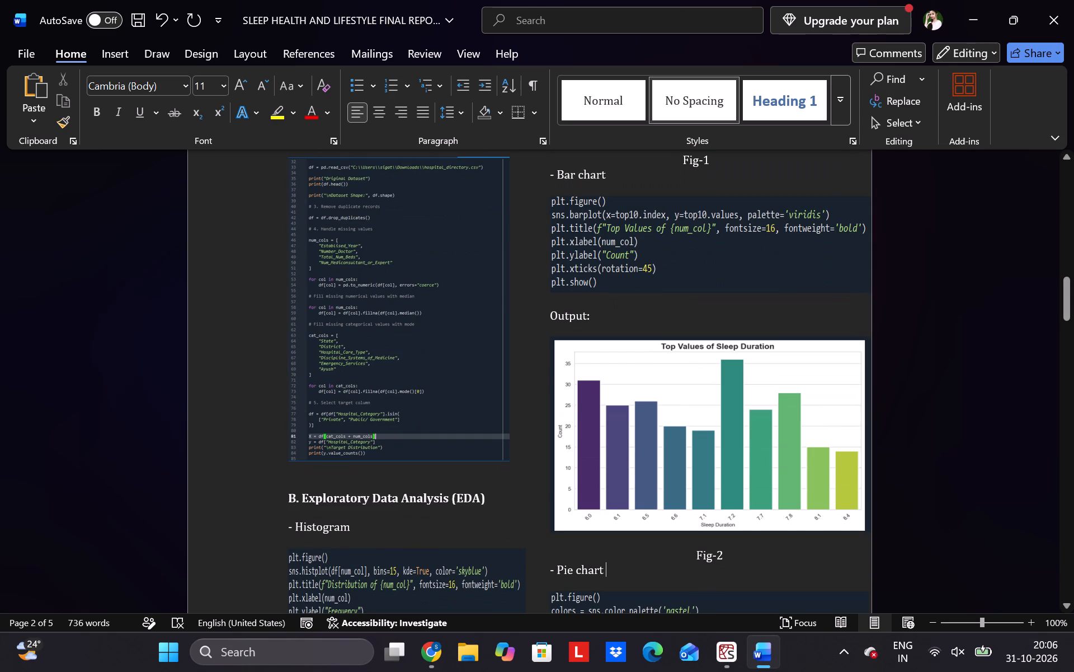
scroll(700, 212, "up", 4)
scroll(700, 212, "down", 3)
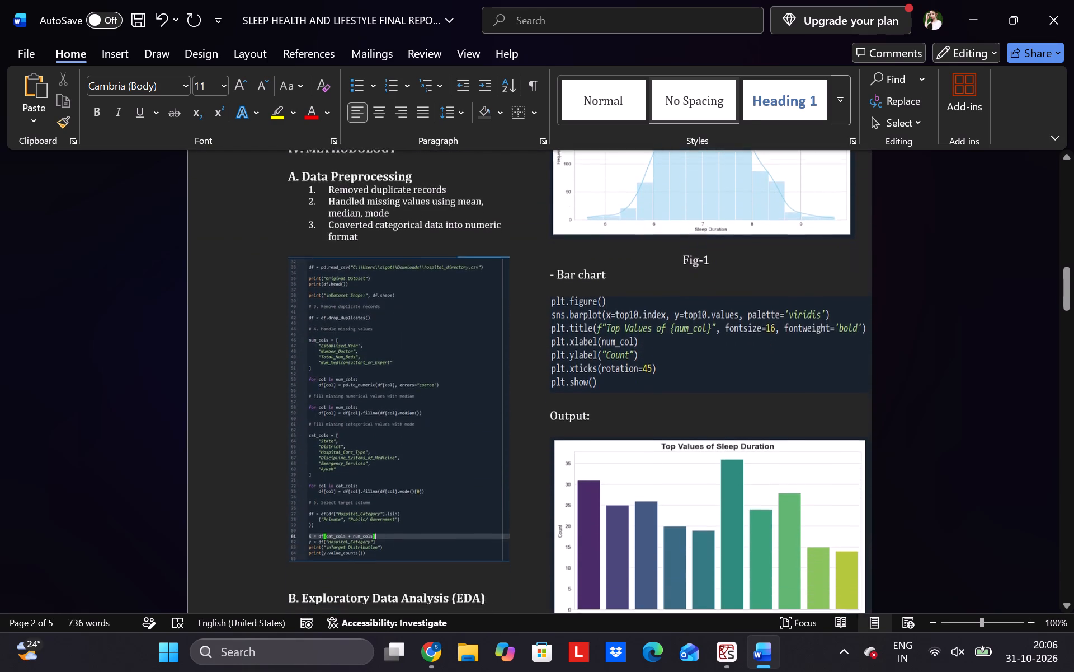
scroll(700, 212, "down", 2)
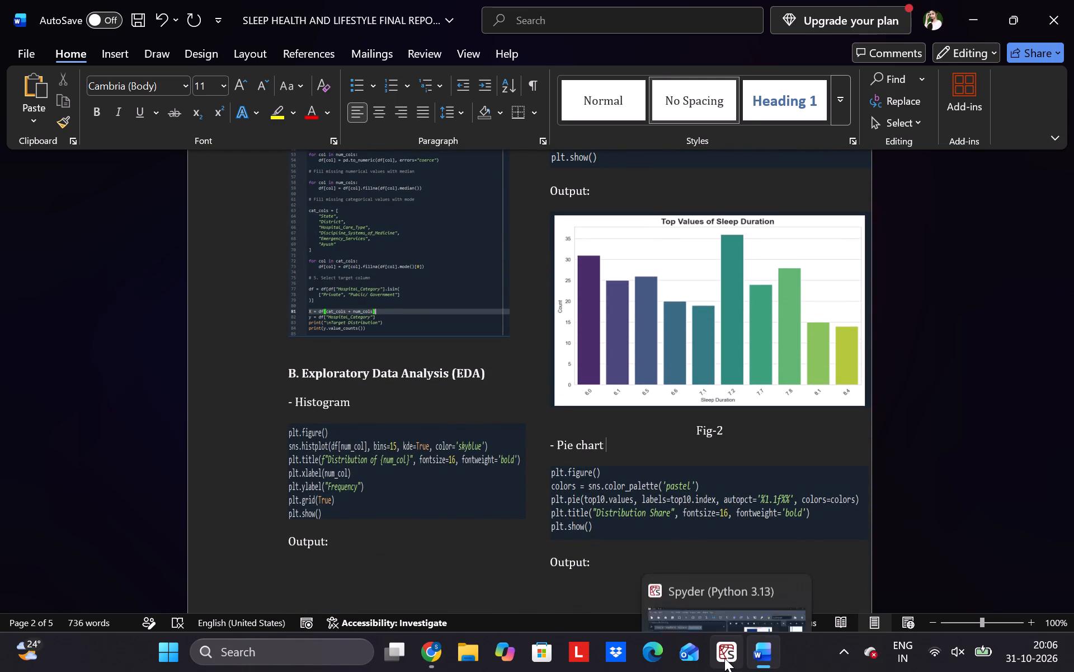
Switch to Spyder and read through Project.ca2.py from the target column section to the final result section.
left_click(724, 658)
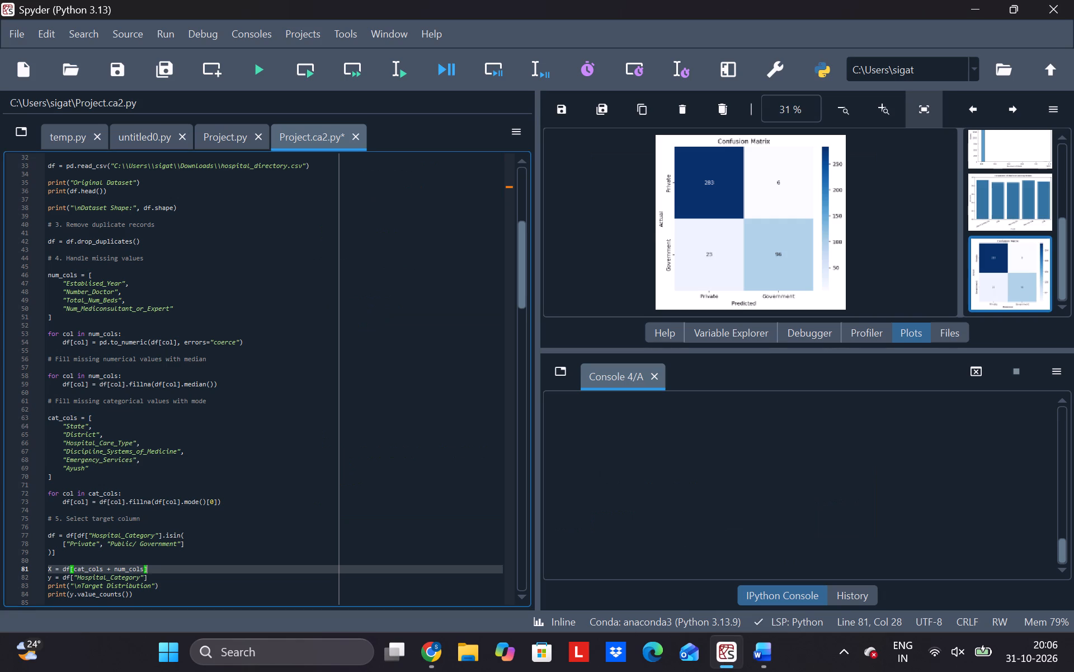
scroll(220, 440, "down", 5)
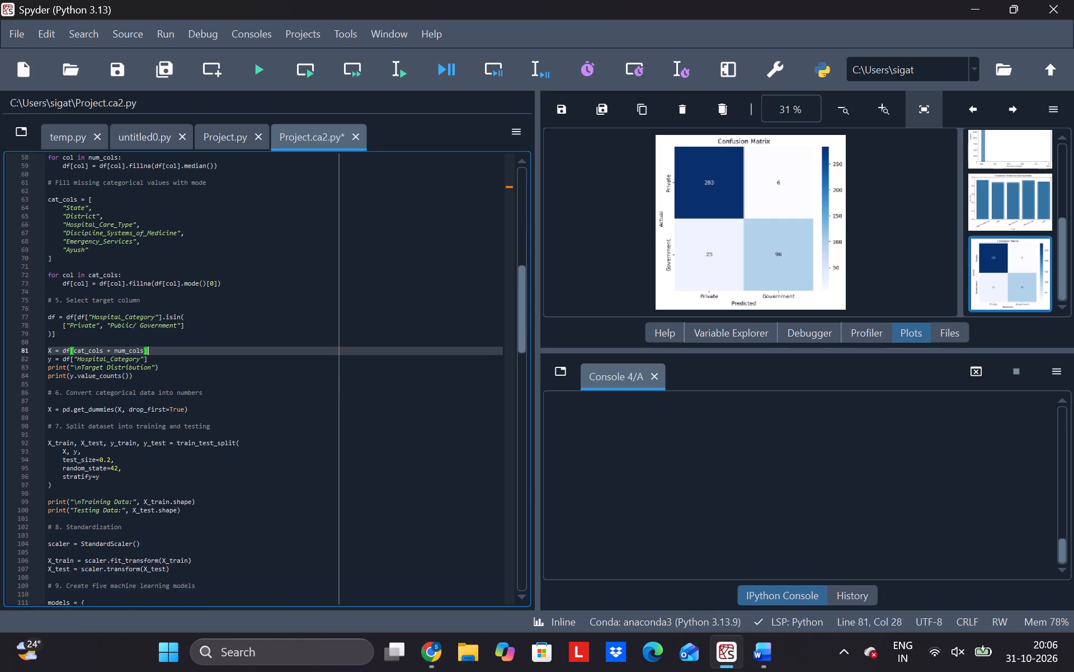
scroll(220, 440, "down", 1)
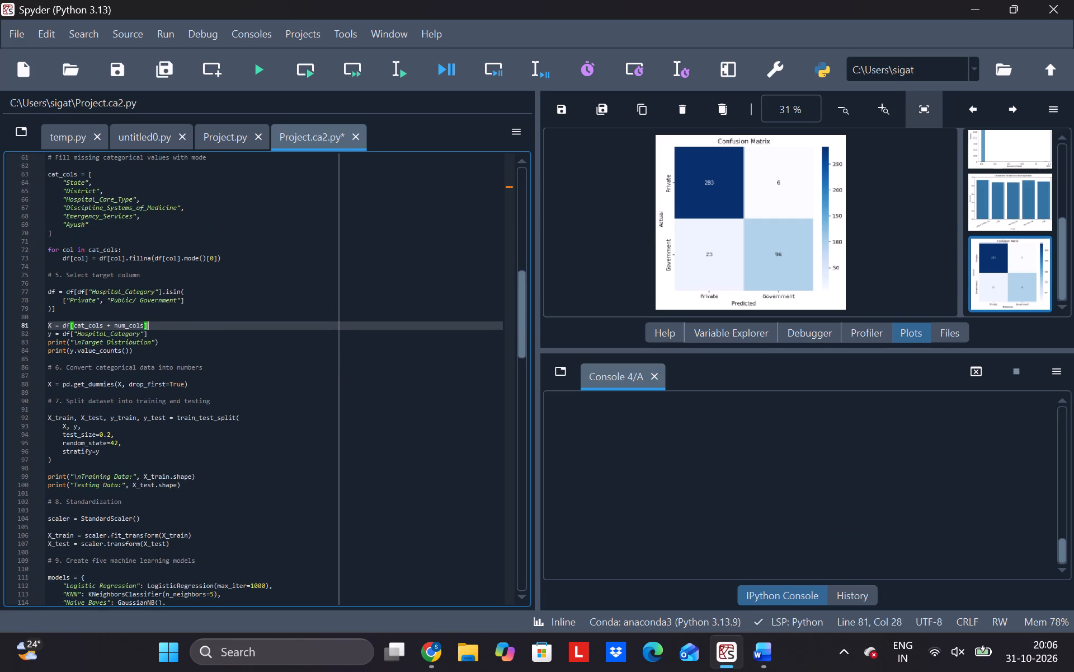
scroll(220, 440, "down", 1)
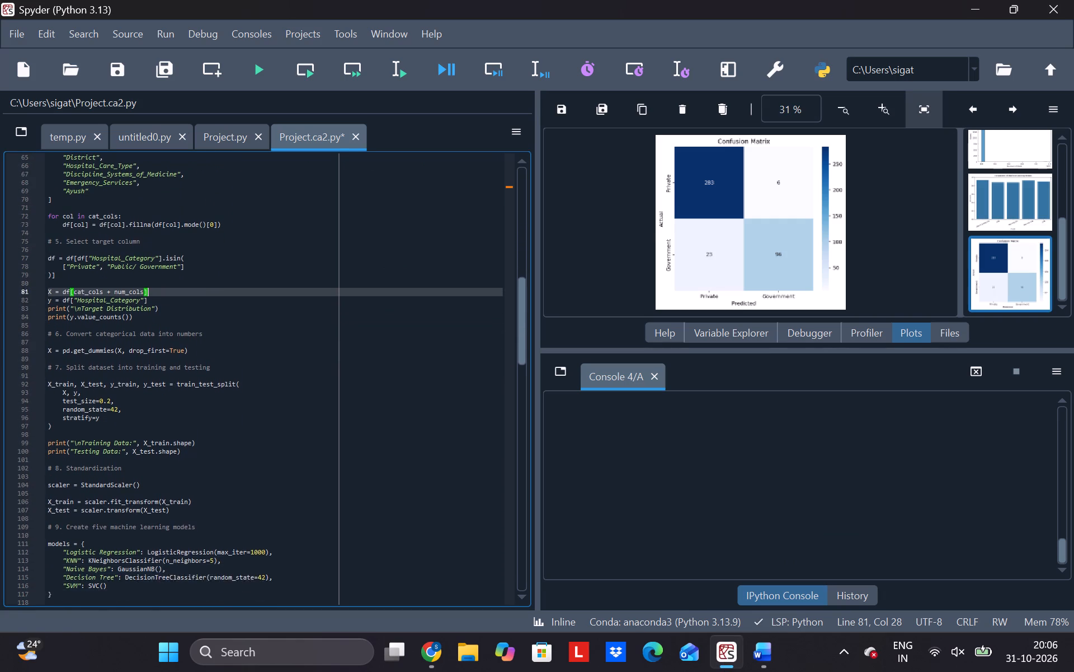
scroll(220, 440, "down", 2)
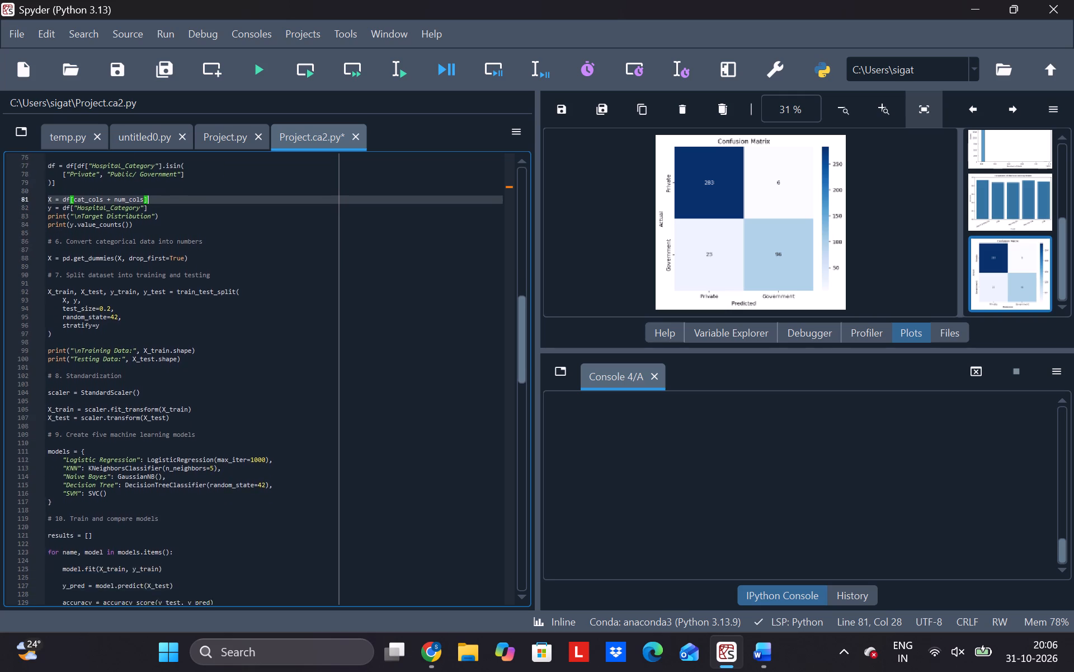
scroll(220, 440, "down", 3)
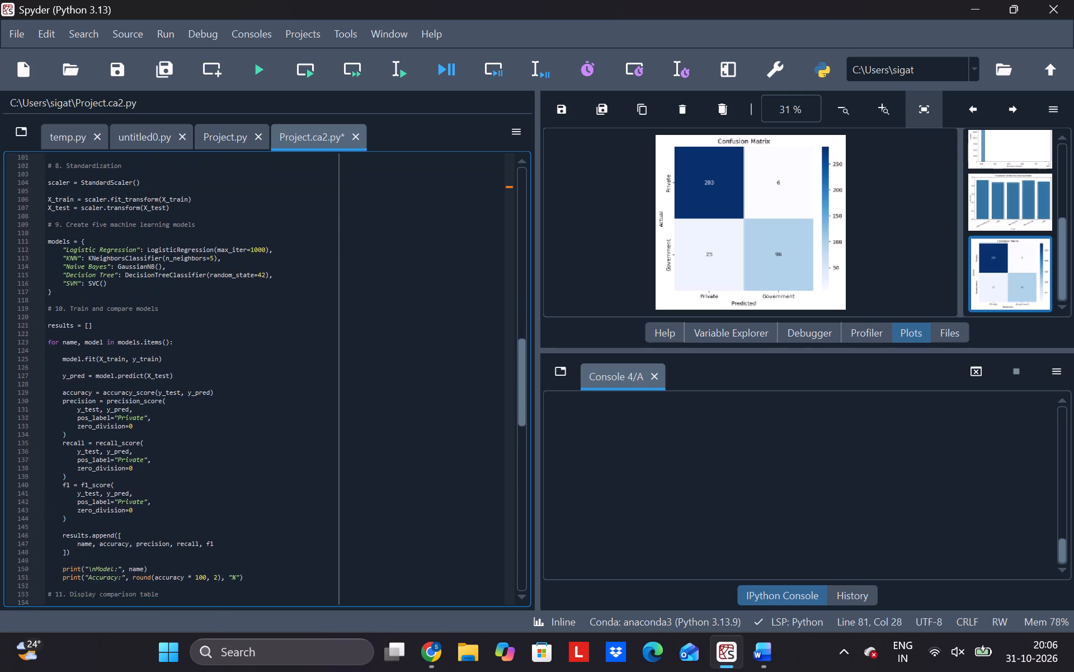
scroll(220, 440, "down", 5)
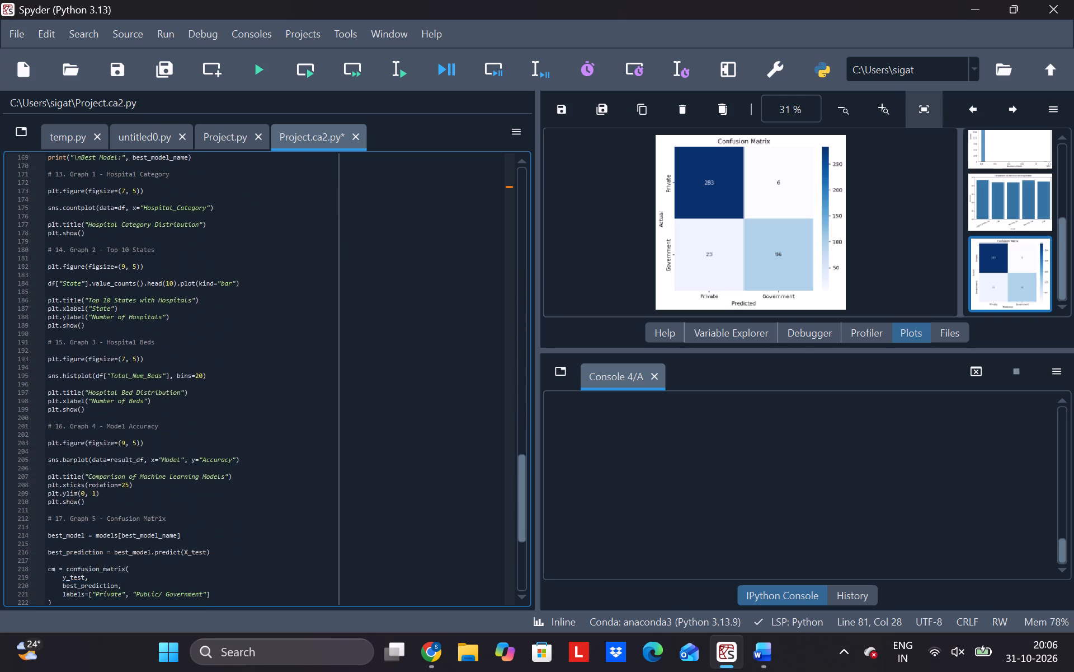
scroll(220, 440, "down", 4)
scroll(220, 440, "up", 1)
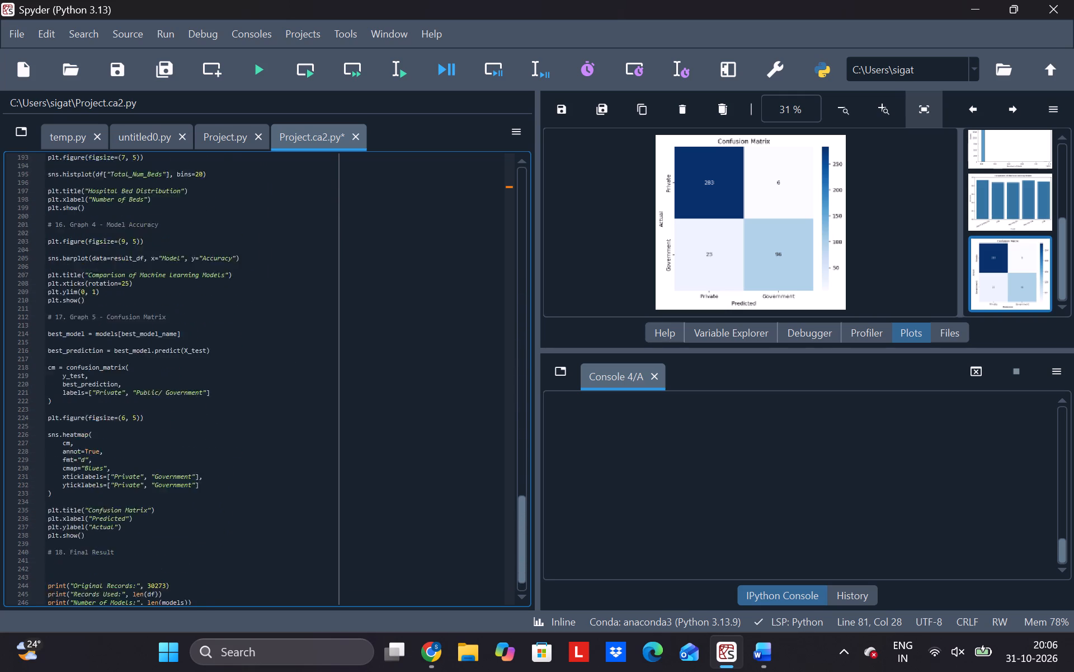
scroll(220, 440, "up", 9)
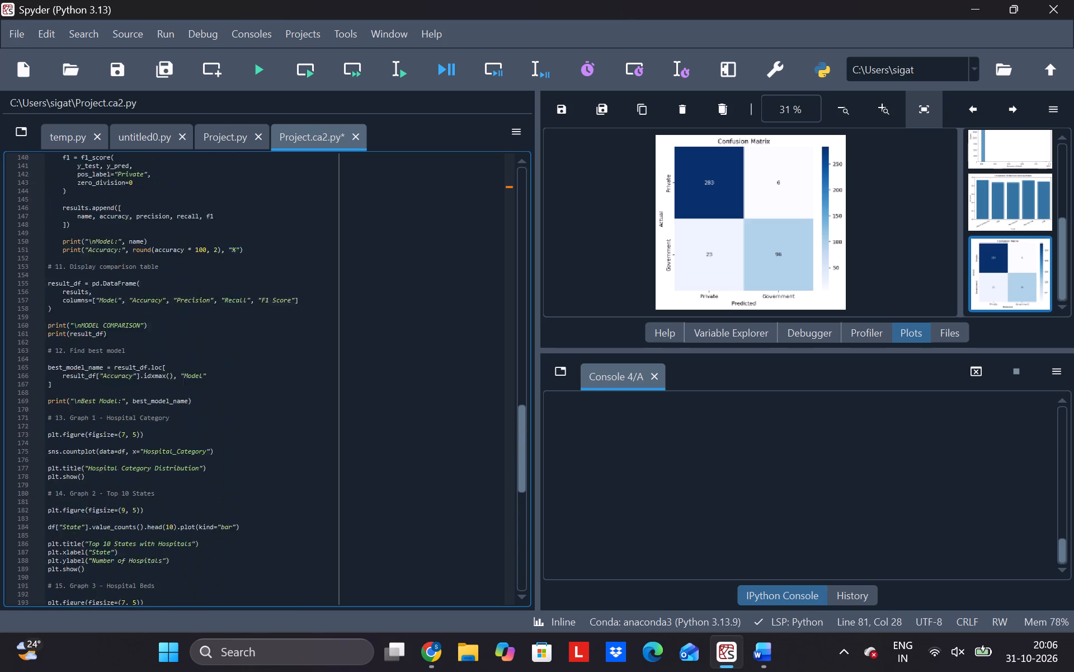
scroll(220, 440, "up", 1)
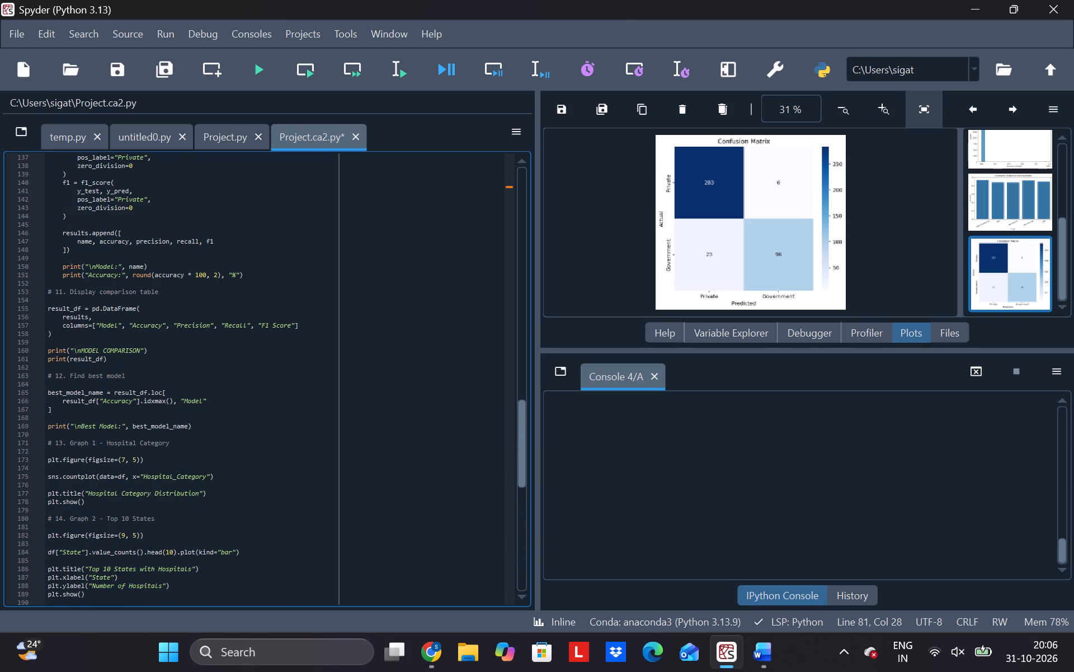
scroll(220, 440, "up", 1)
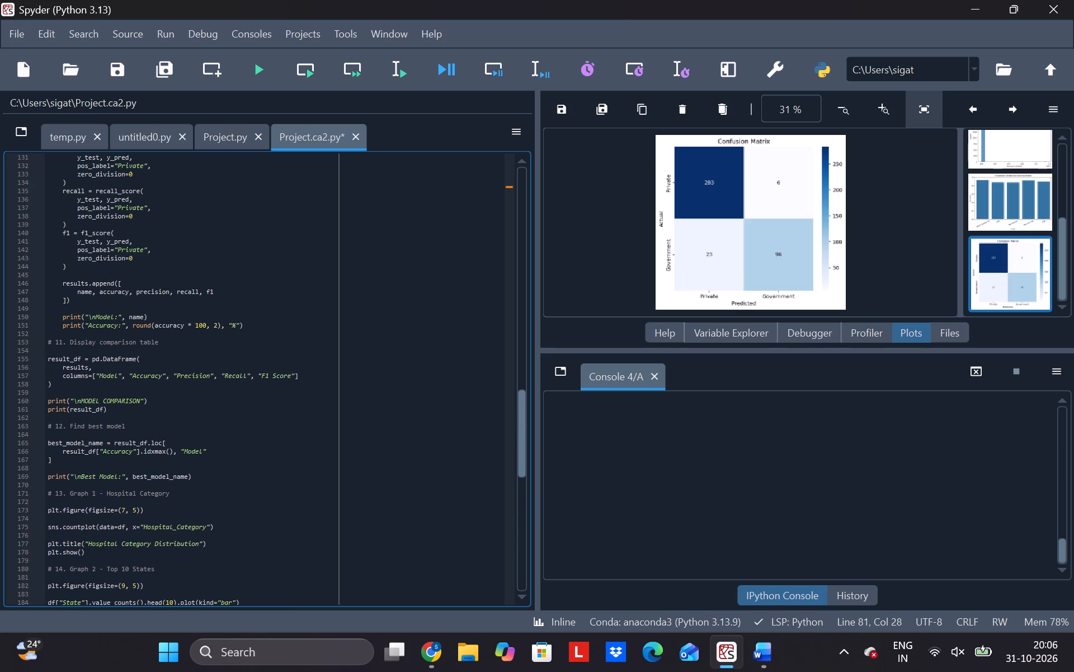
scroll(220, 440, "up", 1)
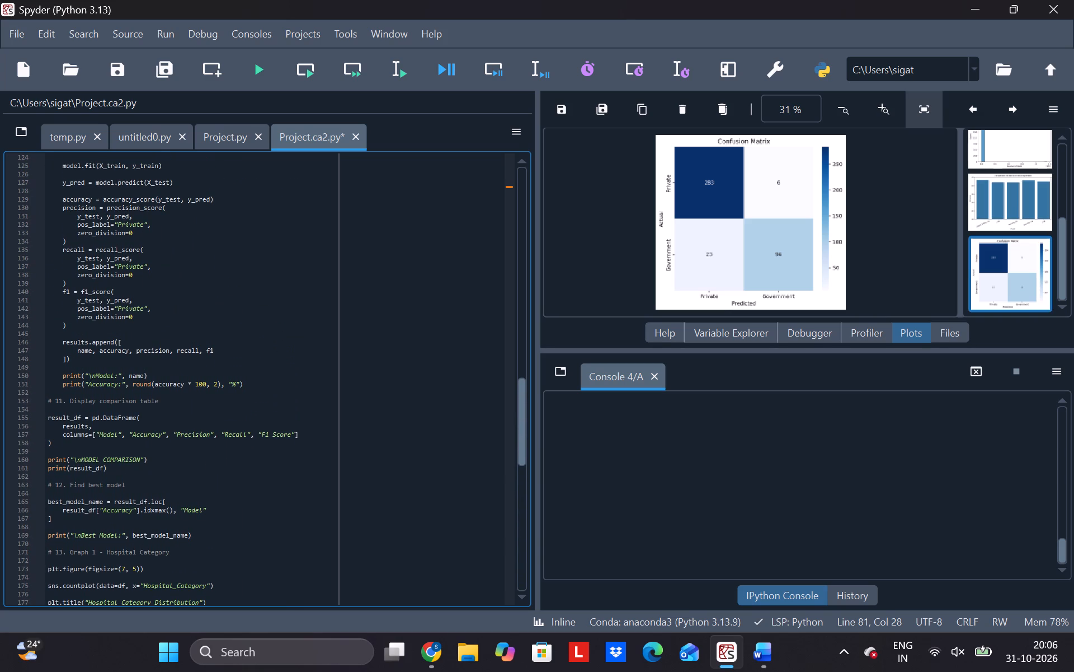
Copy the code from the comment "# 9. Create five machine learning models" through the line print("\nBest Model:", best_model_name).
left_click_drag(192, 534, 70, 203)
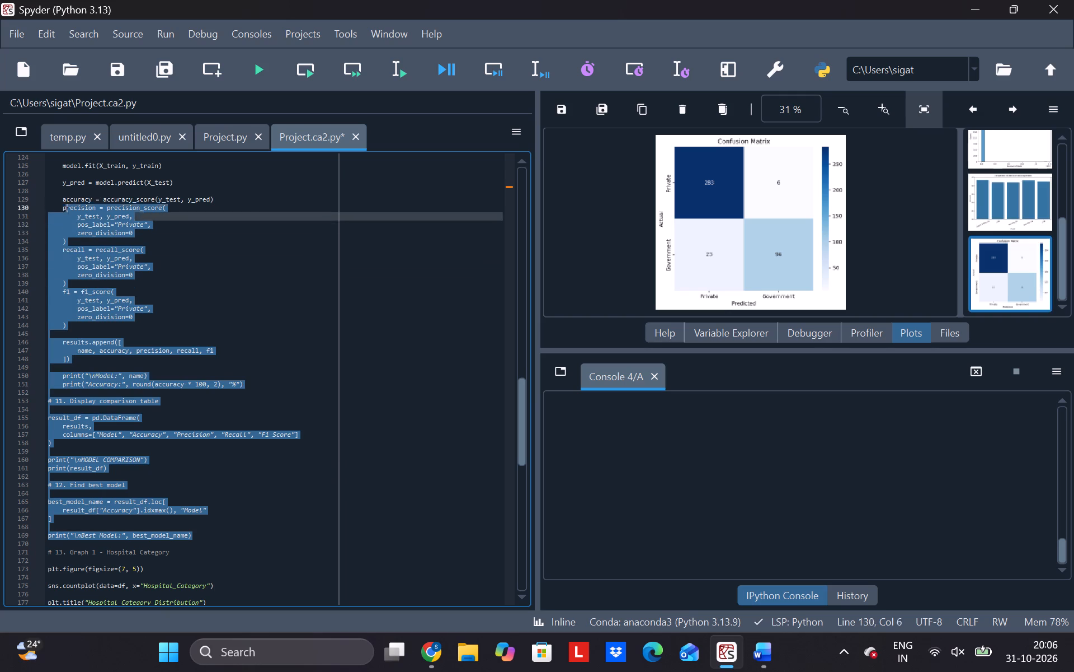
left_click_drag(70, 203, 49, 162)
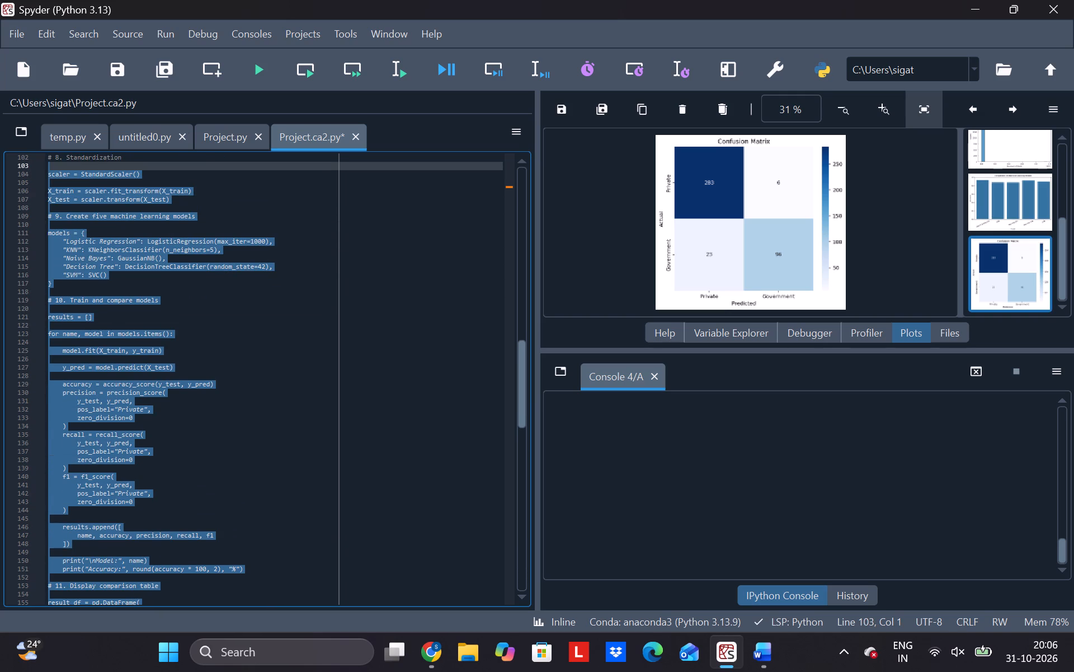
left_click_drag(49, 162, 41, 233)
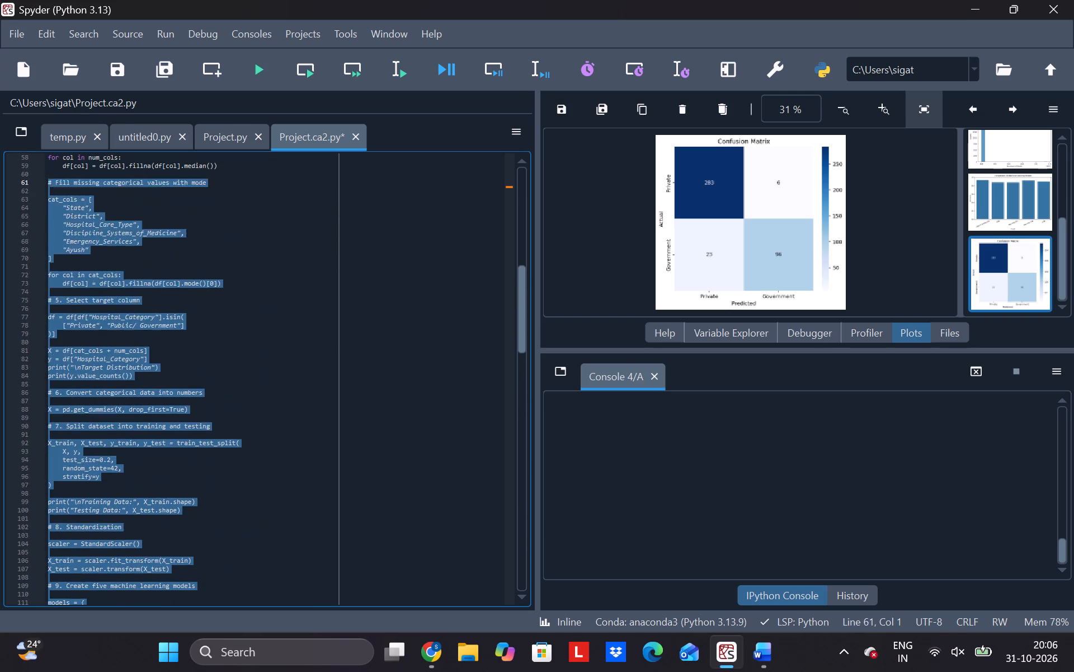
left_click_drag(41, 233, 53, 461)
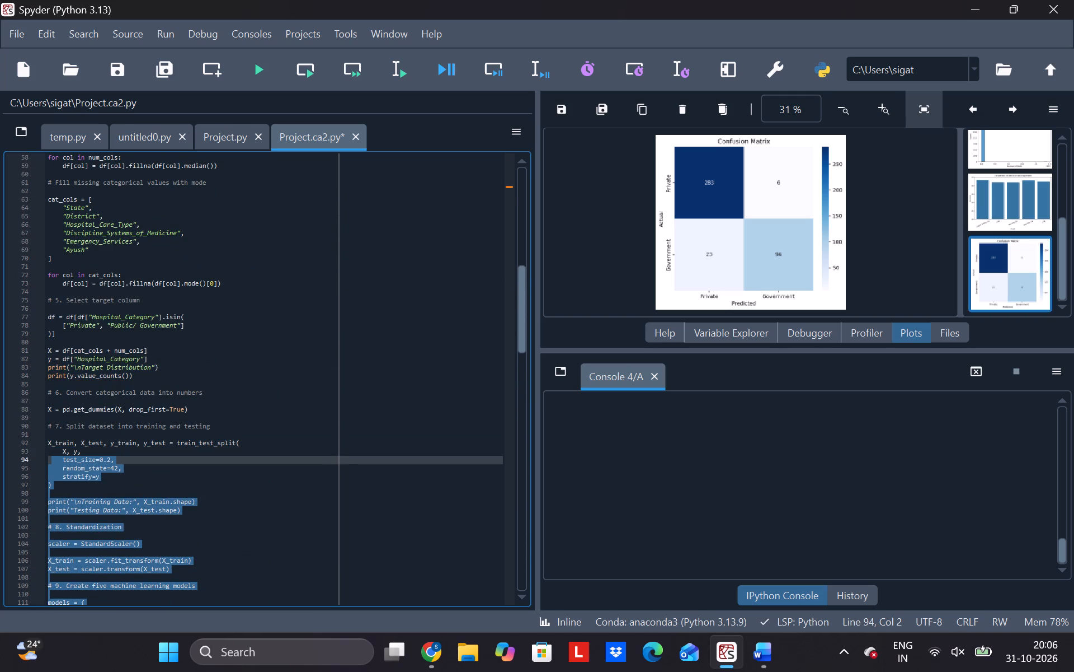
left_click_drag(53, 461, 54, 466)
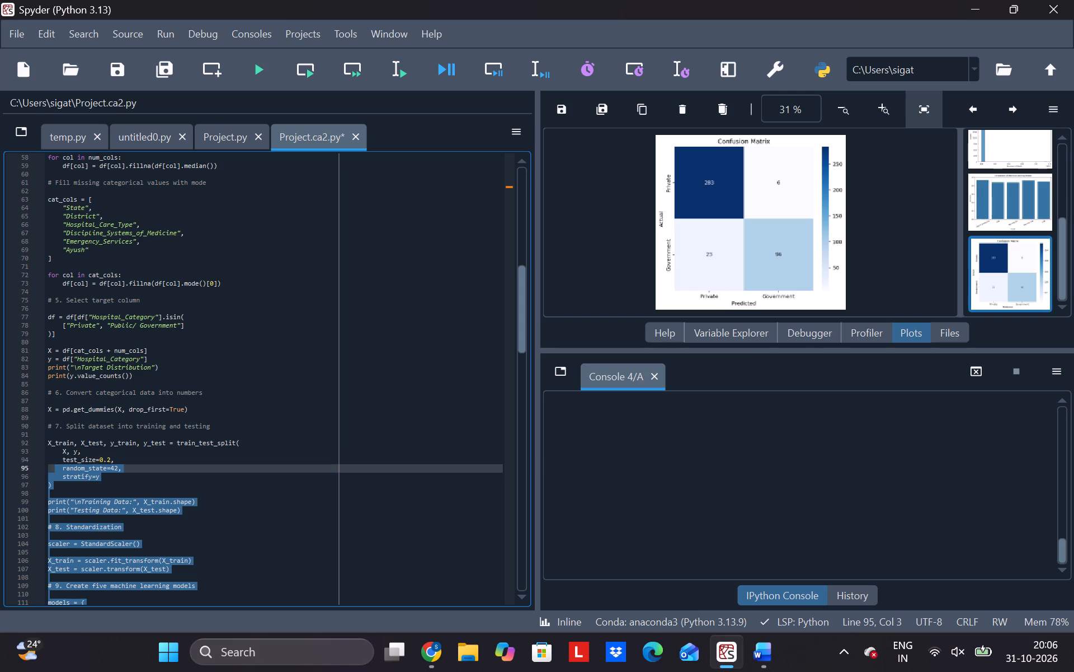
left_click_drag(54, 466, 56, 522)
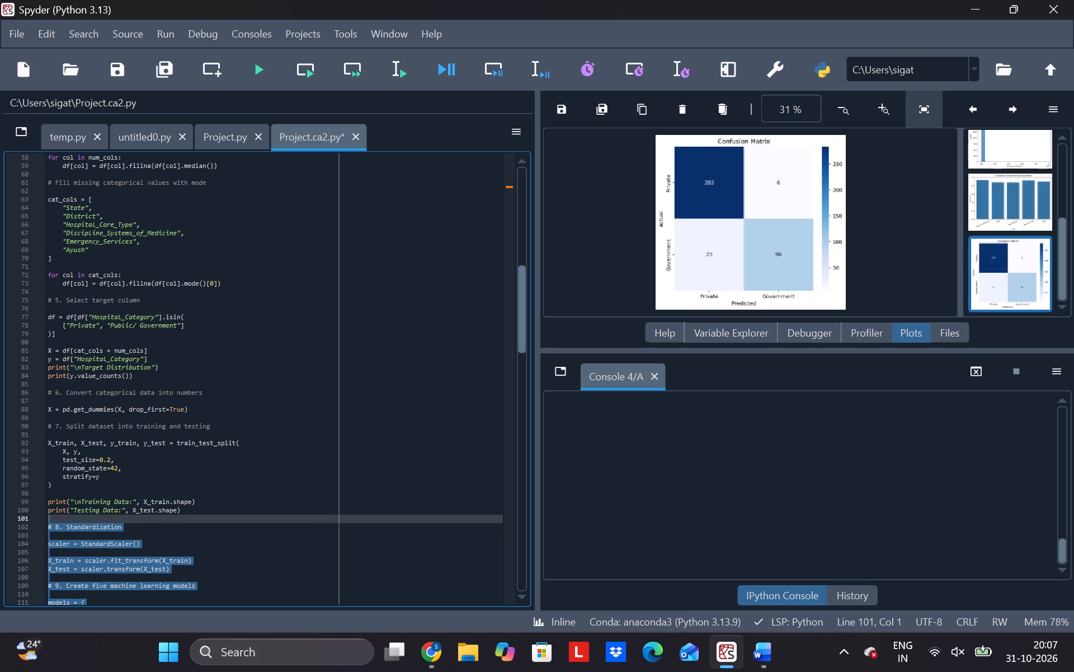
left_click_drag(56, 522, 58, 536)
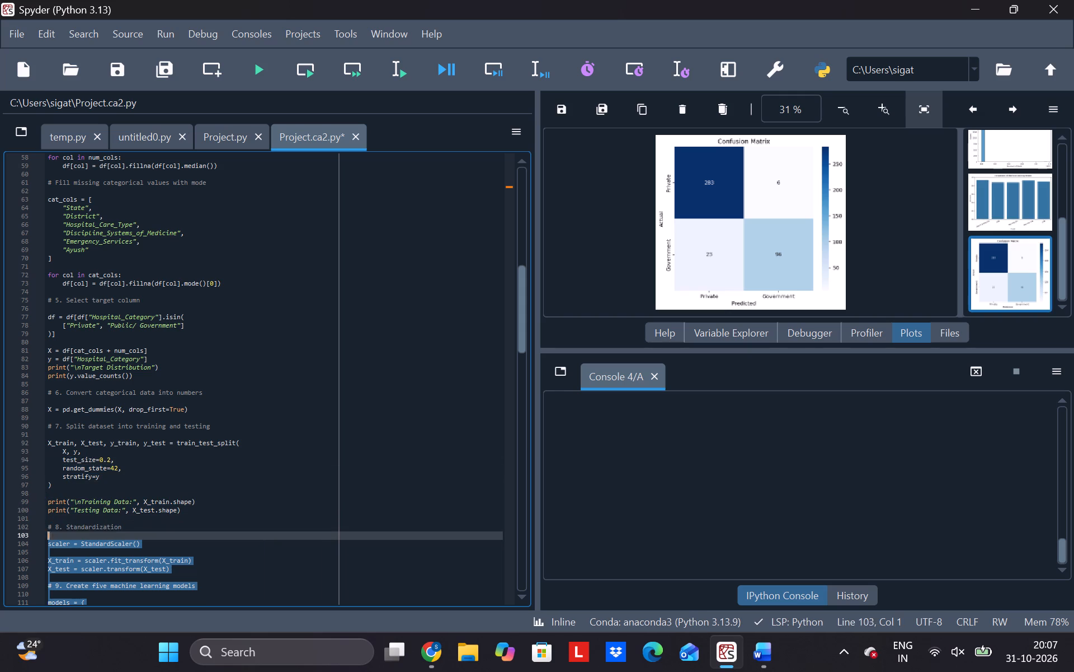
left_click_drag(58, 536, 54, 587)
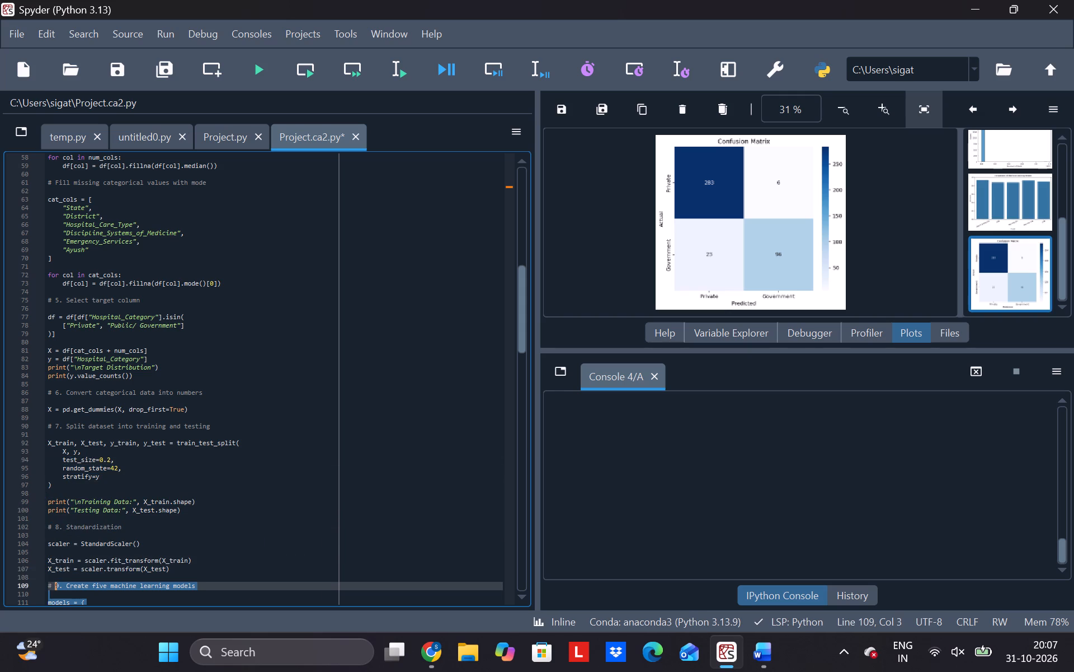
left_click_drag(54, 587, 46, 585)
left_click_drag(46, 585, 46, 585)
scroll(305, 517, "down", 2)
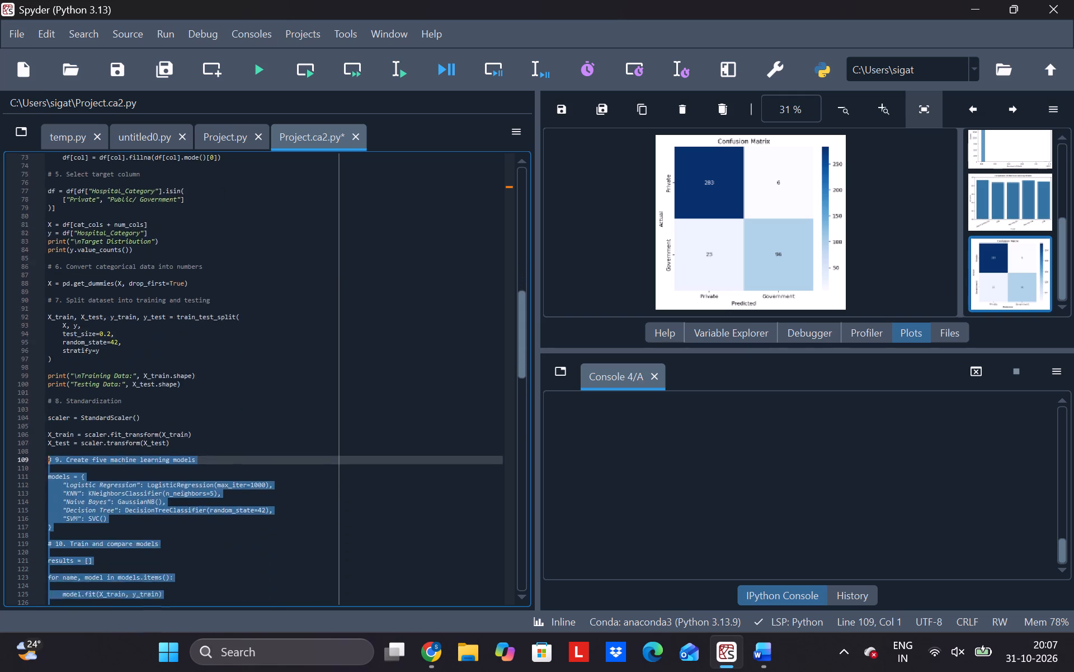
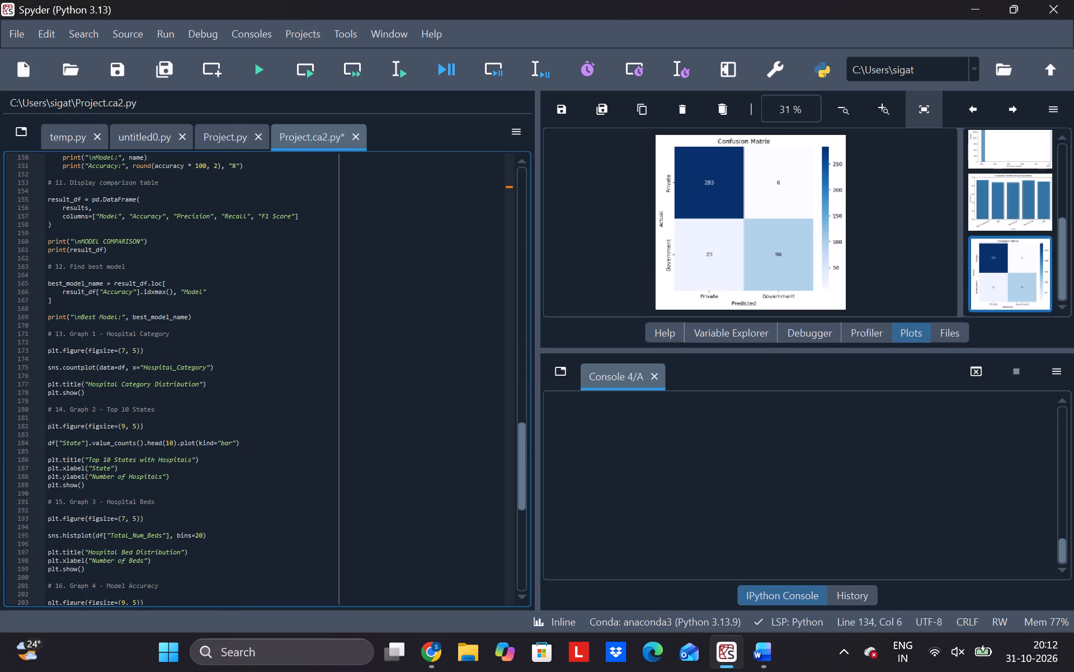
scroll(290, 386, "down", 1)
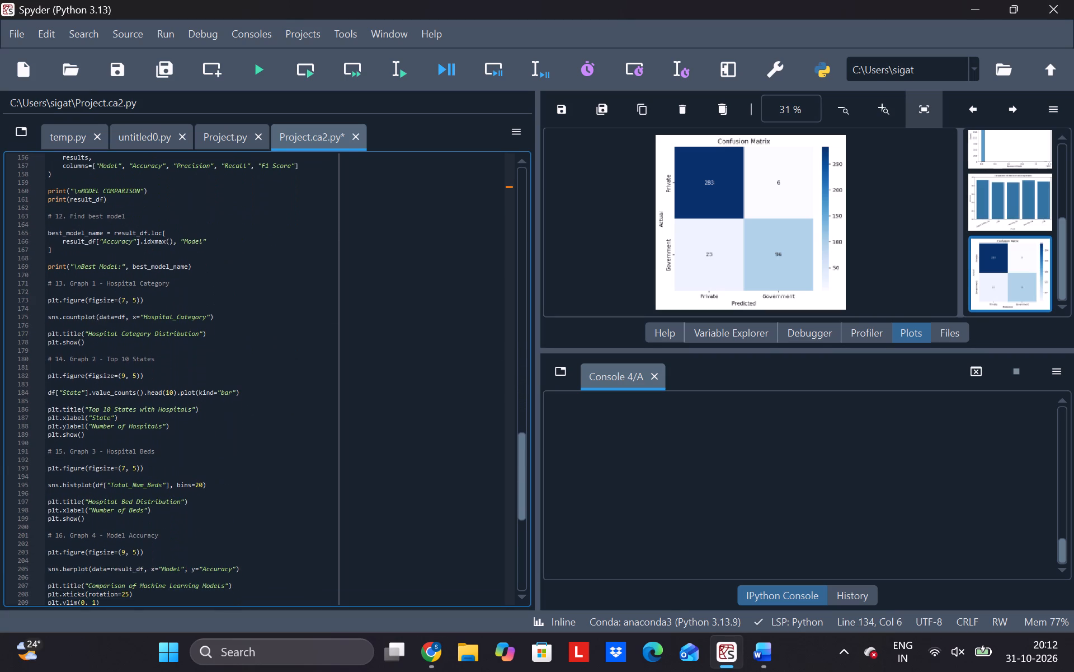
scroll(238, 333, "up", 3, "ctrl")
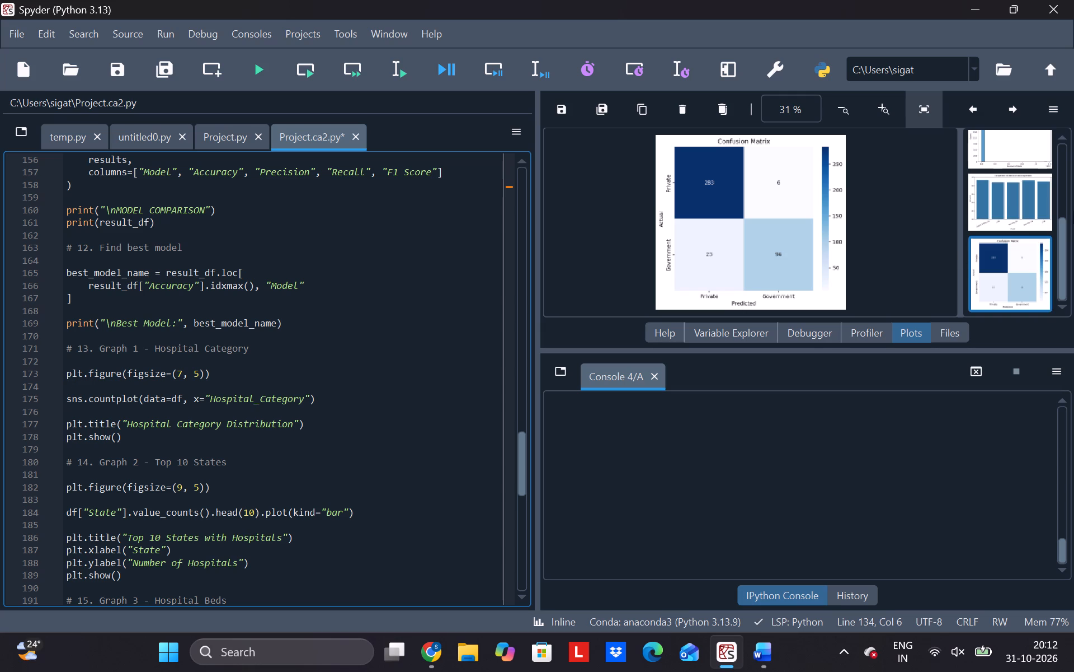
scroll(1006, 197, "up", 6)
left_click(1003, 170)
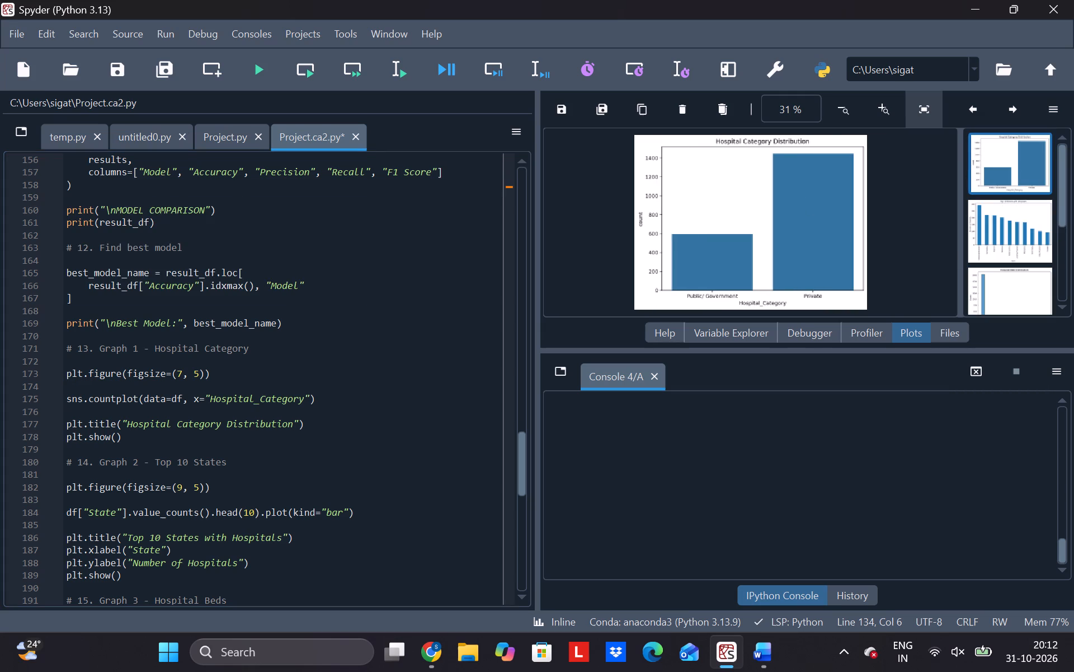
Capture a screenshot of the "# 13. Graph 1 - Hospital Category" code, from its comment line through plt.show().
scroll(268, 399, "down", 1)
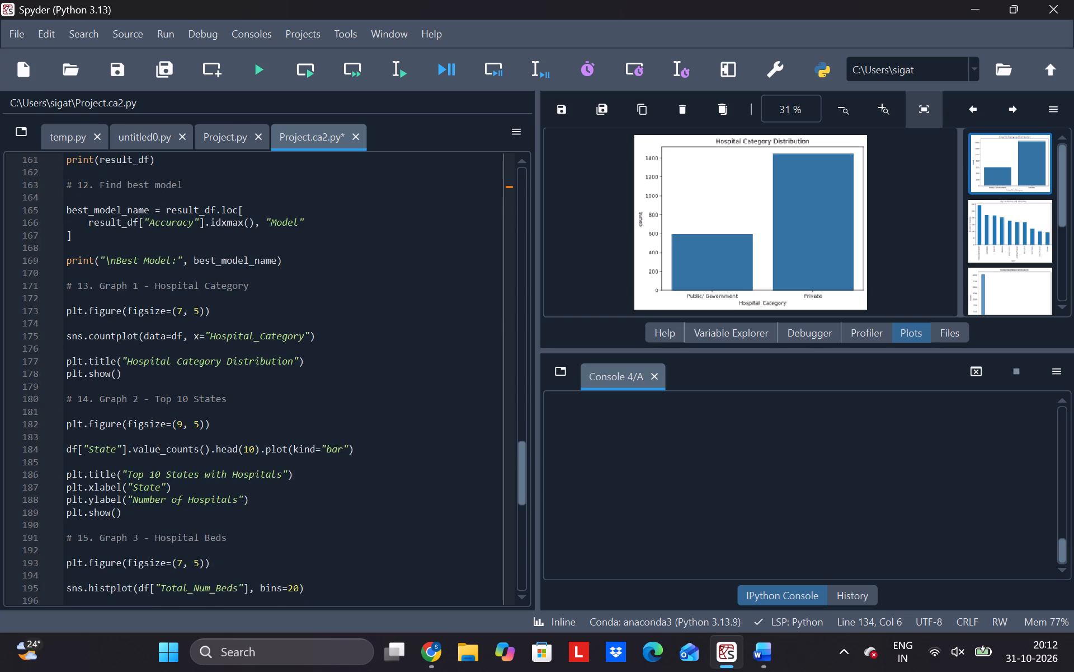
scroll(268, 399, "down", 1)
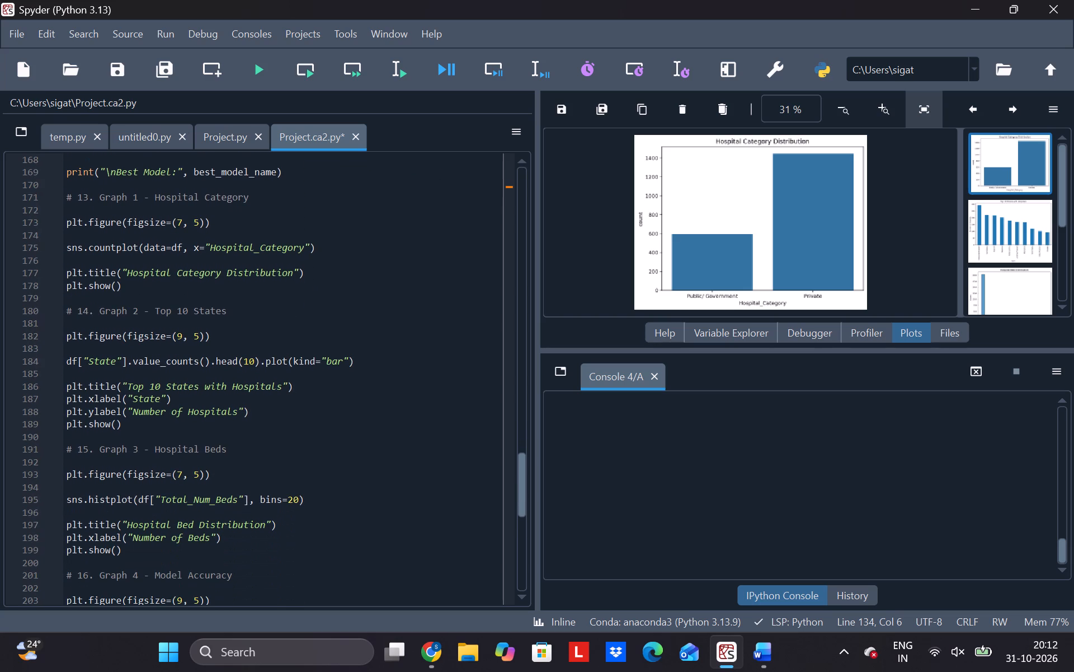
scroll(268, 399, "down", 1)
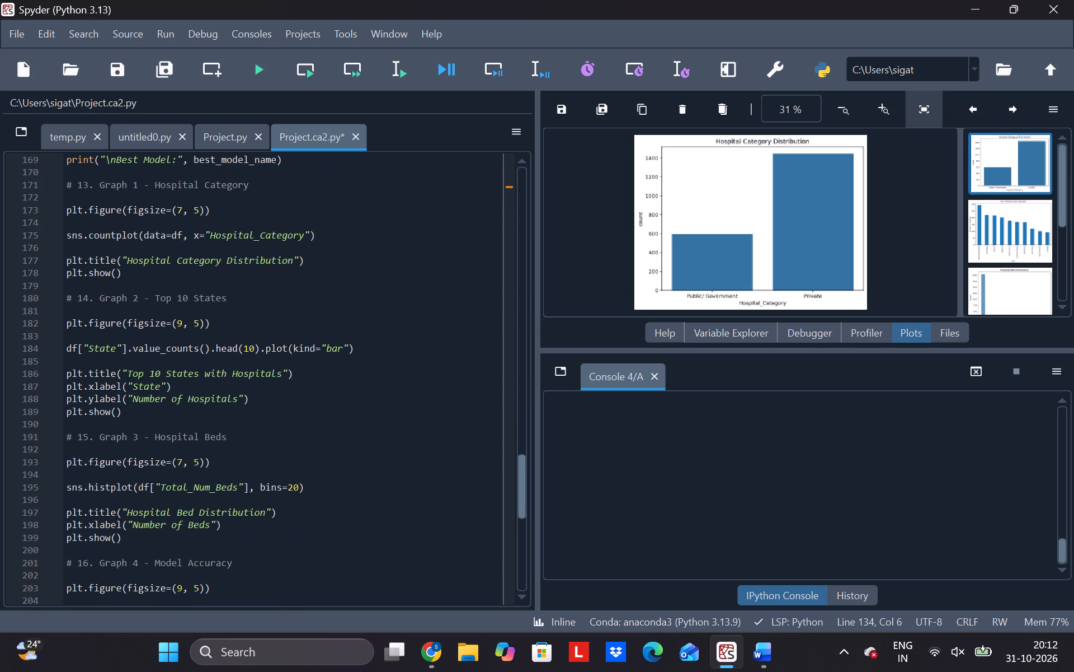
key("shift+super+s")
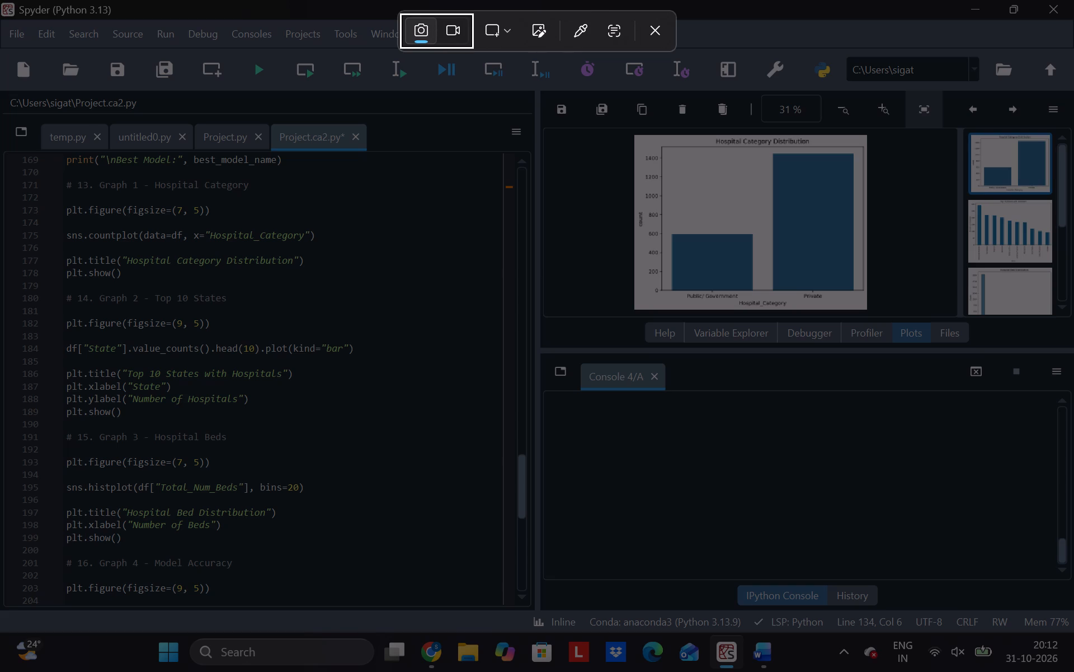
left_click_drag(58, 175, 343, 288)
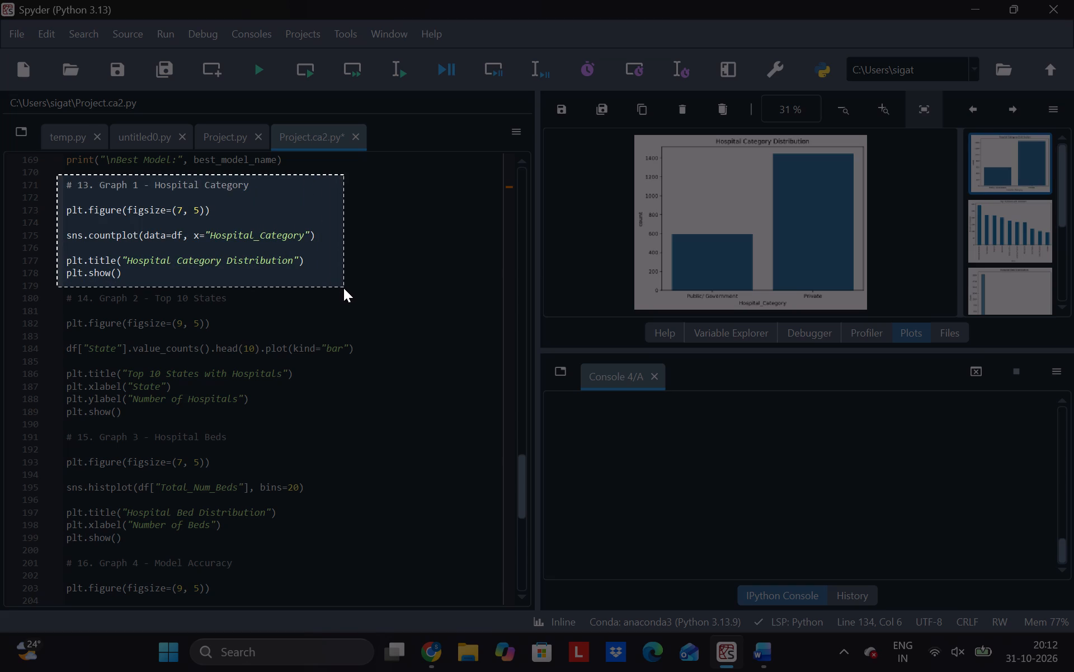
left_click_drag(343, 288, 343, 291)
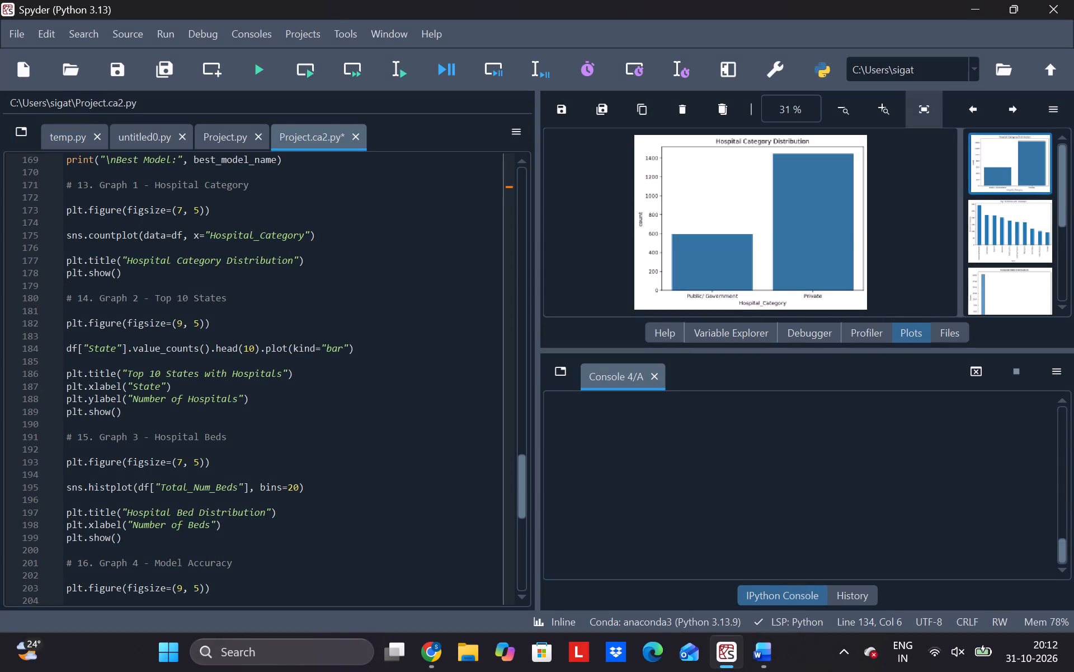
Switch to the Word report and replace the code picture under Histogram with the captured "# 13. Graph 1 - Hospital Category" code screenshot.
left_click(774, 664)
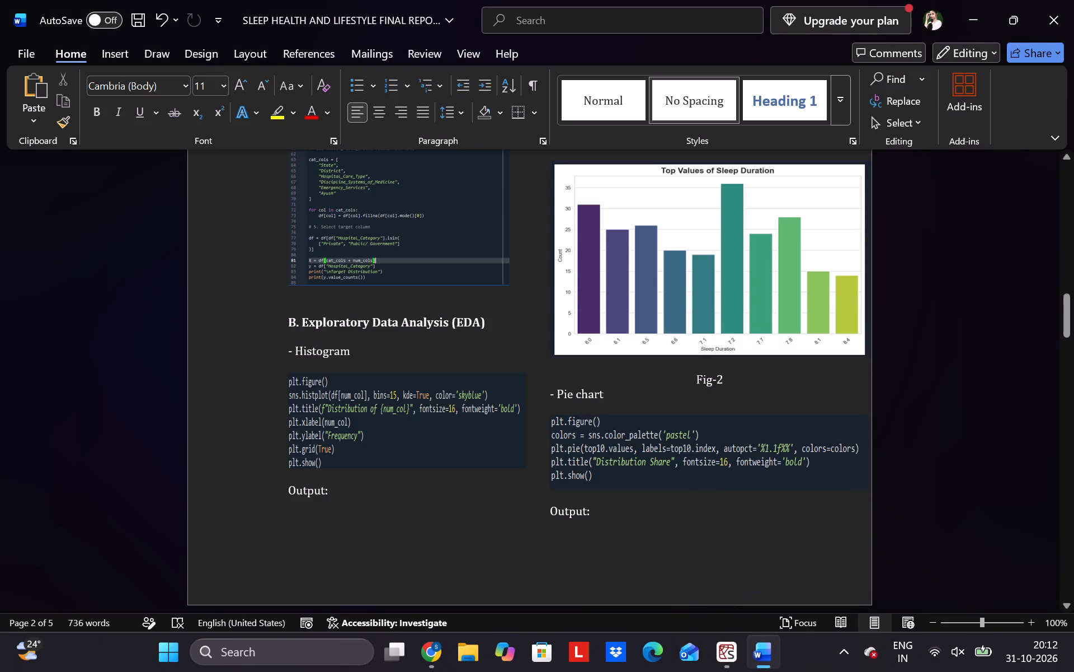
left_click(390, 427)
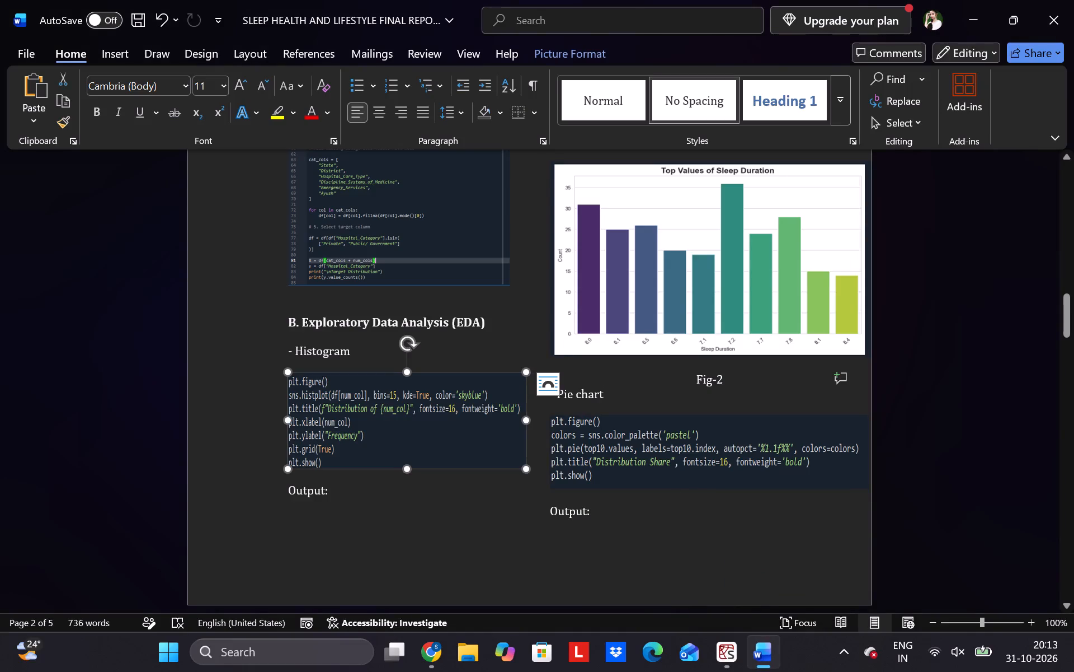
key("BackSpace")
left_click(390, 427)
key("ctrl+v")
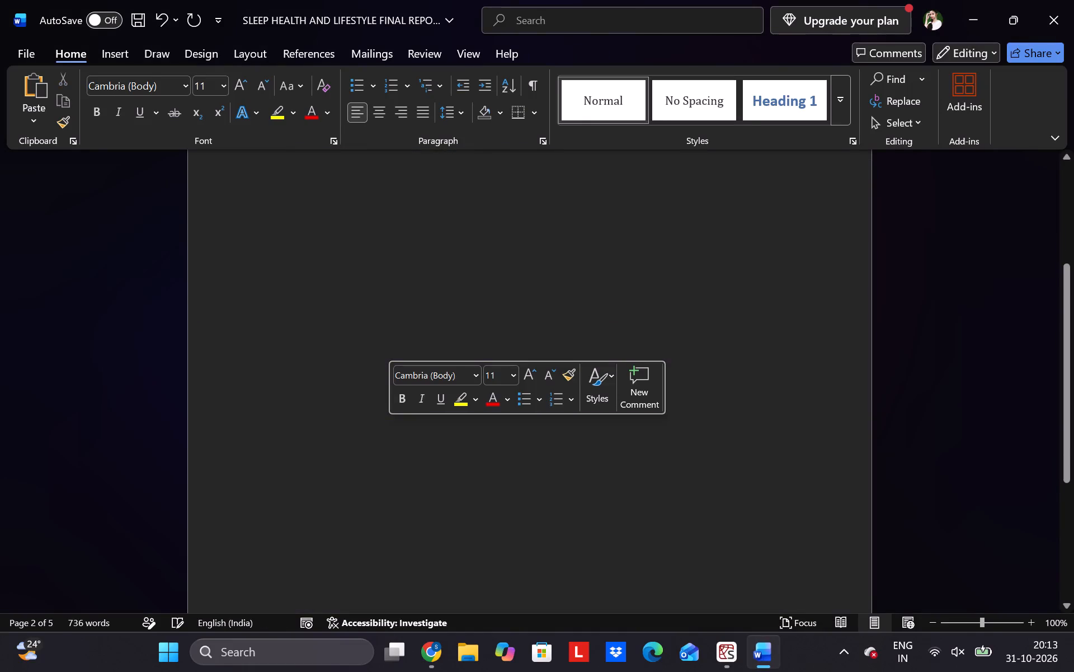
key("ctrl+z")
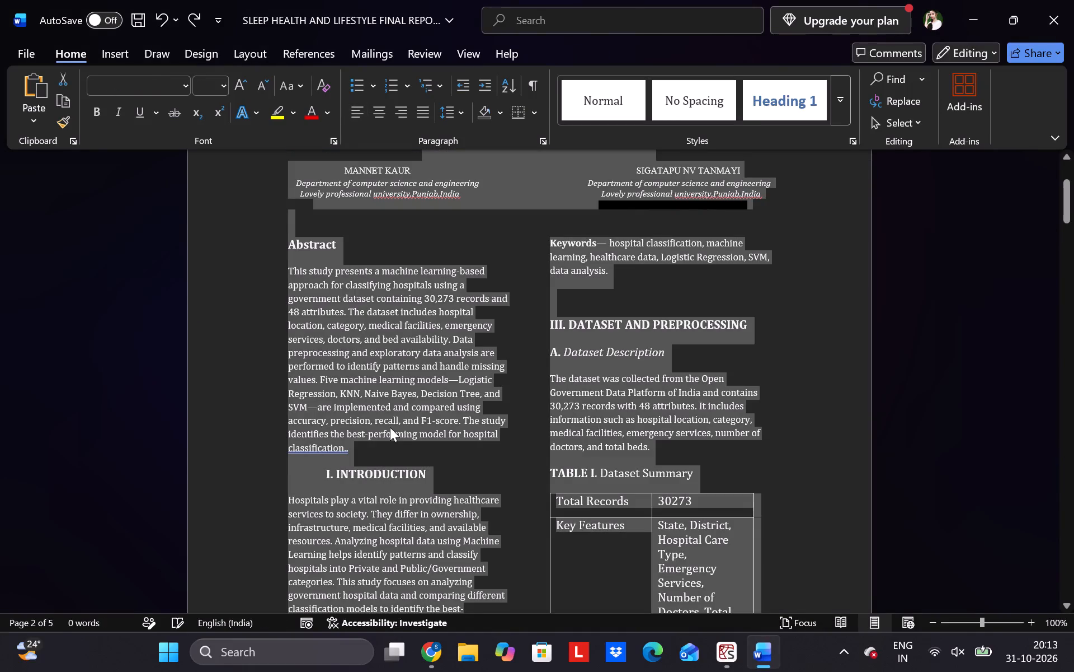
left_click(892, 374)
scroll(618, 424, "down", 3)
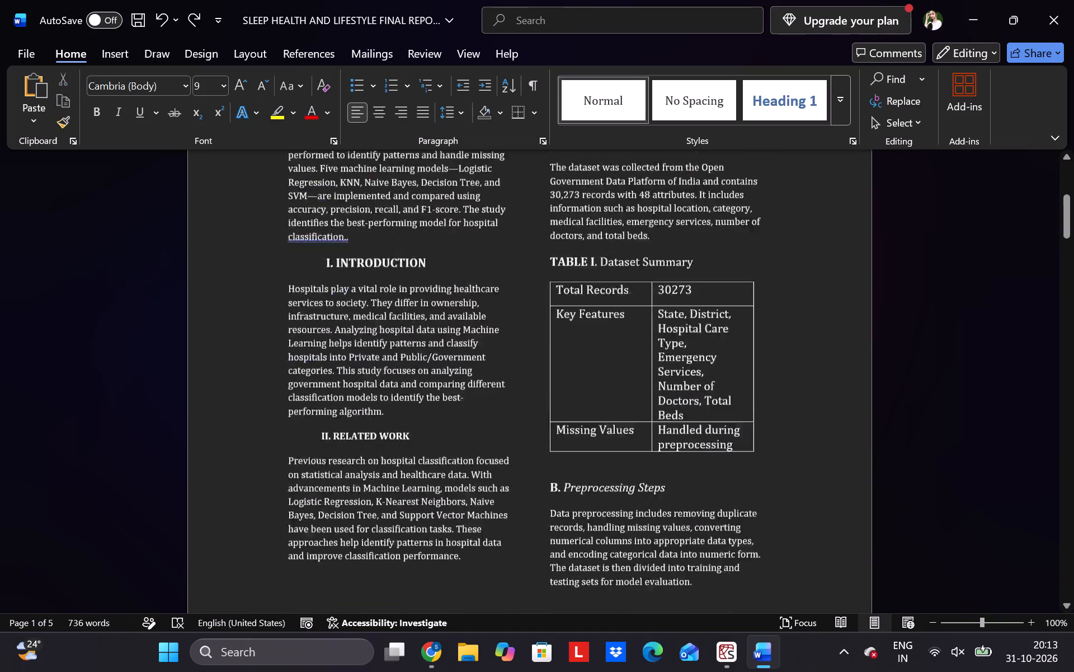
scroll(618, 424, "down", 6)
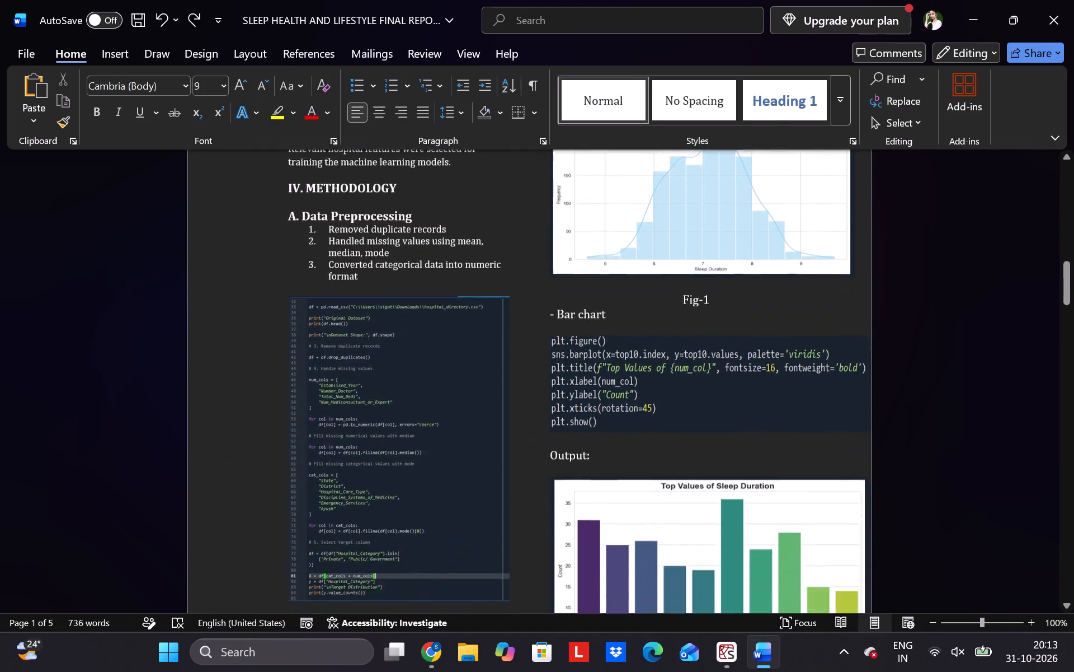
scroll(618, 424, "down", 3)
left_click(357, 507)
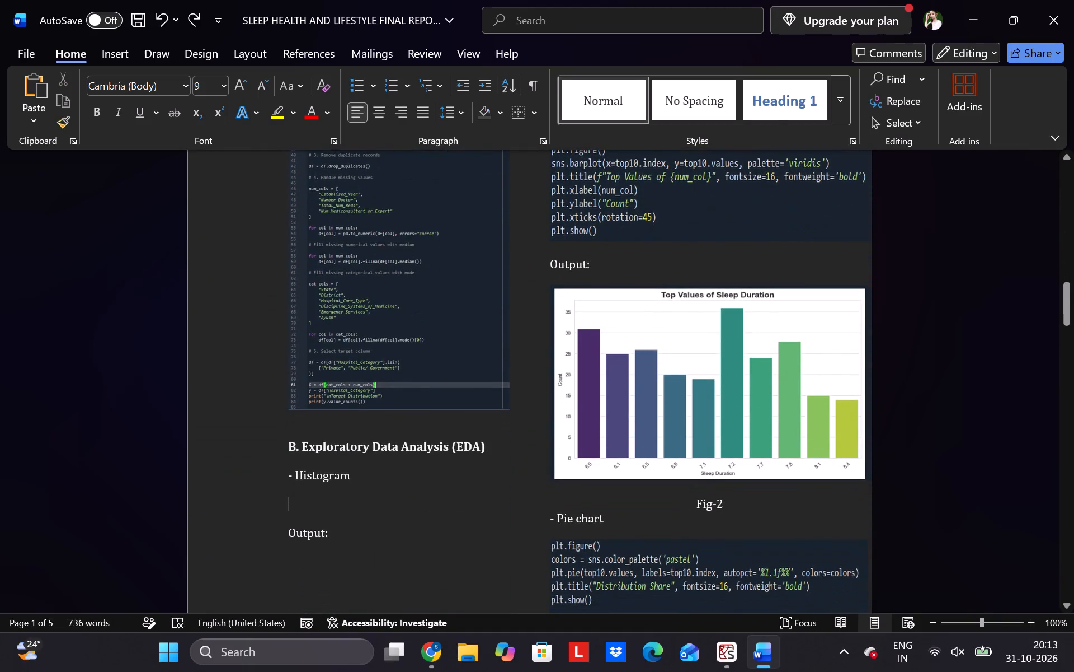
key("ctrl+v")
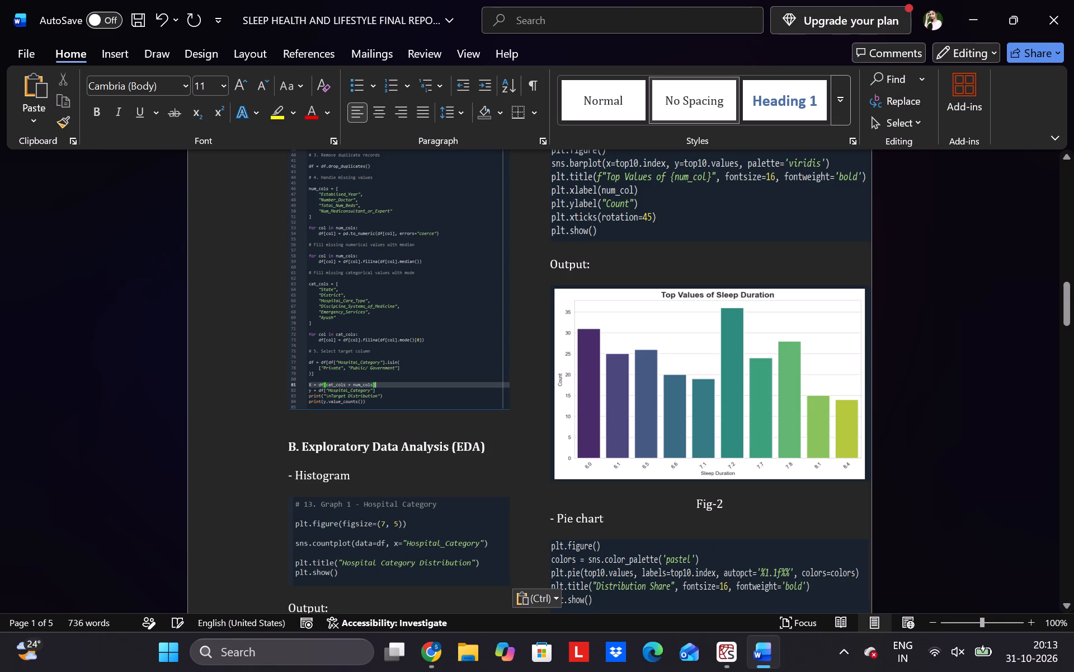
Look through the report's sections and compare the EDA code pictures with the old sleep-duration graphs and their headings.
scroll(437, 517, "down", 3)
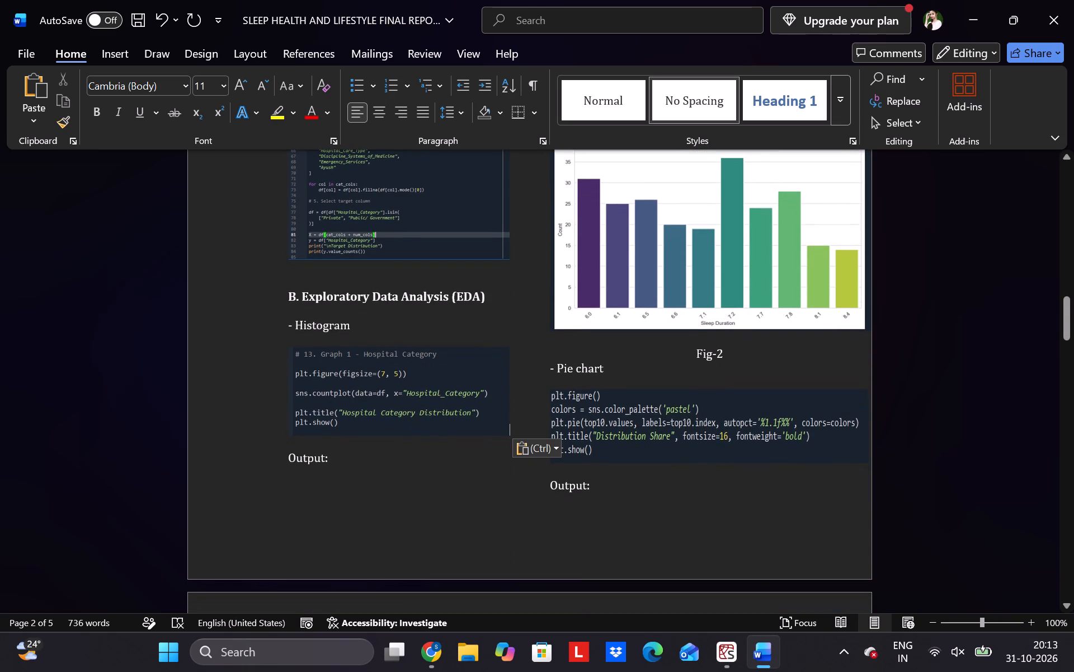
scroll(437, 517, "up", 8)
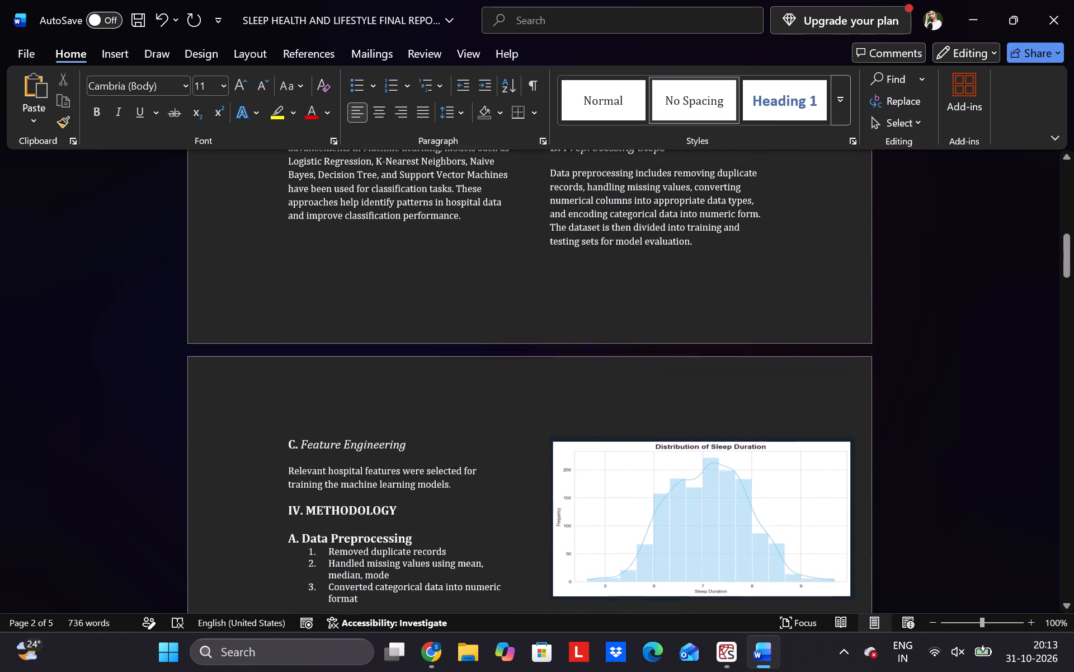
scroll(437, 517, "up", 2)
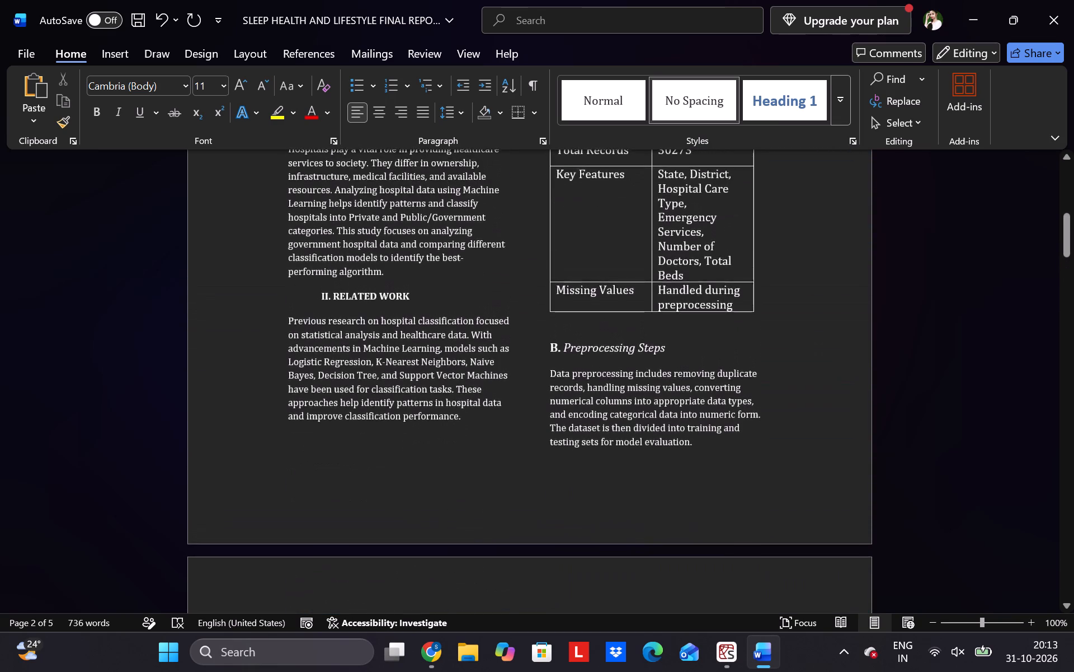
scroll(437, 517, "up", 3)
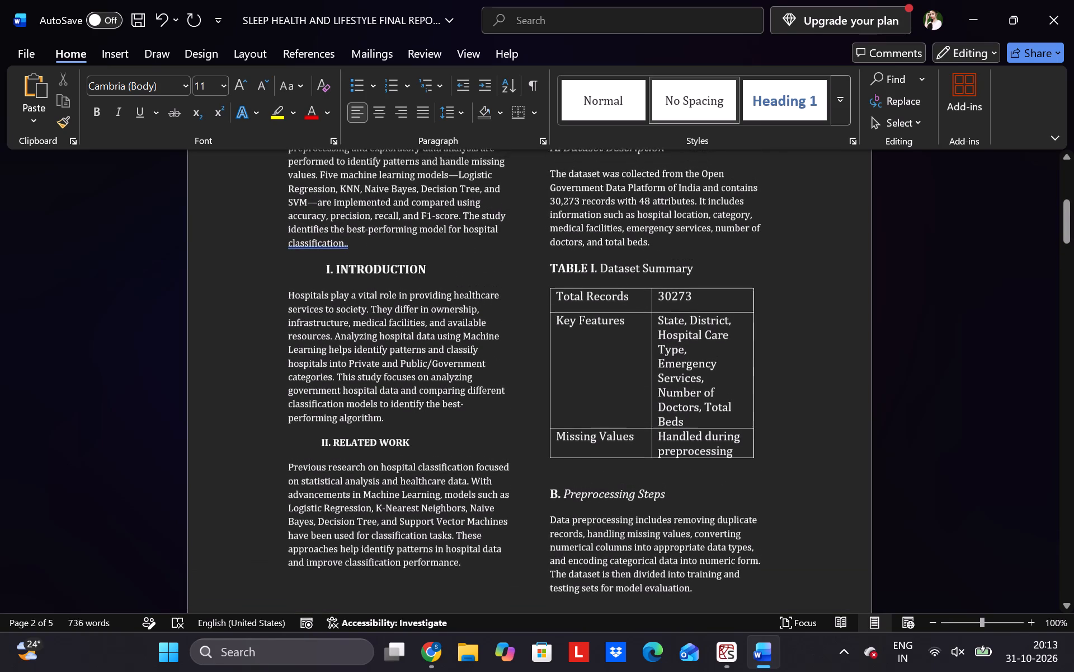
scroll(437, 517, "up", 3)
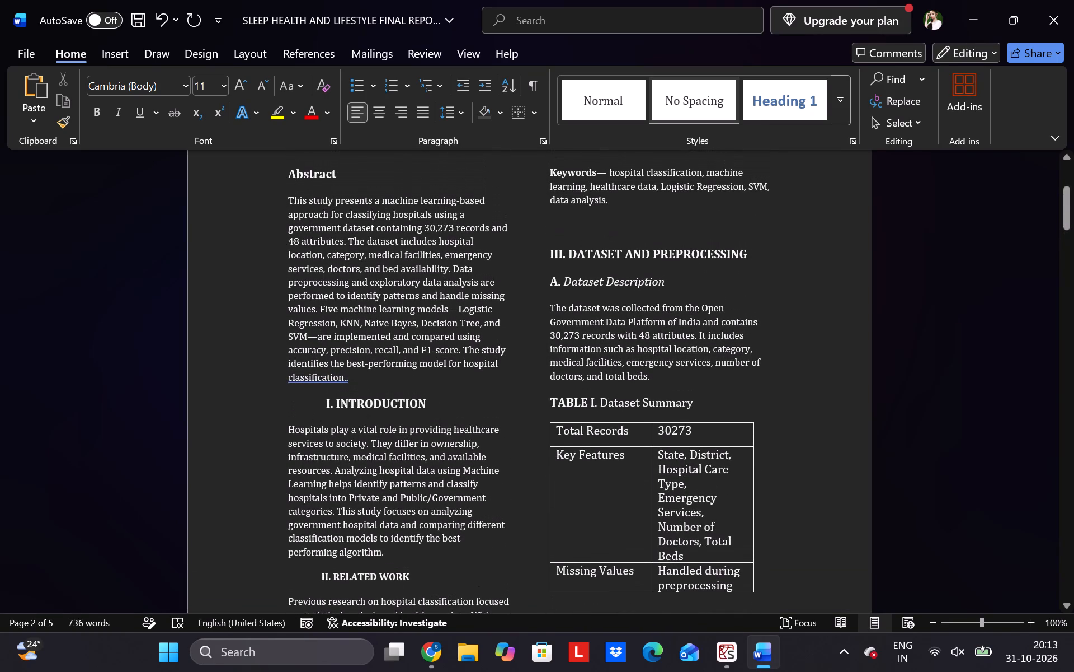
scroll(437, 517, "up", 1)
scroll(437, 517, "down", 8)
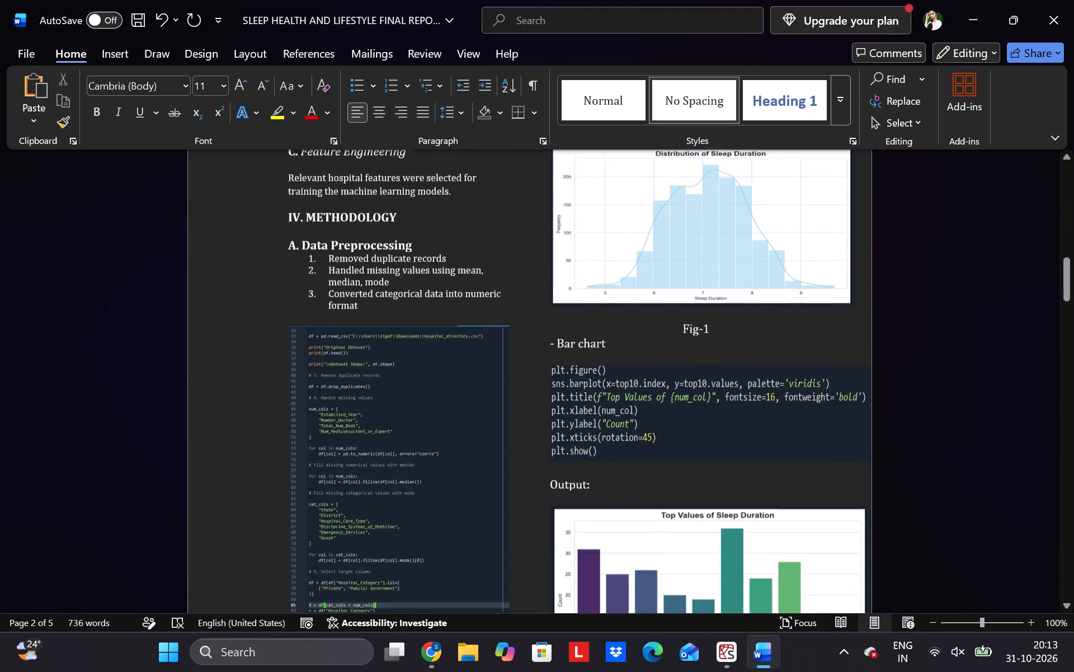
scroll(437, 517, "down", 6)
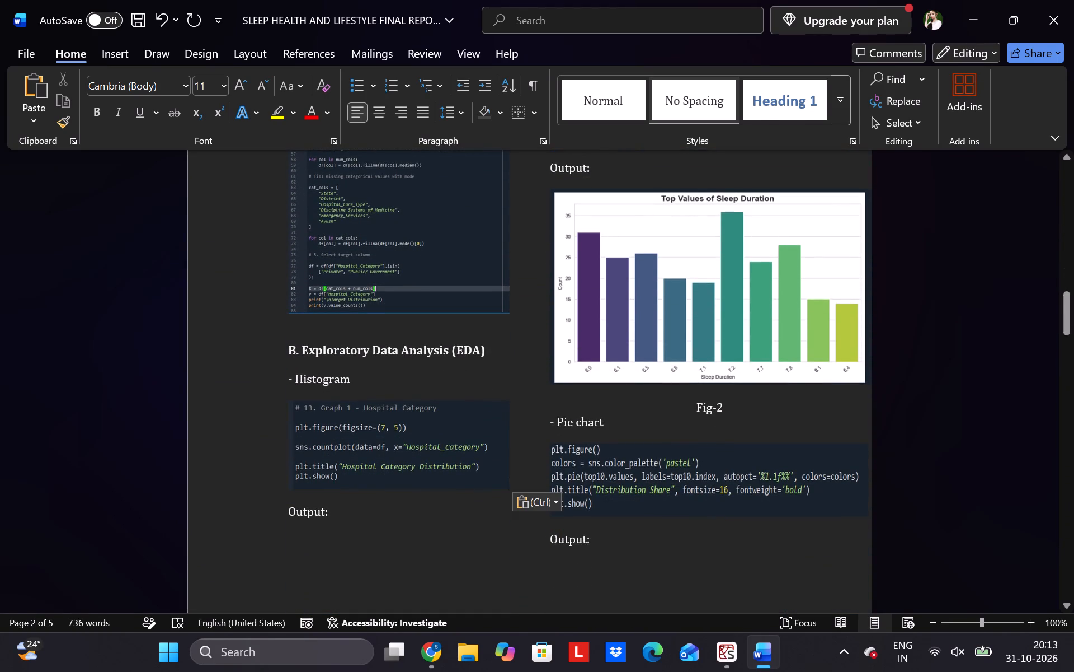
scroll(437, 517, "up", 3)
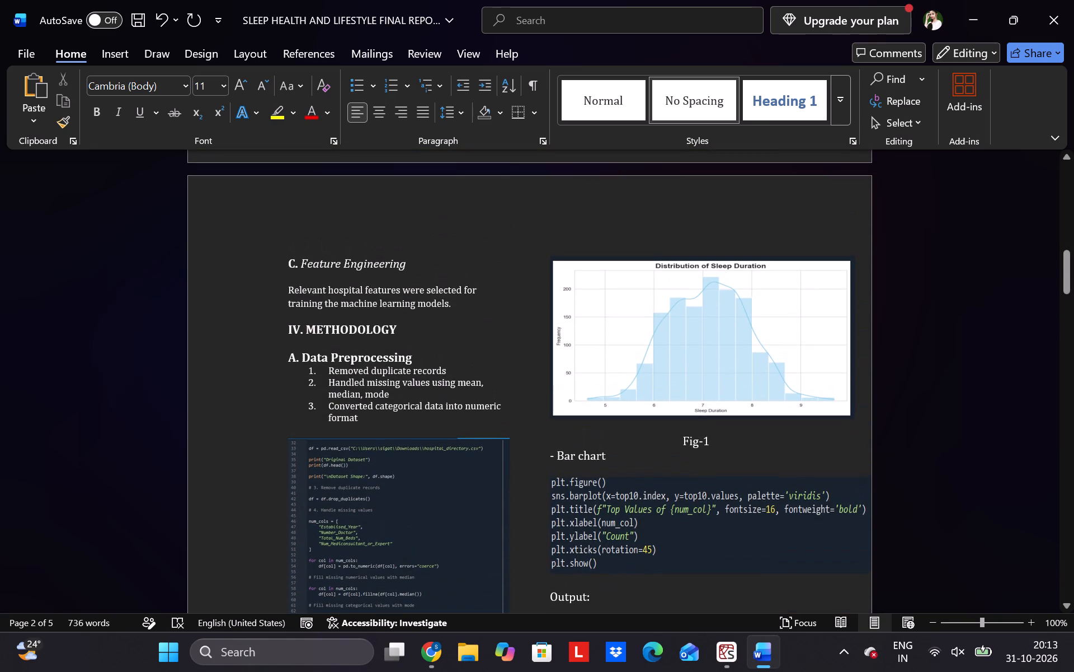
left_click(738, 355)
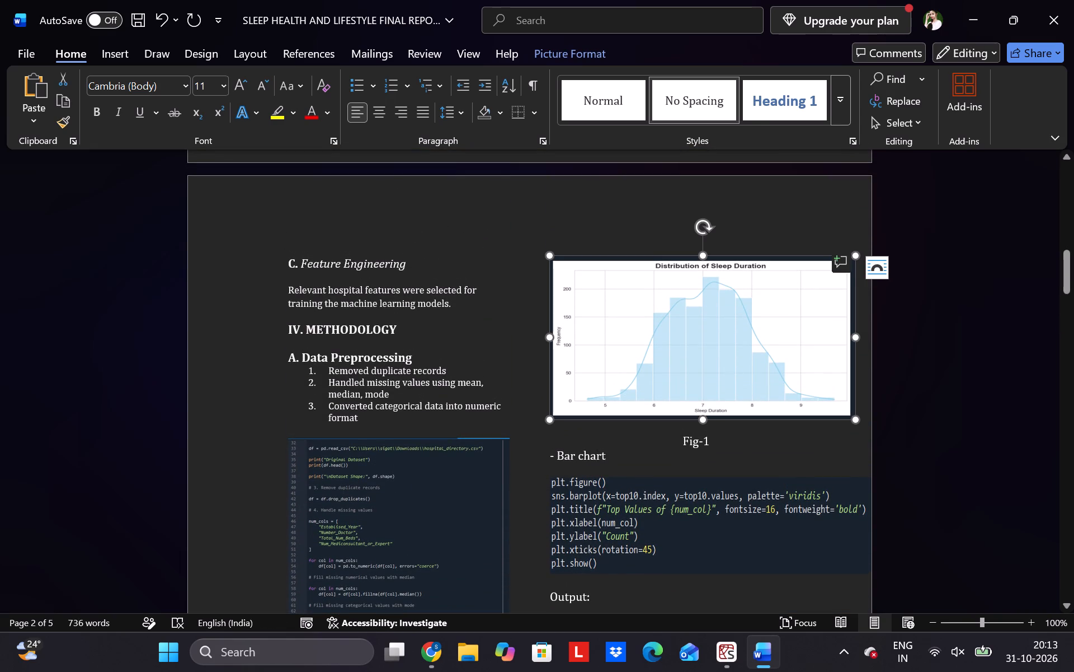
scroll(234, 387, "down", 6)
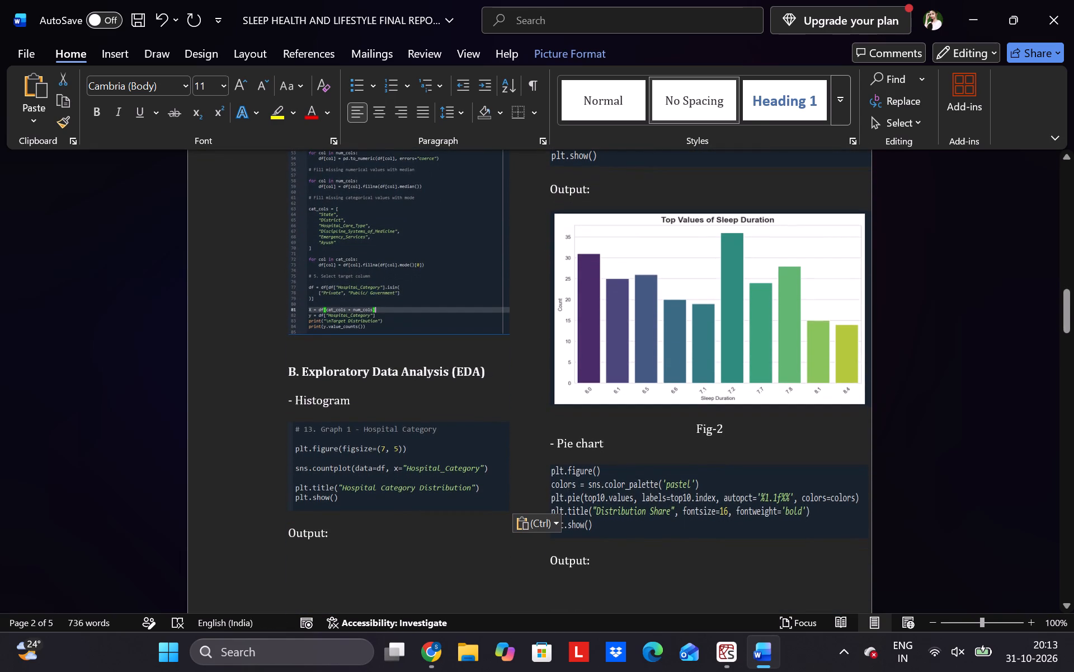
left_click(436, 656)
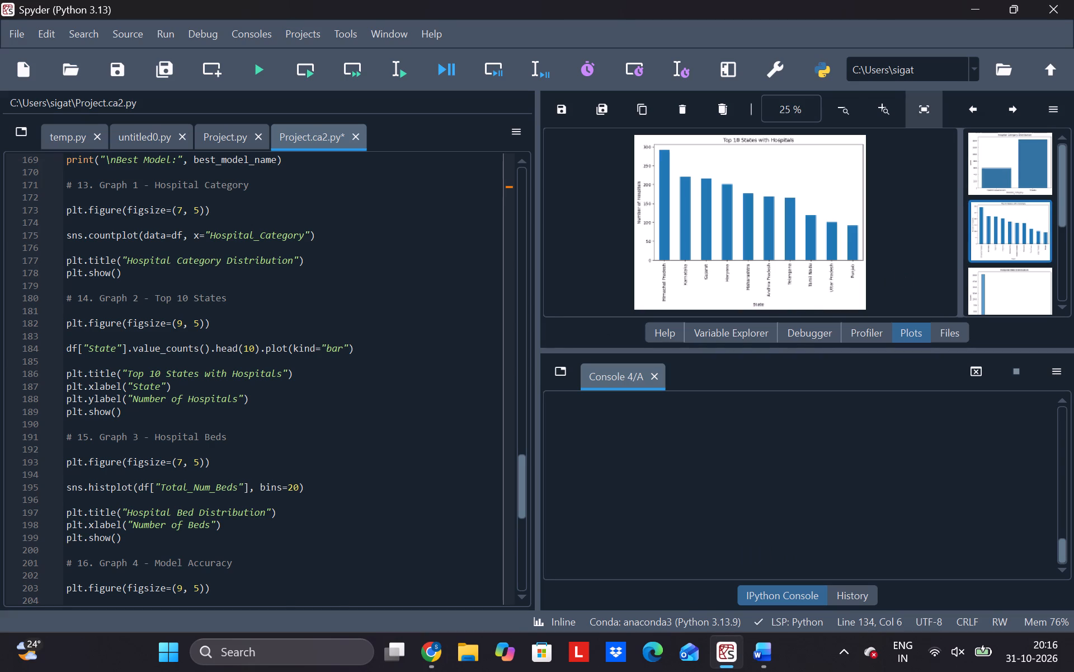
scroll(334, 385, "down", 1)
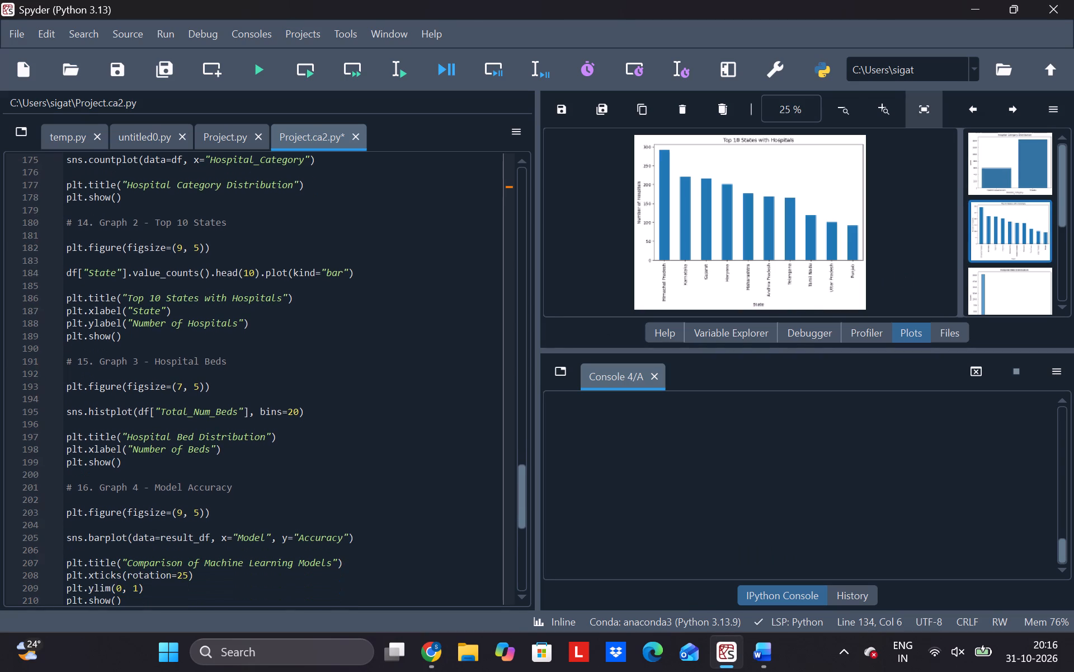
key("shift+super+s")
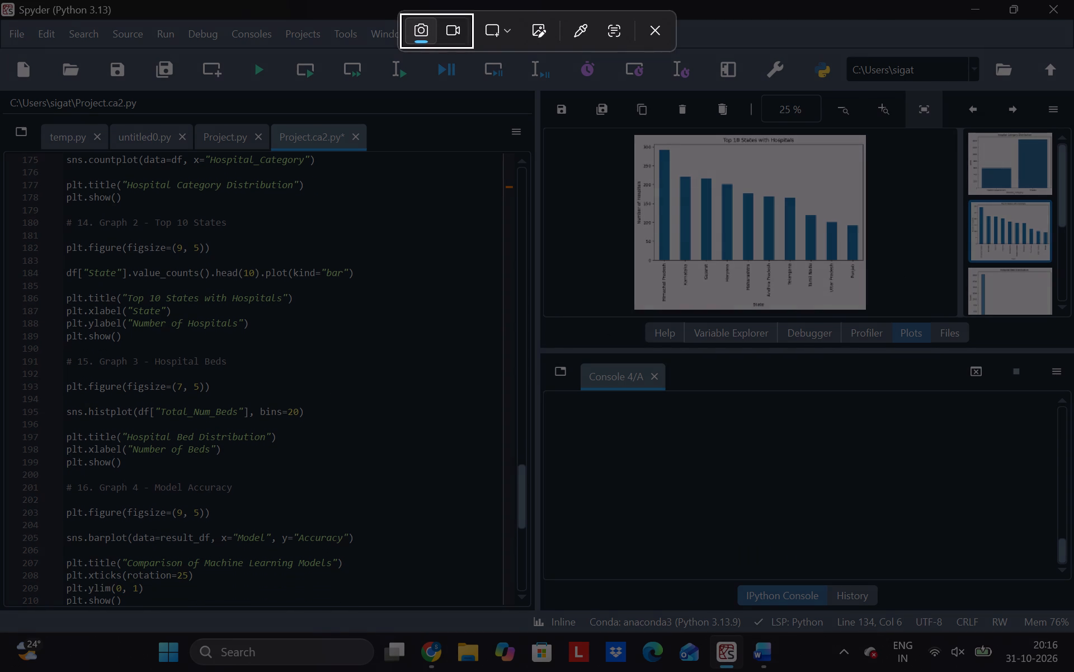
left_click_drag(63, 214, 326, 341)
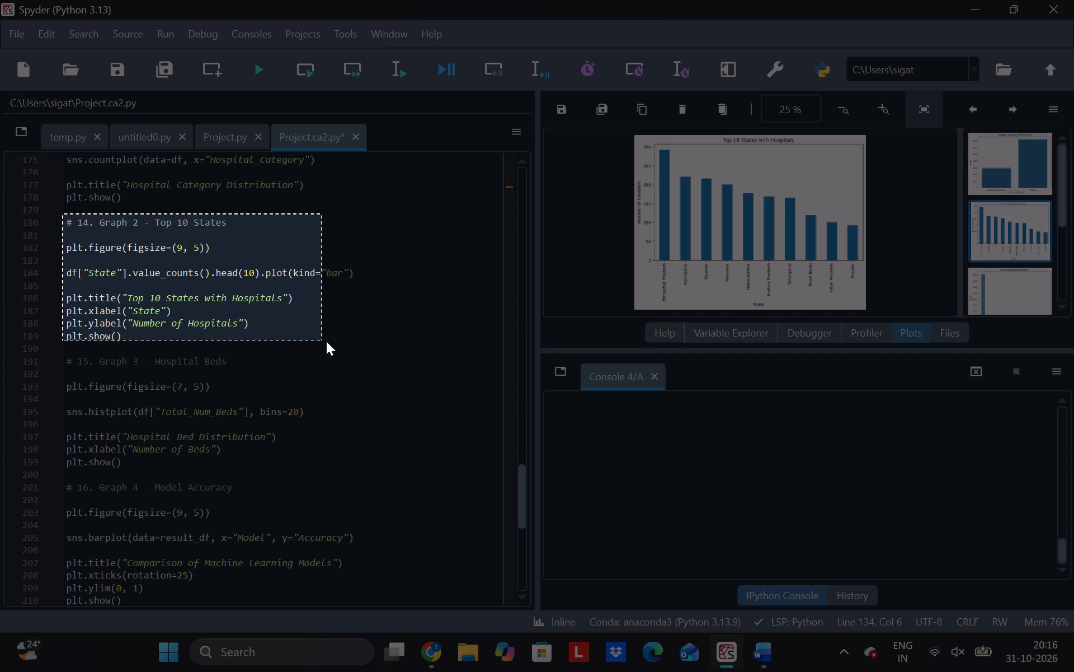
left_click_drag(326, 341, 395, 351)
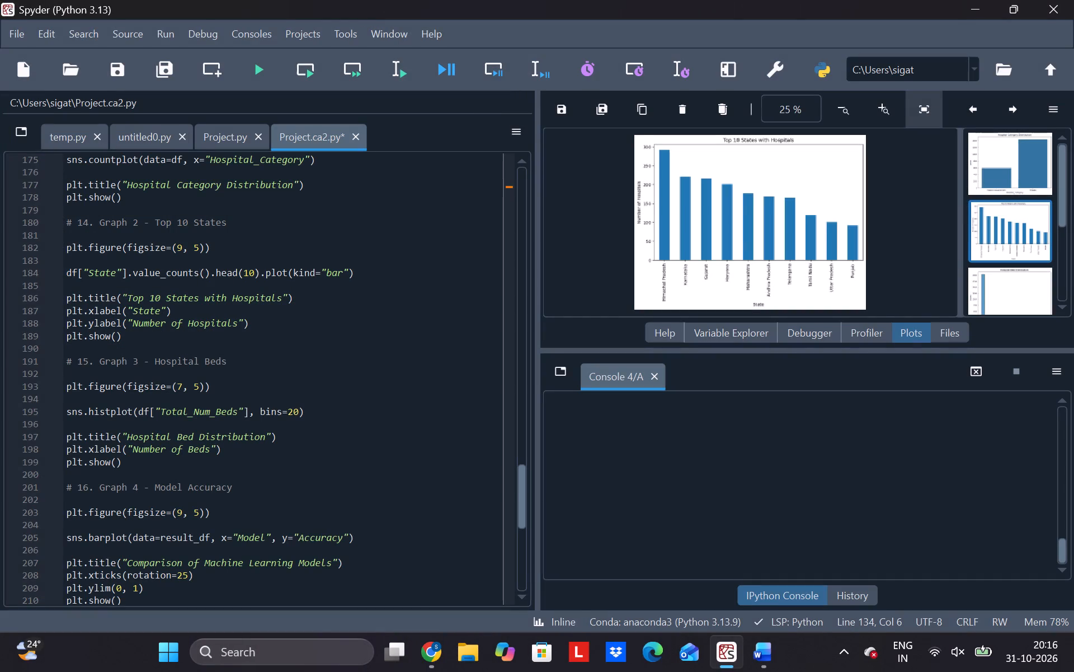
In Word, replace the code picture under the Bar chart heading with the captured Top 10 States code and widen it slightly.
left_click(771, 654)
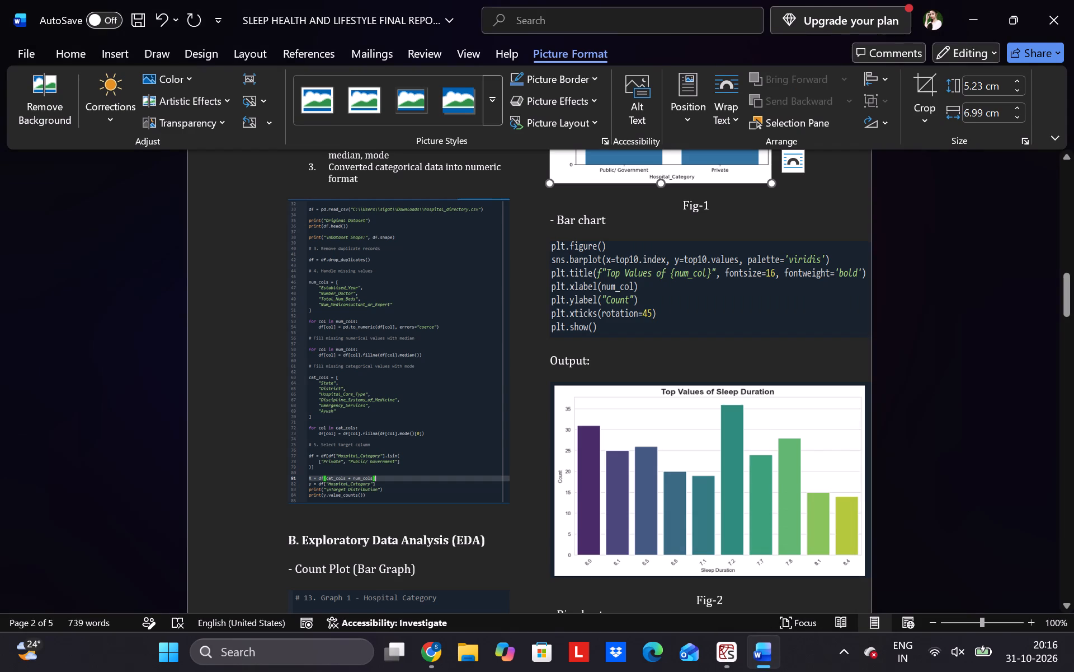
left_click(675, 295)
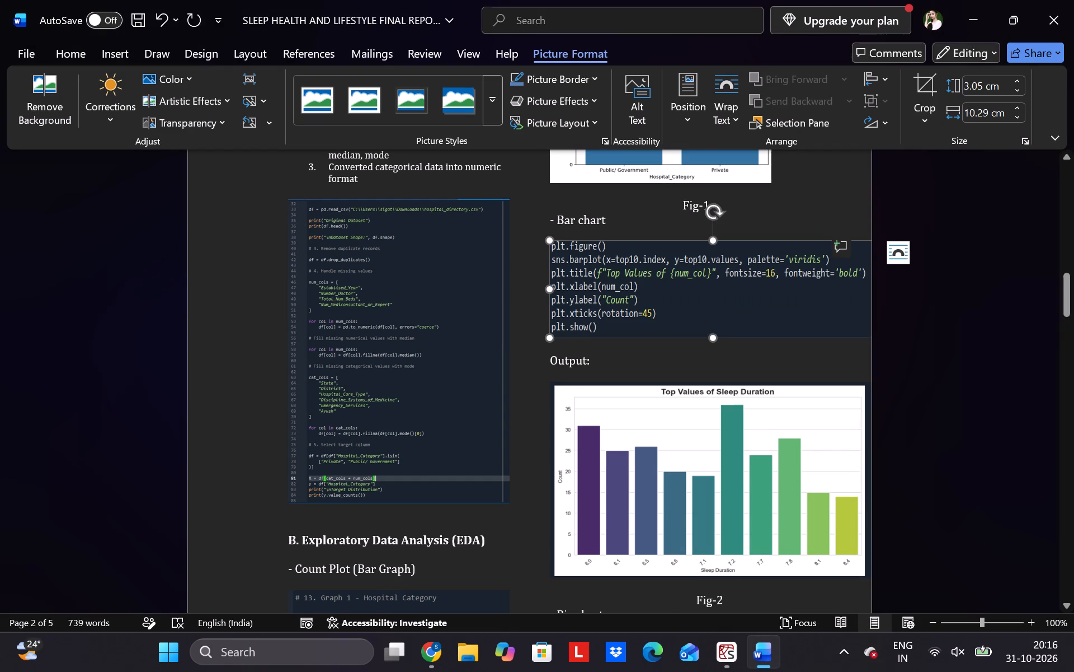
key("BackSpace")
key("ctrl+v")
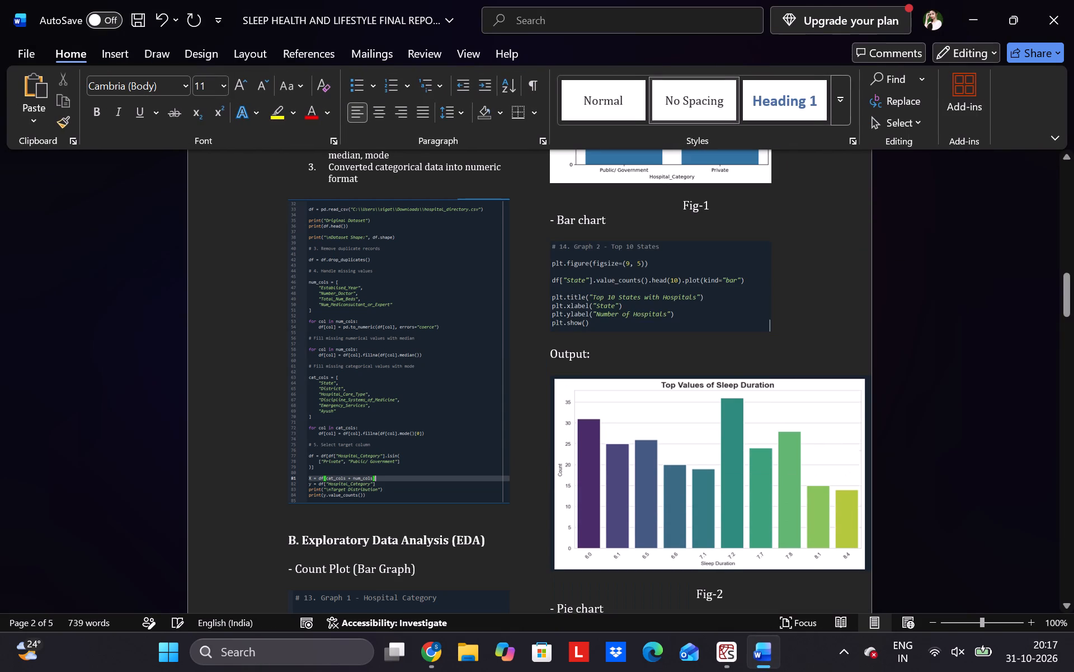
left_click(679, 282)
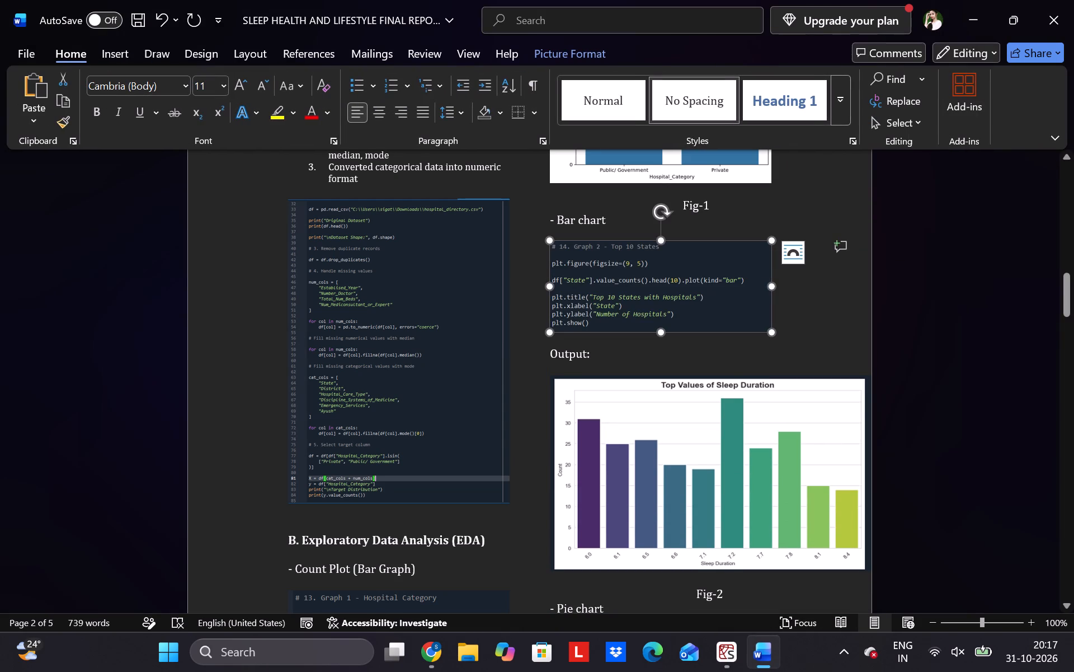
left_click_drag(771, 287, 804, 287)
left_click(1006, 407)
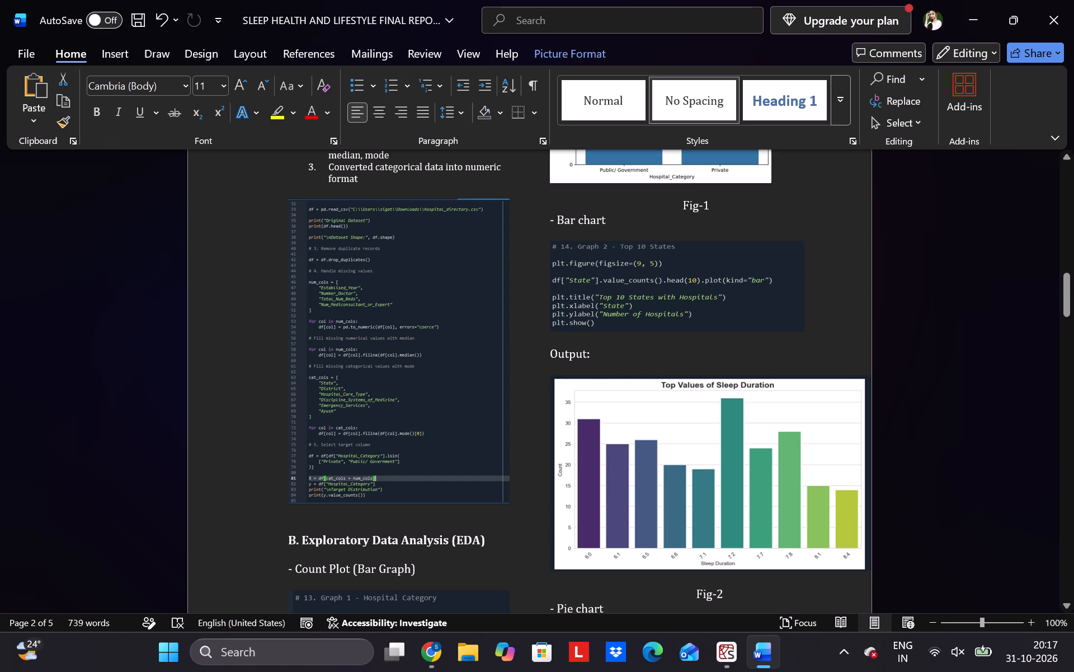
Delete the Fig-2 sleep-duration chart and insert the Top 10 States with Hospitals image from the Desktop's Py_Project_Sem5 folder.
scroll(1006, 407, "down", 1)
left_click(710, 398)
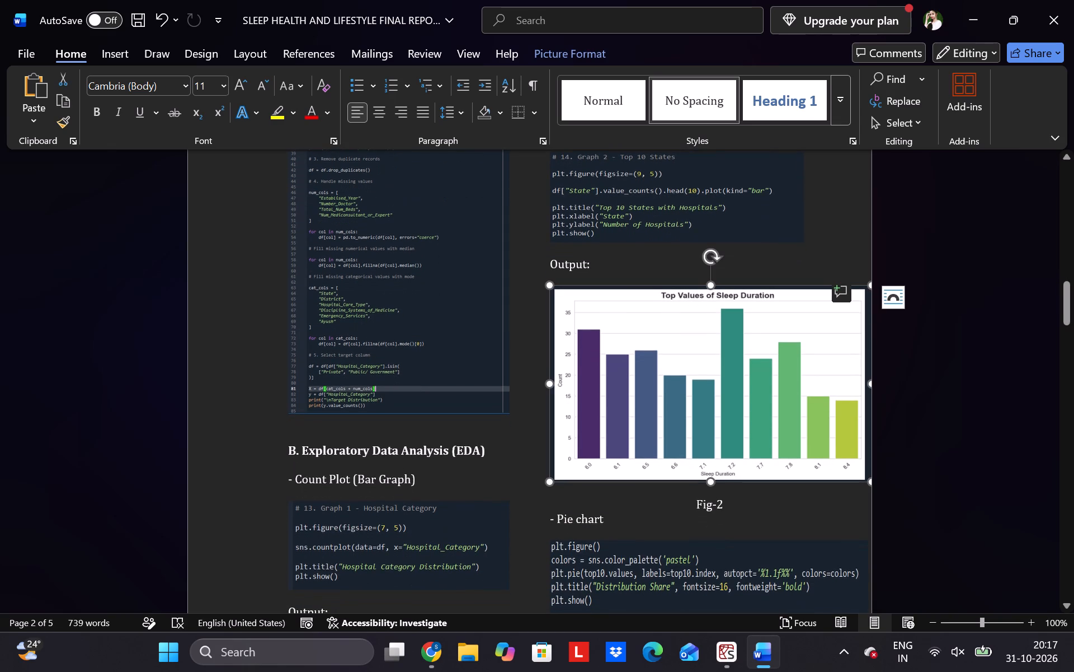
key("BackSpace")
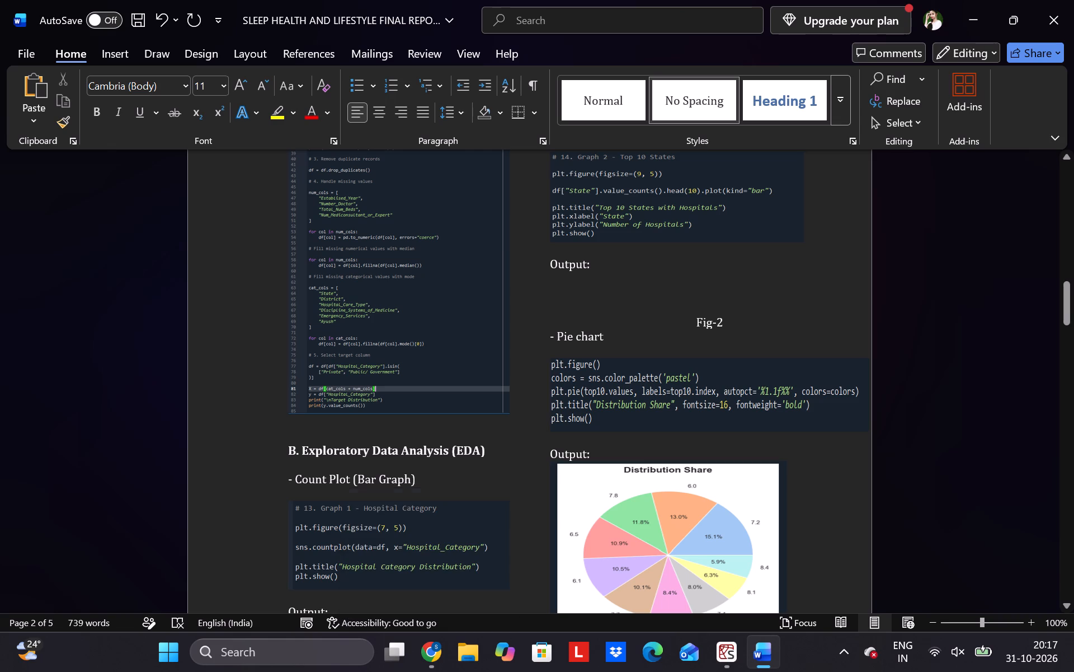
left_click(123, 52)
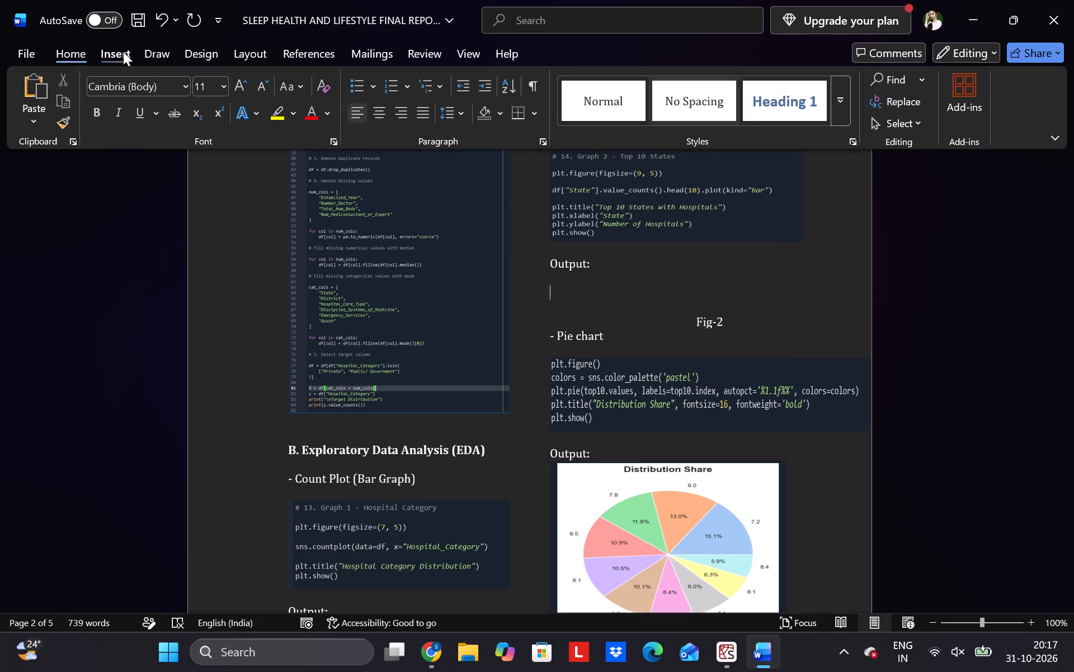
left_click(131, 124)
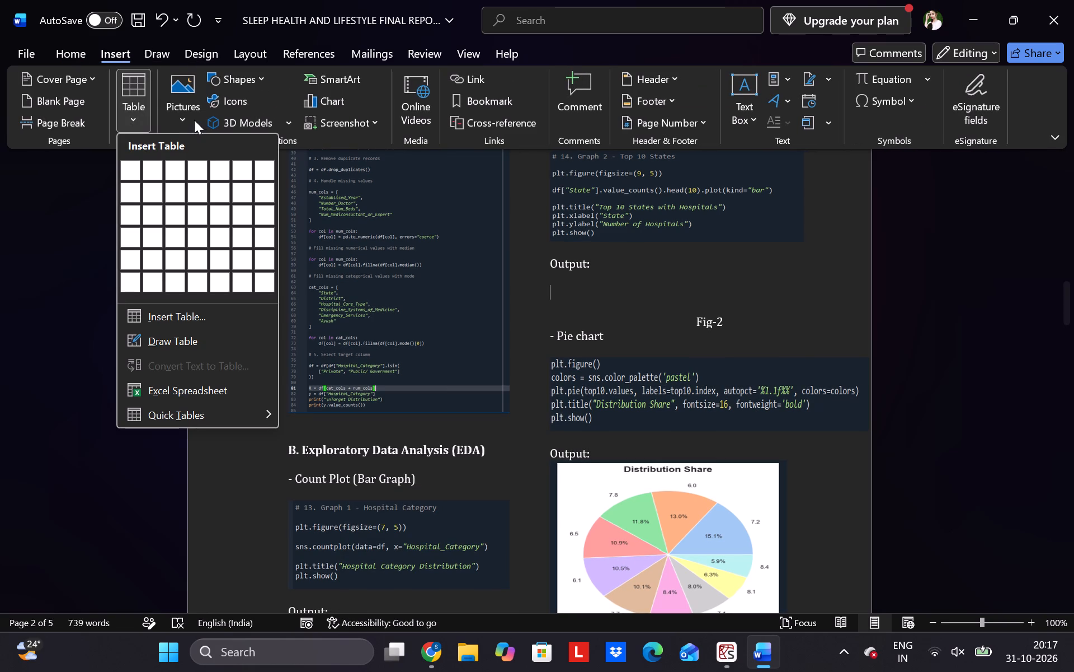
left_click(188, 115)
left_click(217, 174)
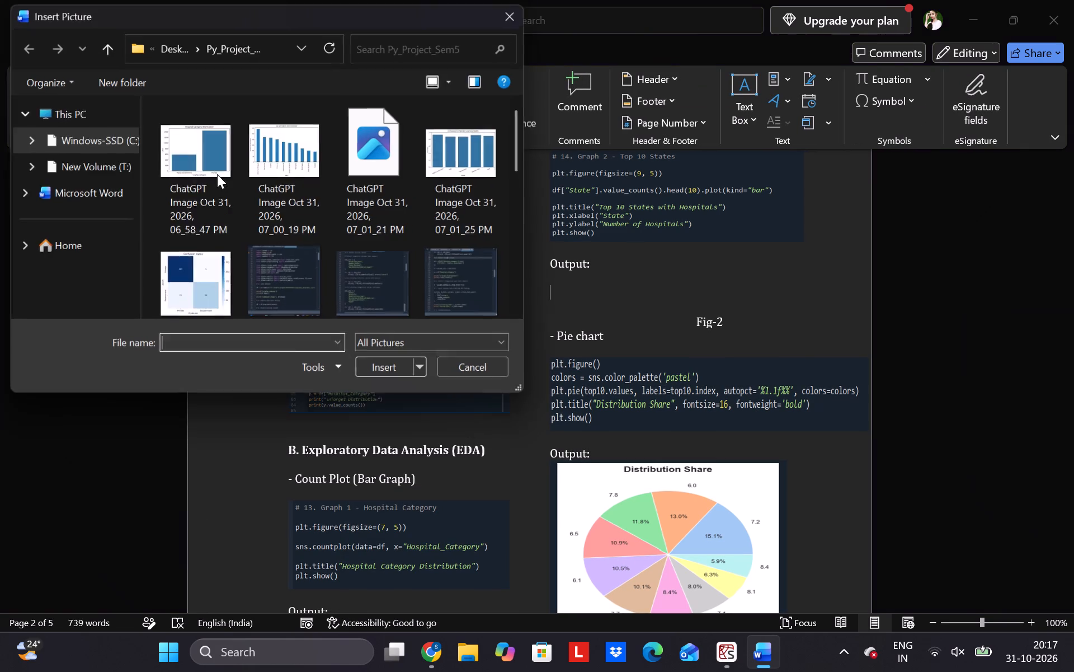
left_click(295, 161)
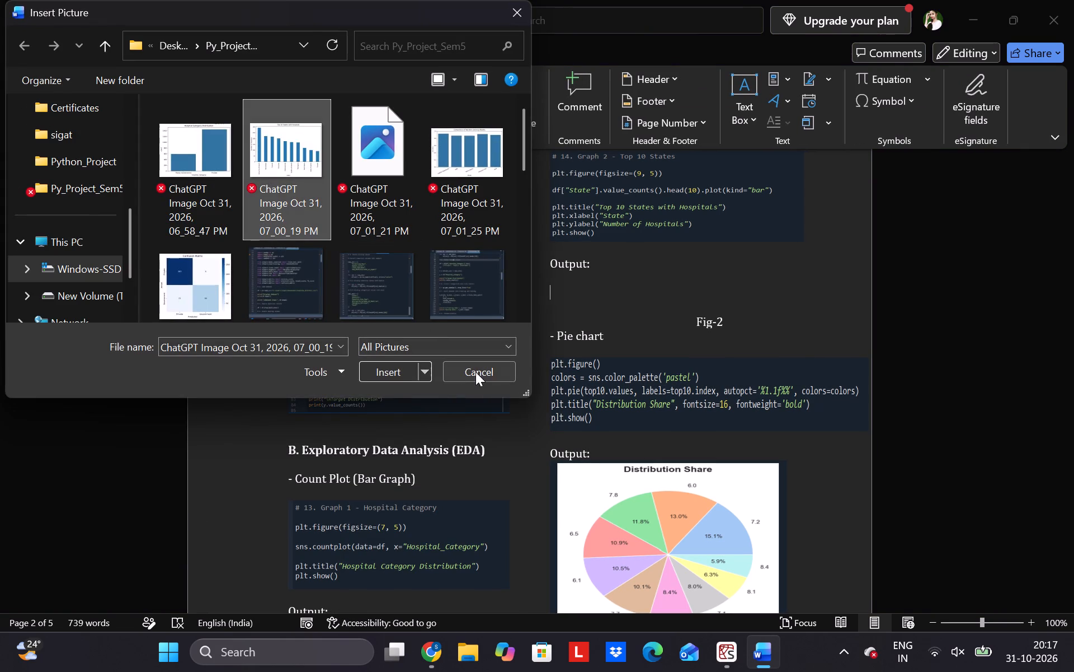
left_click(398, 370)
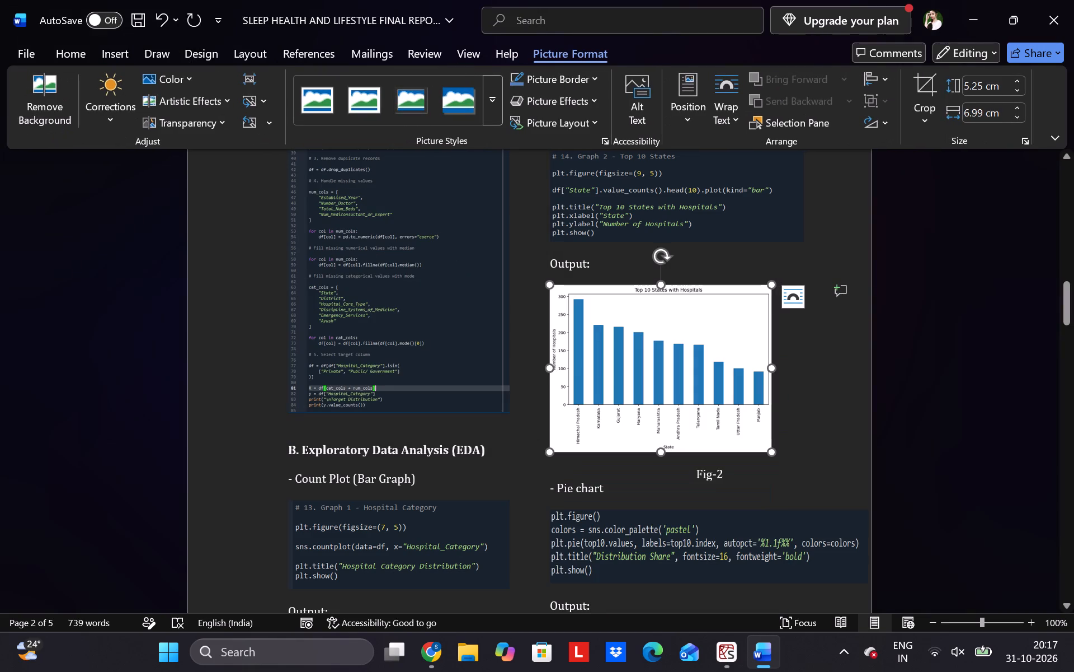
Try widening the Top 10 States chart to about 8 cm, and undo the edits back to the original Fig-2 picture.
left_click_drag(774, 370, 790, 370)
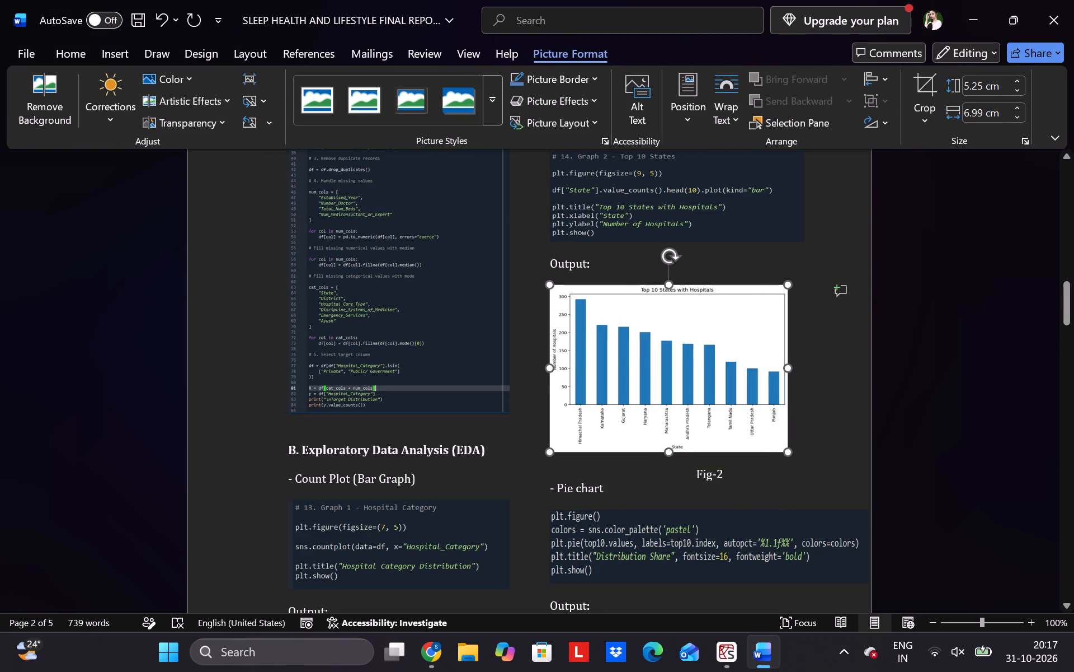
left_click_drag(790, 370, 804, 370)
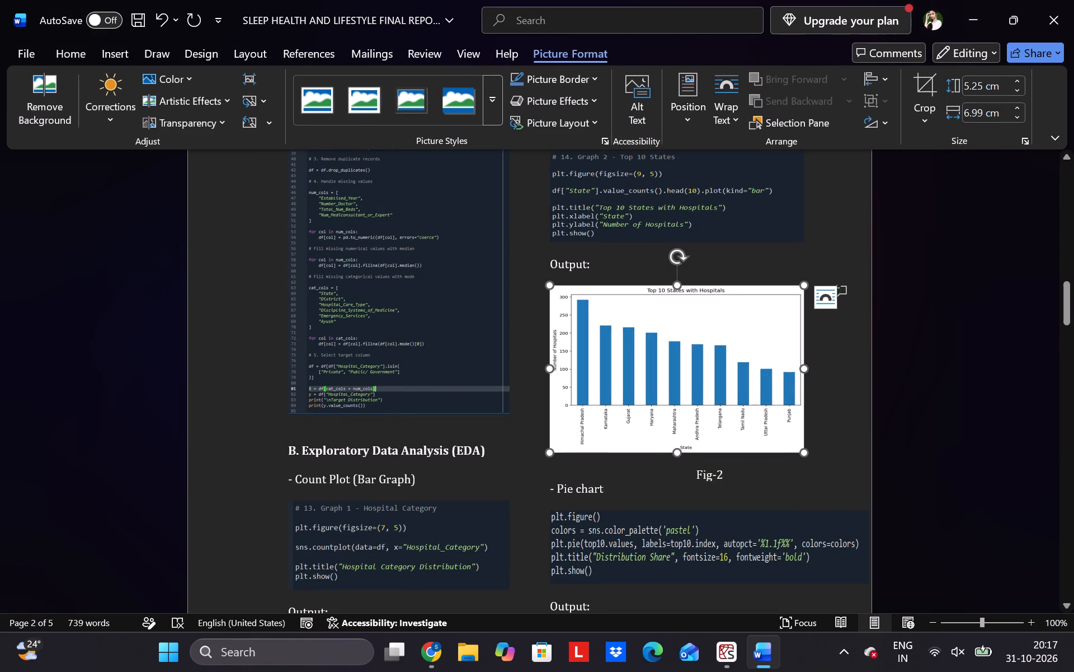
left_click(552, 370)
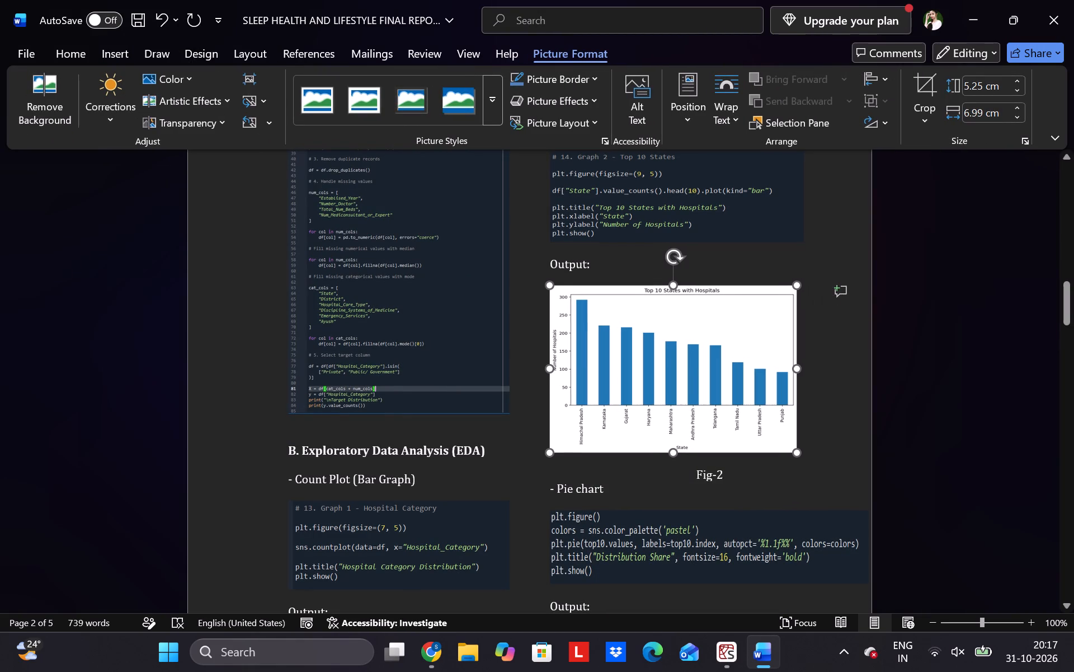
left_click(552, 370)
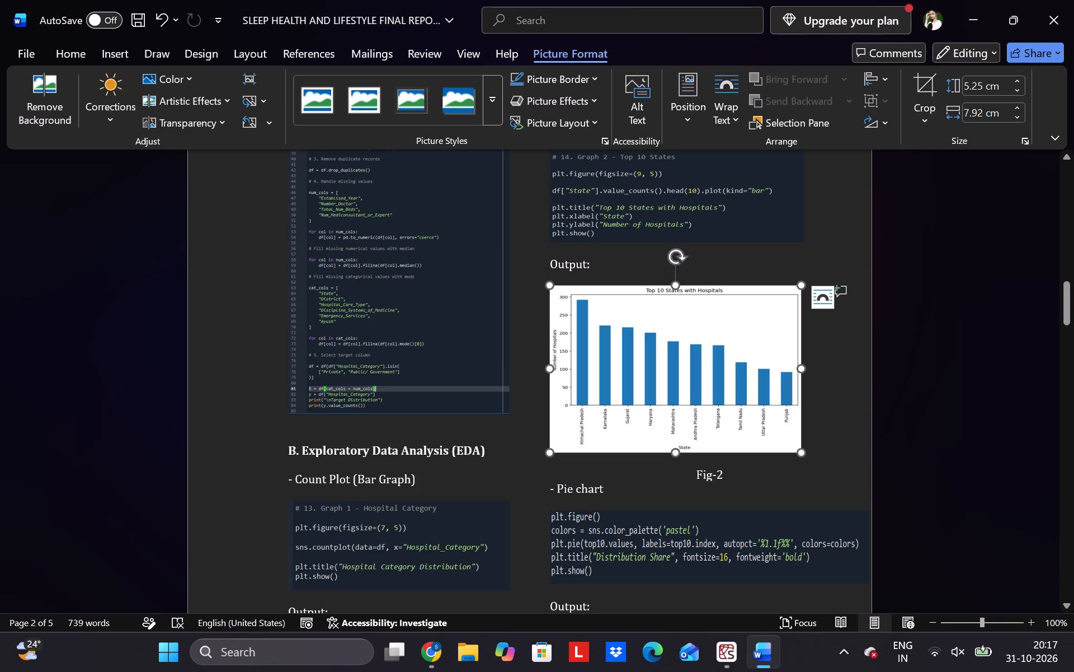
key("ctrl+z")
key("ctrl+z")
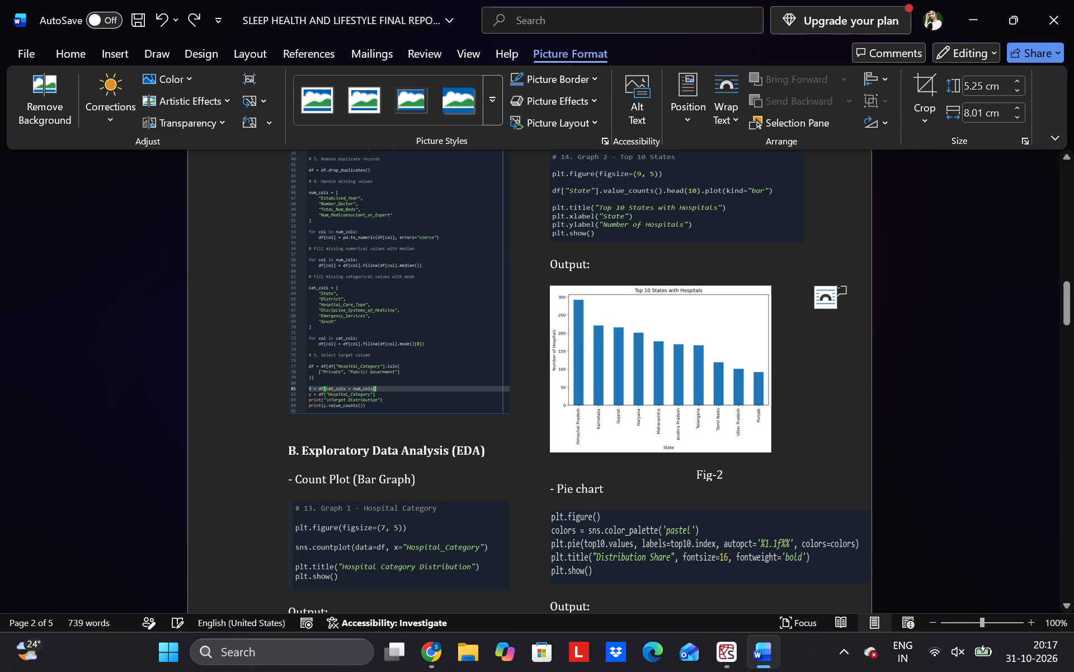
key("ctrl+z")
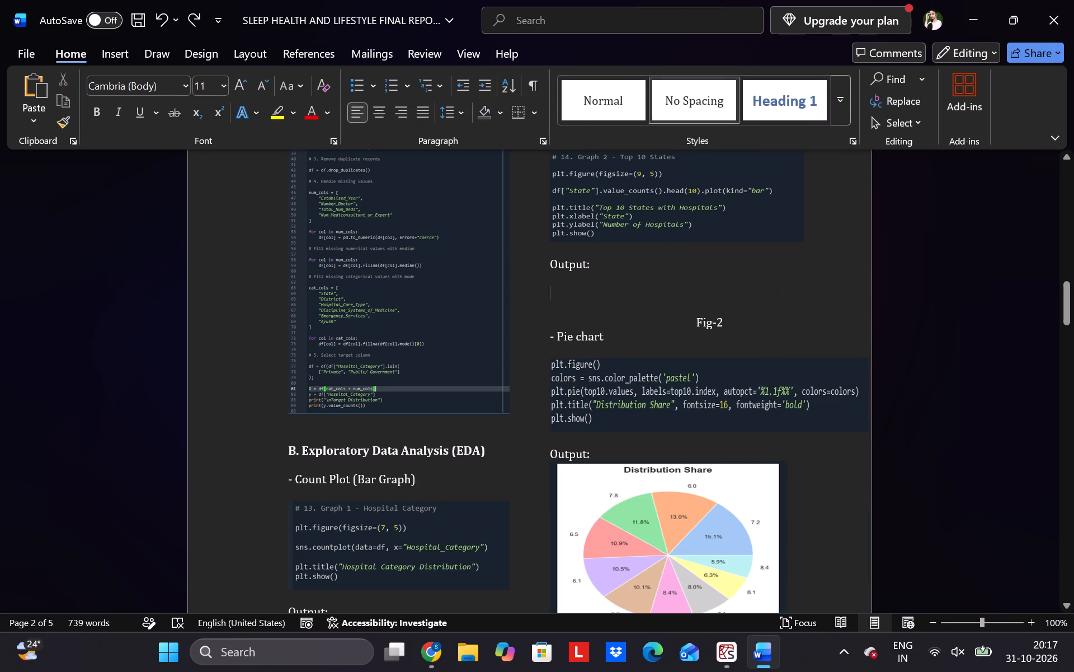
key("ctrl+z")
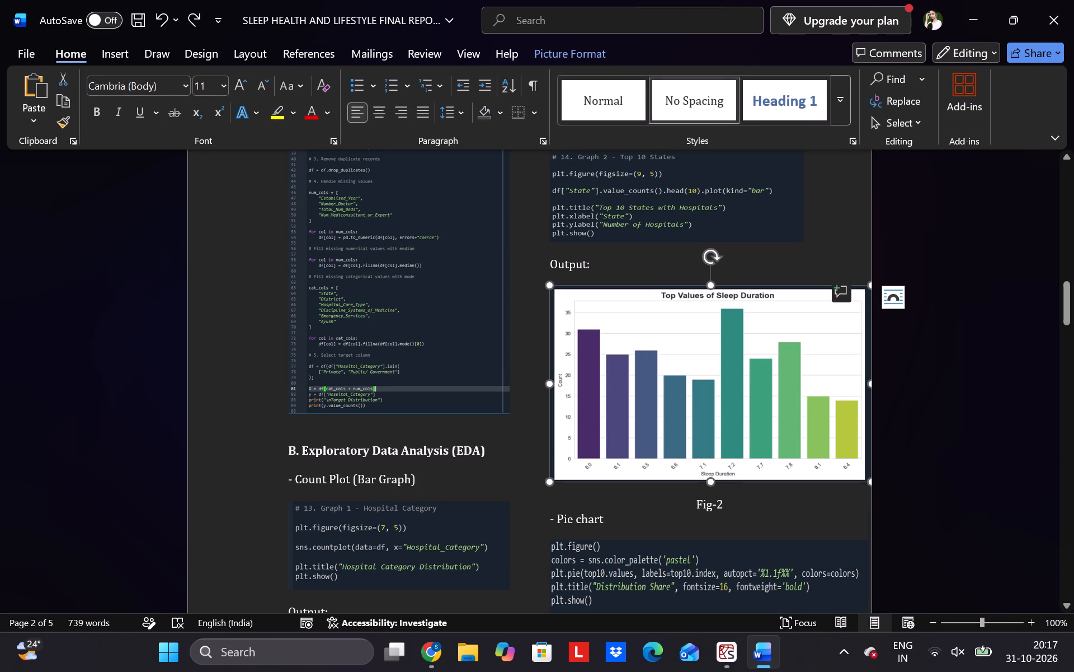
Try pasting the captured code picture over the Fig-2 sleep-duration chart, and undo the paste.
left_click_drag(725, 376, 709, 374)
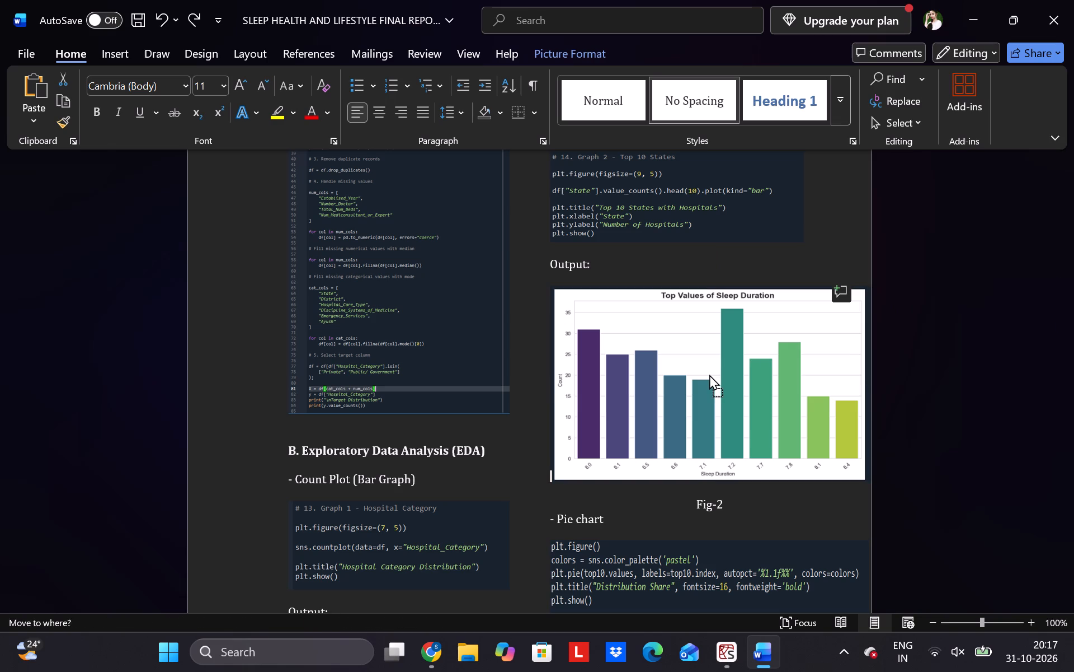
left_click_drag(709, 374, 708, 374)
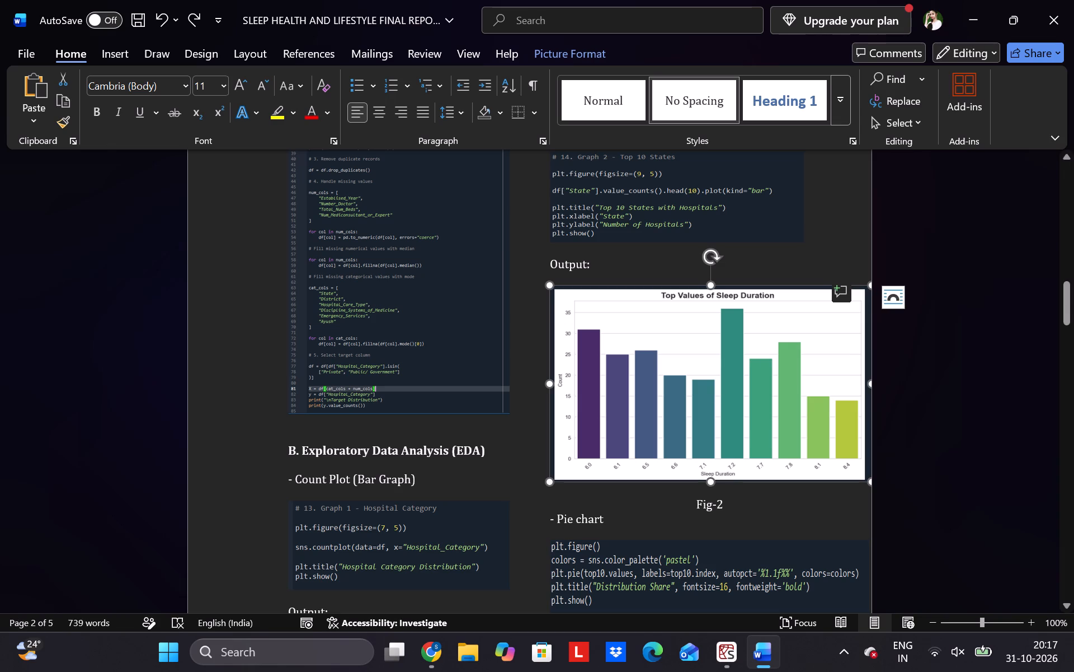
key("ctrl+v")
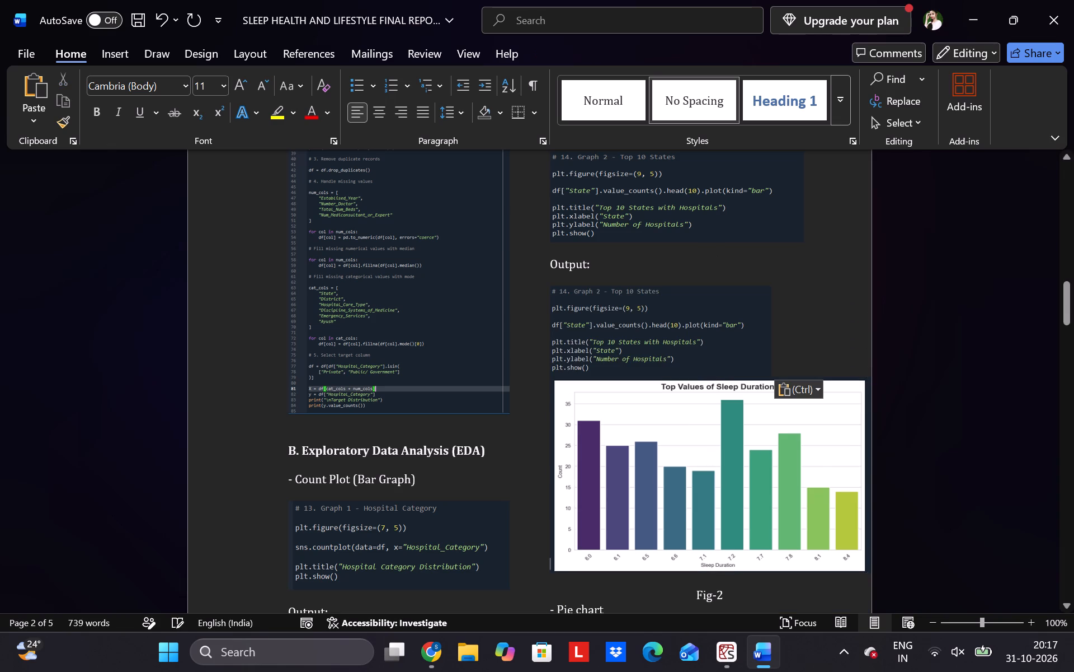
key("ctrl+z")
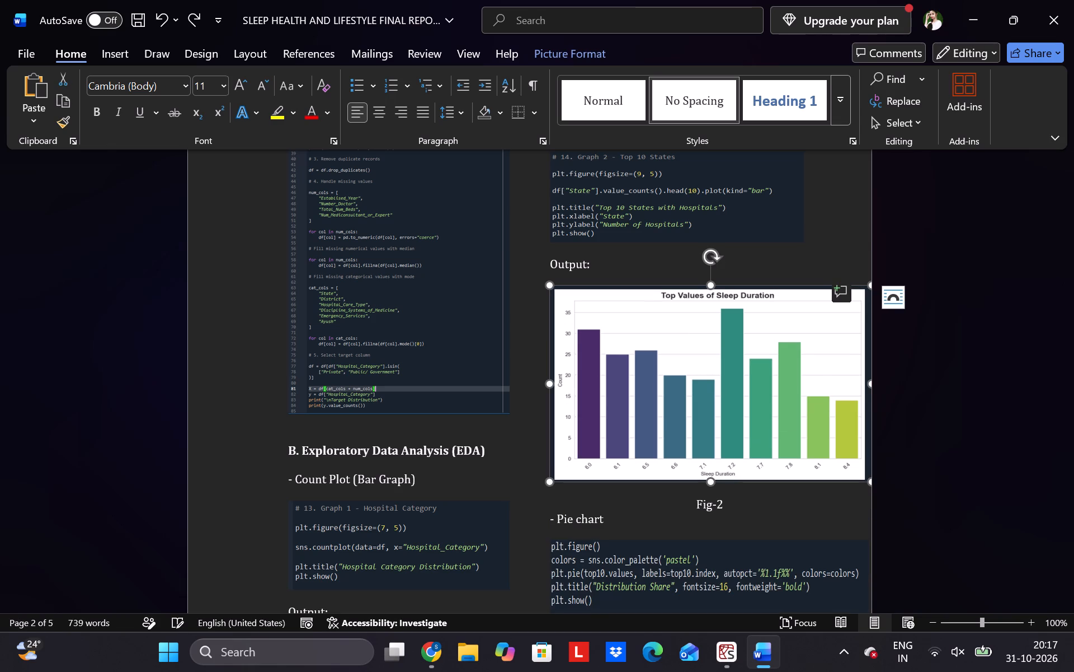
Replace the selected Fig-2 sleep-duration chart with the Top 10 States with Hospitals image from the Py_Project_Sem5 folder.
left_click(112, 49)
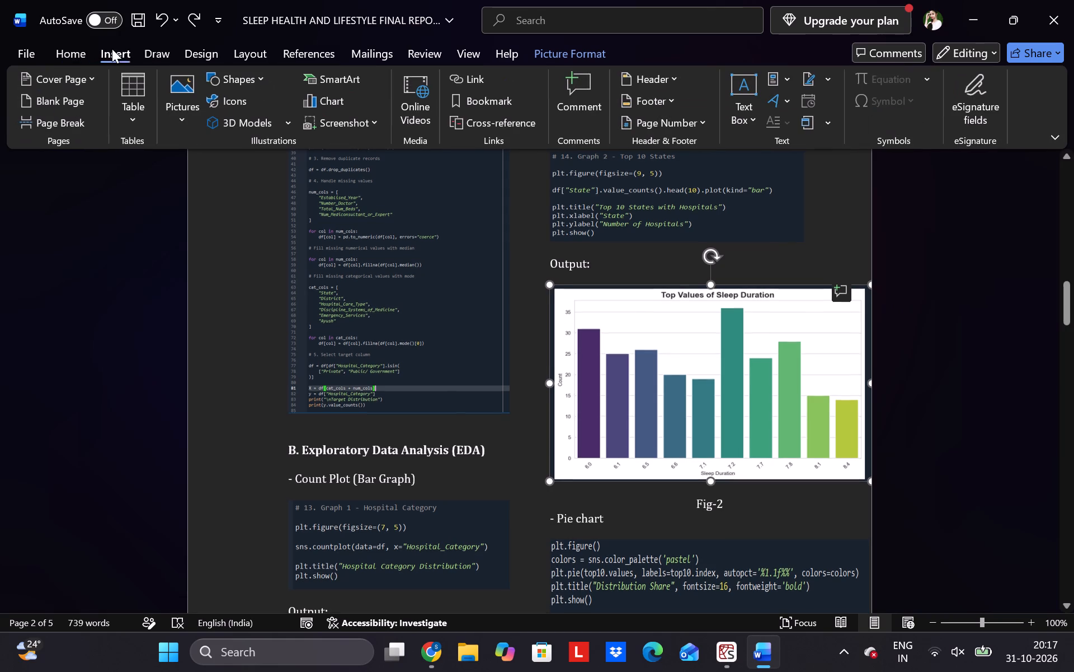
left_click(190, 118)
left_click(216, 176)
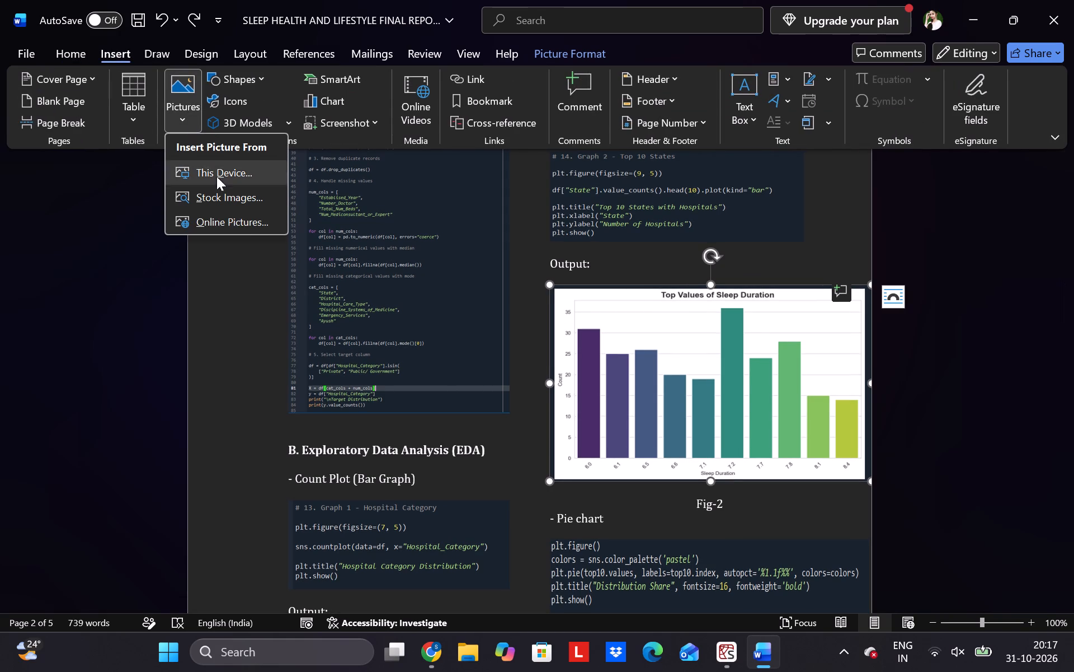
left_click(286, 161)
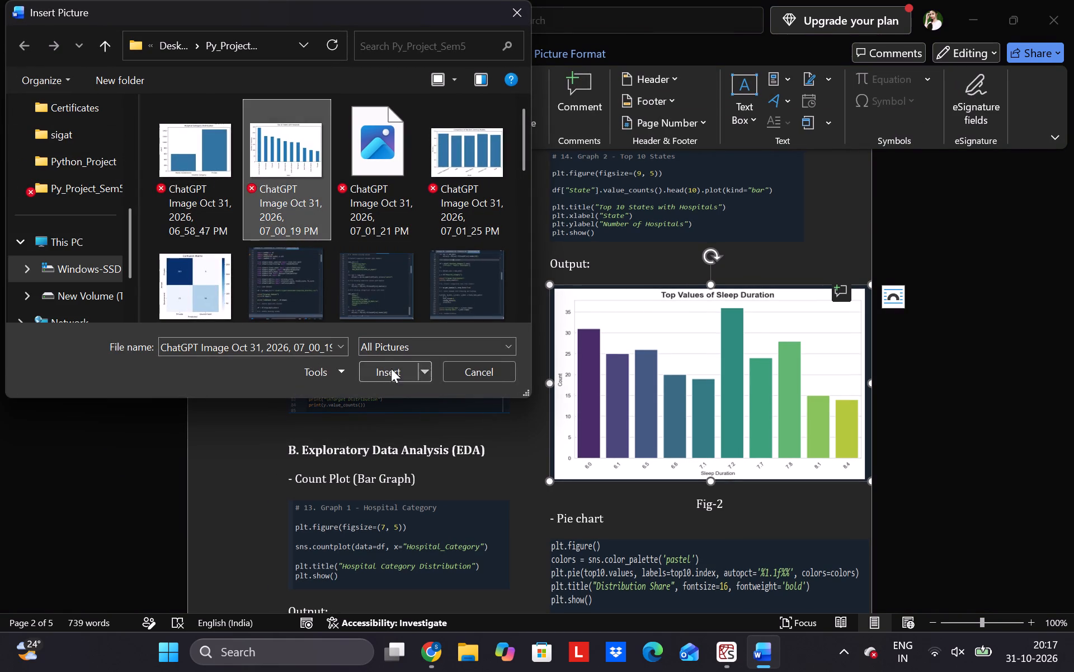
left_click(387, 369)
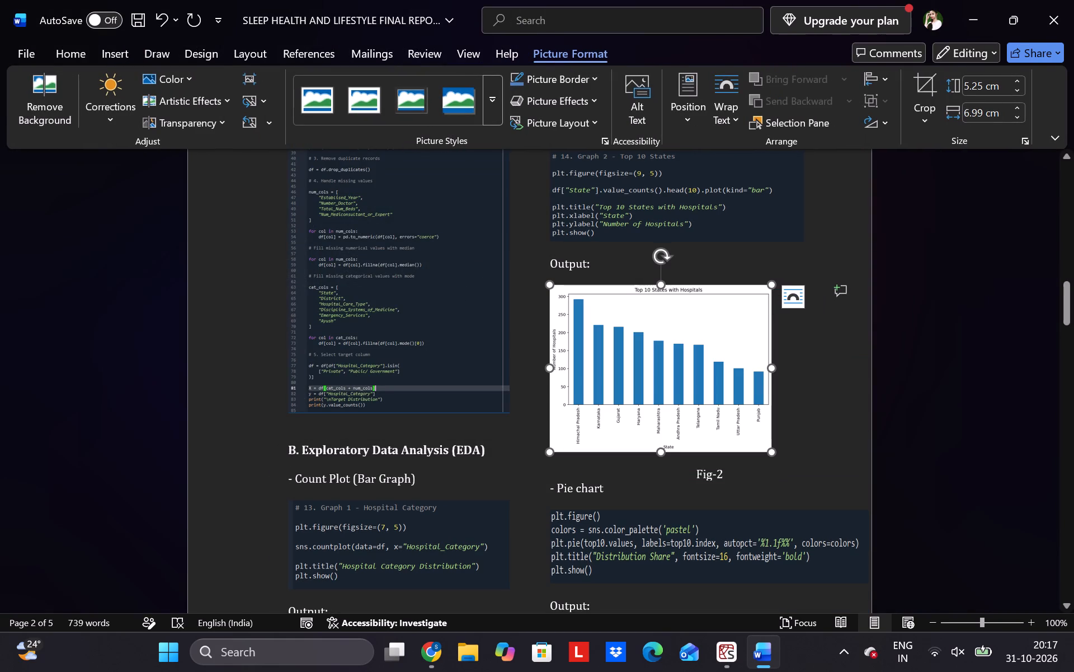
Review the report's Methodology and EDA pages around the hospital category and Top 10 States figures.
left_click(953, 399)
scroll(953, 399, "up", 1)
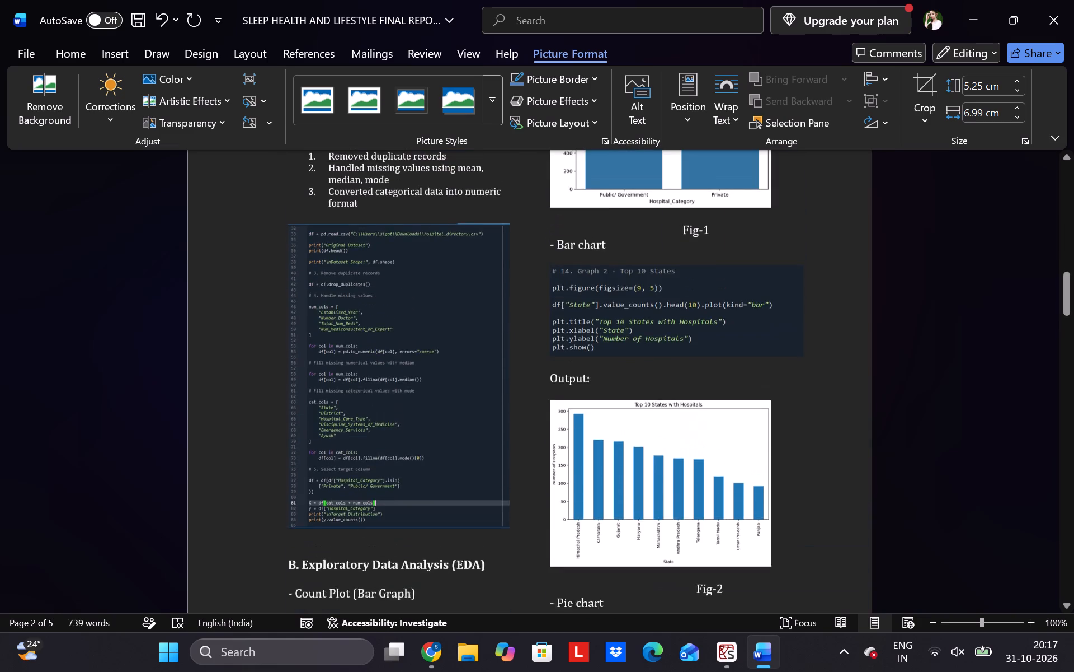
scroll(953, 399, "up", 5)
scroll(953, 399, "down", 4)
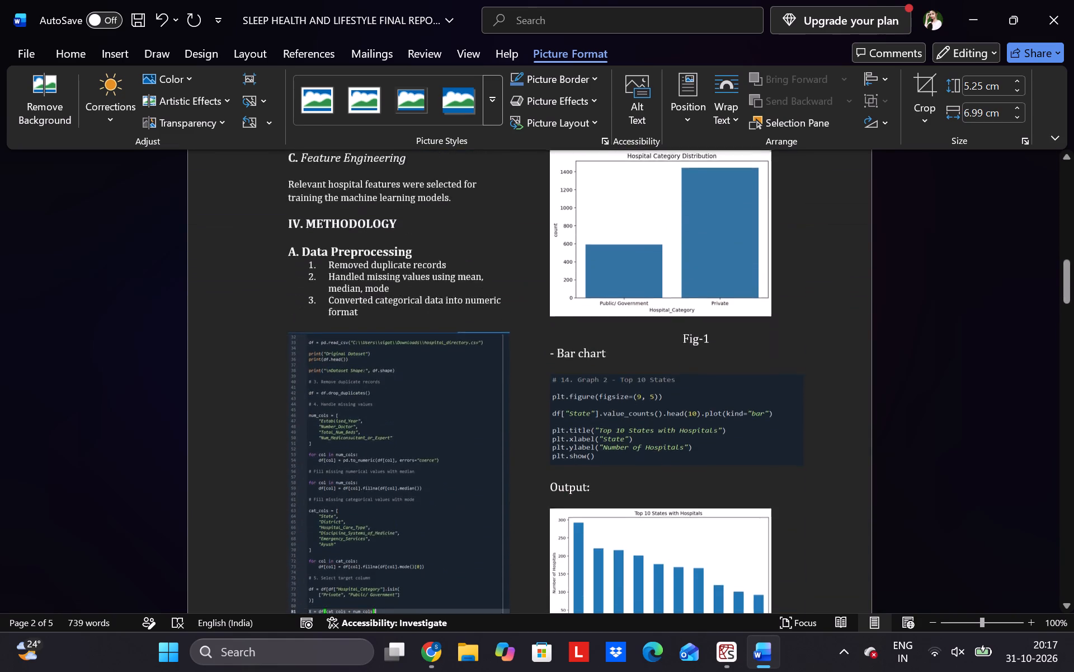
scroll(953, 399, "up", 1)
scroll(953, 399, "down", 5)
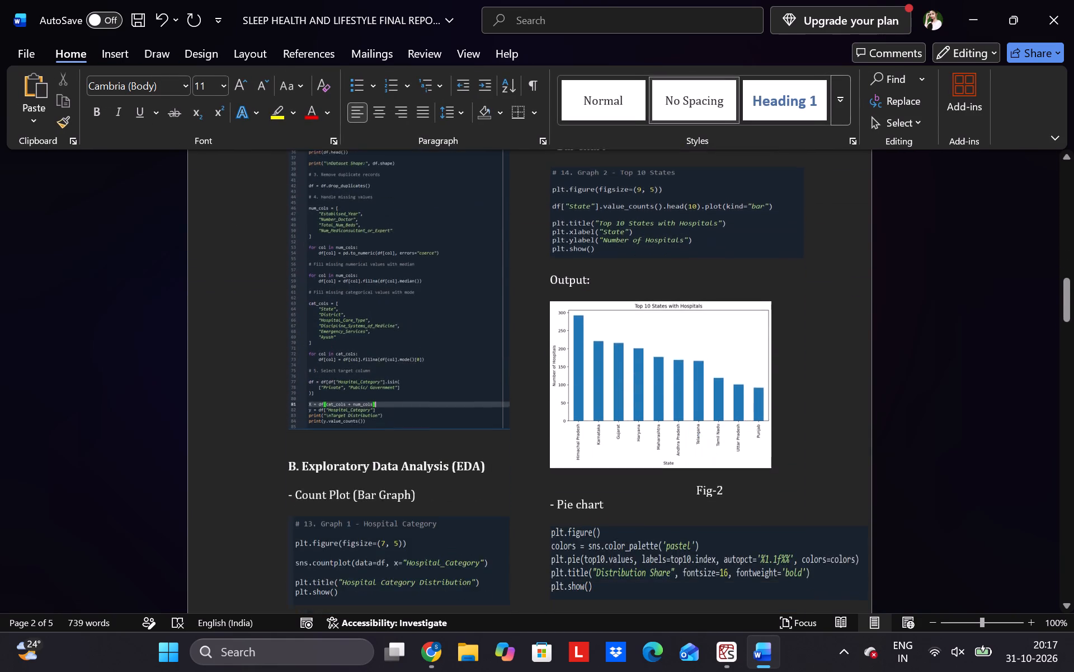
scroll(953, 399, "down", 1)
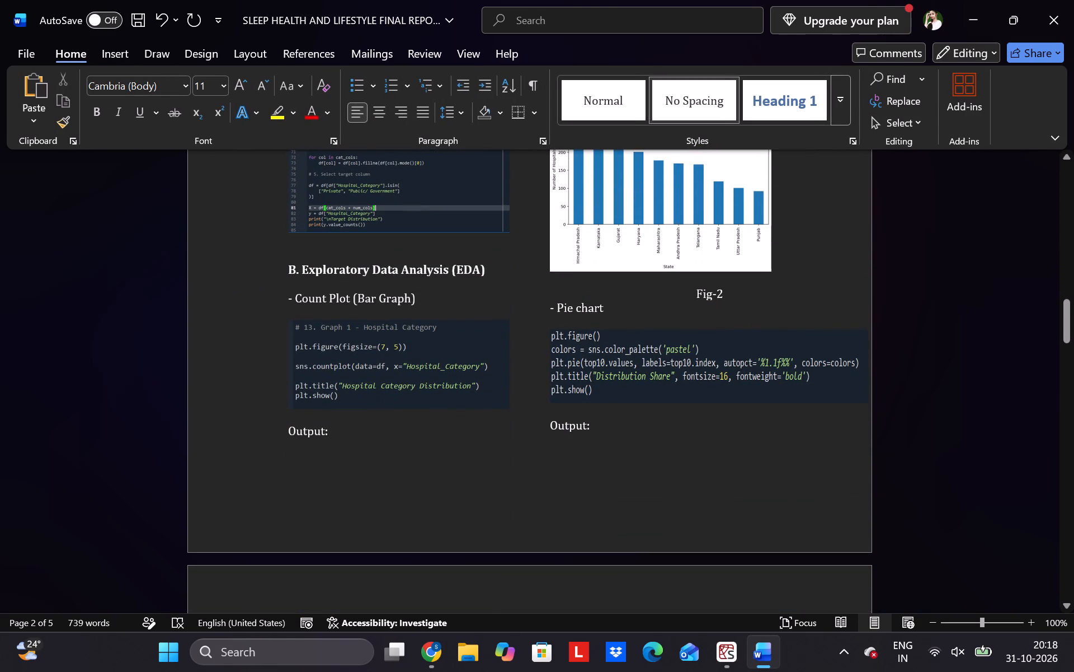
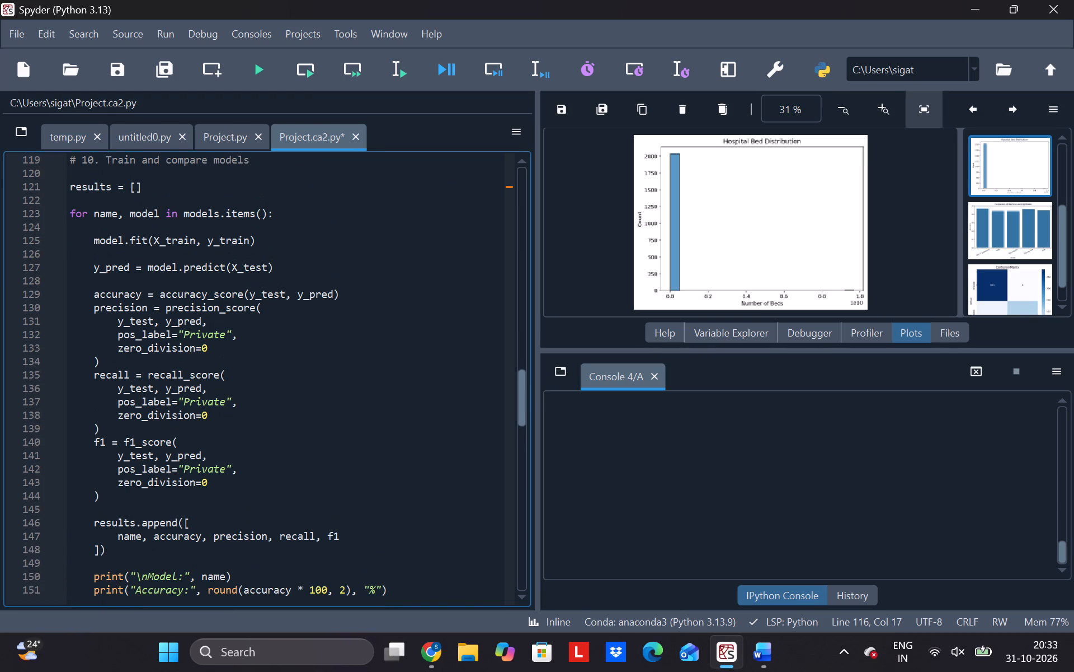
left_click(90, 174)
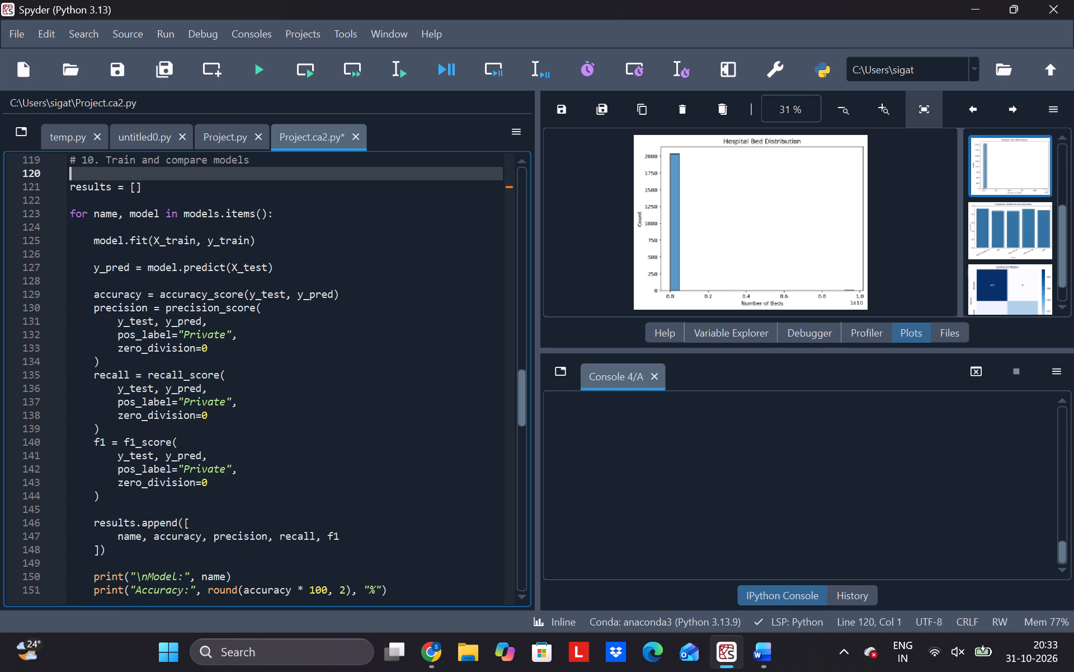
key("BackSpace")
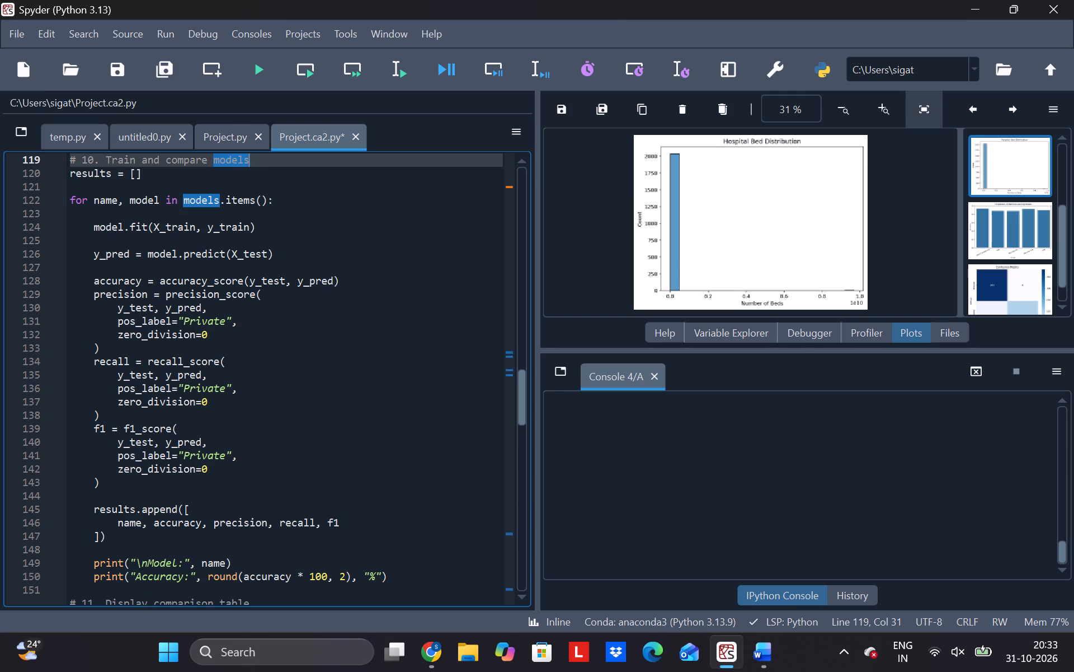
Snip the Spyder code from the "# 10. Train and compare models" comment through the print("Accuracy:") line.
left_click(409, 368)
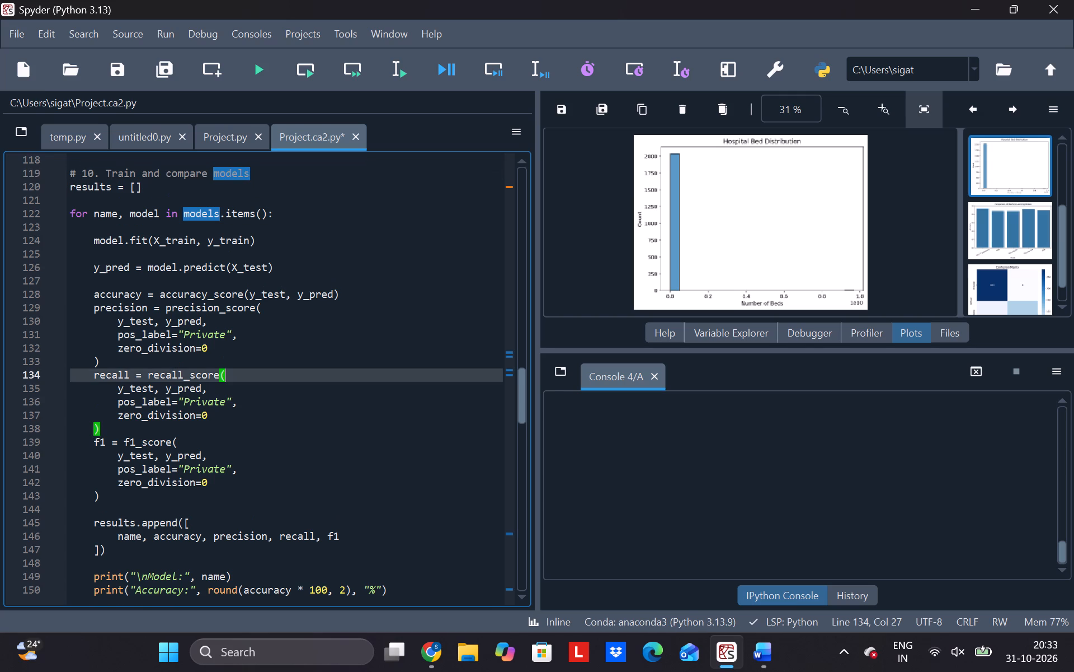
scroll(409, 368, "down", 1)
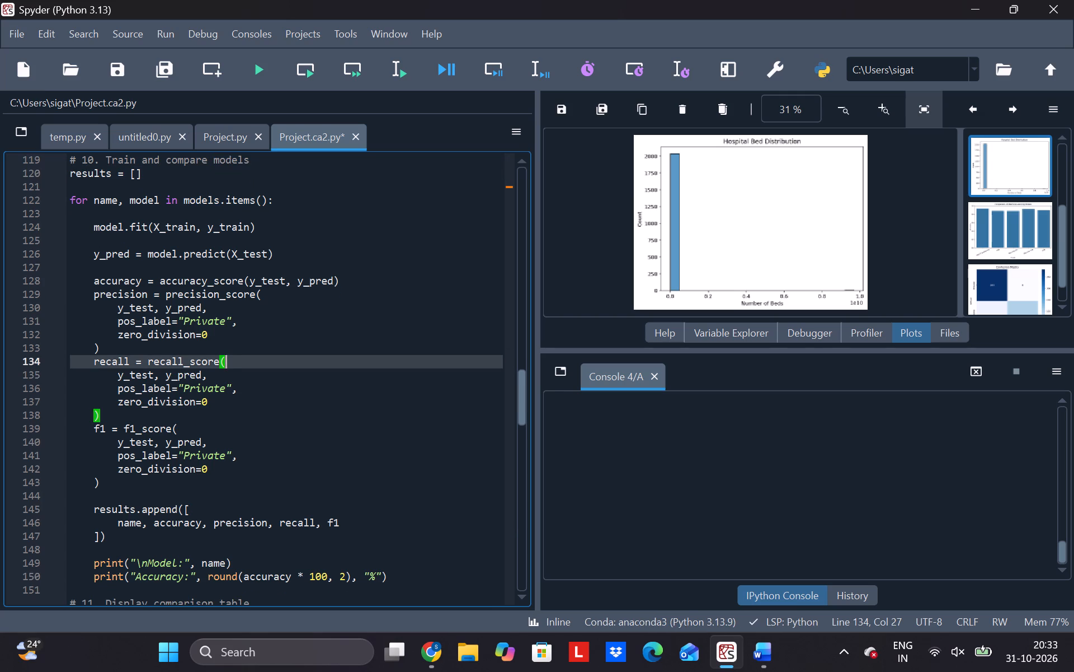
left_click(465, 579)
left_click(460, 599)
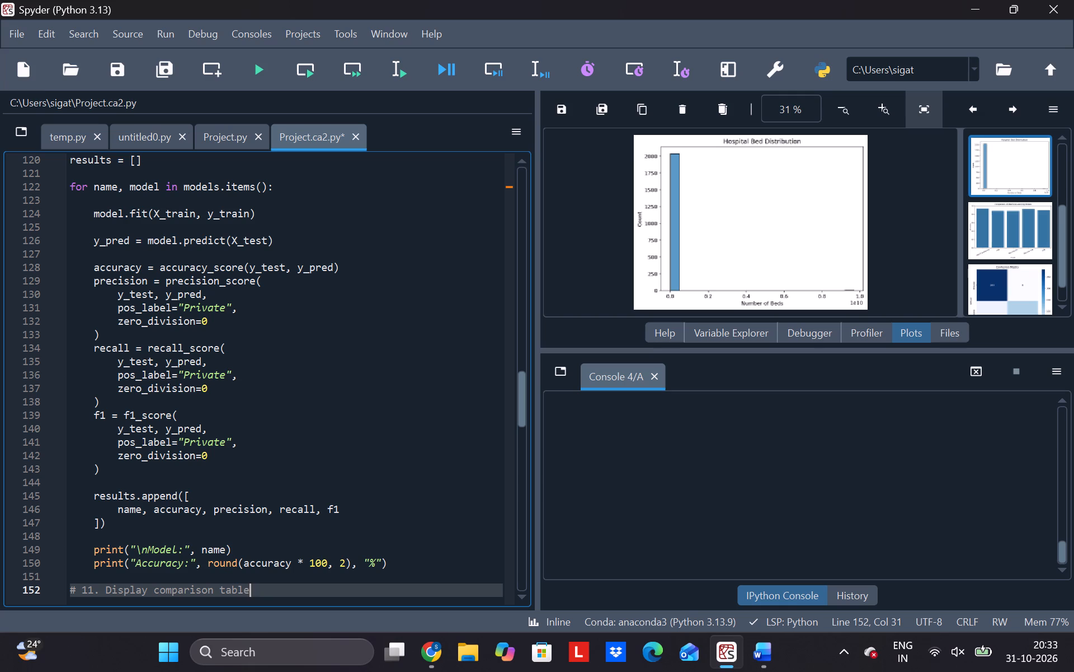
left_click(442, 470)
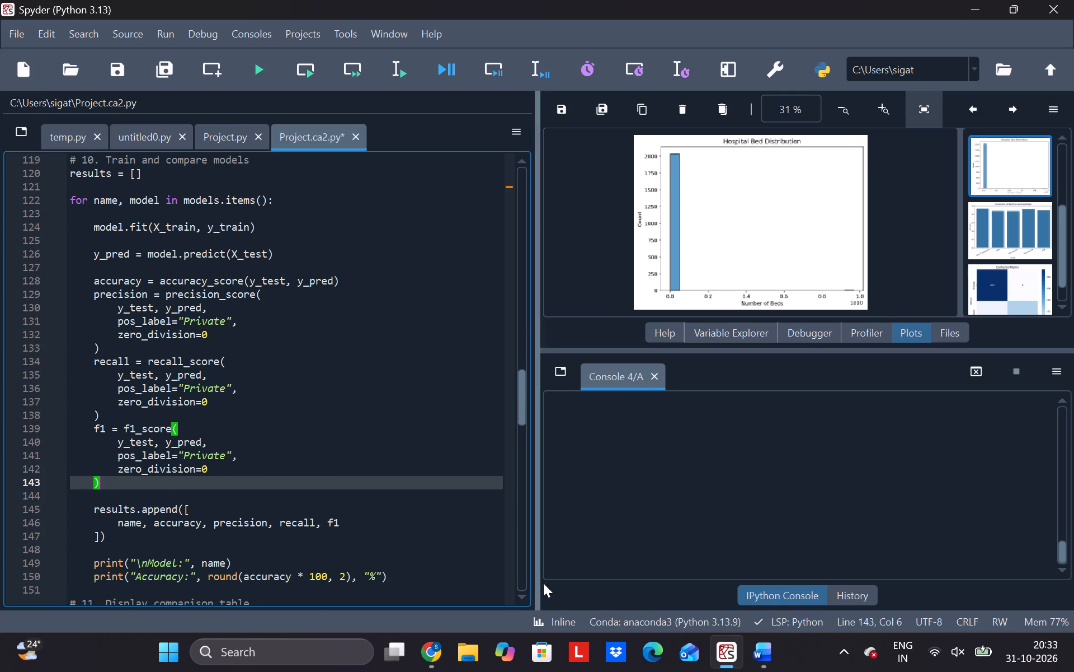
left_click(640, 544)
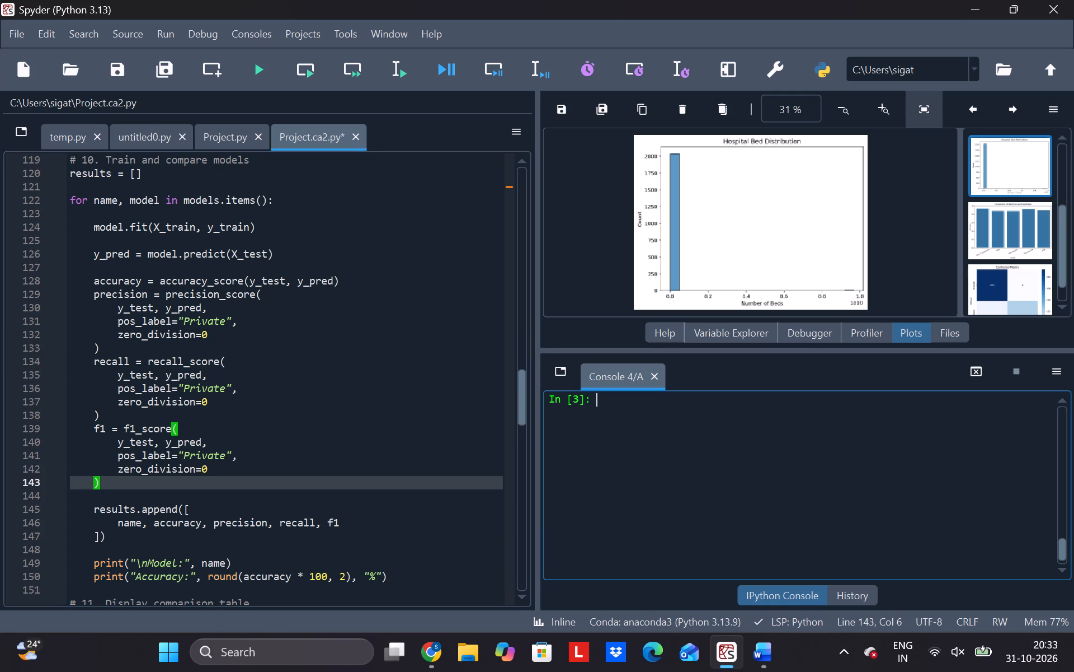
left_click(414, 579)
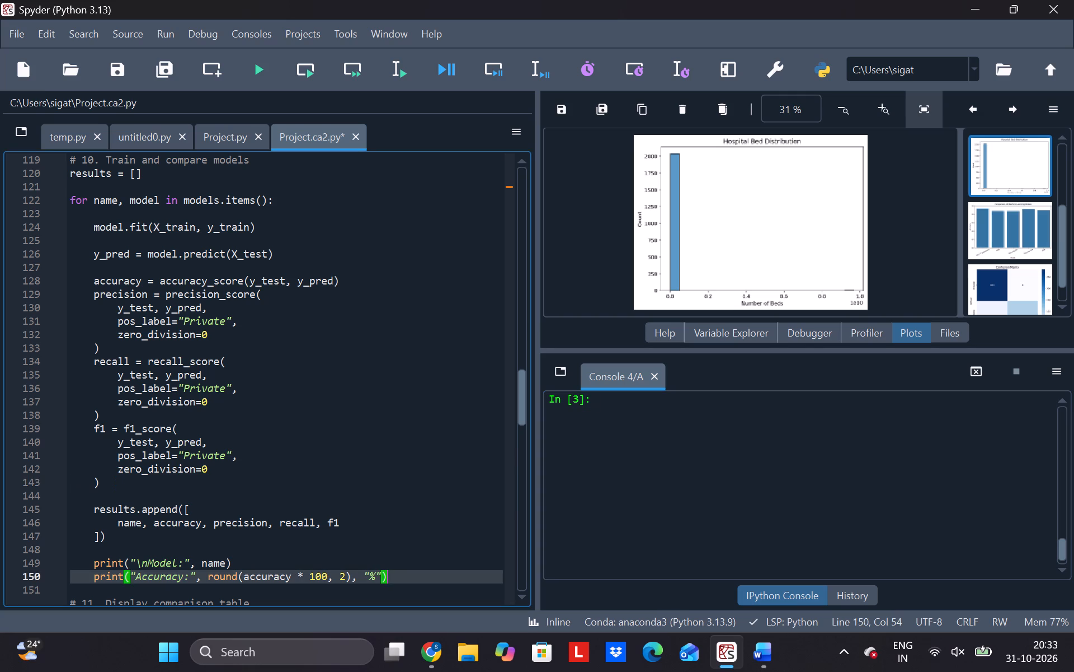
key("shift+super+s")
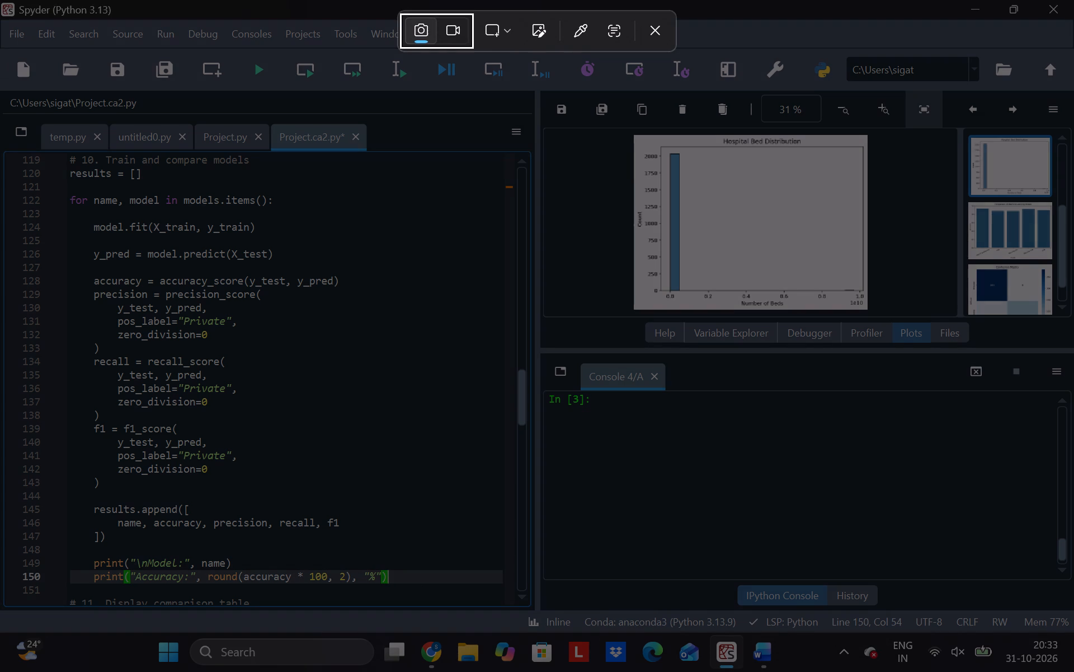
left_click_drag(67, 152, 419, 460)
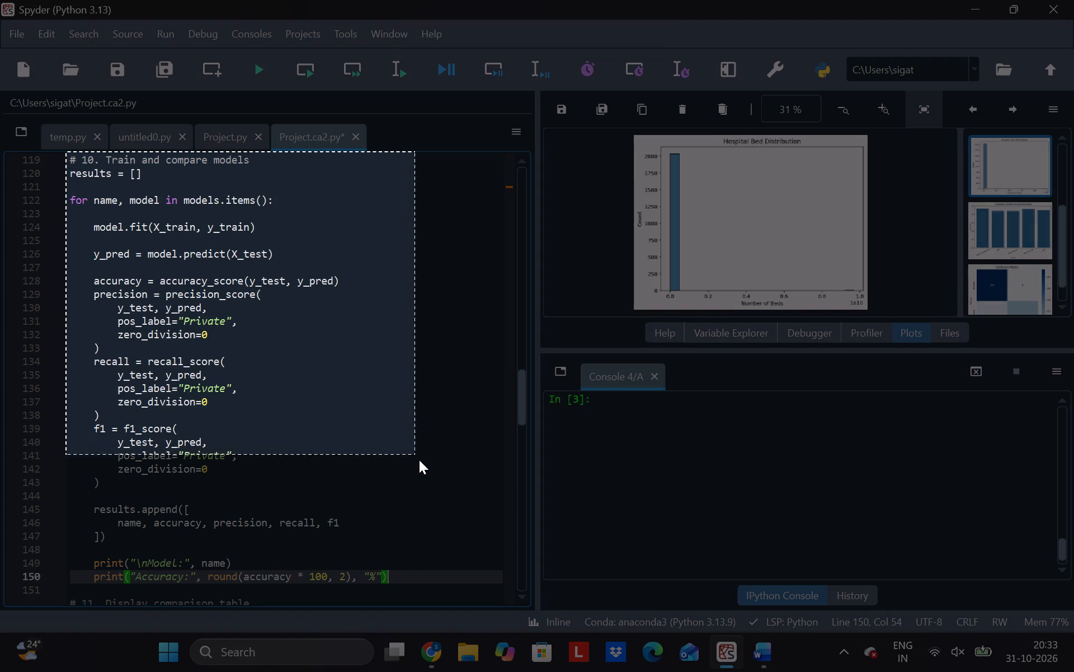
left_click_drag(419, 460, 451, 590)
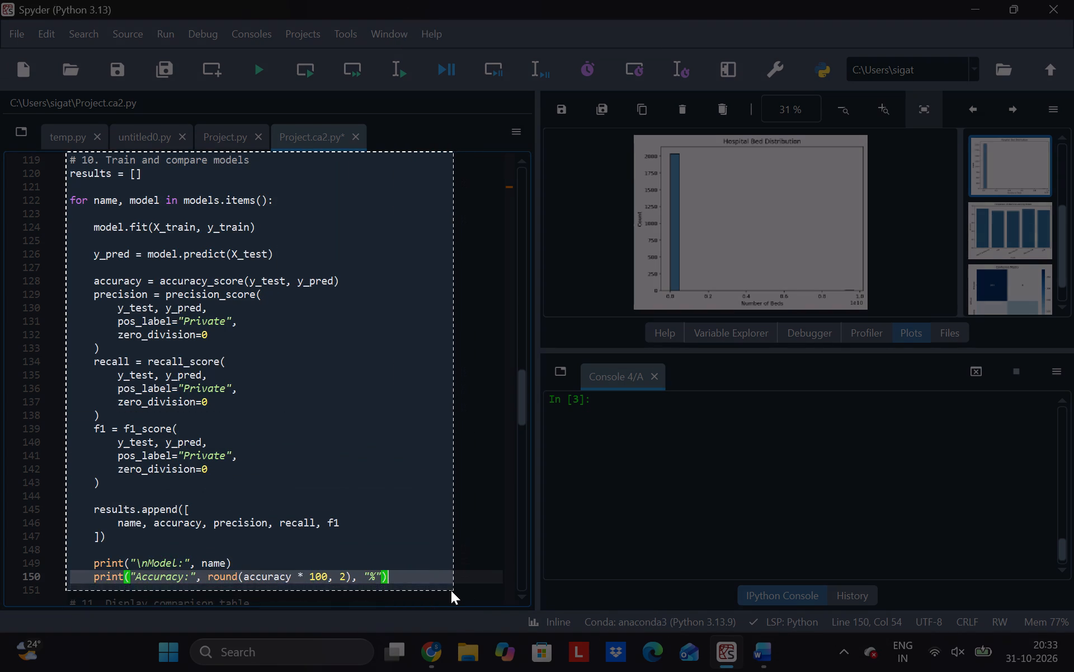
left_click_drag(451, 590, 421, 588)
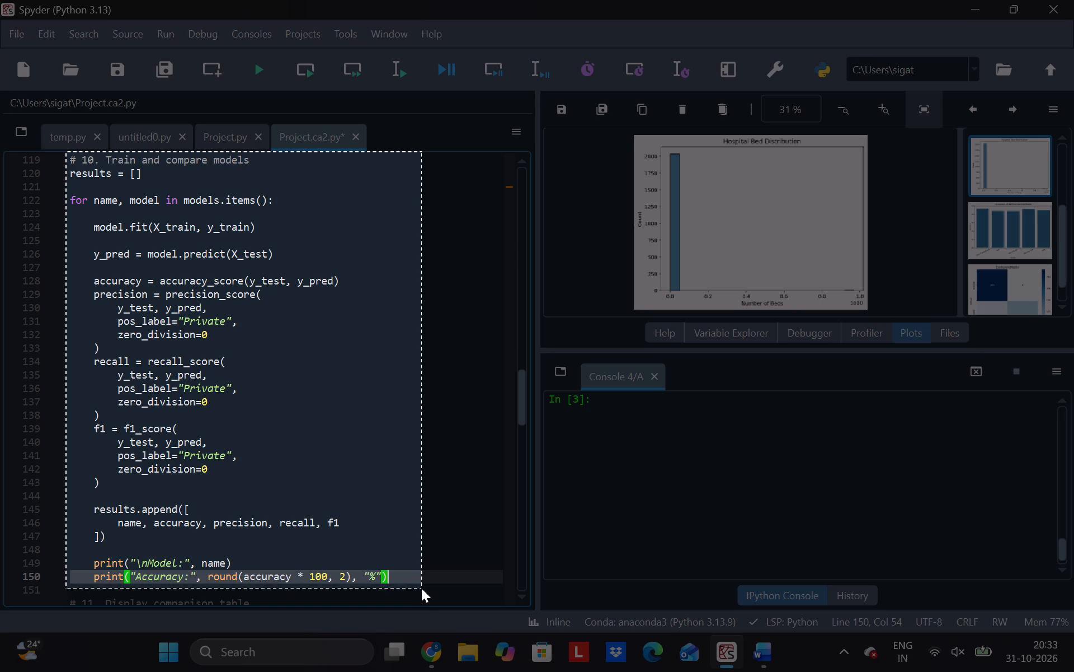
left_click_drag(421, 588, 422, 602)
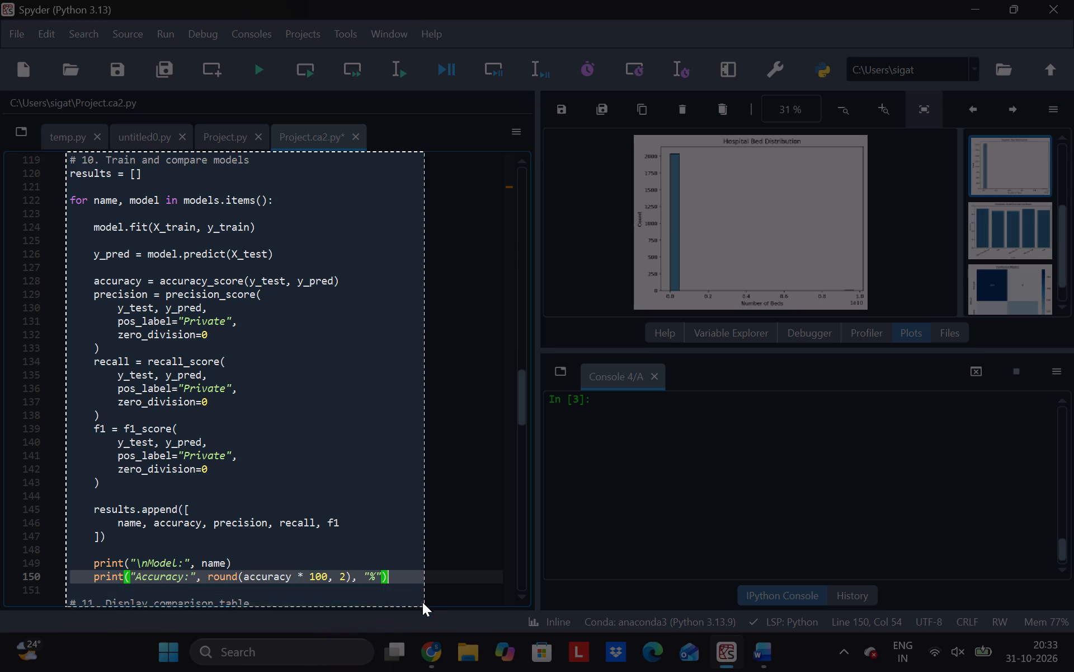
left_click_drag(422, 602, 409, 592)
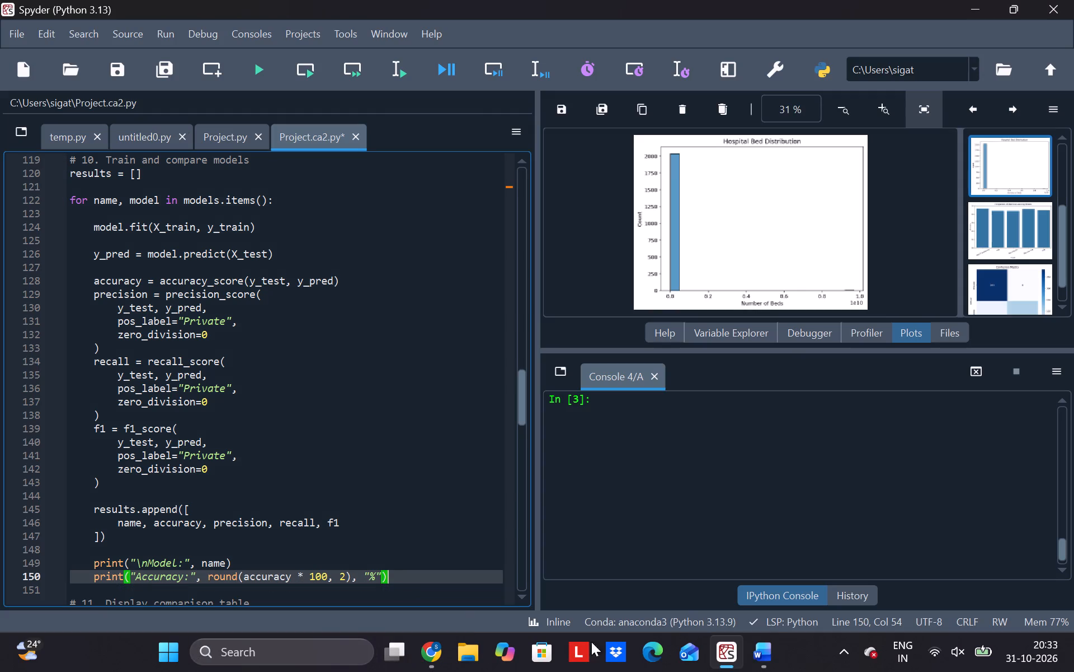
In Word, paste the snipped model training code on a new line below the Model Training and Testing paragraph.
left_click(770, 651)
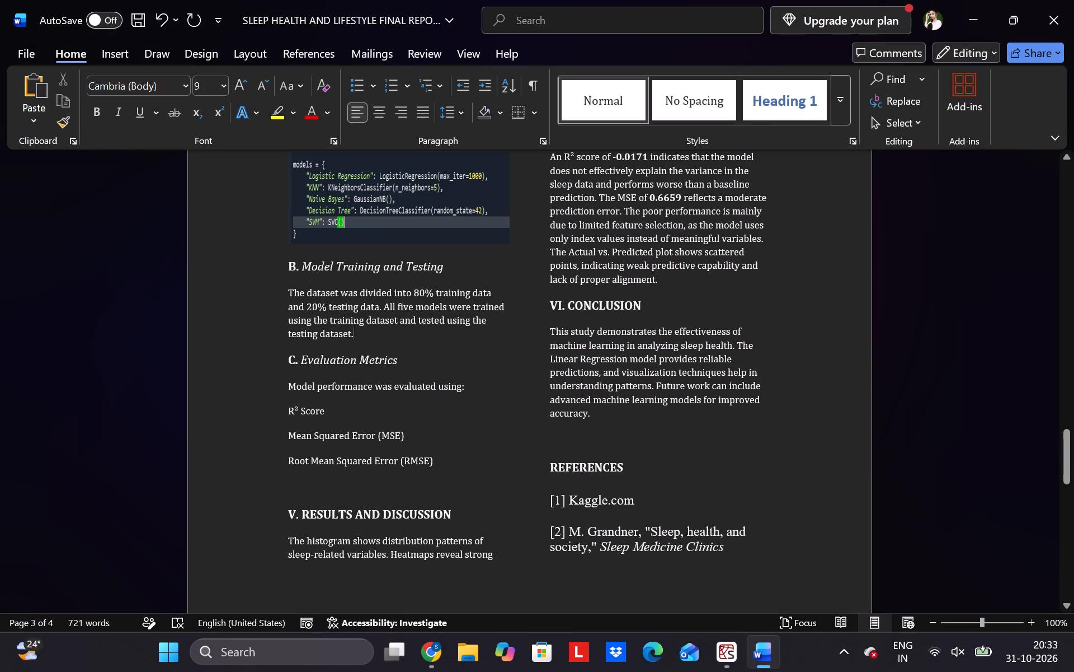
scroll(173, 283, "up", 2)
scroll(173, 283, "down", 2)
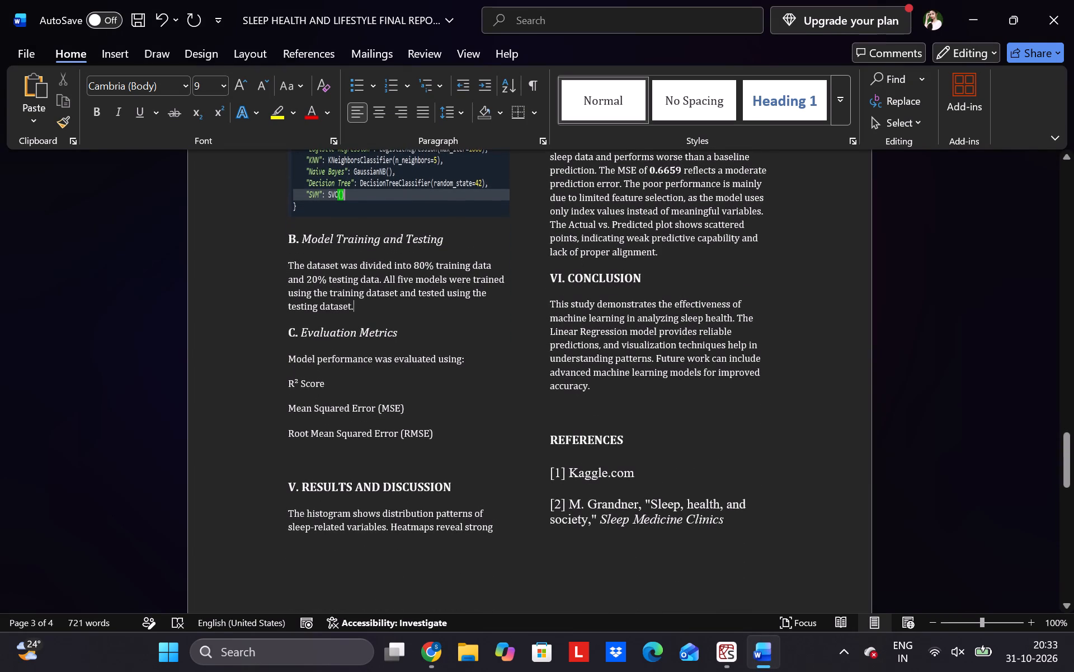
key("Return")
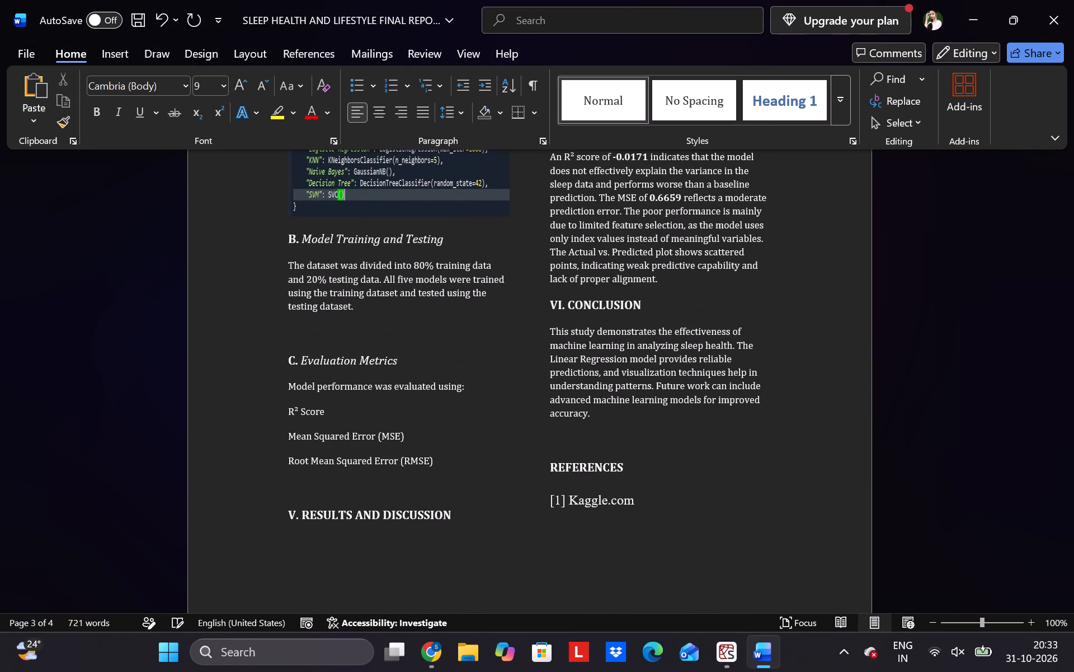
key("ctrl+v")
scroll(361, 307, "up", 5)
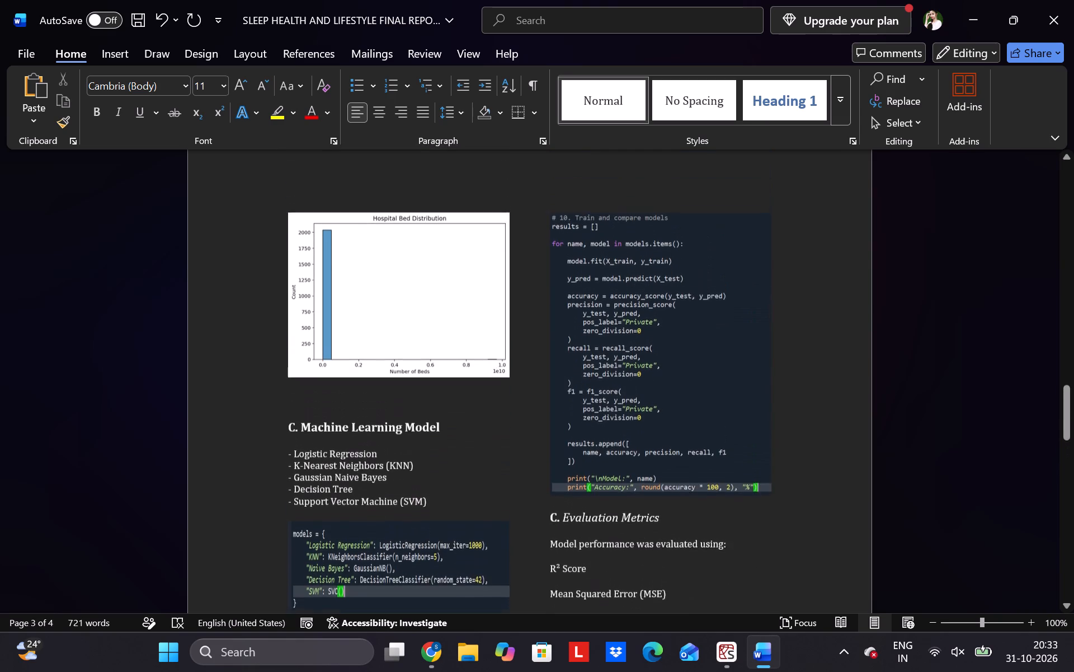
scroll(361, 307, "down", 4)
scroll(361, 307, "up", 1)
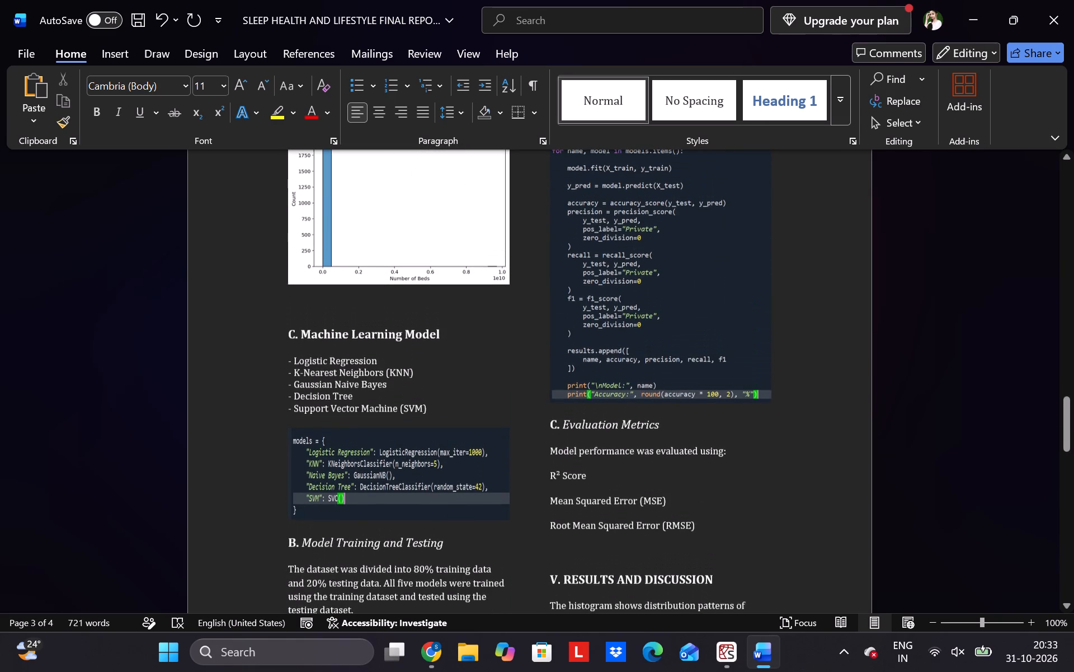
Shrink the pasted training code screenshot proportionally to about four-fifths of the column width.
left_click(686, 360)
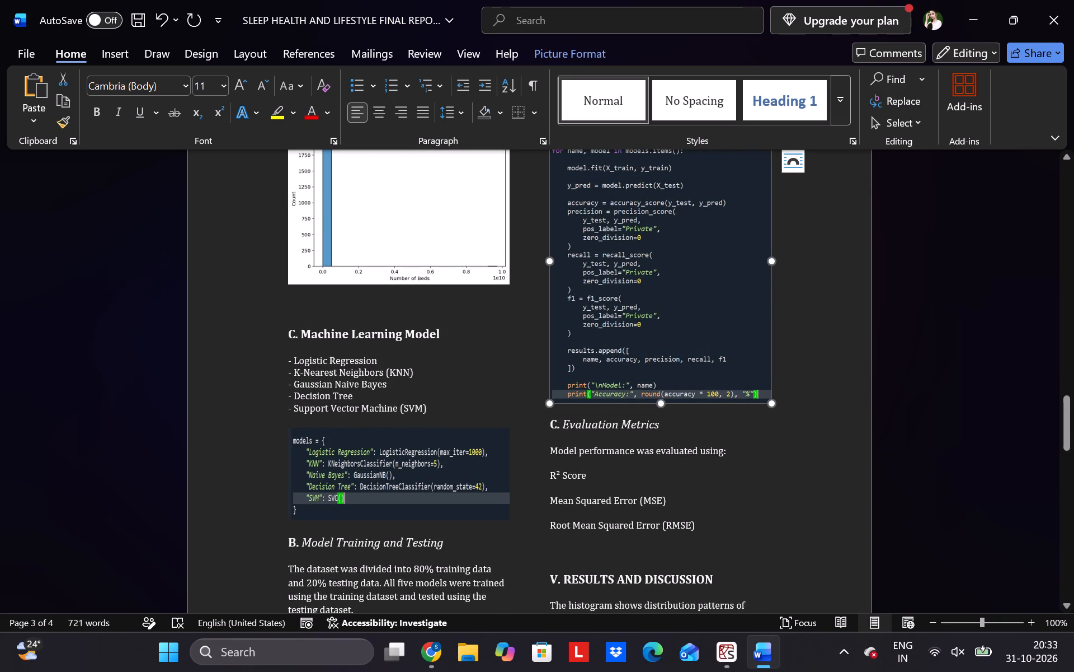
left_click_drag(771, 406, 752, 377)
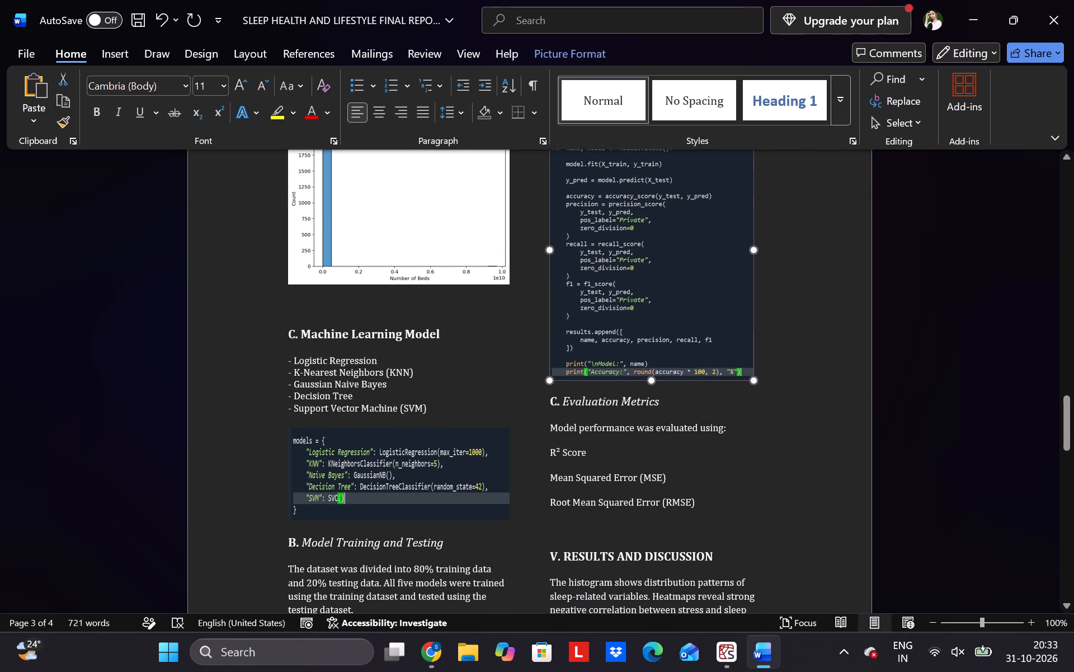
left_click_drag(752, 377, 741, 365)
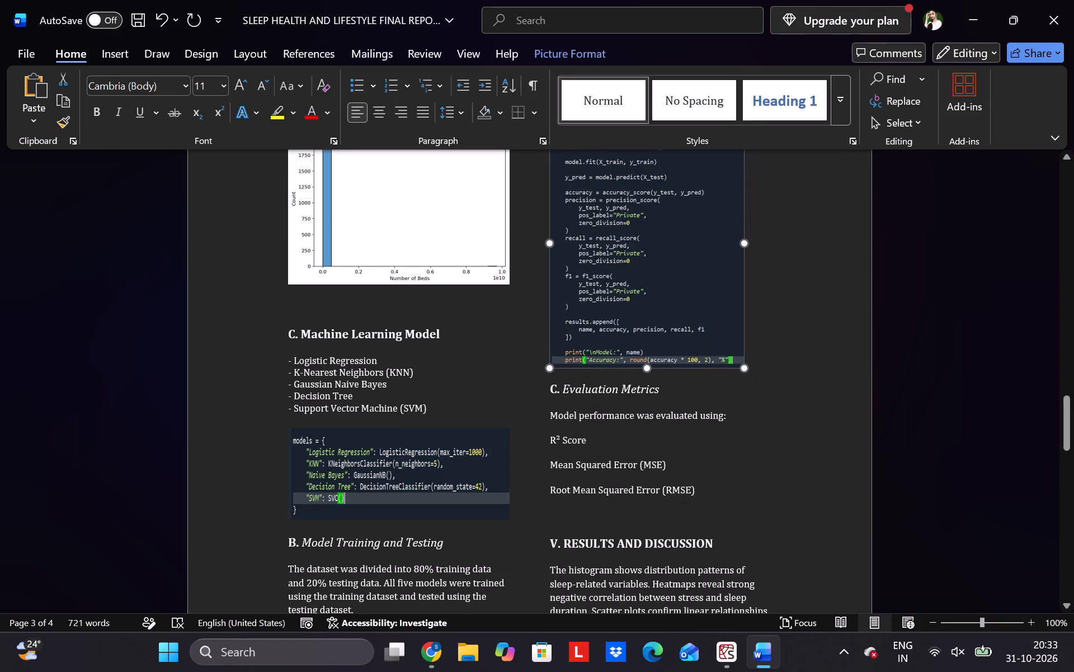
left_click_drag(741, 365, 724, 349)
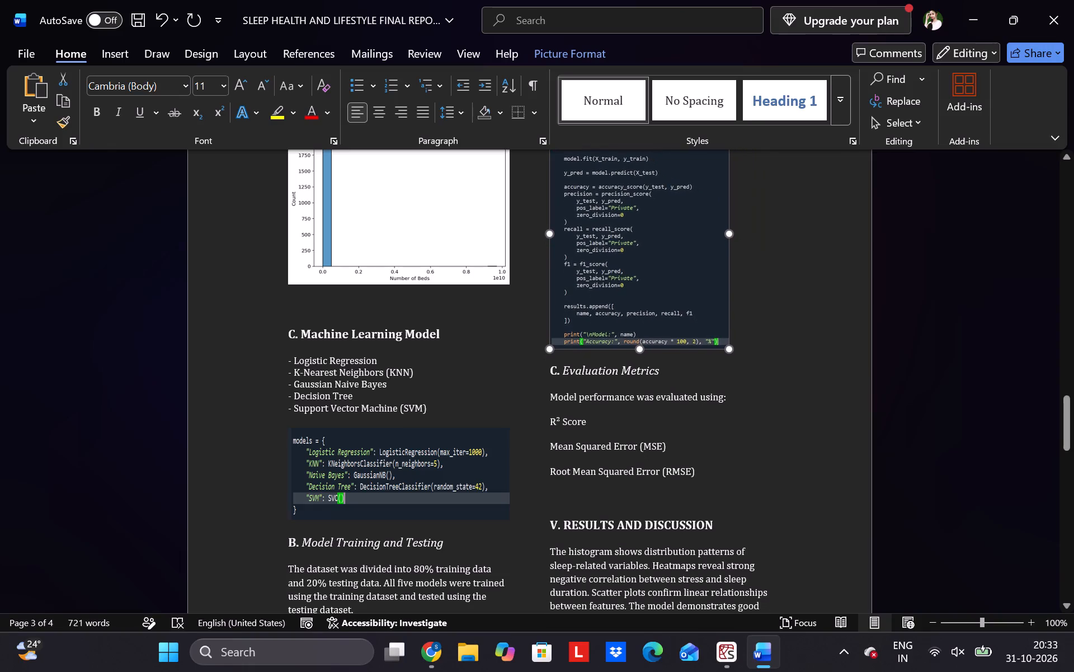
left_click_drag(724, 349, 724, 349)
left_click(987, 391)
scroll(987, 391, "up", 3)
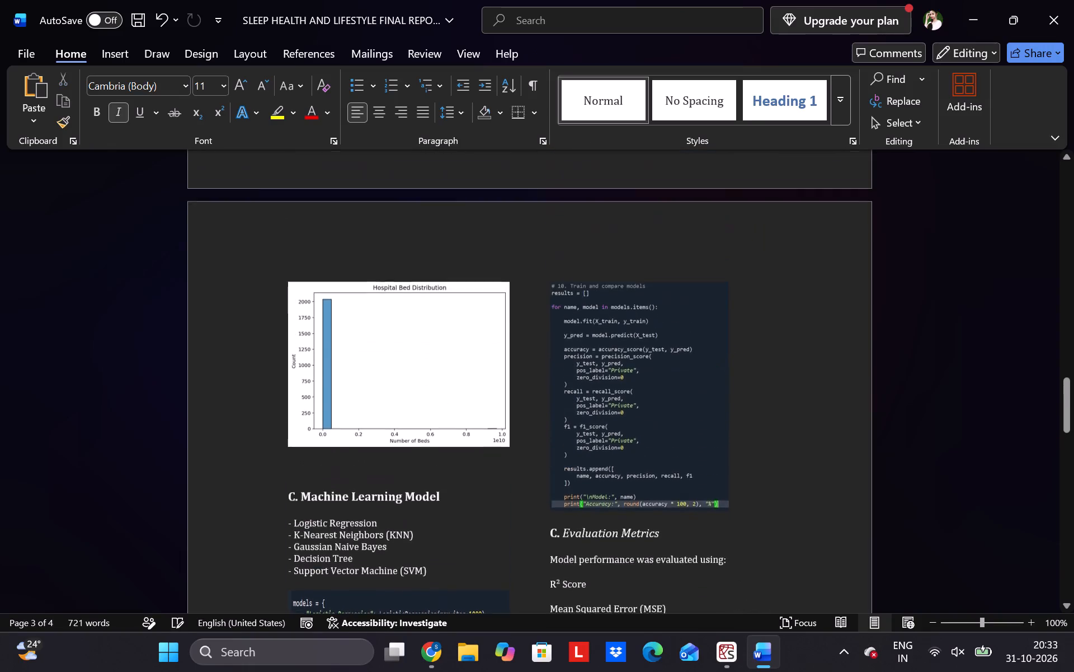
scroll(987, 391, "up", 10)
scroll(987, 391, "down", 2)
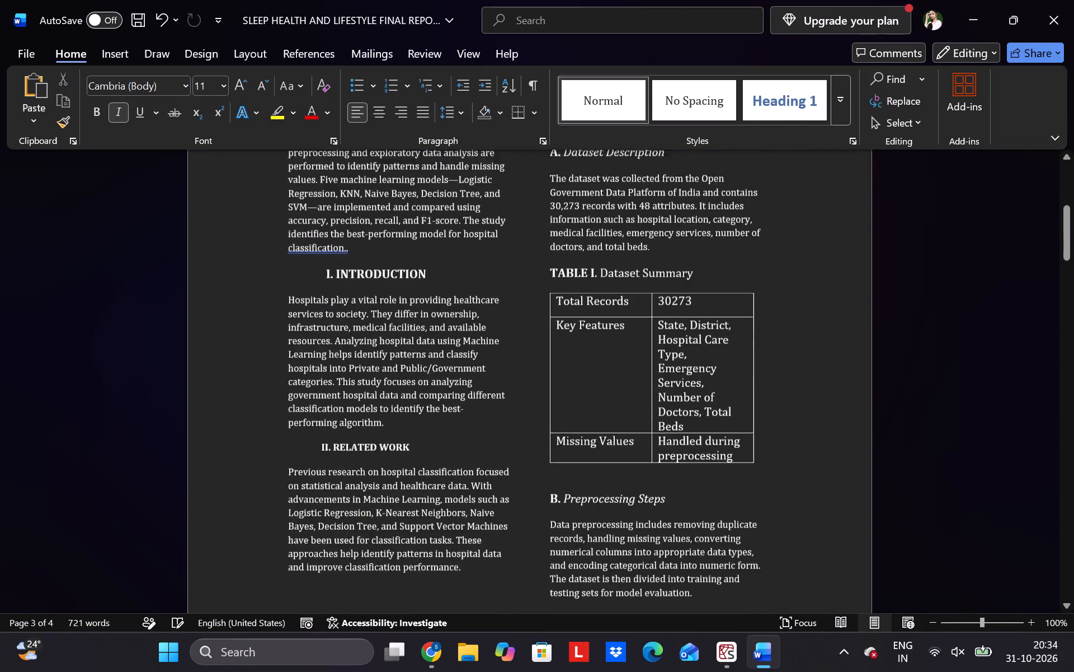
scroll(987, 391, "down", 10)
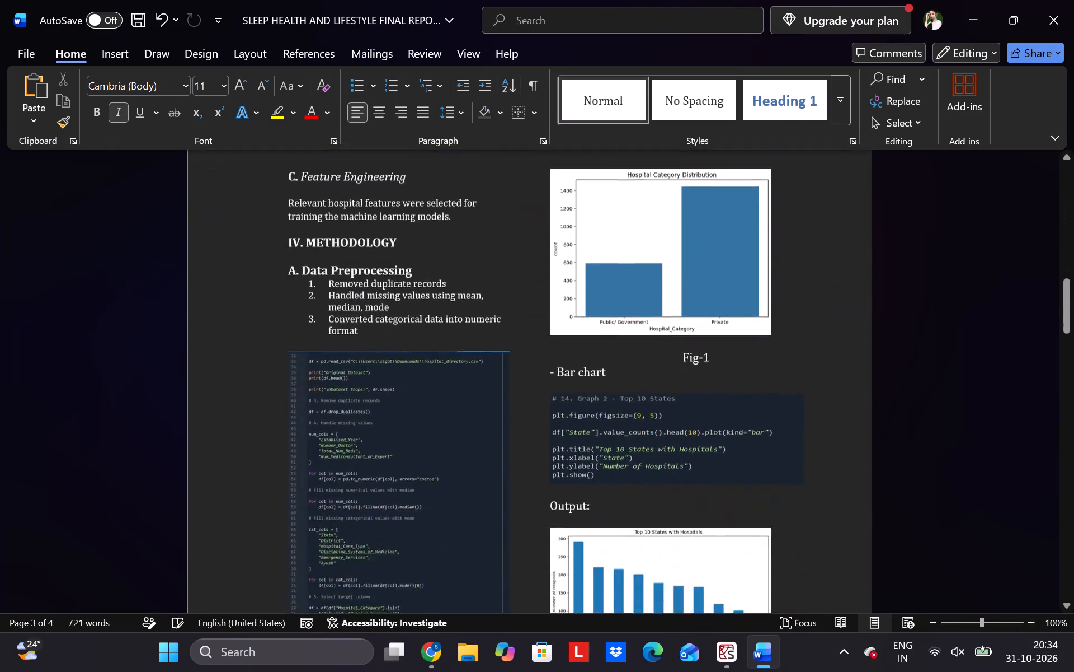
scroll(987, 391, "down", 9)
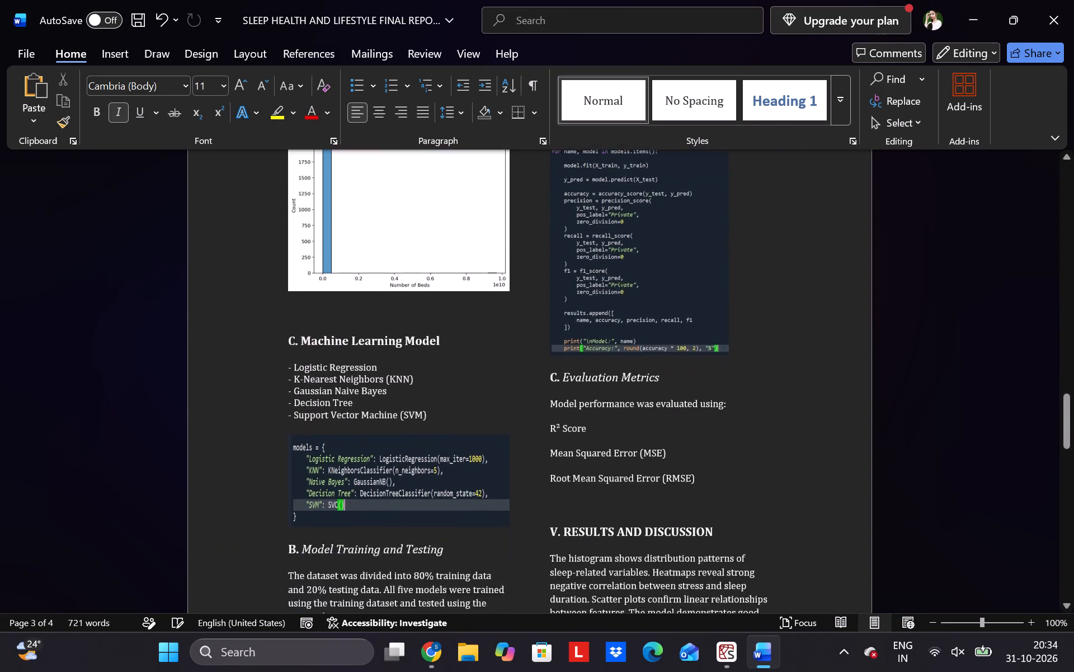
scroll(987, 391, "down", 8)
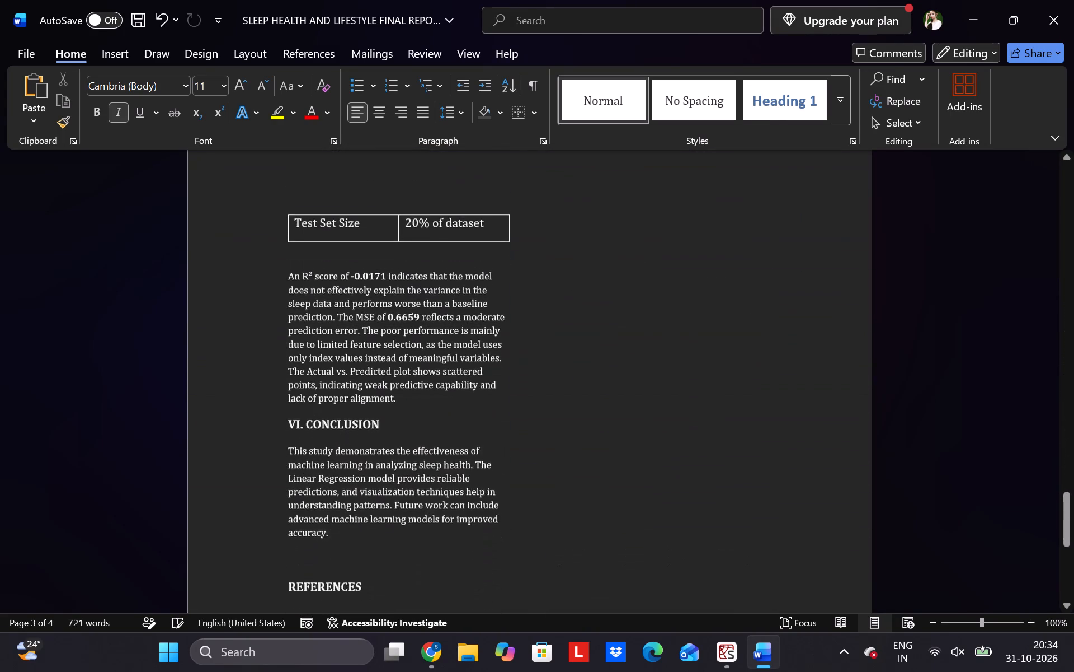
scroll(987, 391, "down", 9)
scroll(987, 391, "up", 4)
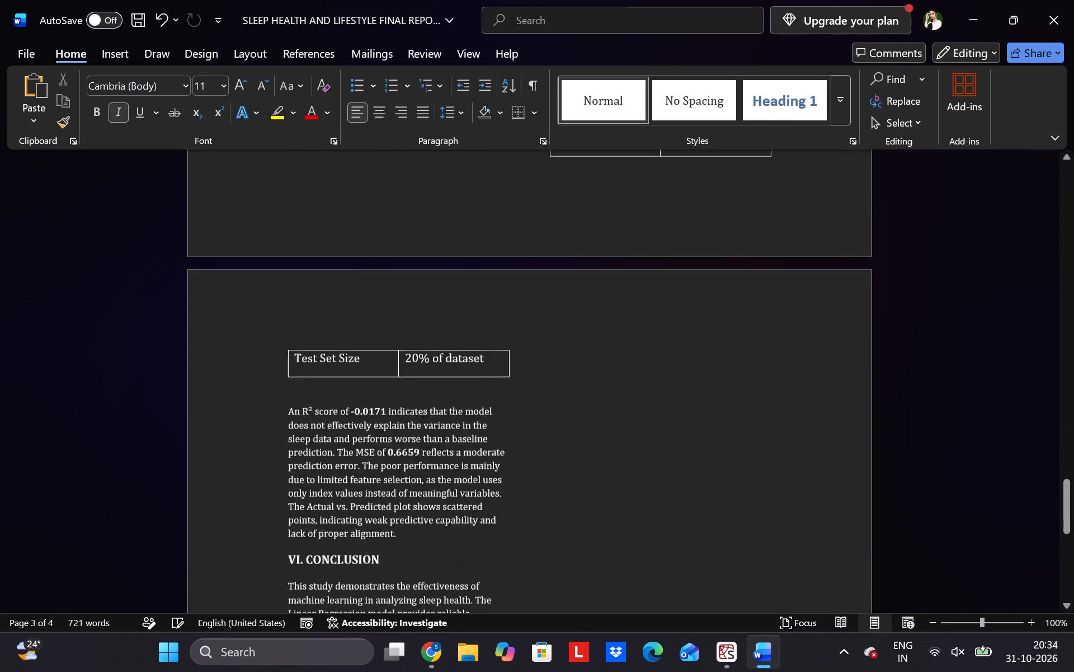
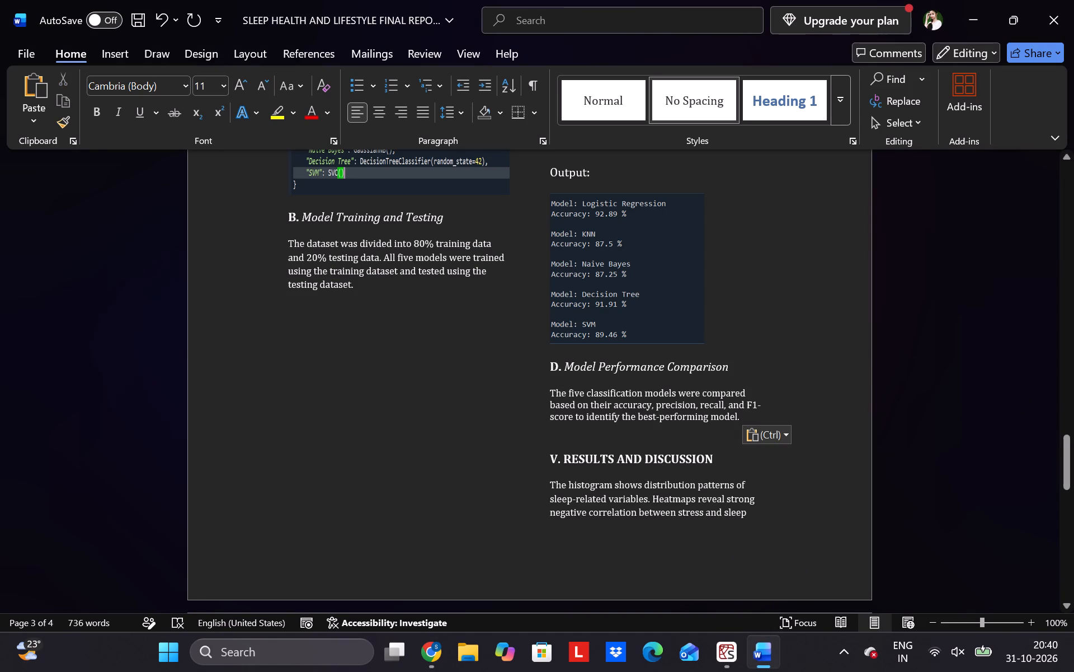
Capture Spyder's code from "# 11. Display comparison table" through print(result_df) and paste it into Word below the Model Performance Comparison paragraph.
left_click(438, 650)
scroll(353, 392, "down", 1)
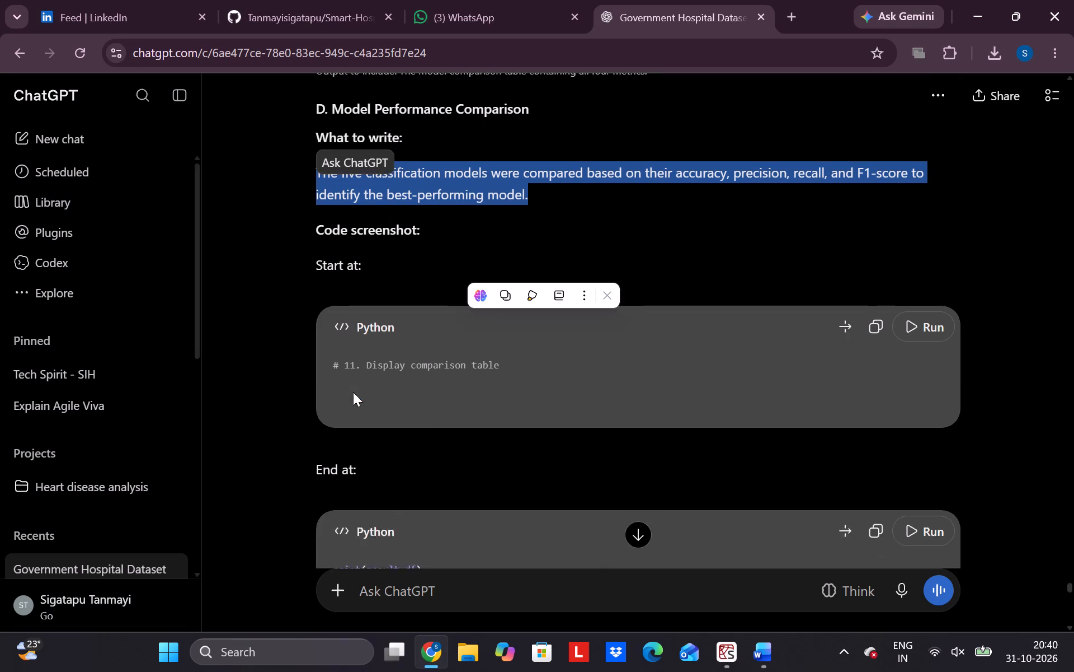
scroll(353, 392, "down", 3)
left_click(710, 655)
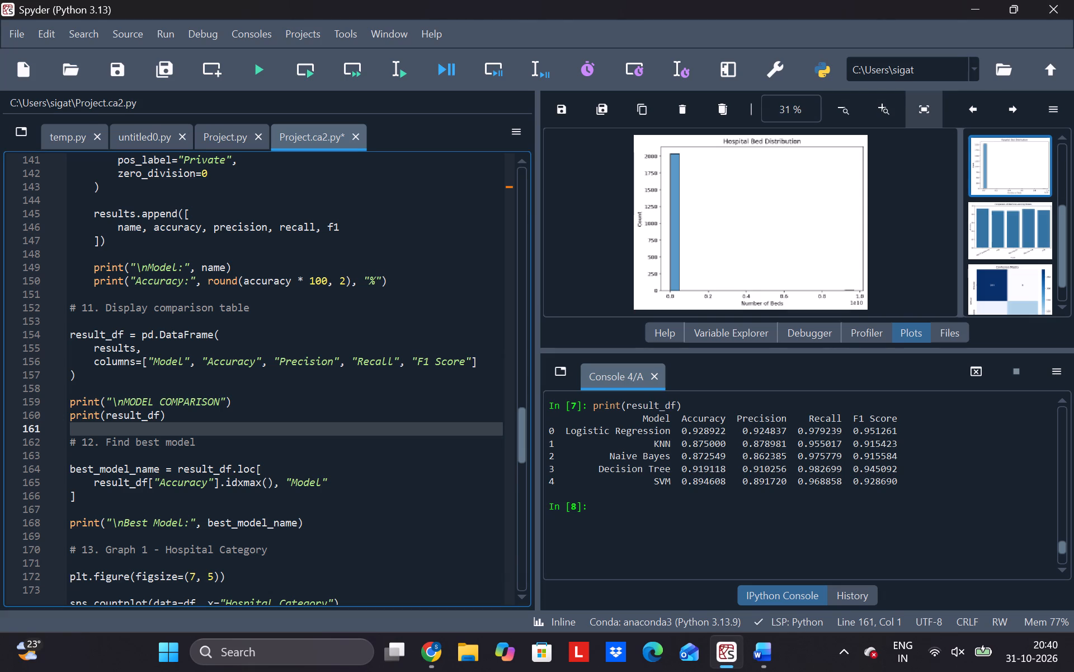
key("shift+super+s")
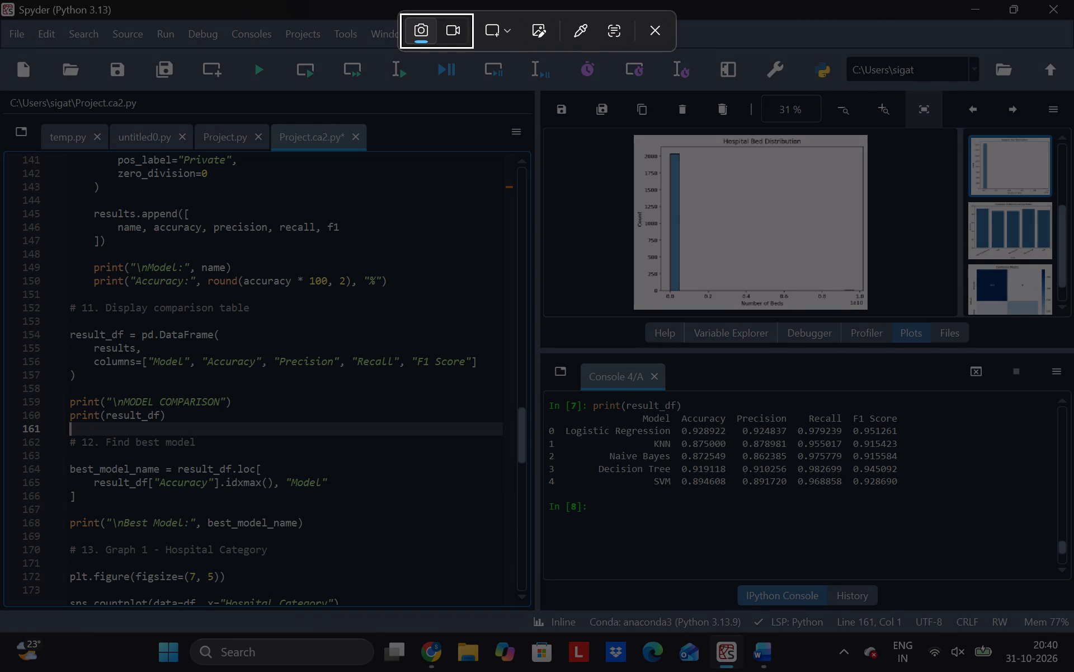
left_click_drag(63, 298, 483, 423)
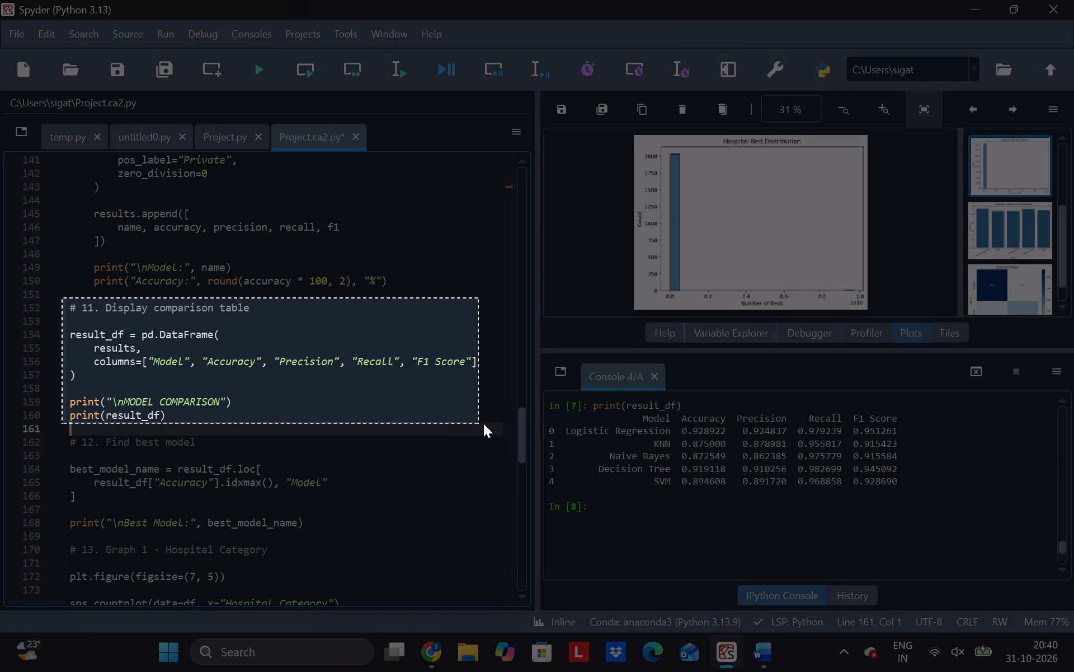
left_click_drag(483, 423, 490, 433)
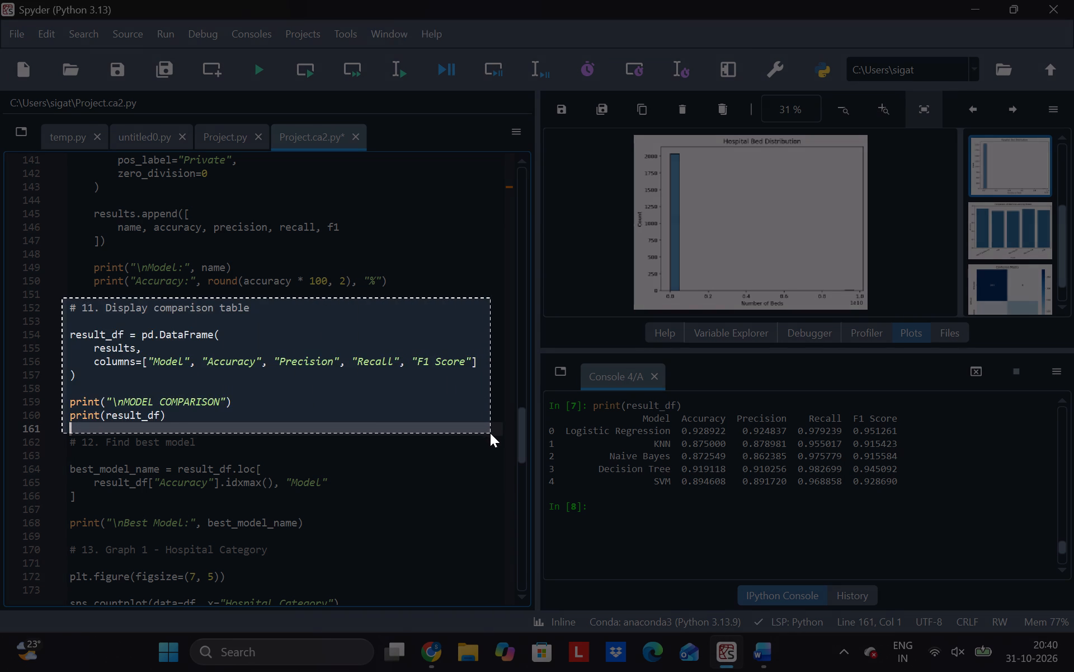
left_click_drag(490, 433, 490, 432)
left_click(772, 664)
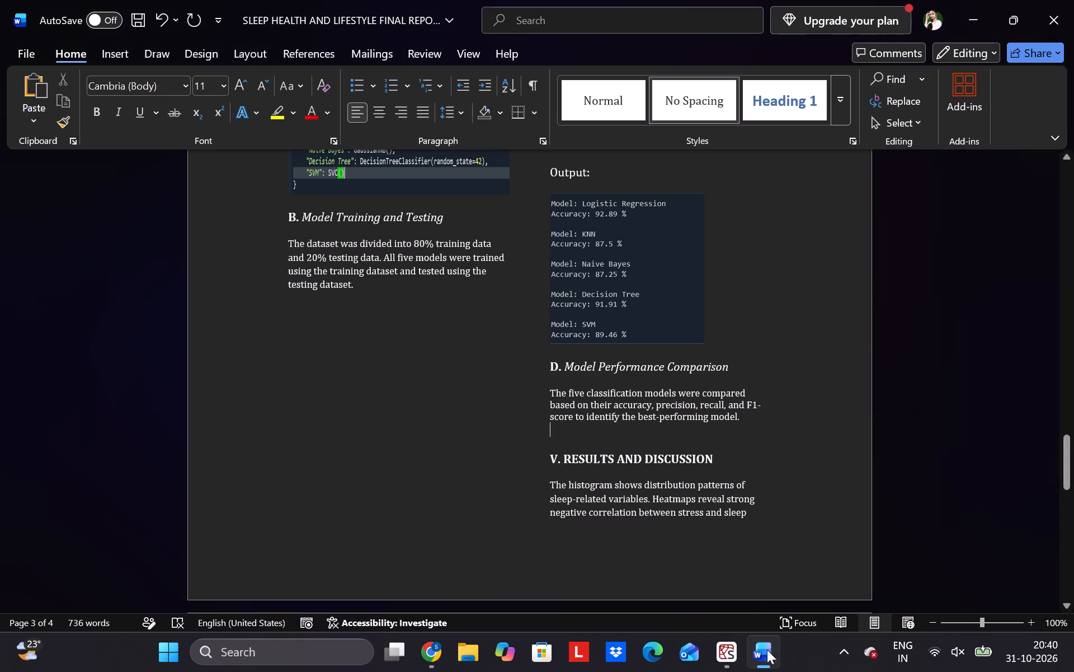
key("ctrl+v")
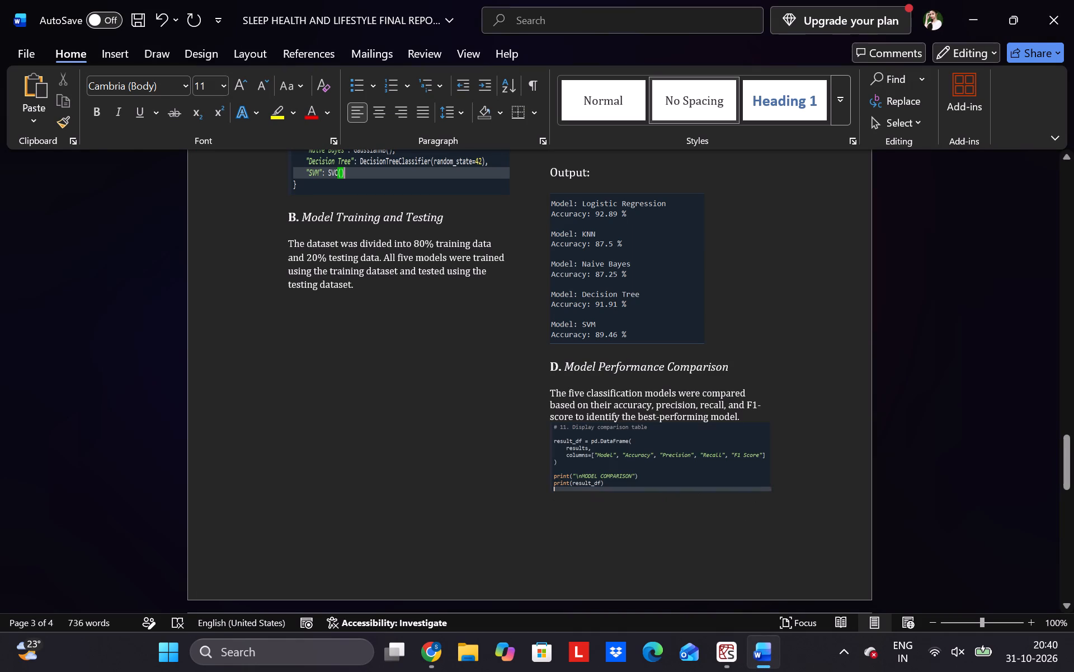
Add spacing between the Model Performance Comparison paragraph and the code picture, and stretch the picture slightly taller.
left_click(745, 417)
key("Return")
left_click(693, 480)
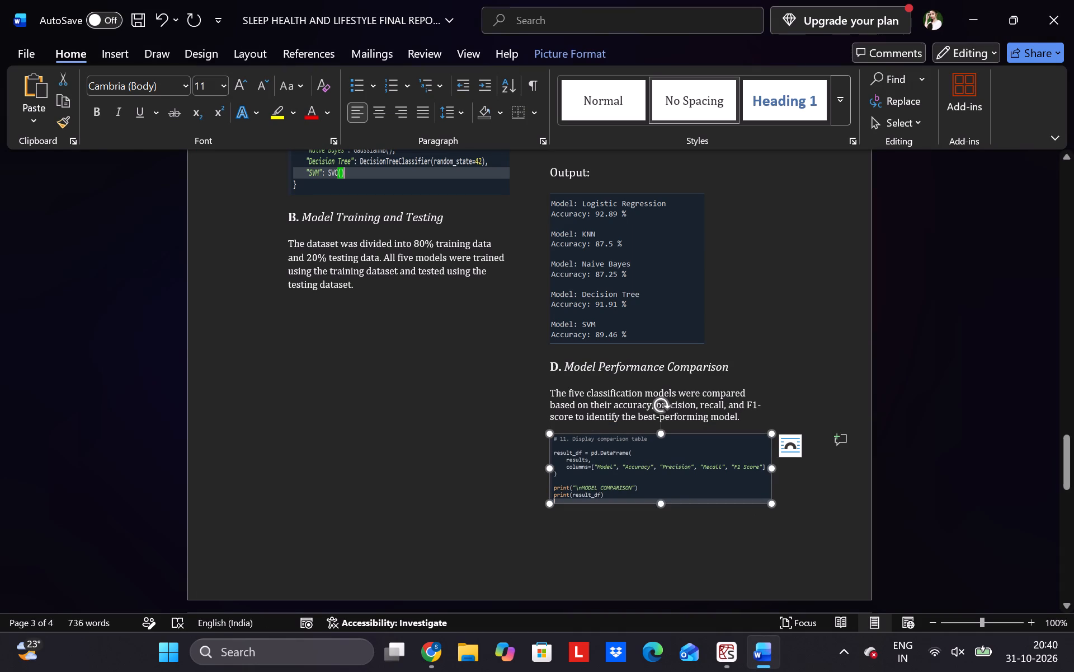
left_click_drag(660, 503, 662, 522)
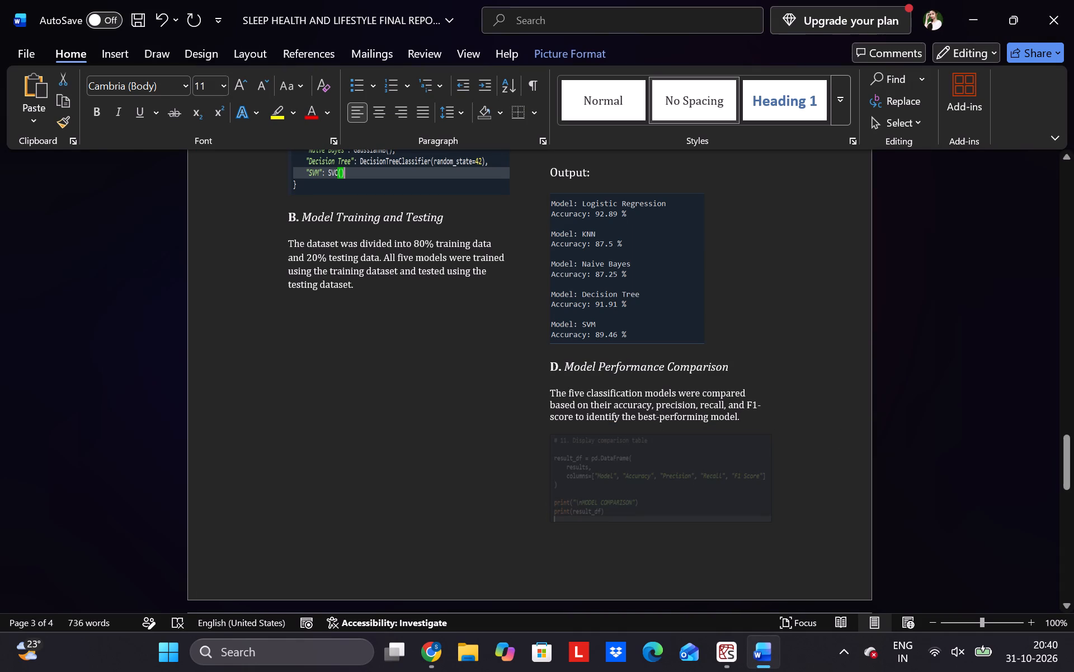
left_click_drag(662, 522, 661, 516)
left_click(792, 522)
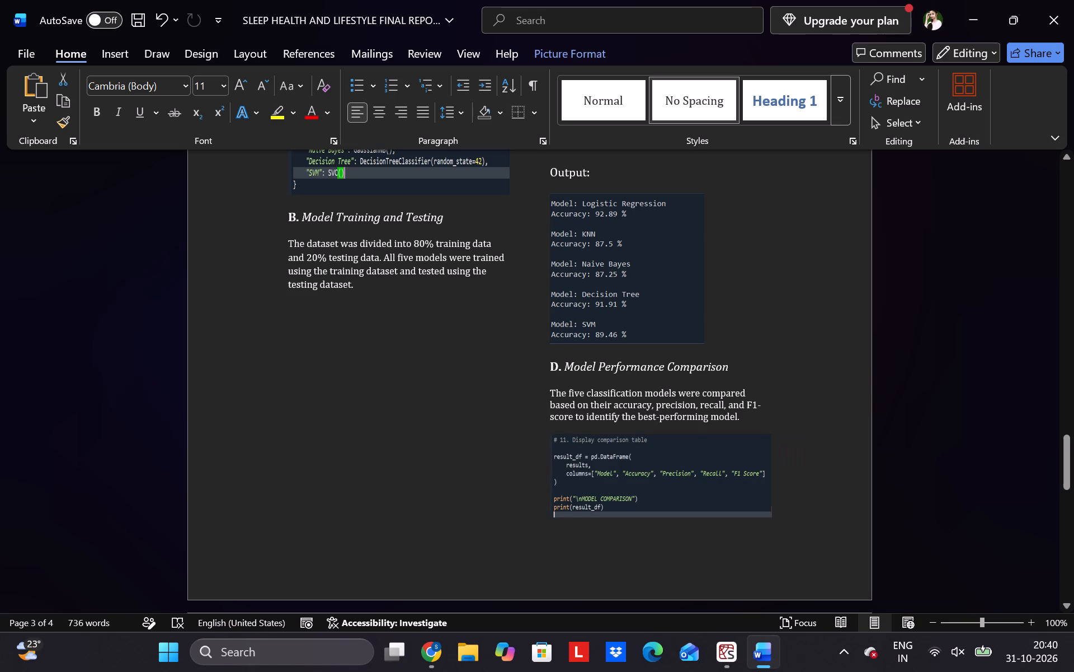
Copy the "Output:" label from the Evaluation Metrics section to a new line after the comparison code picture, above V. RESULTS AND DISCUSSION.
scroll(792, 522, "down", 1)
key("Return")
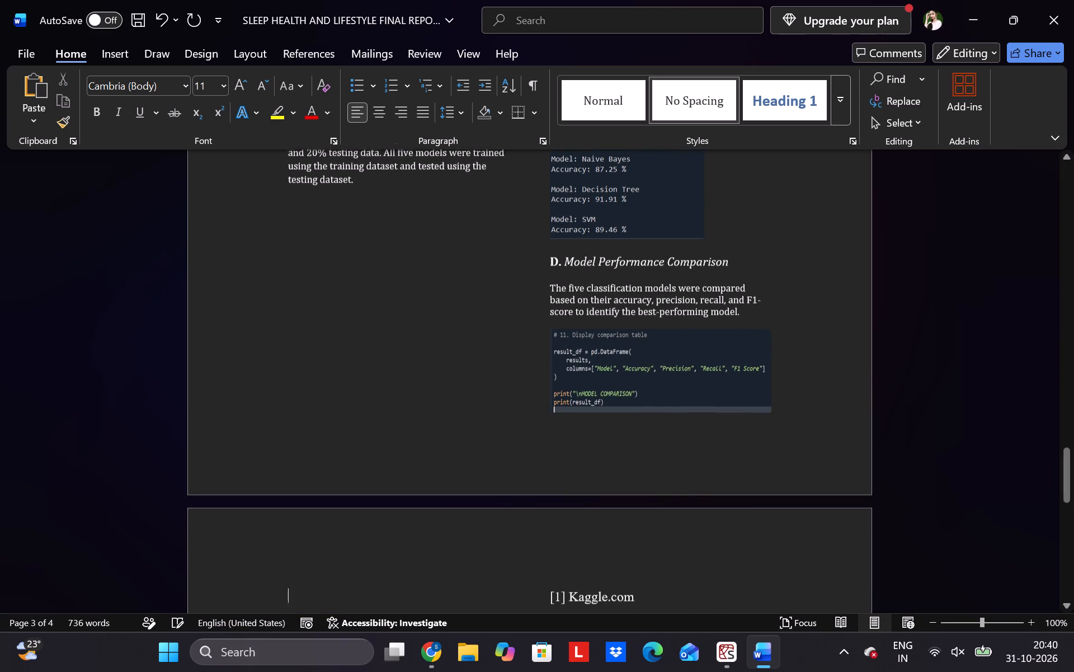
scroll(793, 328, "up", 2)
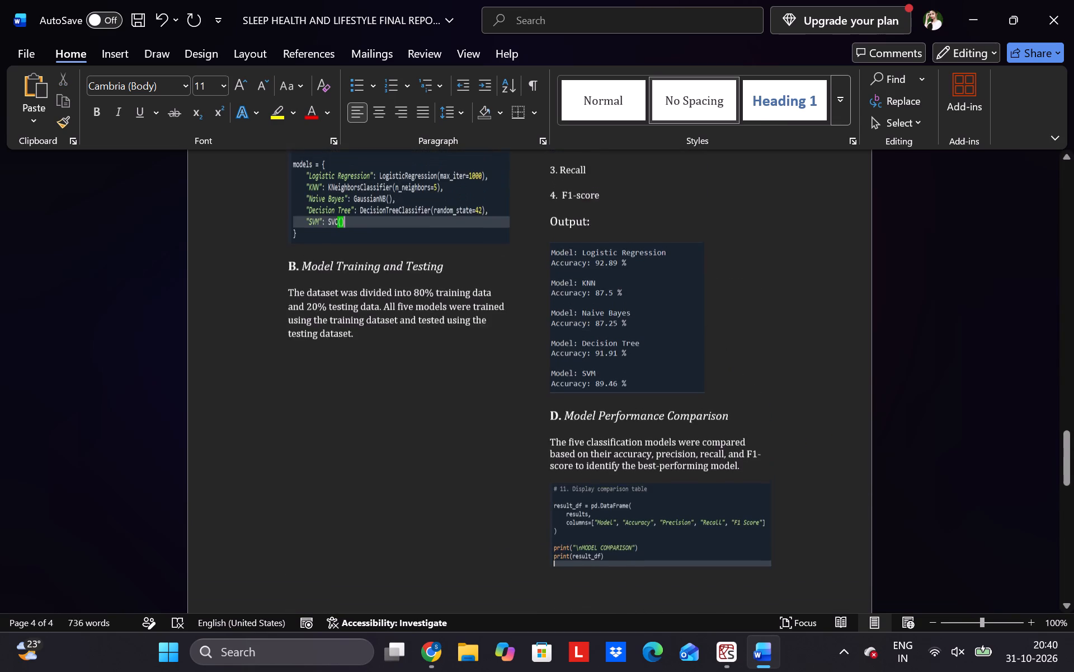
scroll(793, 328, "up", 1)
left_click_drag(550, 242, 604, 242)
key("ctrl+c")
scroll(440, 395, "down", 2)
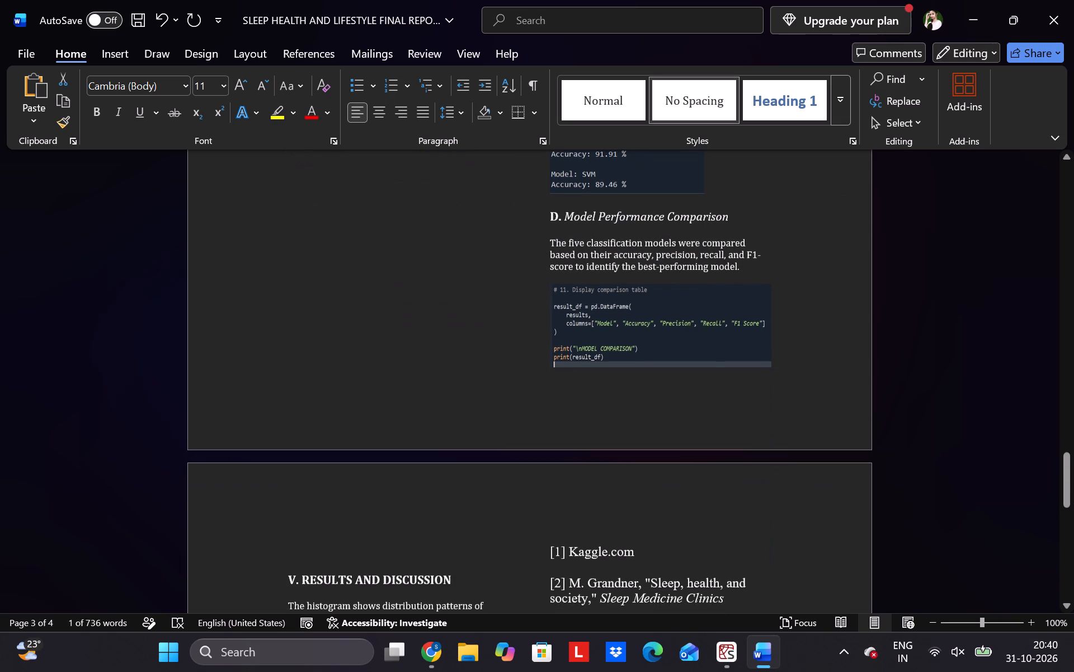
left_click(341, 519)
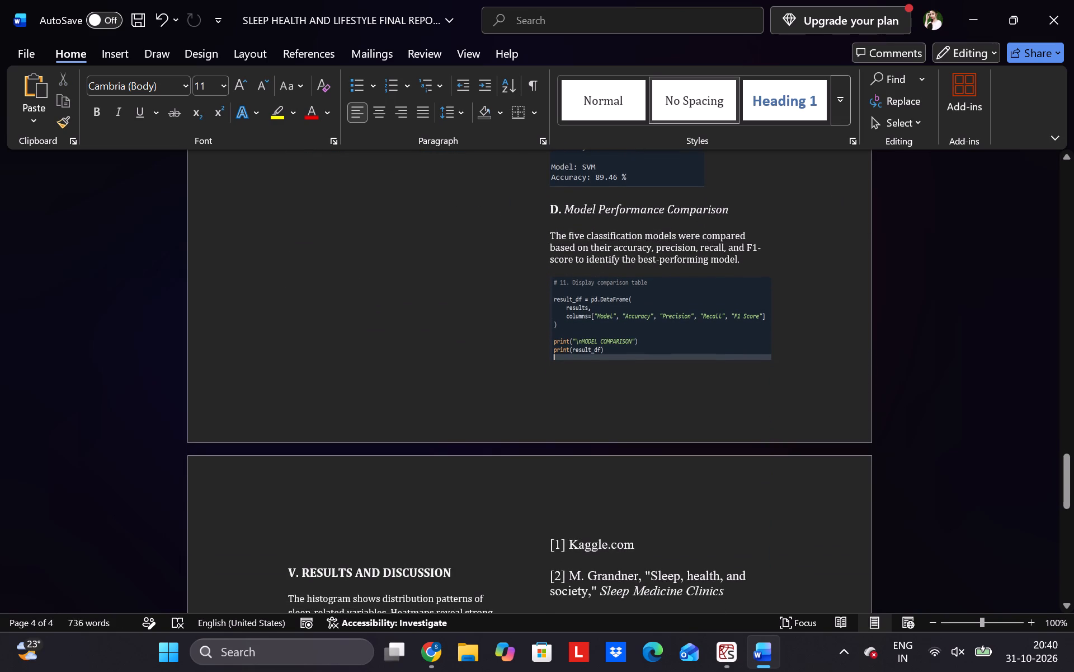
key("BackSpace")
key("Return")
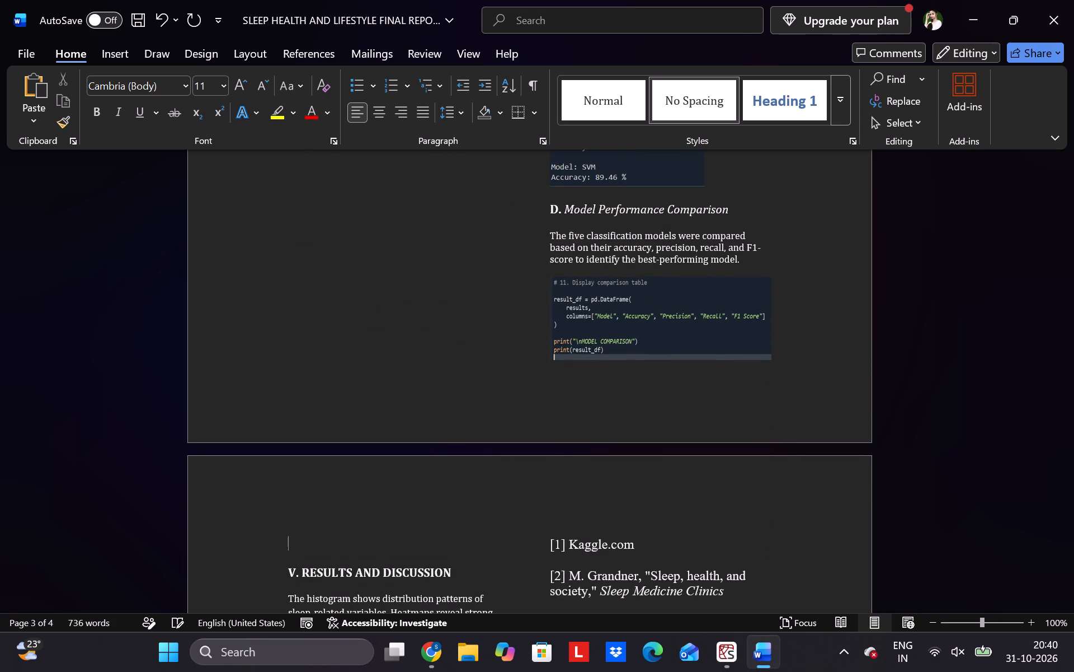
key("ctrl+v")
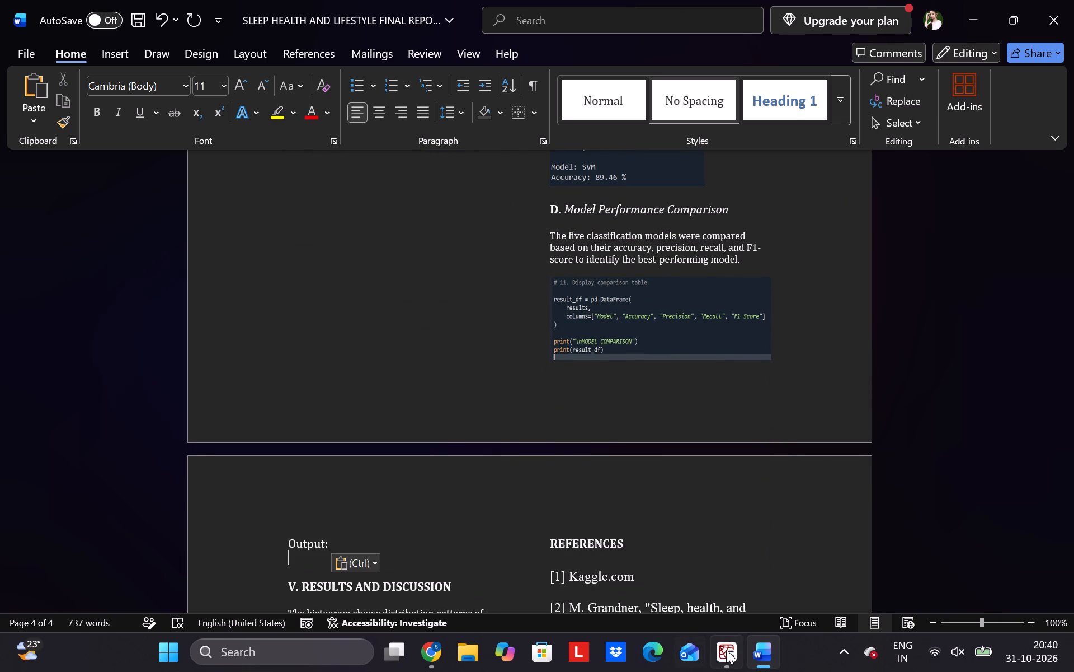
Capture the print(result_df) model comparison table from Spyder's console and paste it into Word under the new "Output:" label.
left_click(726, 651)
key("shift+super+s")
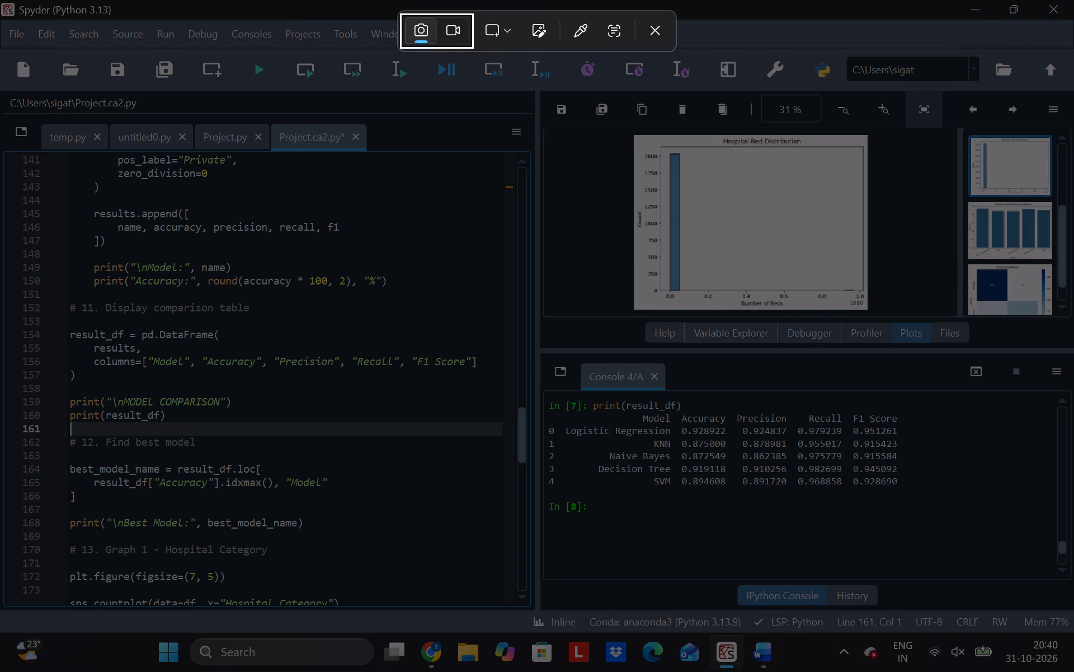
left_click_drag(549, 398, 934, 495)
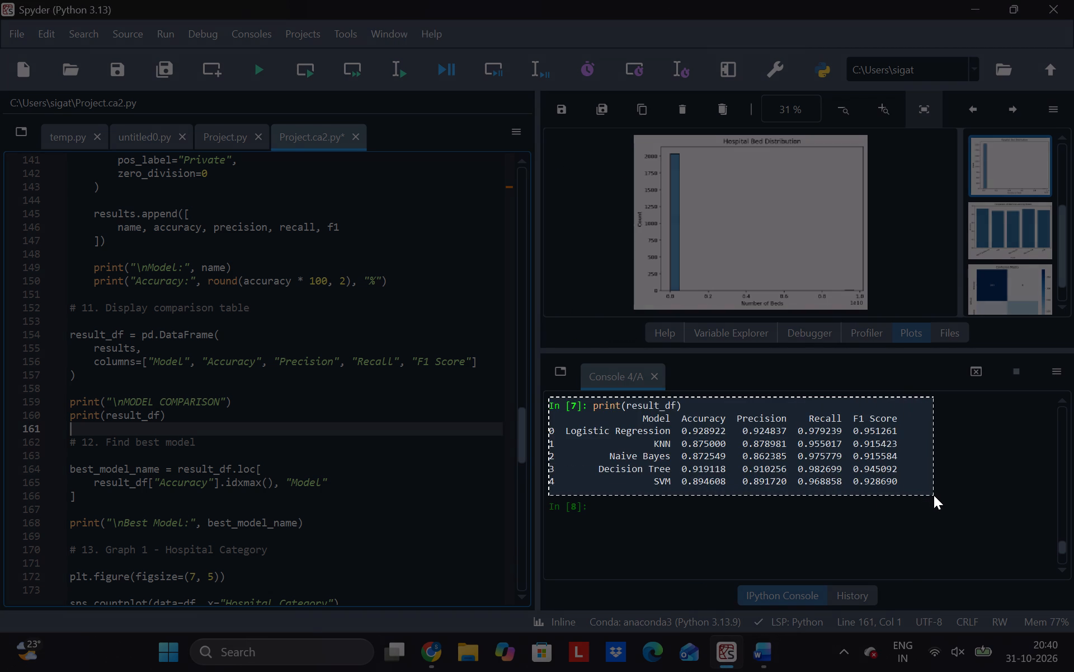
left_click_drag(934, 495, 934, 497)
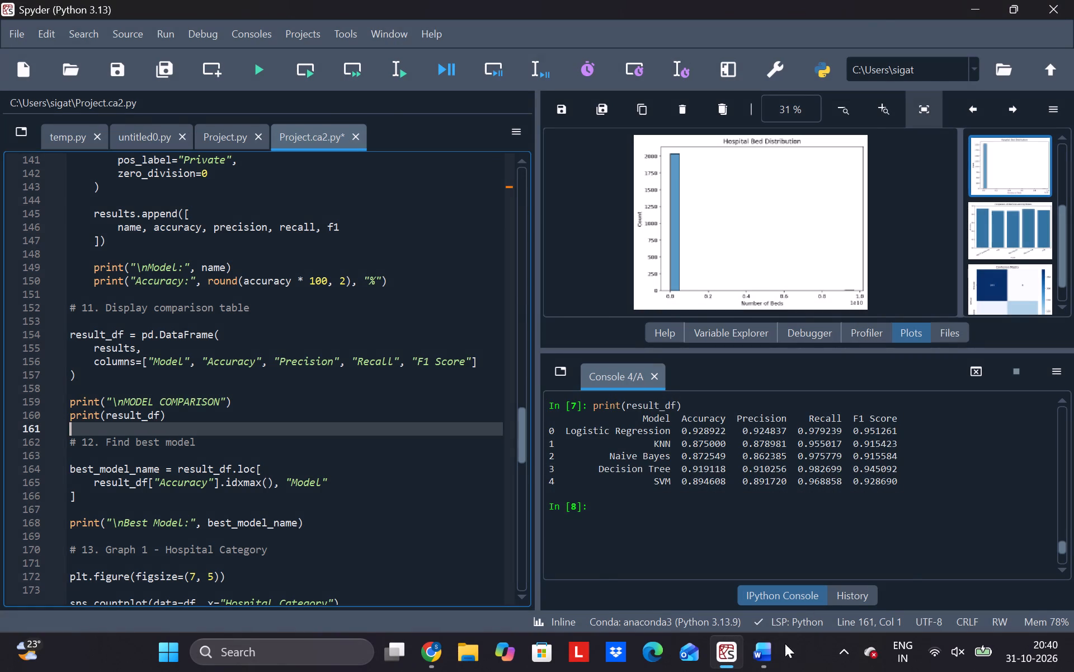
left_click(776, 651)
key("ctrl+v")
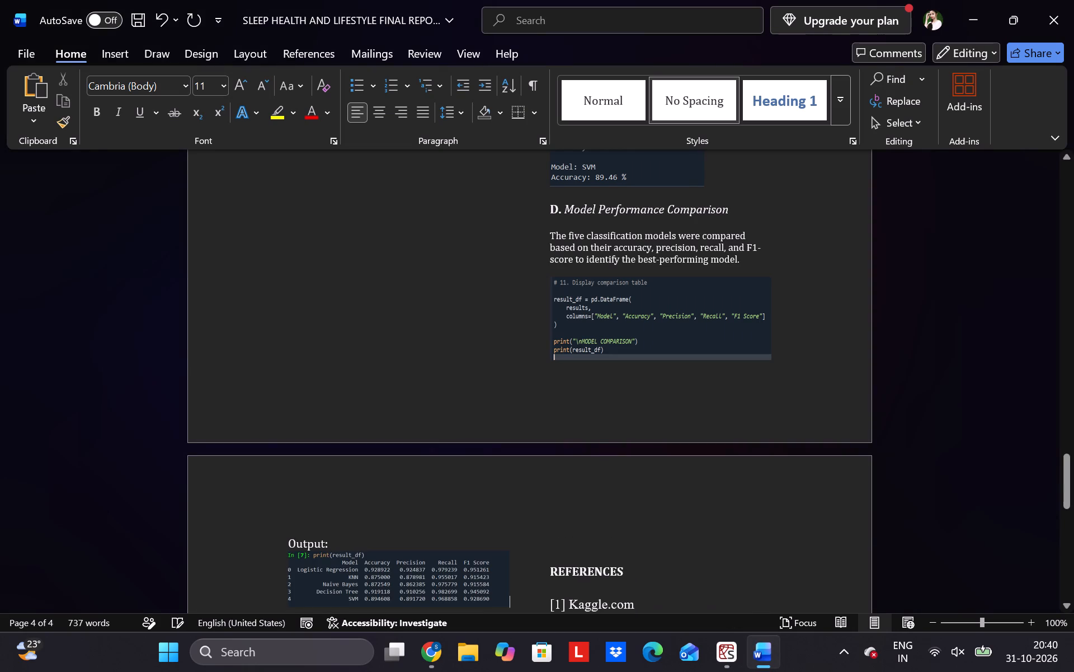
Stretch the comparison table picture slightly taller and add spacing between it and the "Output:" label.
scroll(482, 531, "down", 2)
left_click(439, 390)
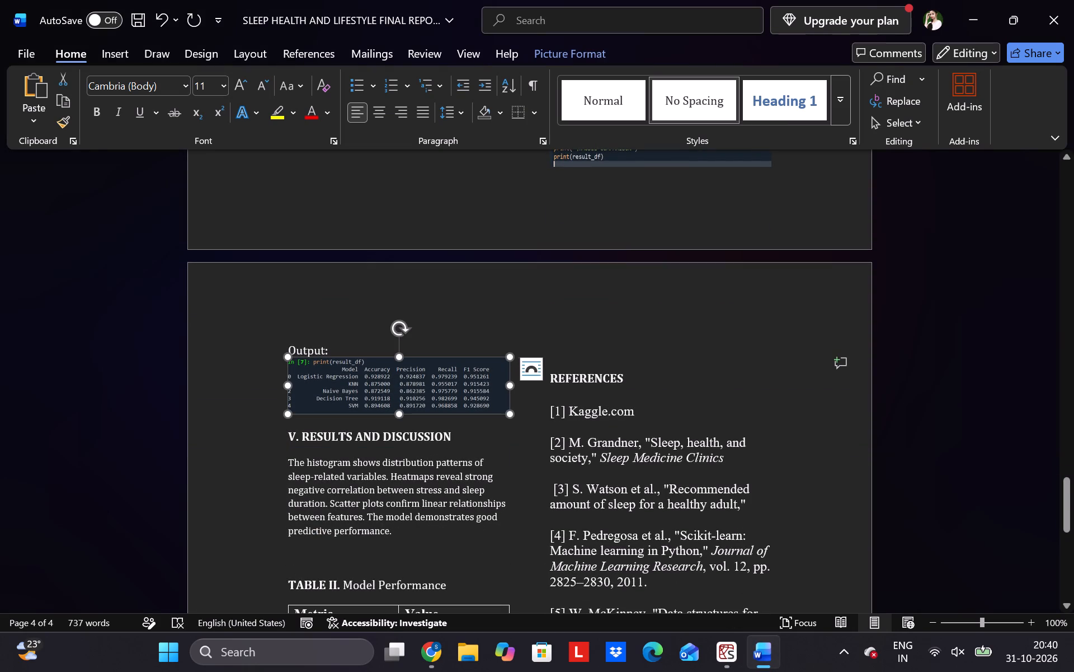
left_click_drag(399, 413, 399, 419)
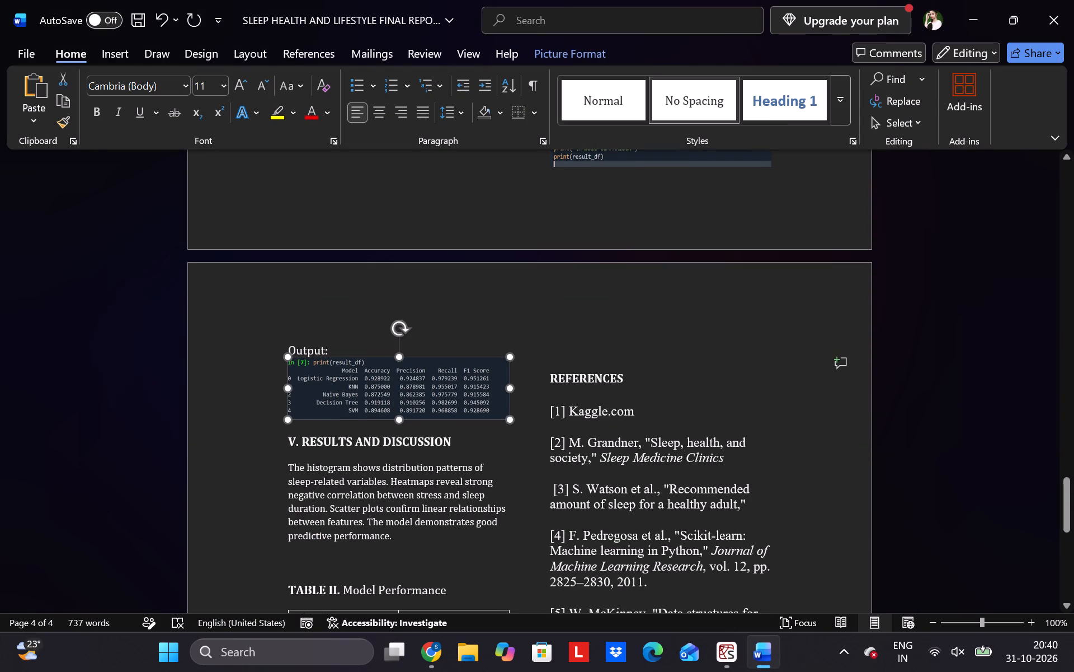
left_click_drag(399, 419, 400, 421)
left_click(349, 351)
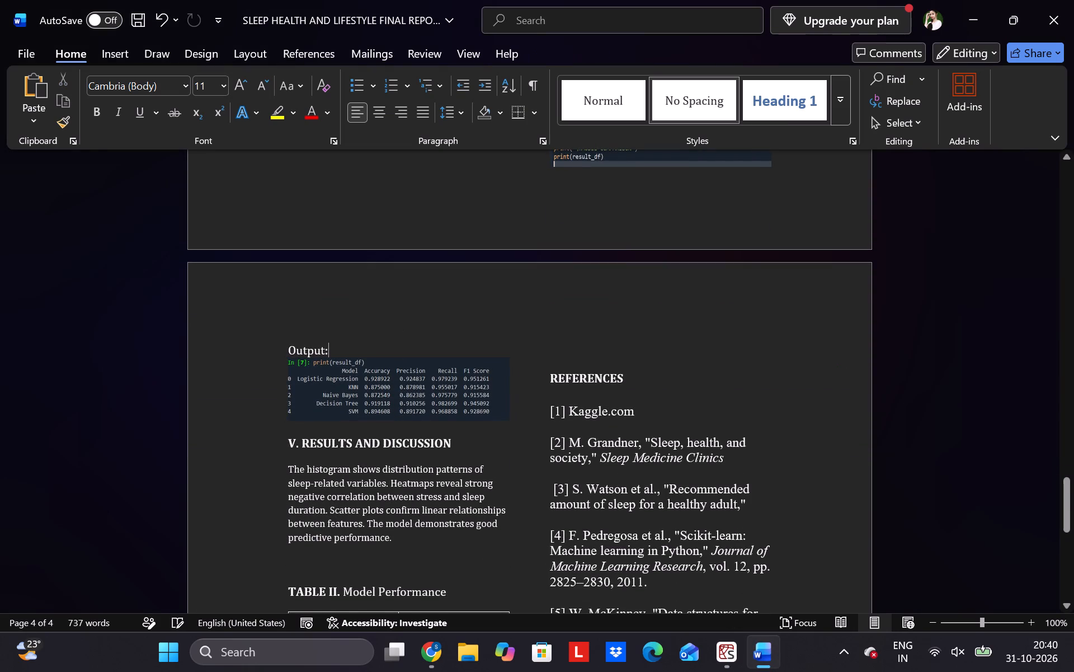
key("Return")
left_click(913, 355)
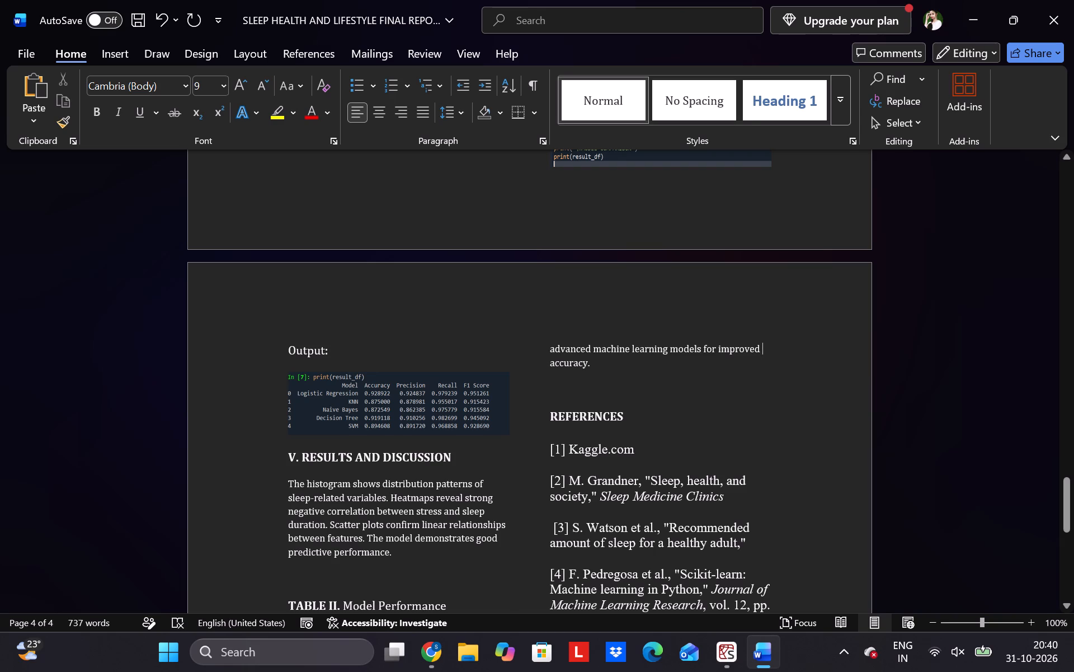
scroll(913, 355, "down", 3)
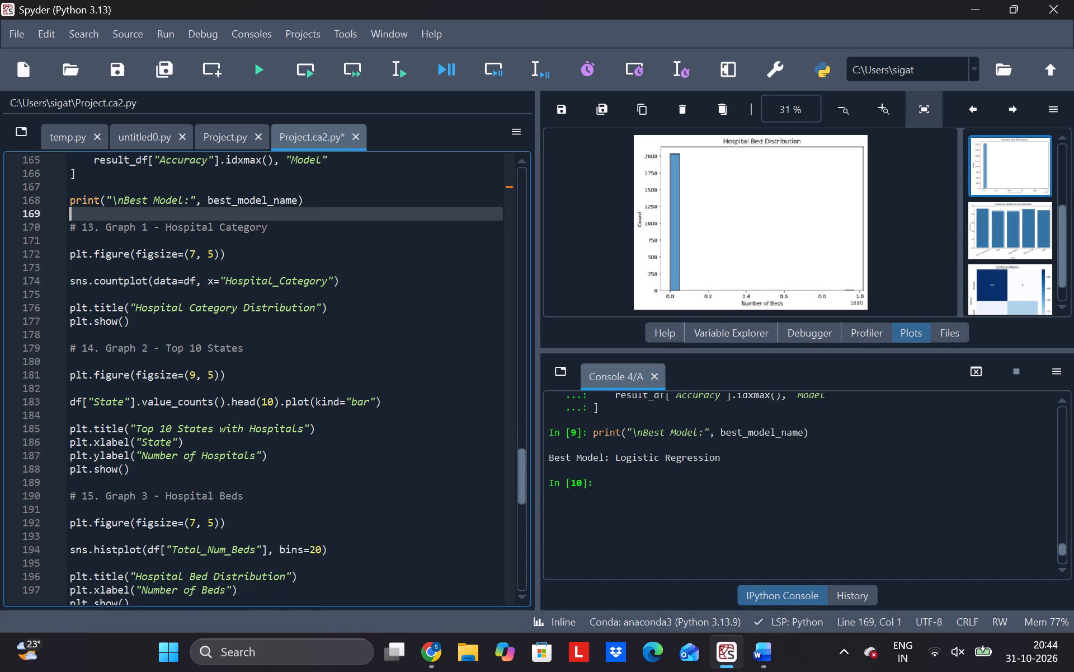
scroll(310, 469, "down", 3)
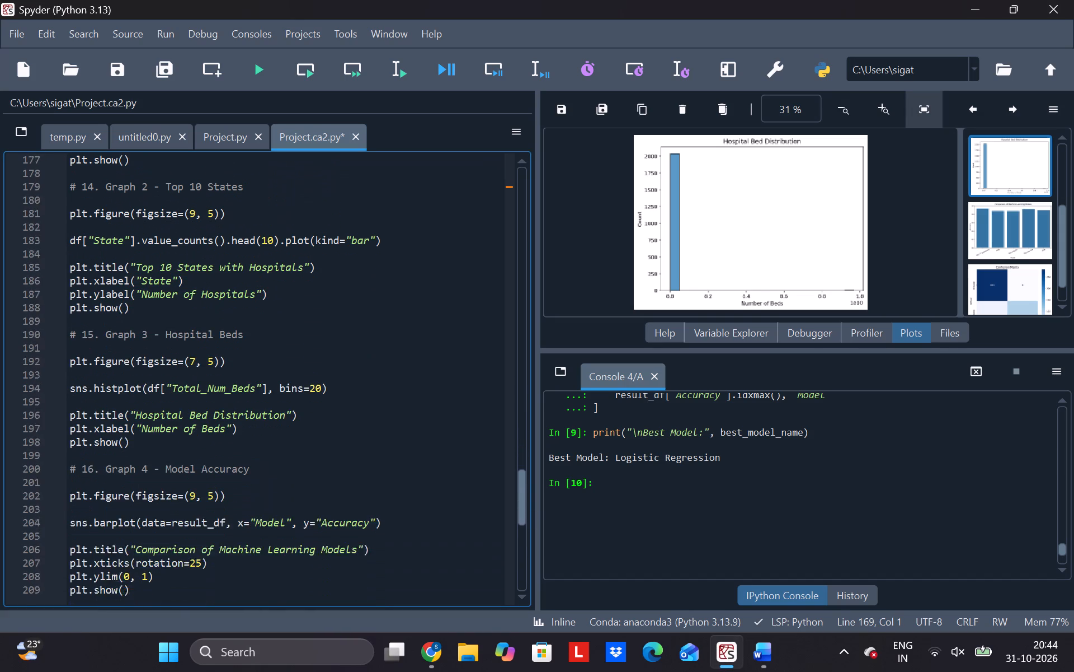
scroll(310, 469, "down", 3)
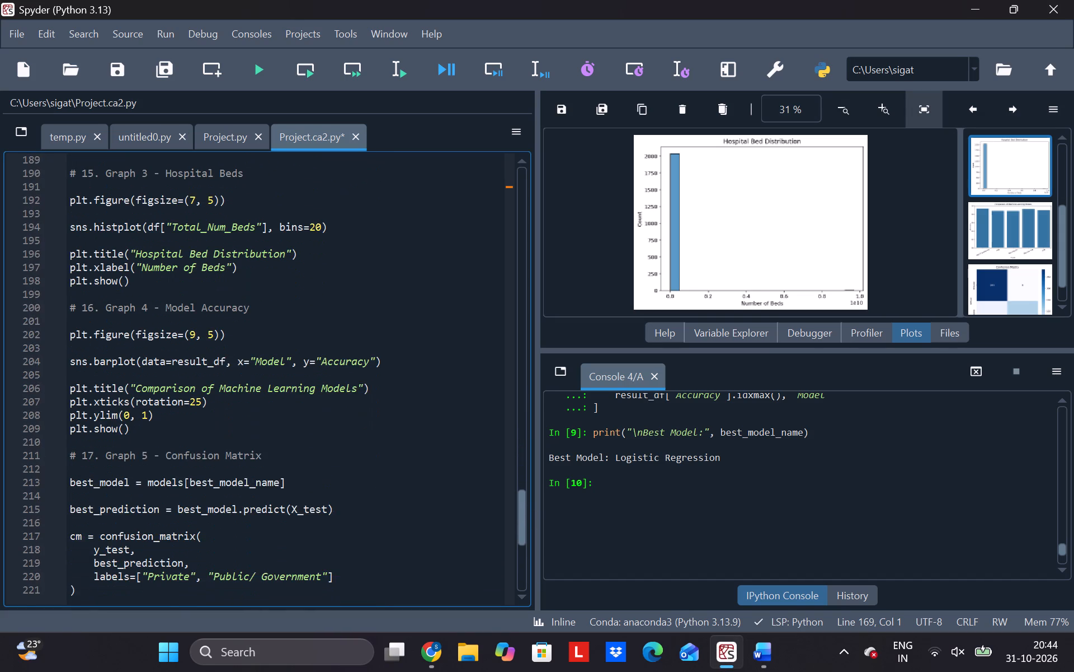
scroll(310, 469, "down", 2)
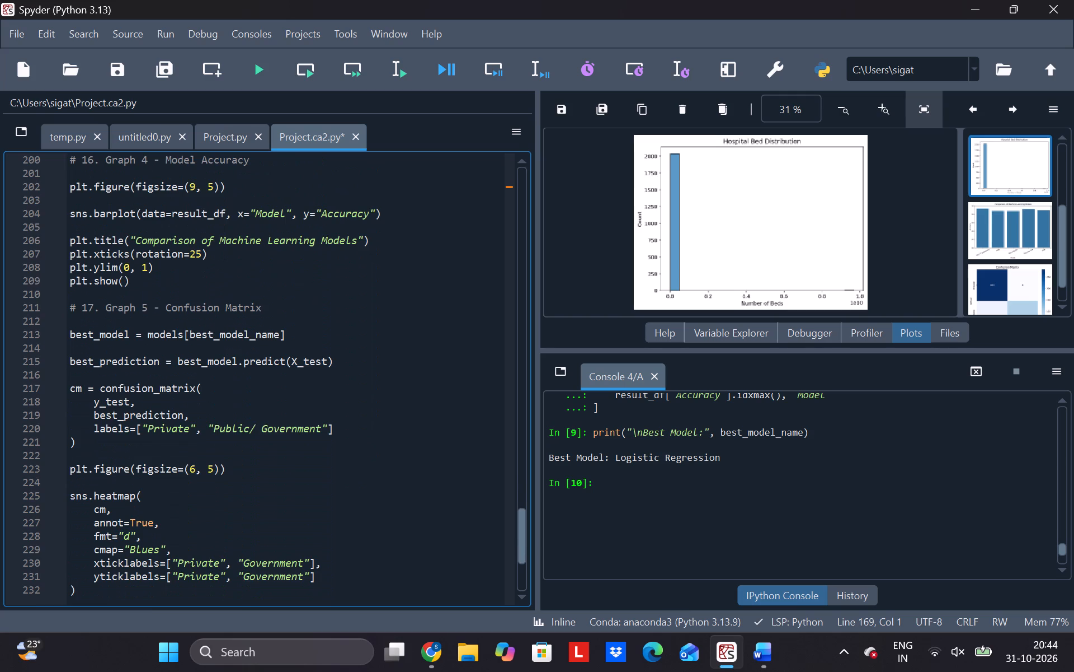
scroll(310, 469, "down", 2)
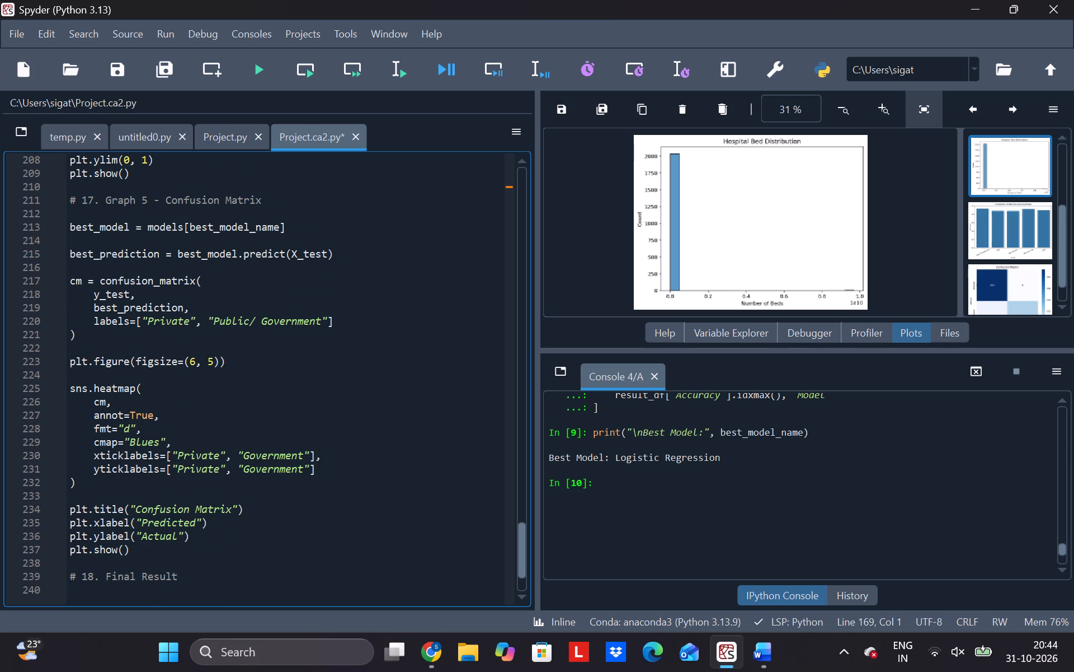
key("shift+super+s")
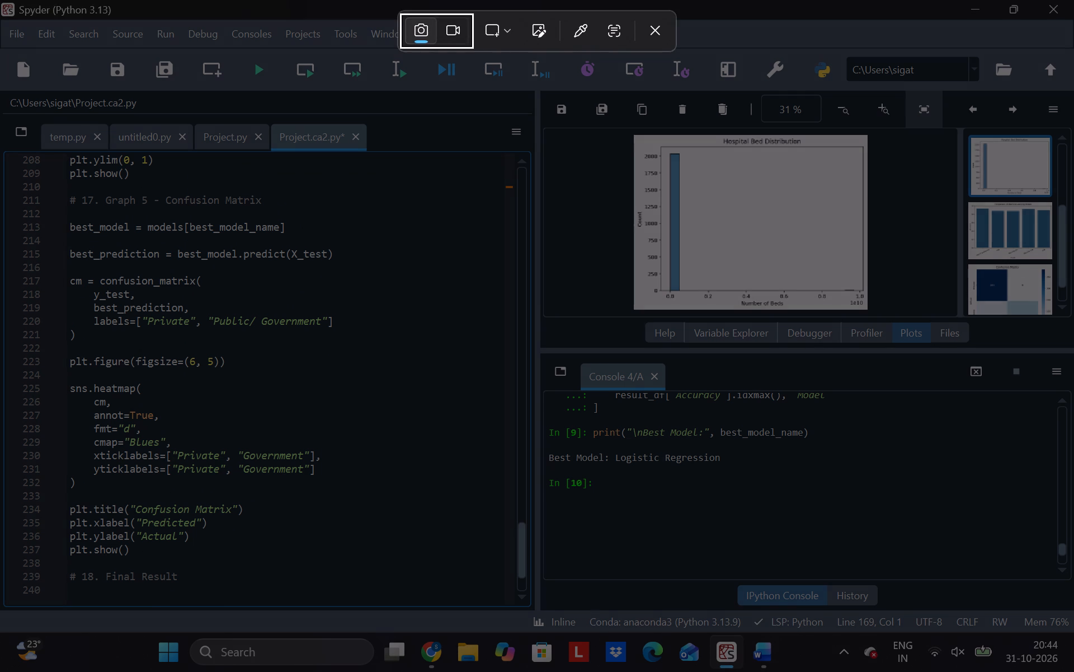
left_click_drag(68, 191, 404, 584)
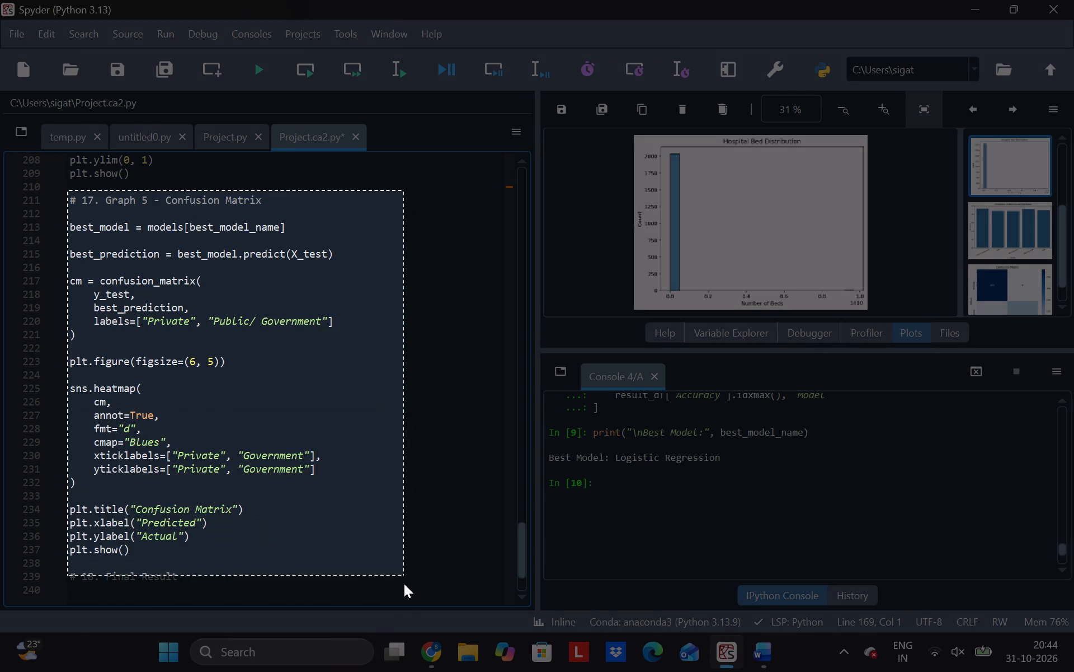
left_click_drag(404, 584, 417, 566)
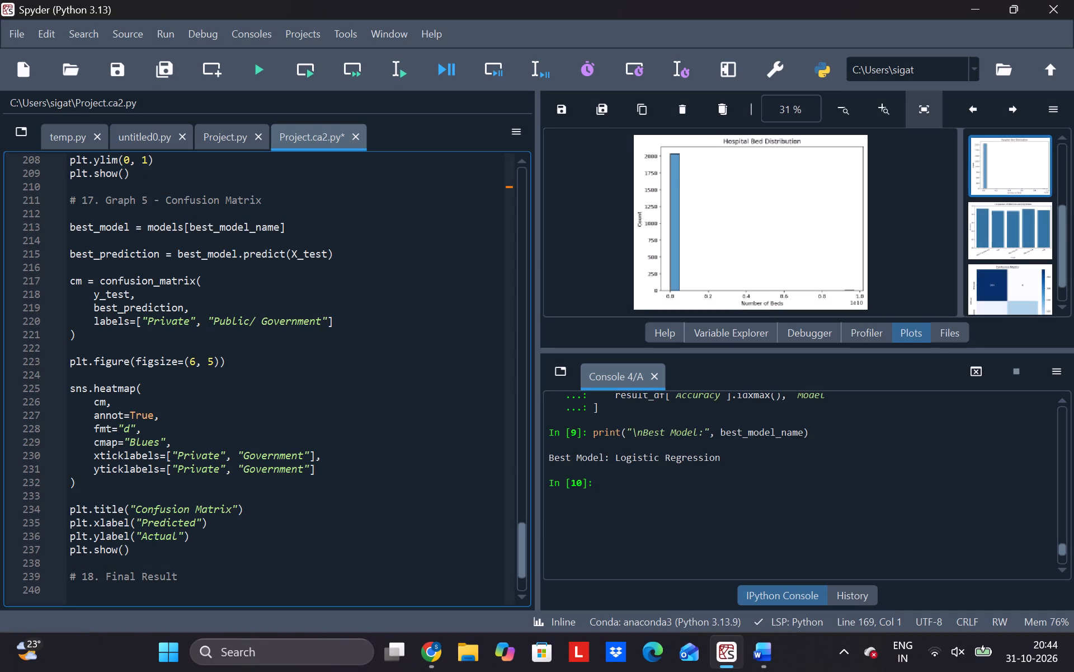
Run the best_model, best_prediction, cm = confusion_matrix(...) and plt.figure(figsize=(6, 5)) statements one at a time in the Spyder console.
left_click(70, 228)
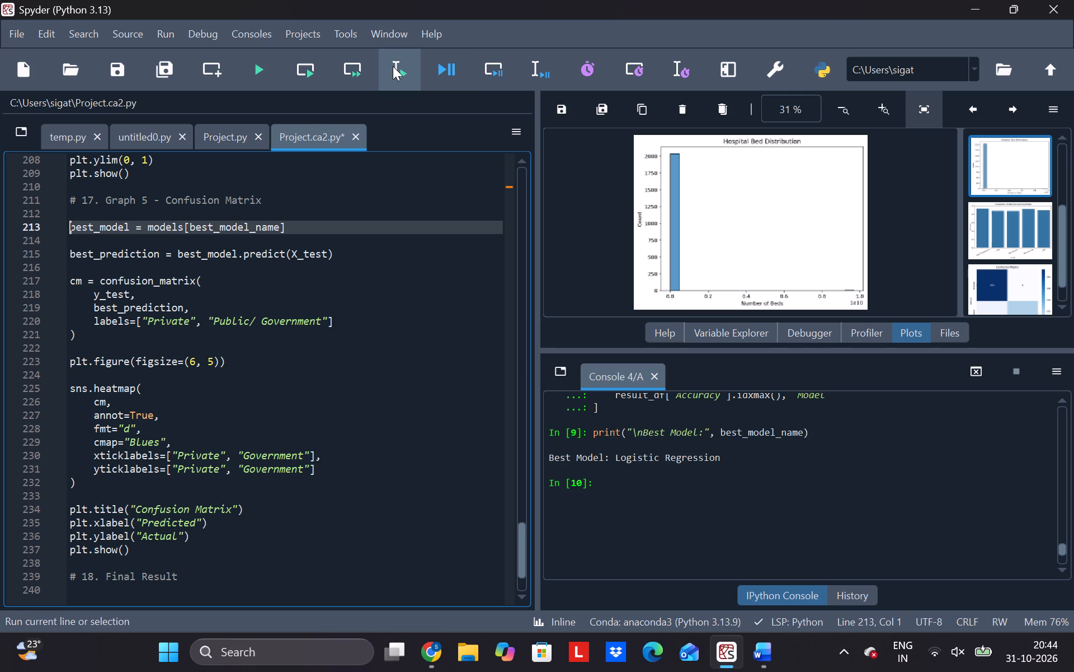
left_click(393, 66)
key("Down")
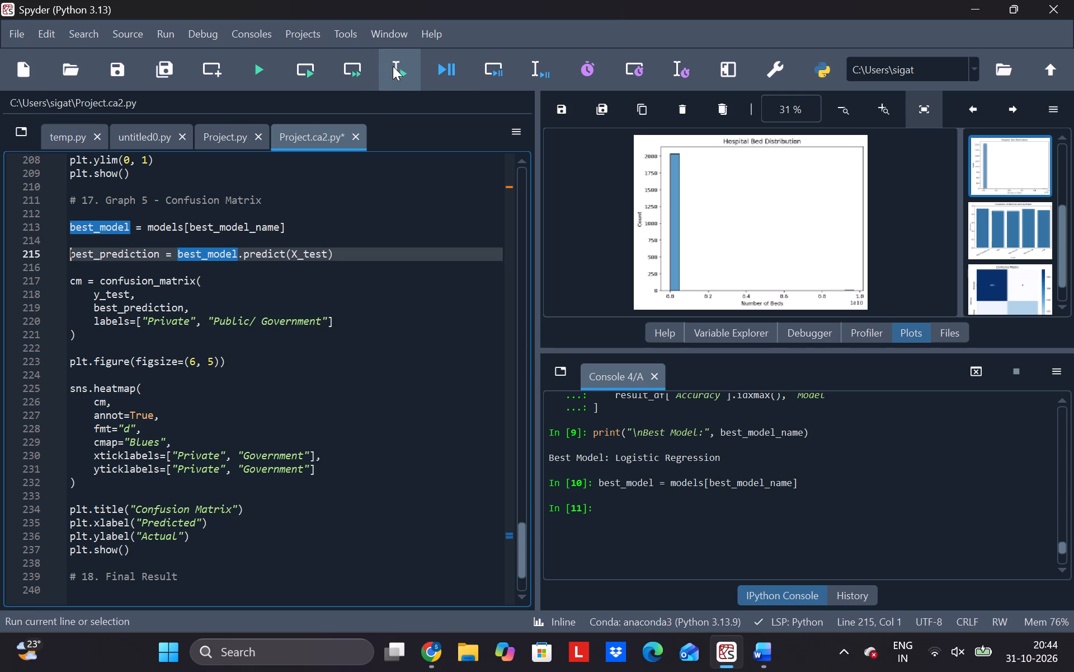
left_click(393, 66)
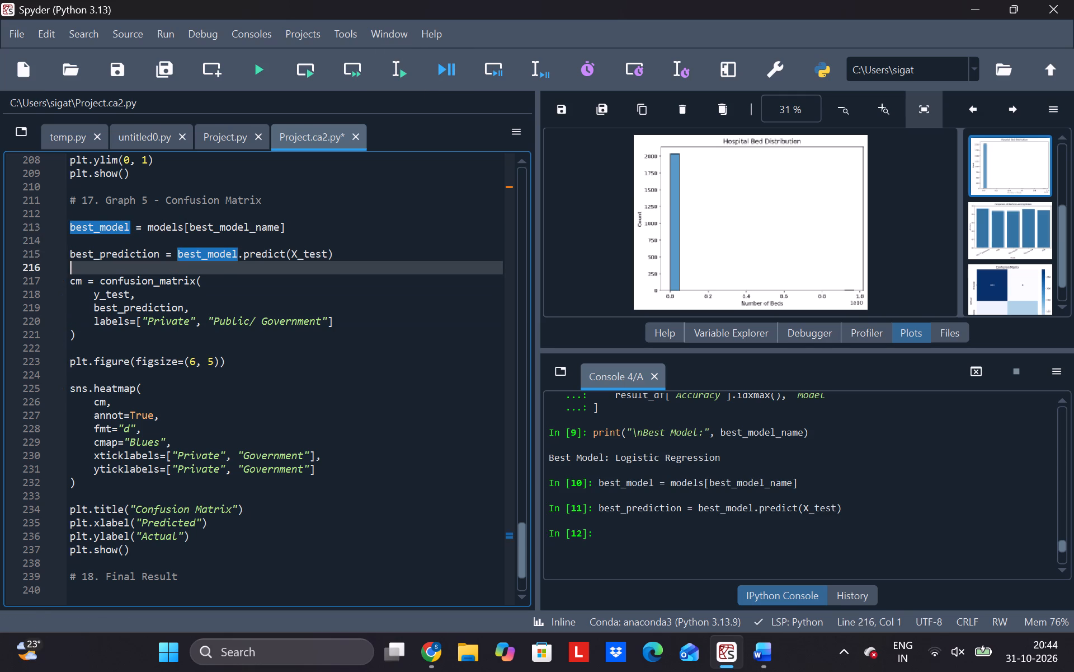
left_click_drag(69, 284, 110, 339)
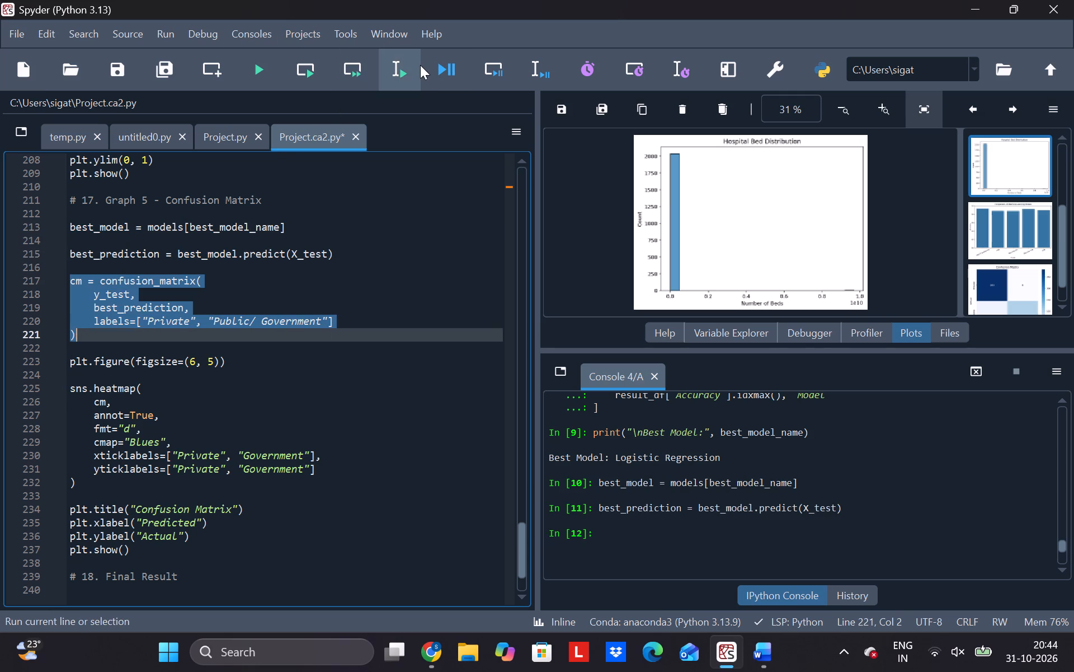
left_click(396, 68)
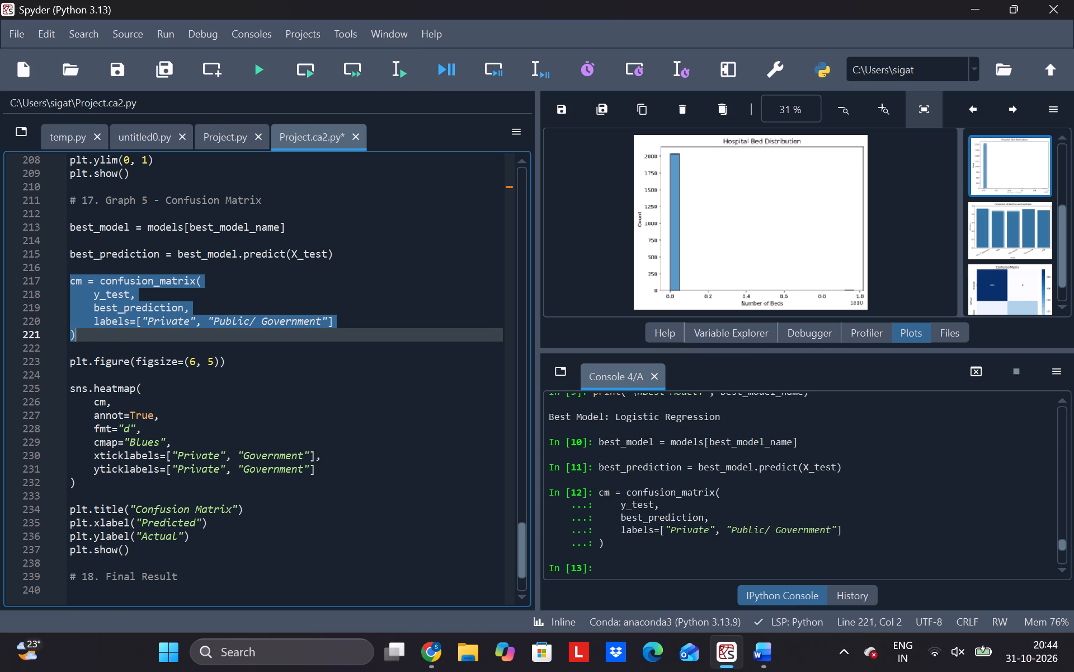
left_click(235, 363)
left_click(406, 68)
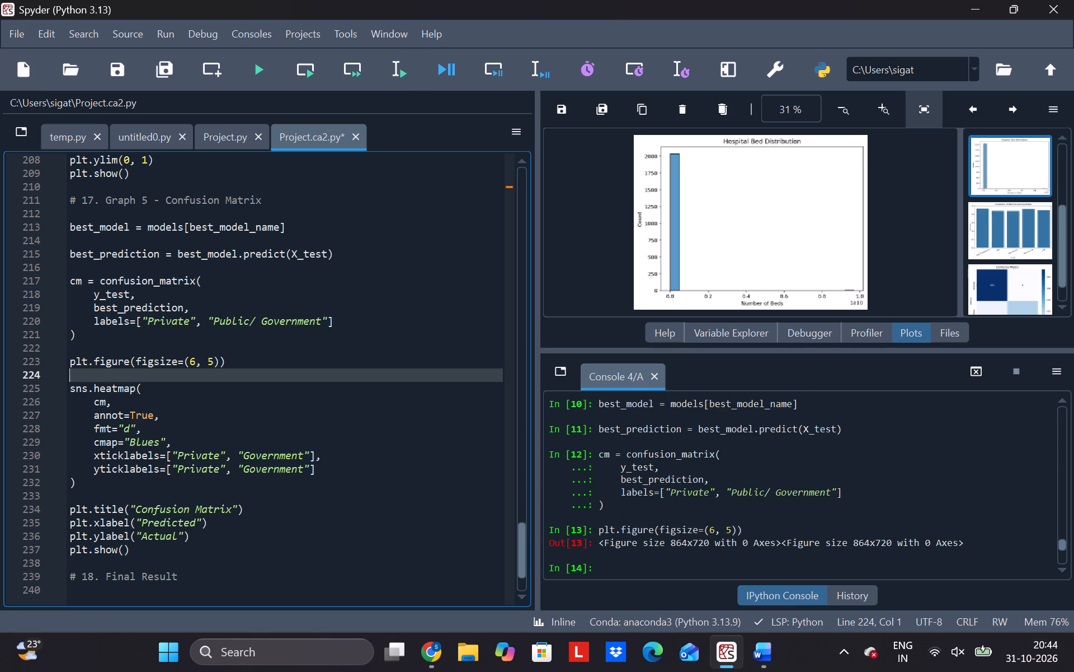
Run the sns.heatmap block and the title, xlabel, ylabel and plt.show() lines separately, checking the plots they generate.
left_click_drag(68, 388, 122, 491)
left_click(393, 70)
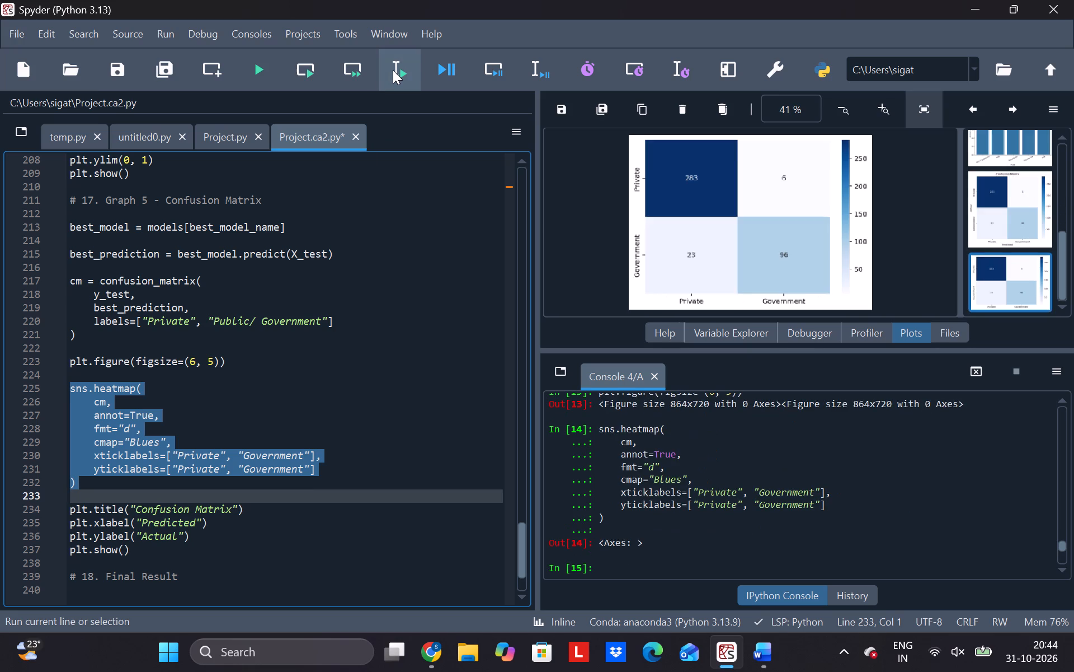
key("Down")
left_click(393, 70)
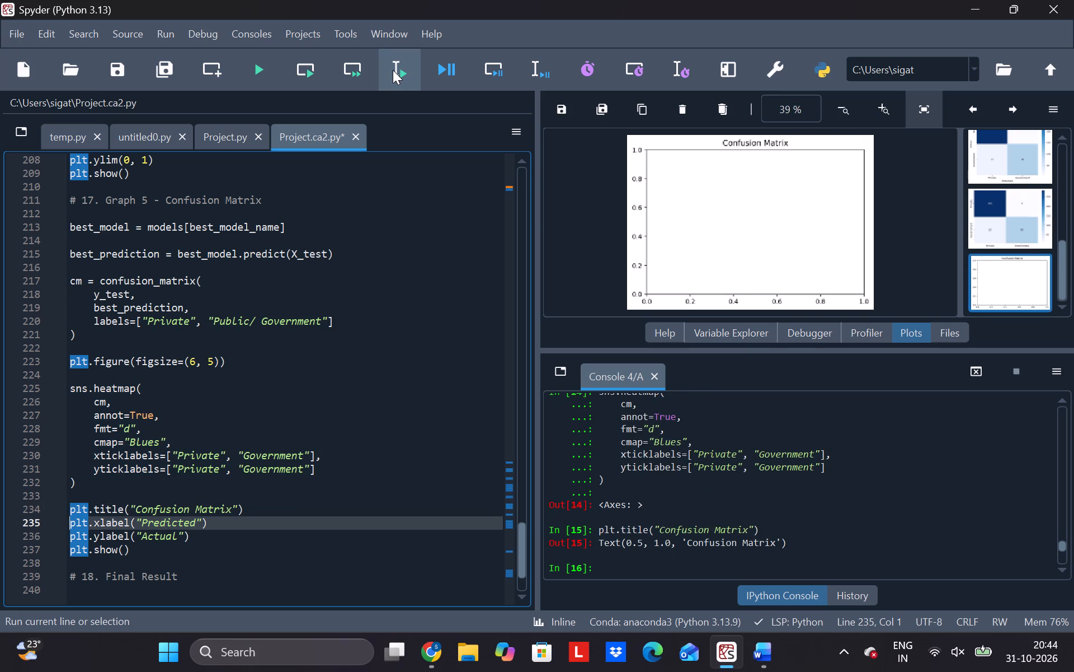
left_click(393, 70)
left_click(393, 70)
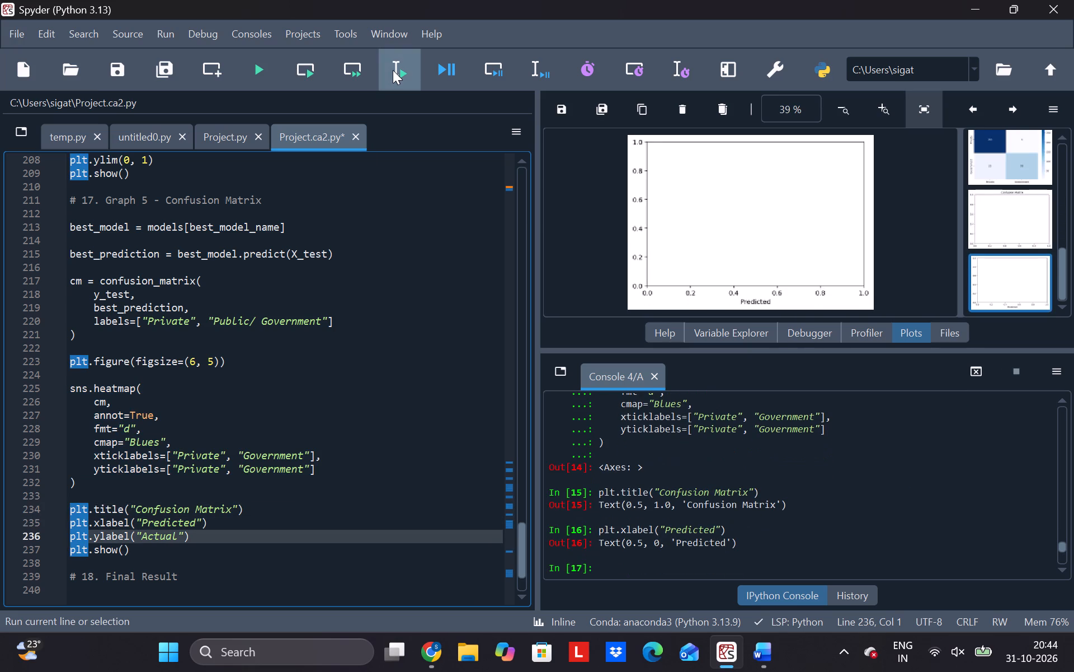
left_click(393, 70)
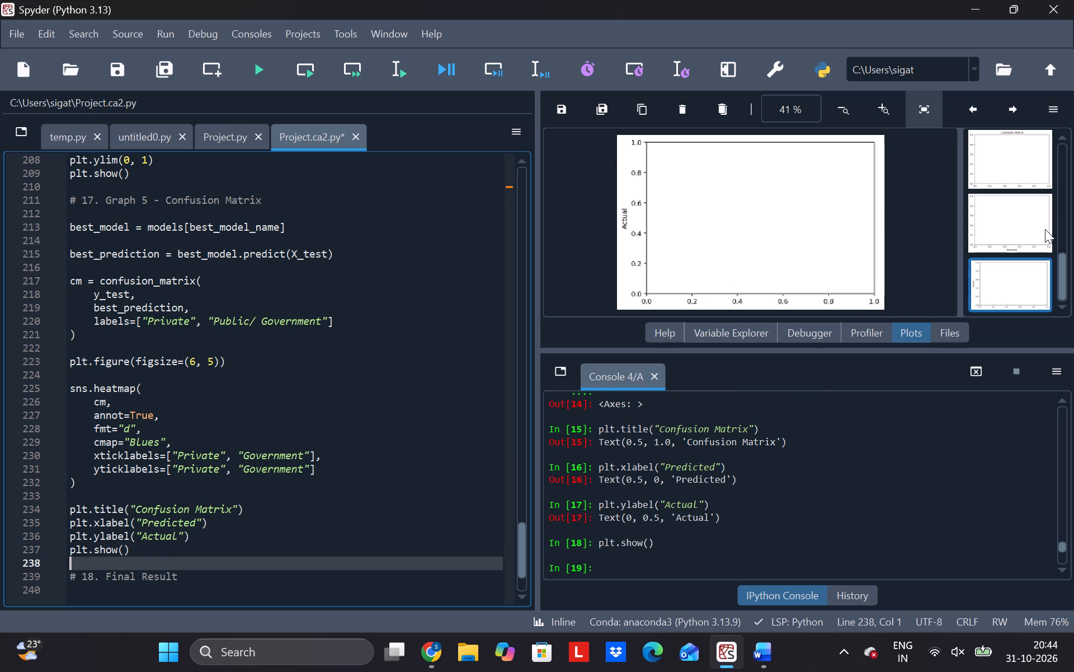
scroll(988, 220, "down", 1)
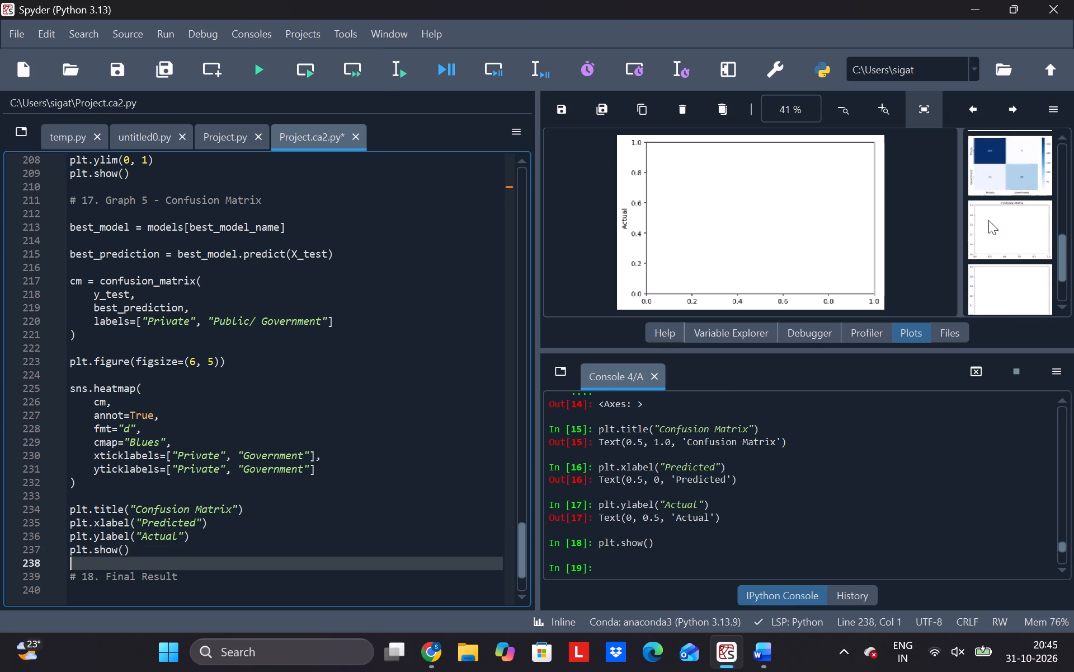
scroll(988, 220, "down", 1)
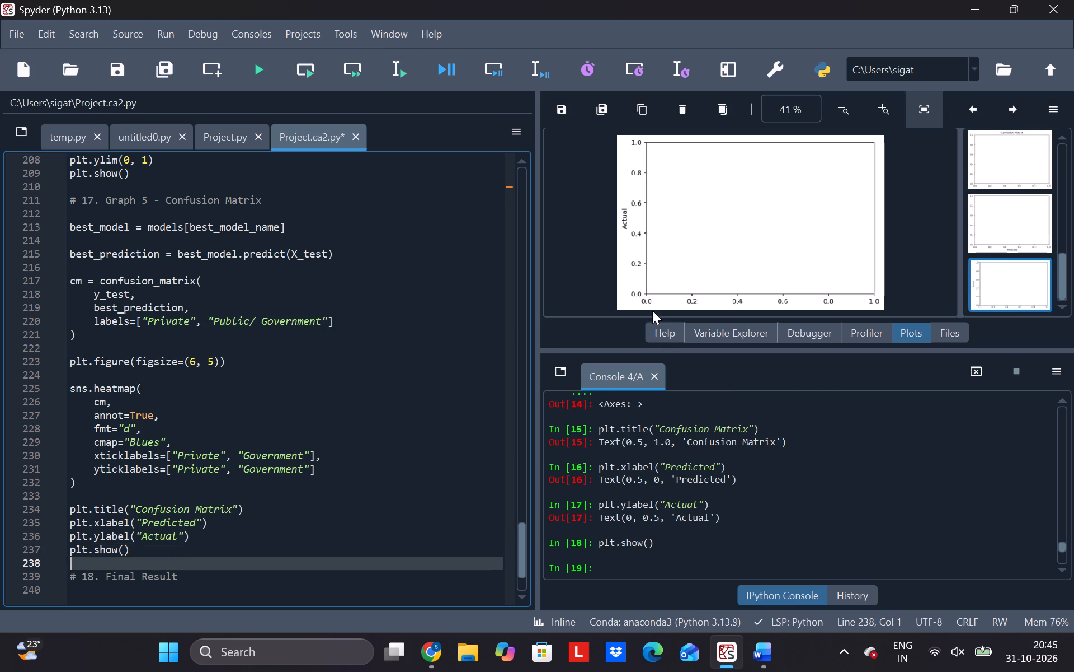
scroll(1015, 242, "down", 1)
Run the whole confusion matrix code together, from best_model = models[best_model_name] through the closing plt.show().
left_click_drag(131, 550, 55, 223)
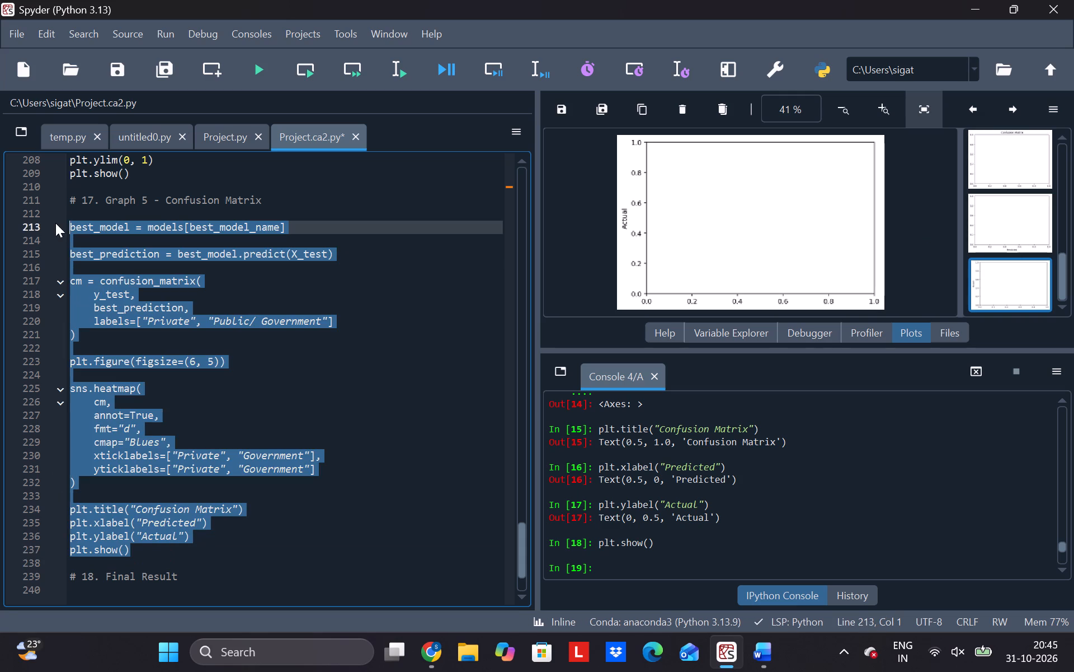
left_click(401, 71)
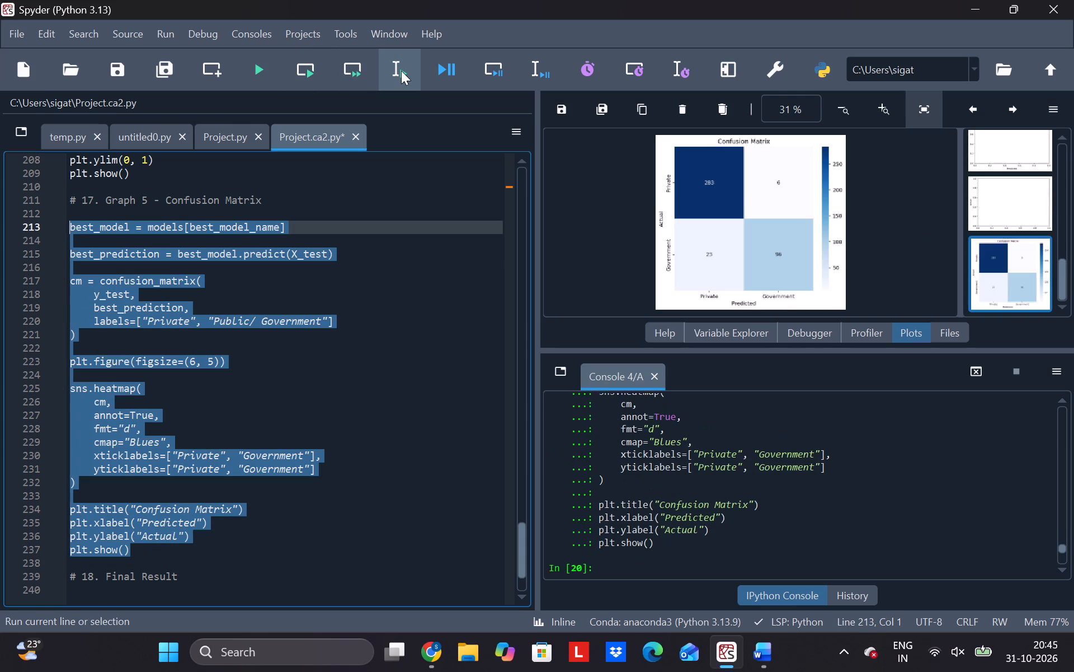
Snip the unhighlighted Spyder code from "# 17. Graph 5 - Confusion Matrix" through plt.show() and paste it below the Confusion Matrix paragraph in Word.
left_click(384, 503)
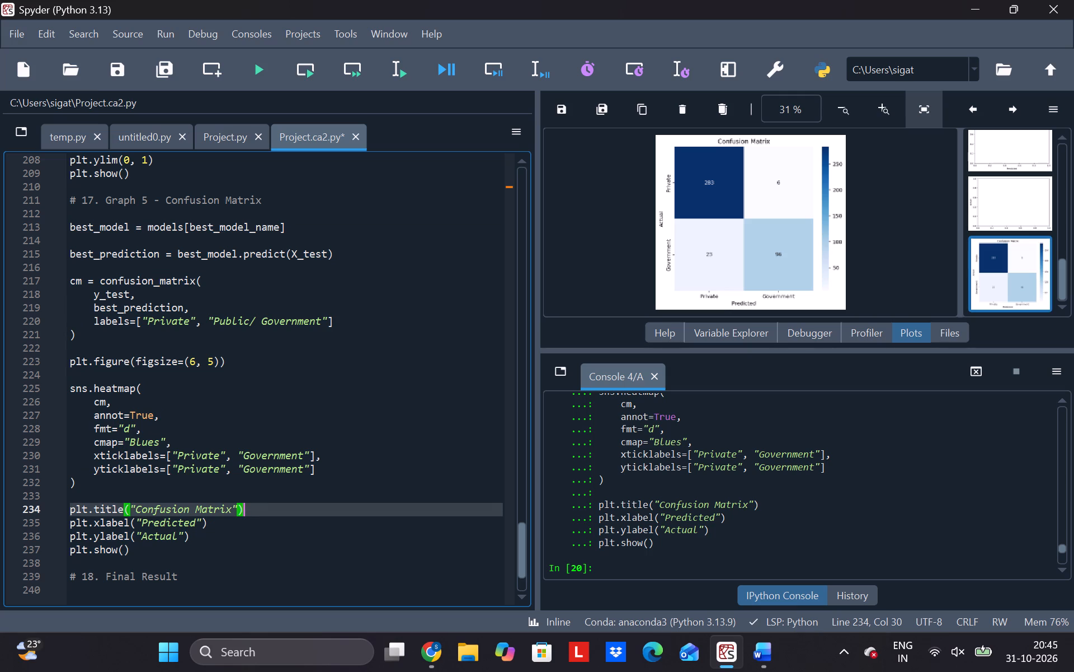
key("shift+super+s")
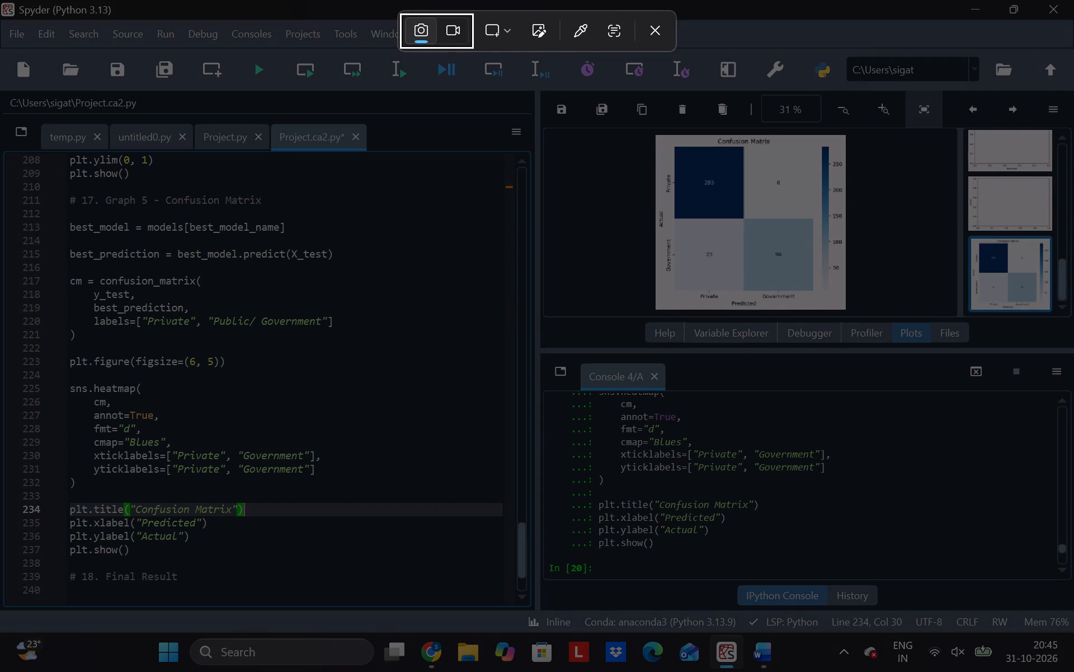
left_click_drag(61, 190, 402, 559)
left_click(767, 666)
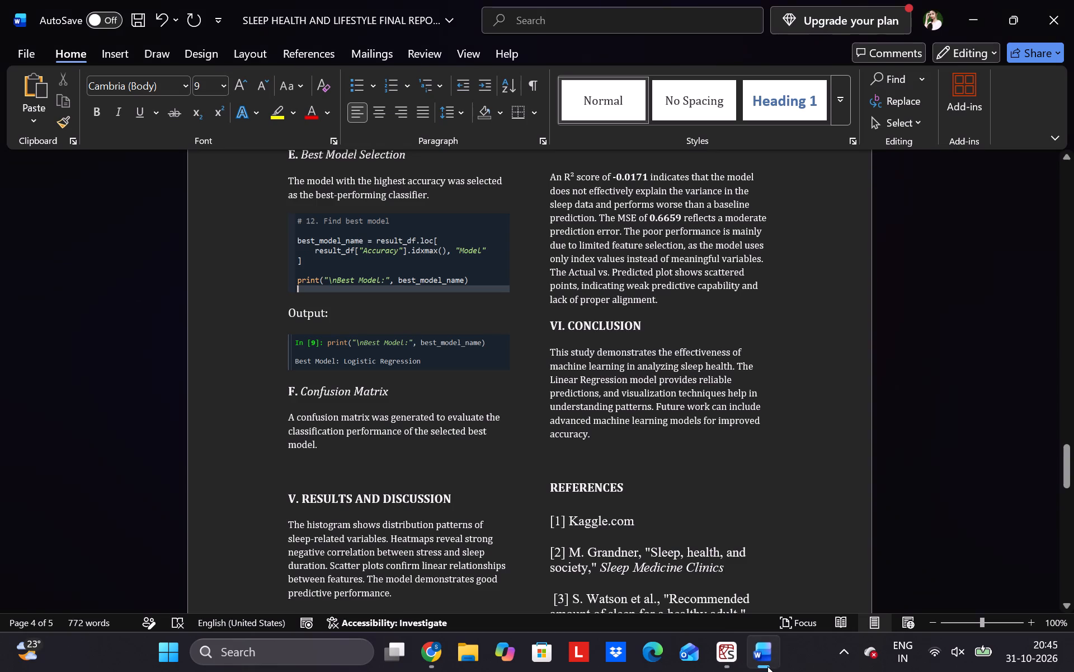
key("ctrl+v")
Shrink the pasted confusion matrix code screenshot proportionally so it is slightly narrower than the text column.
left_click(456, 534)
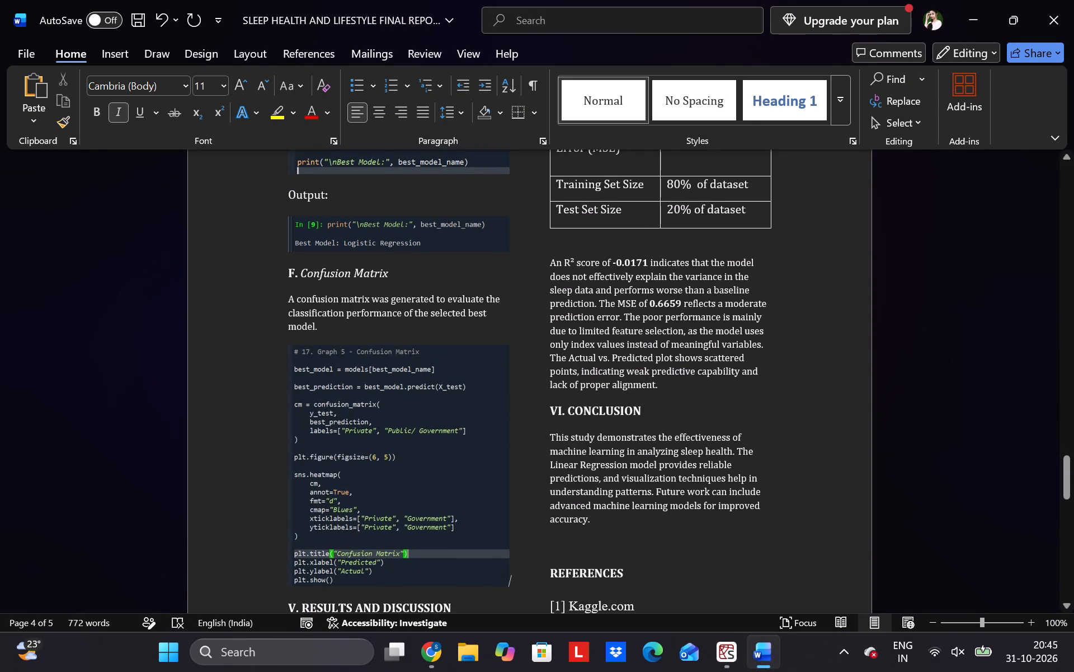
left_click_drag(511, 585, 496, 570)
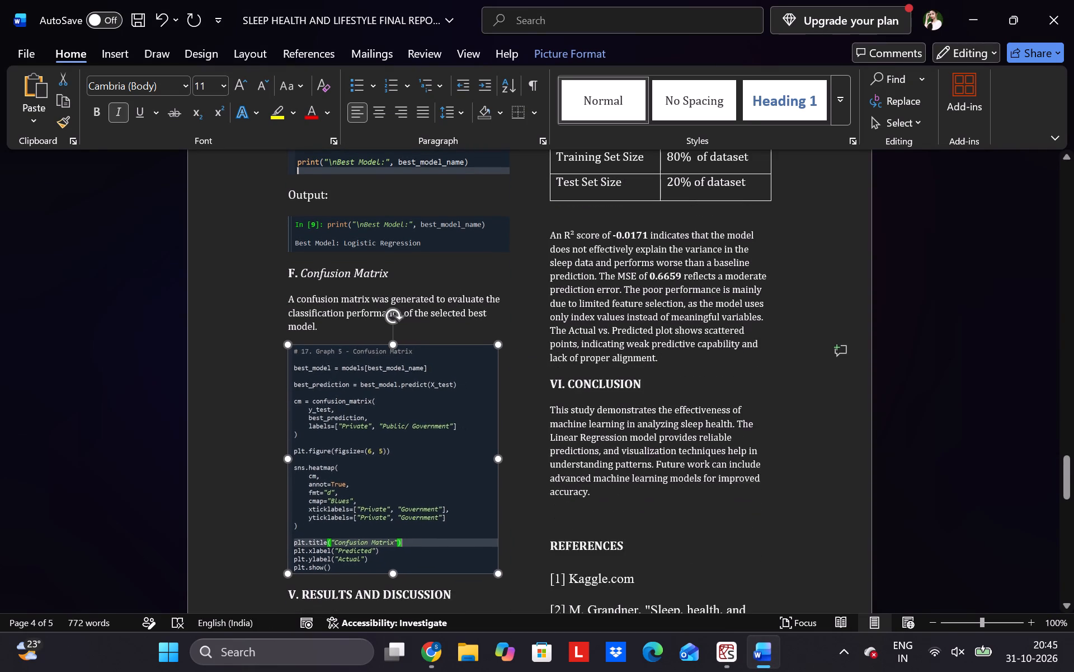
left_click_drag(496, 570, 475, 552)
left_click(505, 552)
Copy the "Output:" label from the Best Model Selection section onto a new line below the confusion matrix code screenshot.
scroll(505, 552, "up", 1)
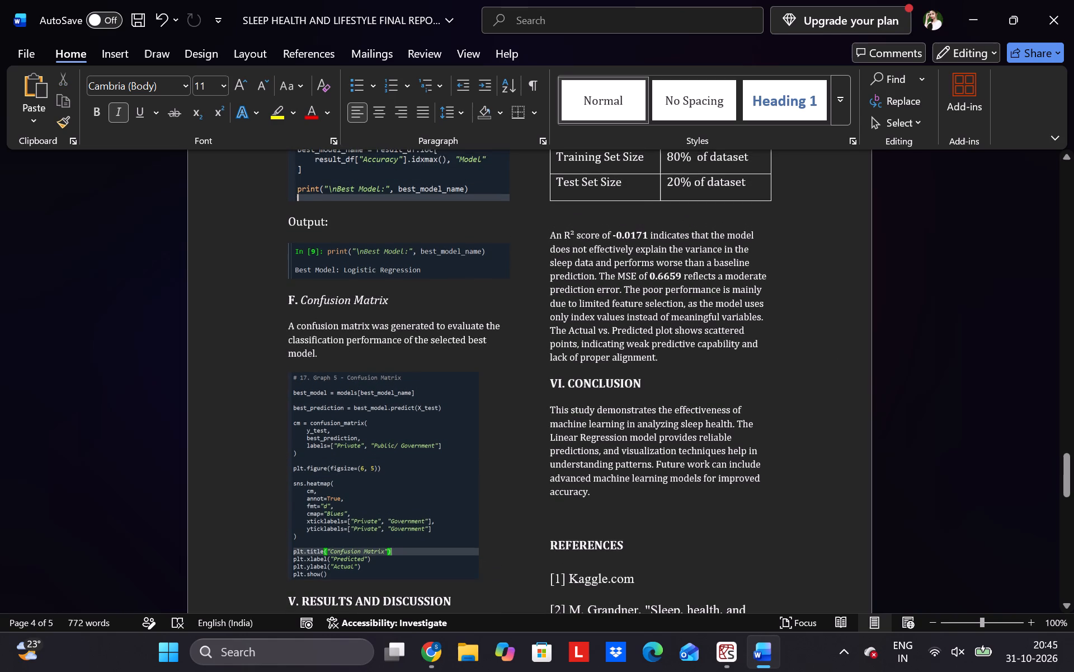
left_click(289, 217)
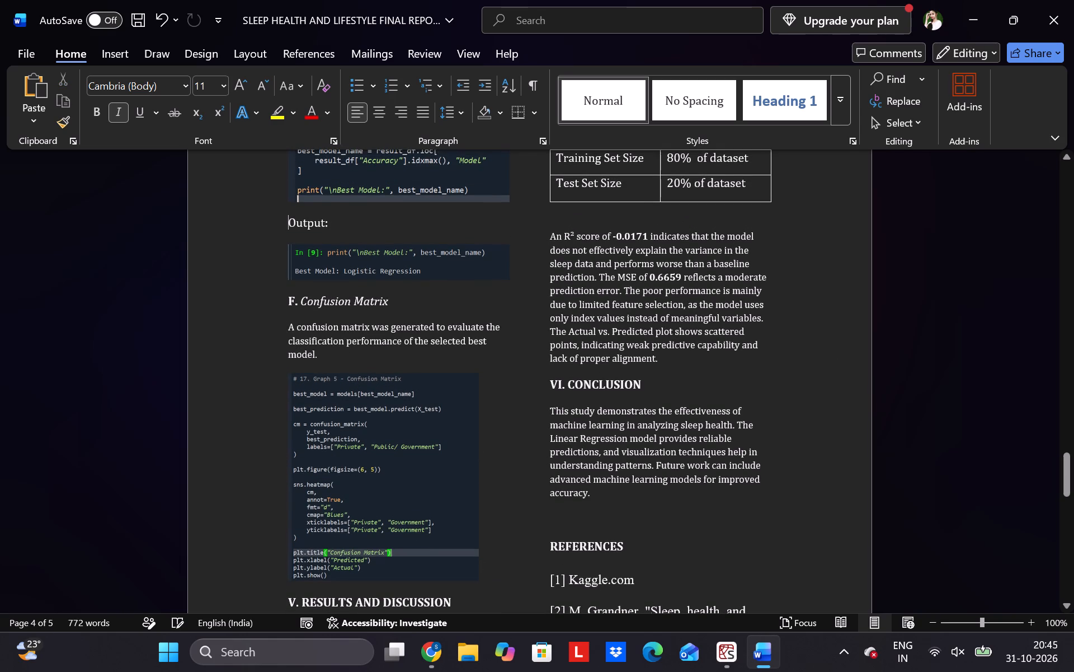
left_click_drag(289, 217, 331, 221)
key("ctrl+c")
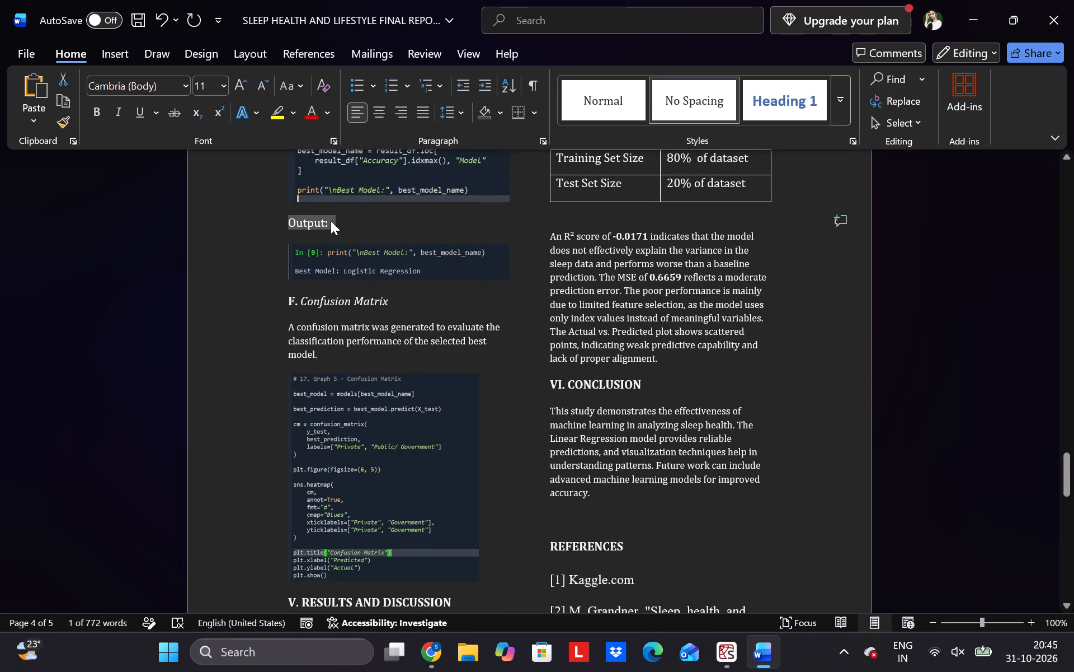
left_click(491, 575)
key("Return")
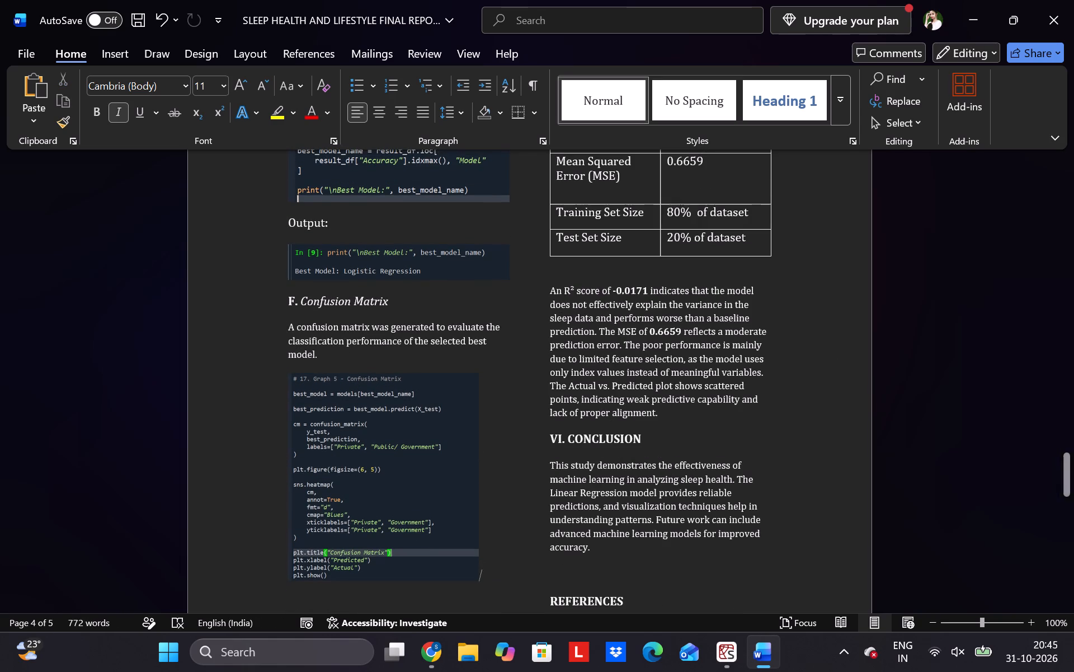
key("ctrl+v")
Insert the confusion matrix heatmap picture "ChatGPT Image Oct 31, 2026, 07_01_28 PM" from the Desktop folder Py_Project_Sem5 below the new "Output:" label.
scroll(491, 575, "down", 1)
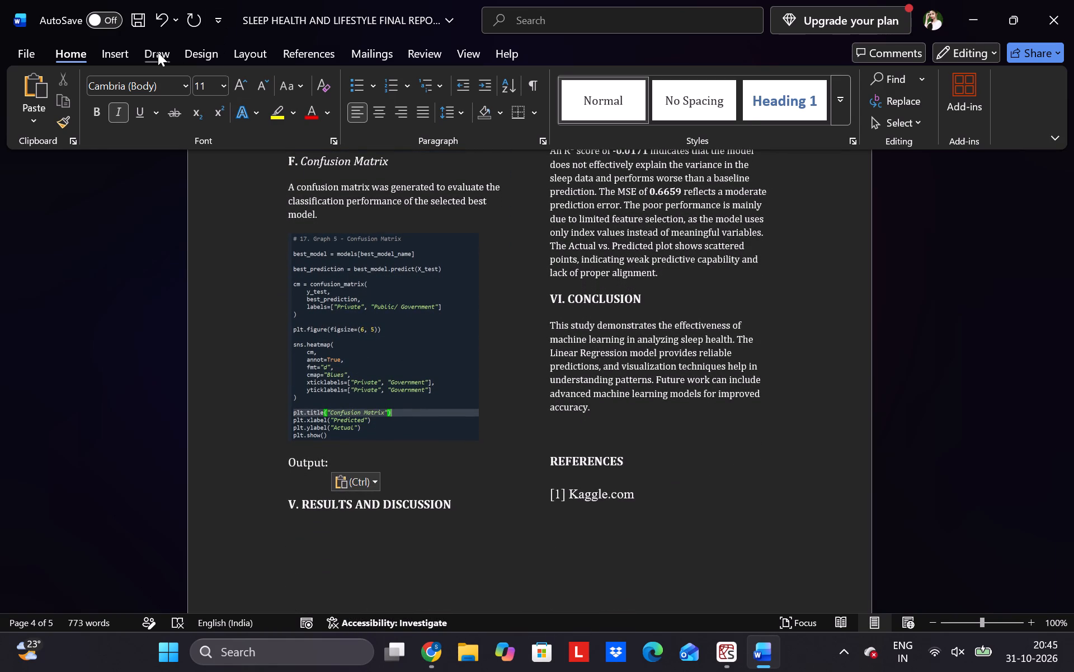
left_click(117, 52)
left_click(185, 118)
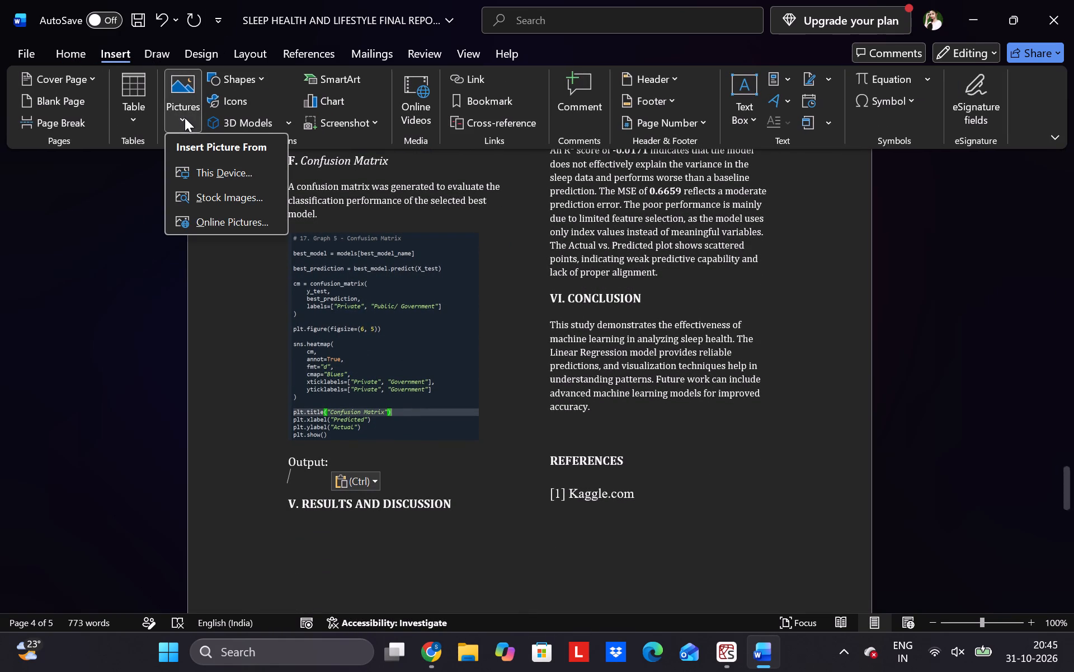
left_click(218, 168)
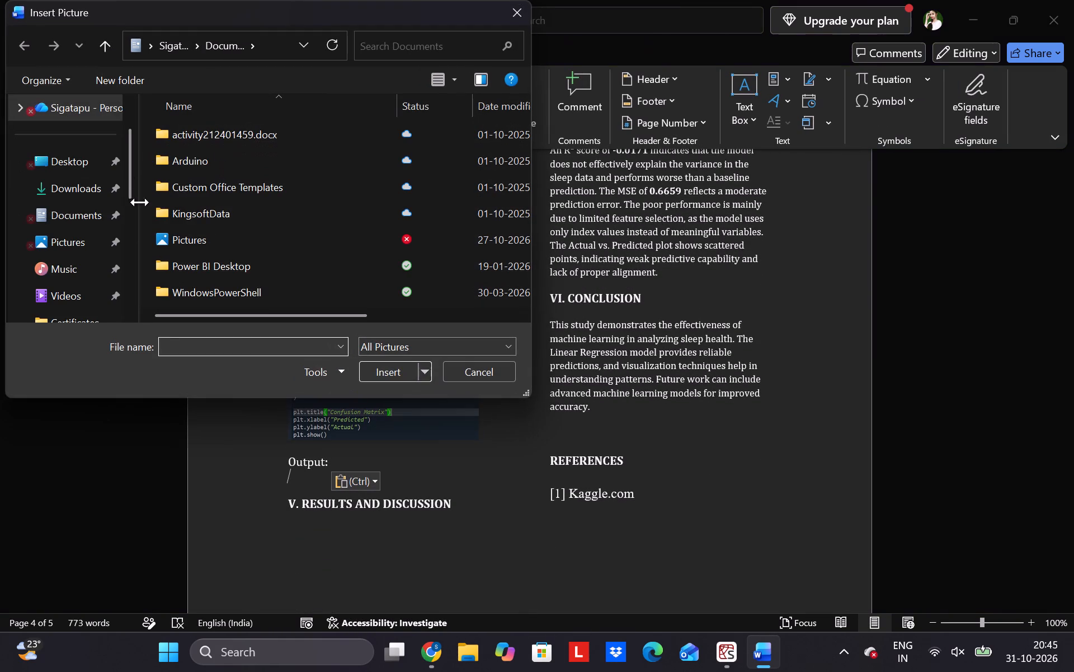
left_click(70, 161)
scroll(201, 223, "down", 1)
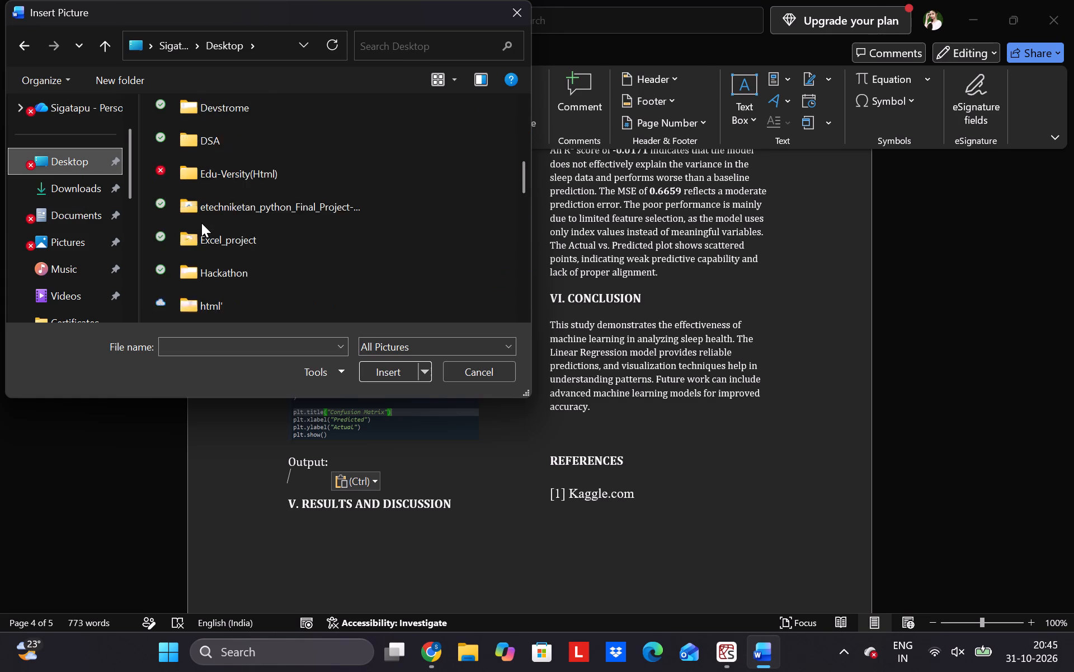
scroll(201, 223, "down", 2)
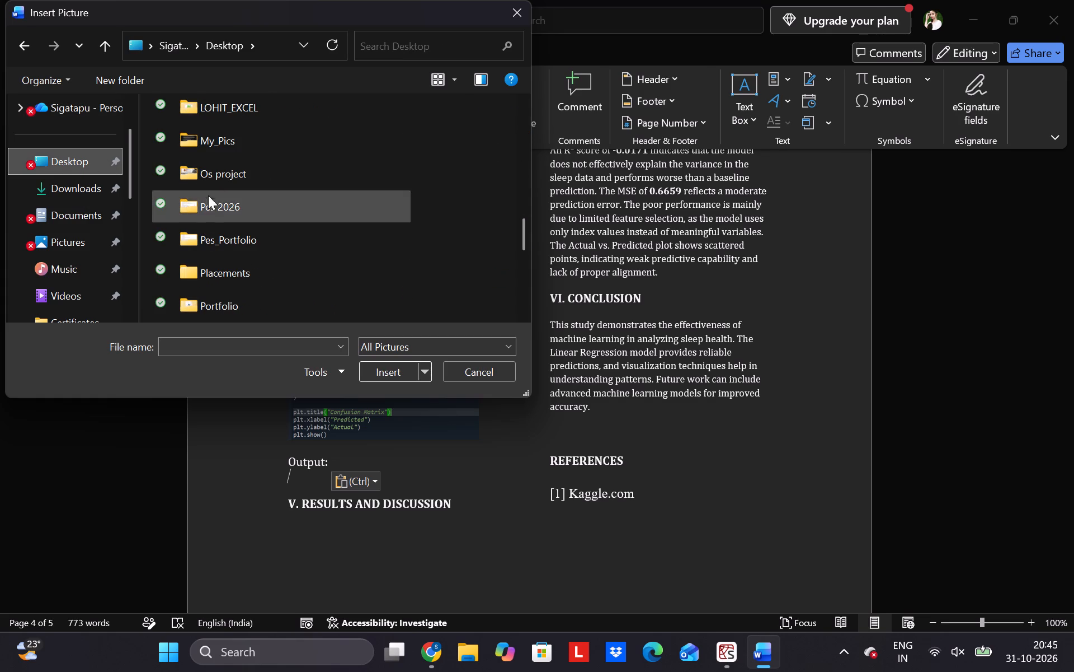
scroll(251, 263, "down", 1)
double_click(261, 273)
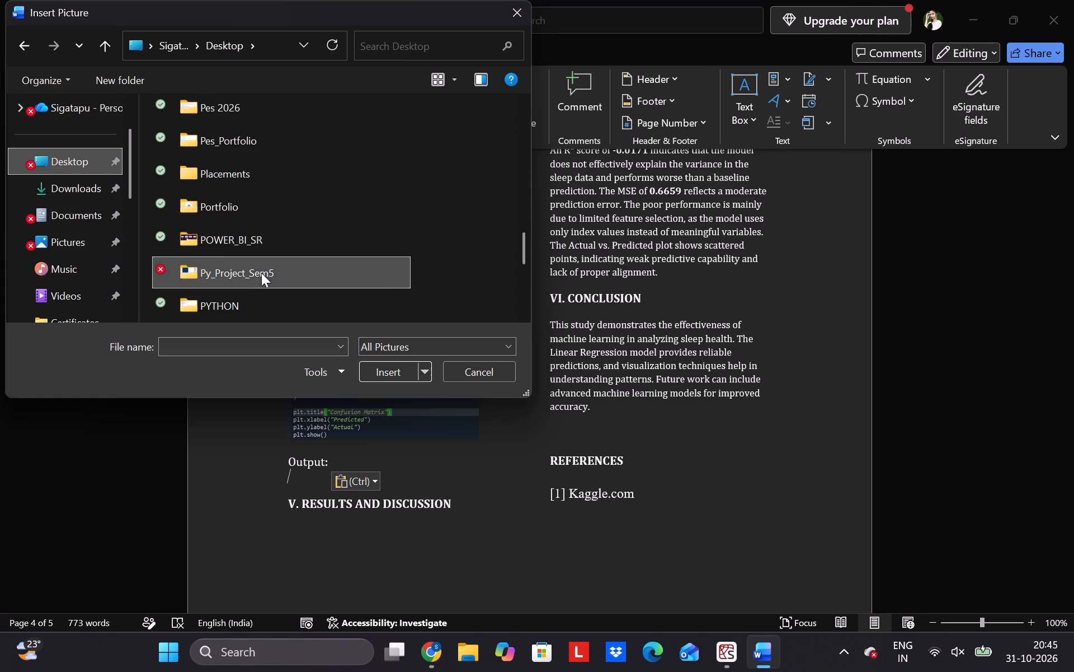
left_click(210, 281)
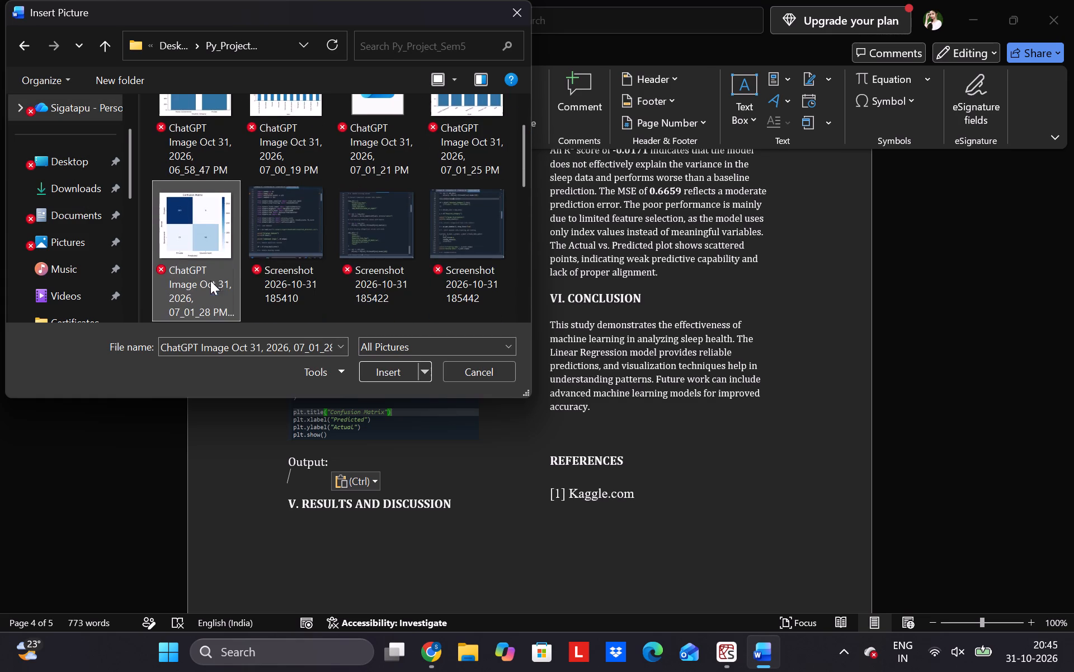
left_click(389, 372)
Shrink the inserted confusion matrix heatmap proportionally to about 5.27 cm high by 5.77 cm wide.
scroll(461, 466, "down", 2)
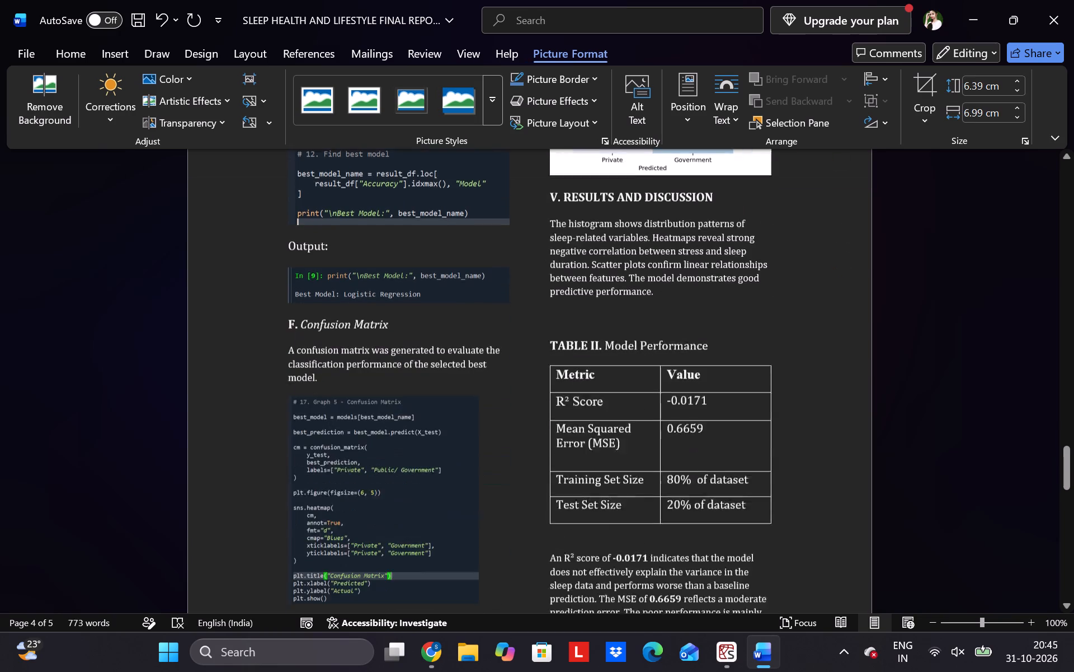
scroll(461, 466, "down", 4)
scroll(461, 466, "up", 4)
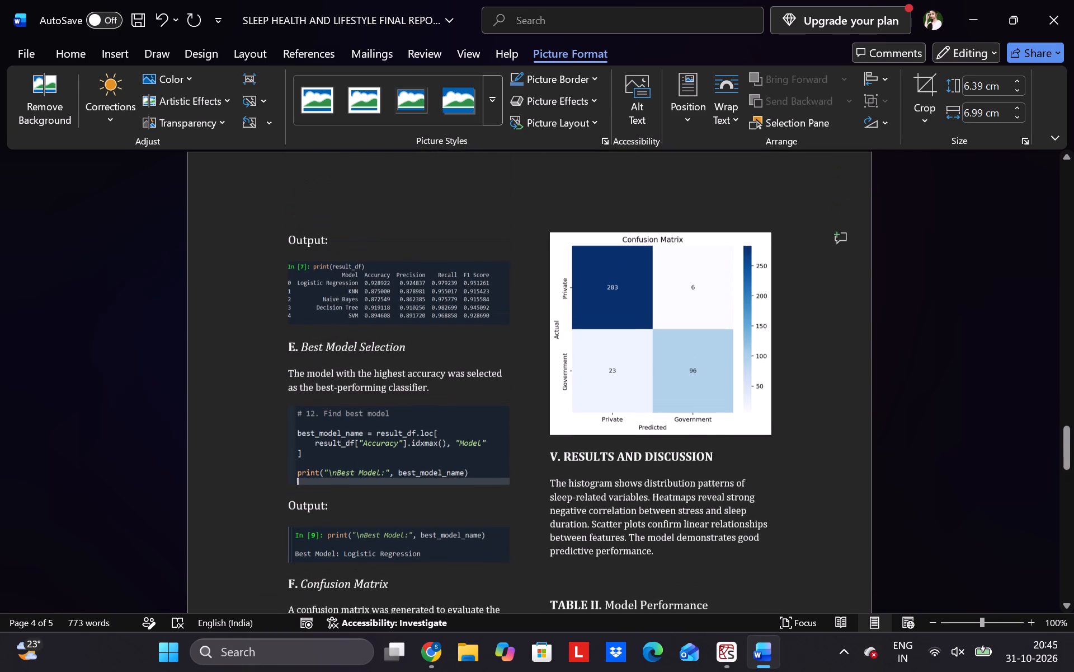
left_click(676, 382)
left_click_drag(772, 439, 733, 391)
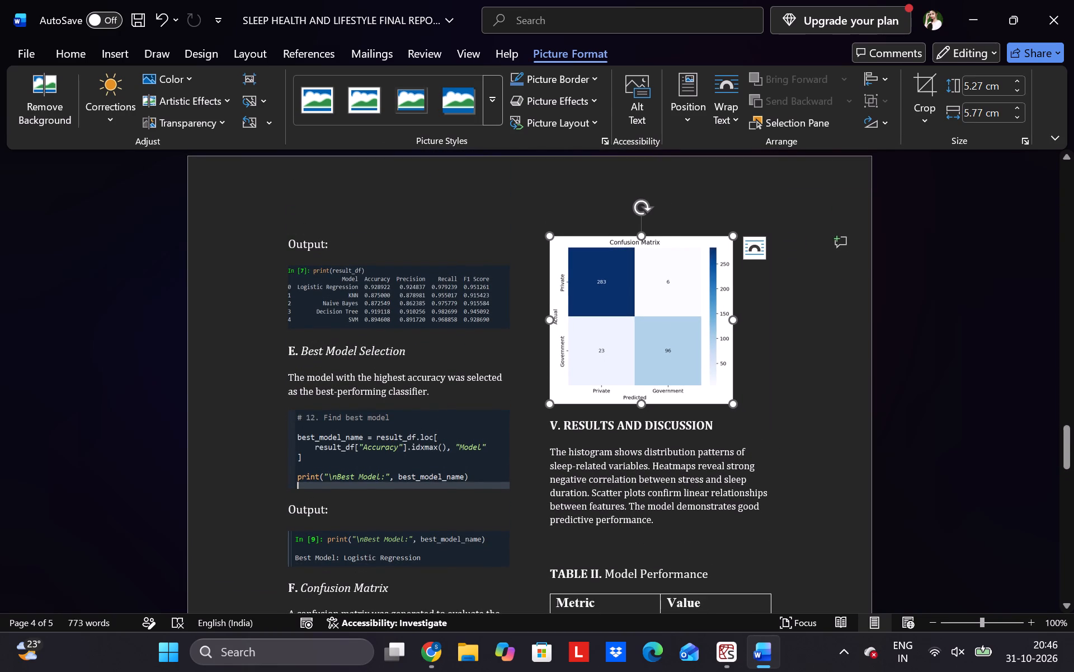
left_click(946, 447)
scroll(946, 447, "down", 3)
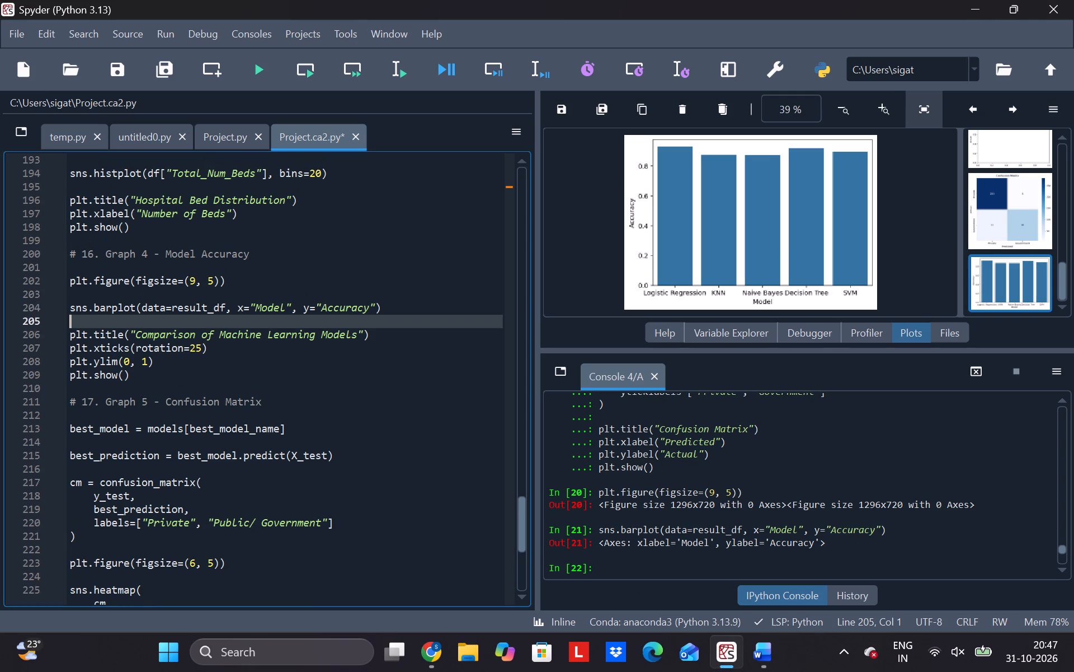
scroll(259, 264, "up", 1)
left_click(231, 416)
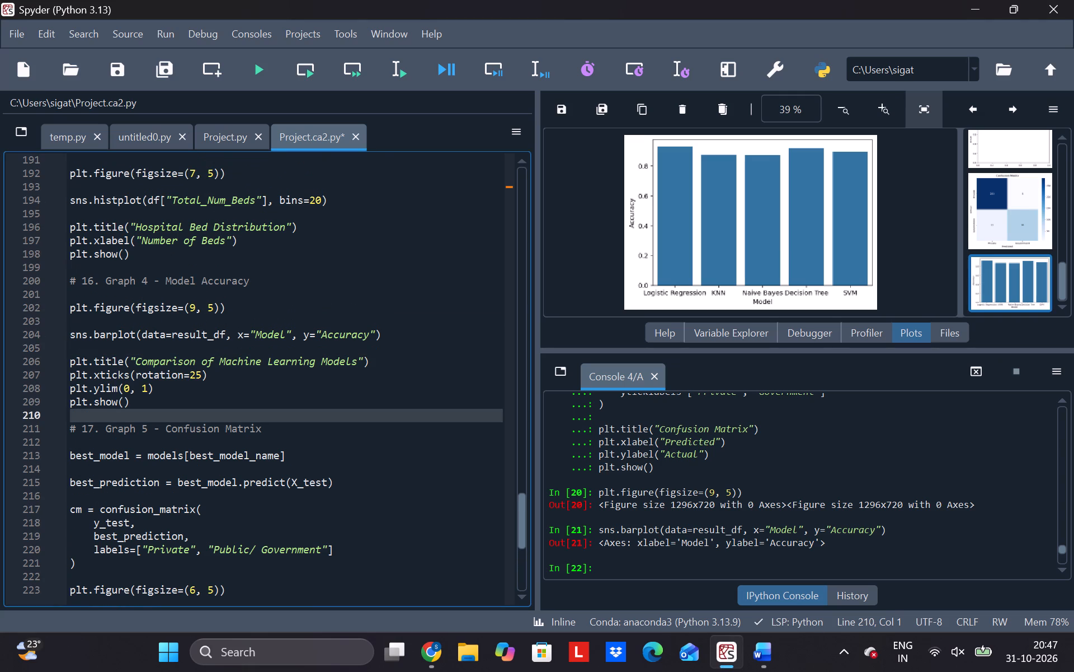
key("shift+super+s")
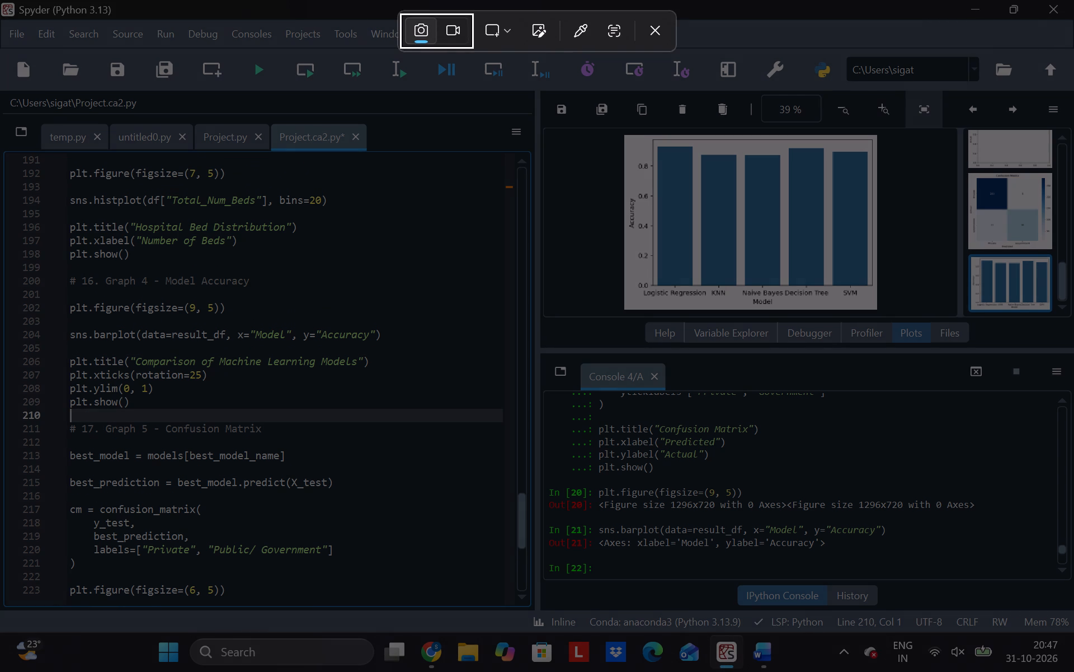
left_click_drag(65, 269, 383, 416)
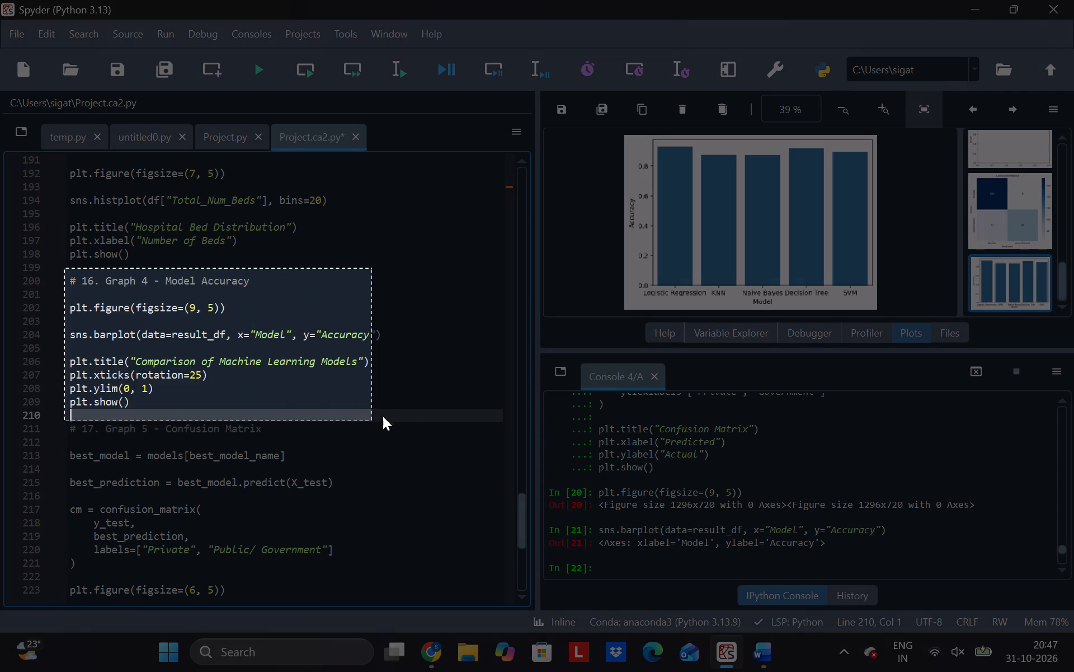
left_click_drag(383, 416, 404, 419)
Switch to Word and replace the "# 11. Display comparison table" code picture in section D with the Graph 4 code snip.
left_click(771, 661)
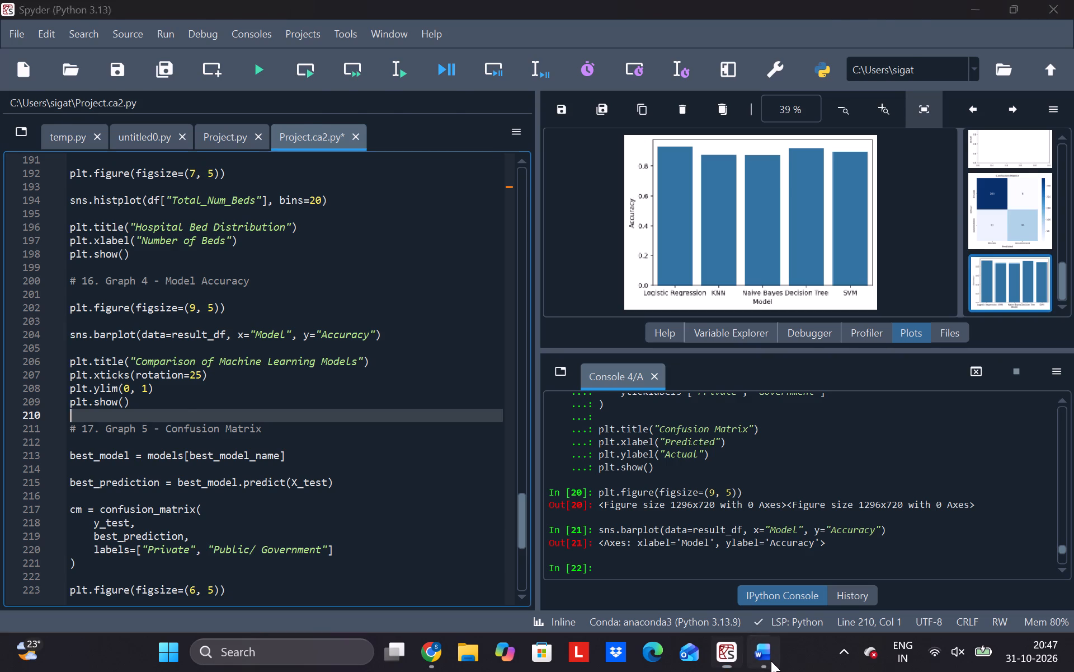
left_click(685, 286)
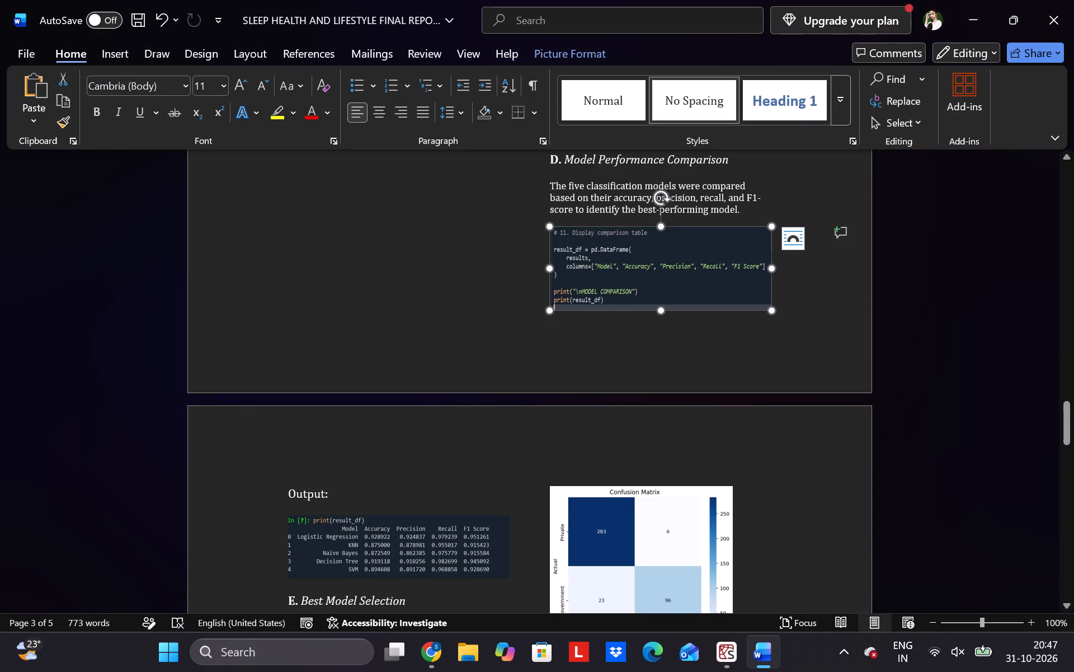
key("BackSpace")
key("ctrl+v")
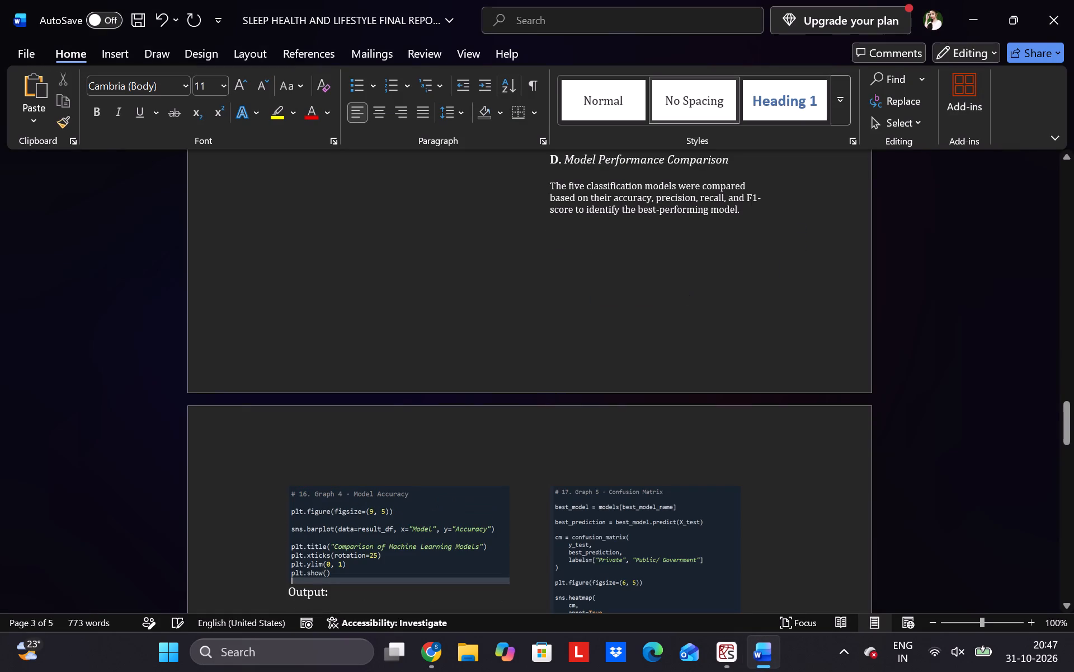
Shrink the Graph 4 code picture slightly, keeping its proportions.
scroll(535, 275, "down", 1)
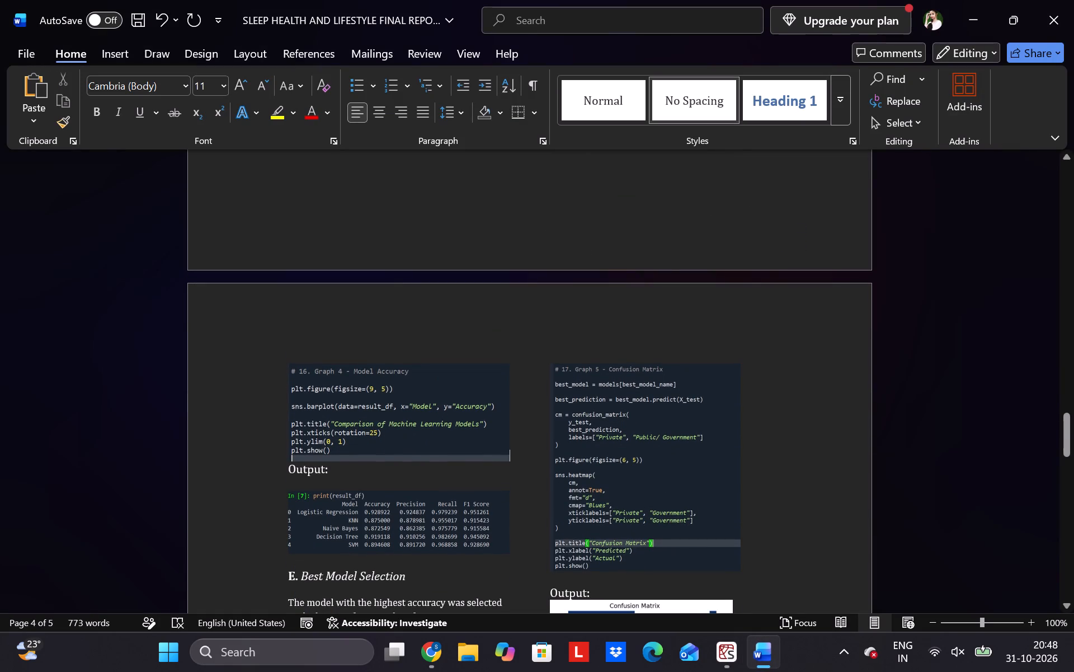
left_click(440, 415)
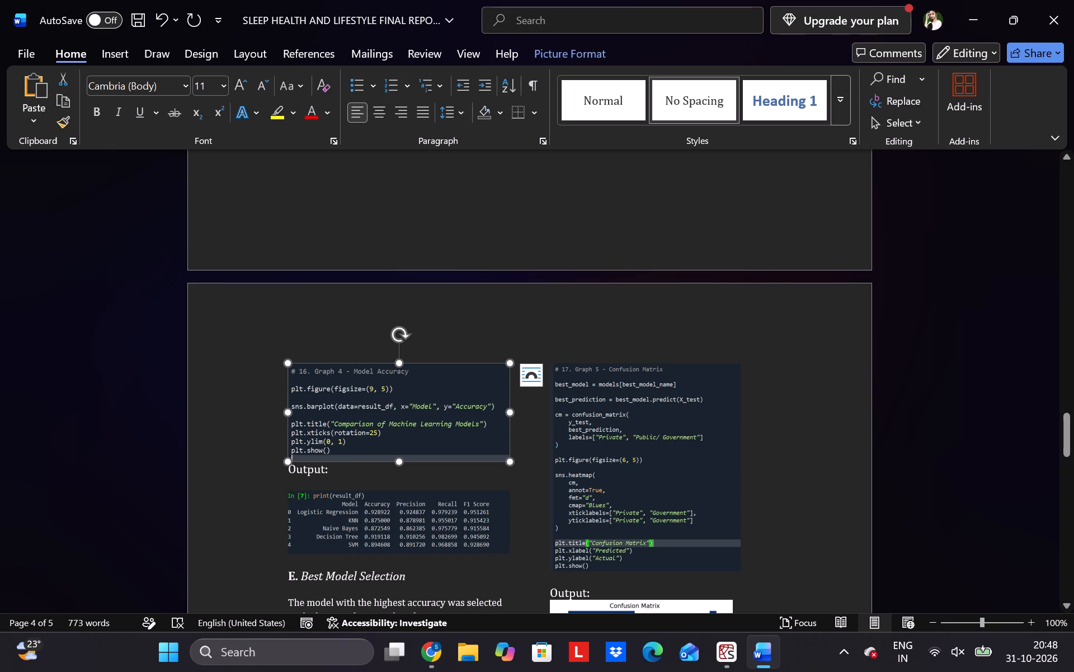
left_click_drag(509, 461, 492, 448)
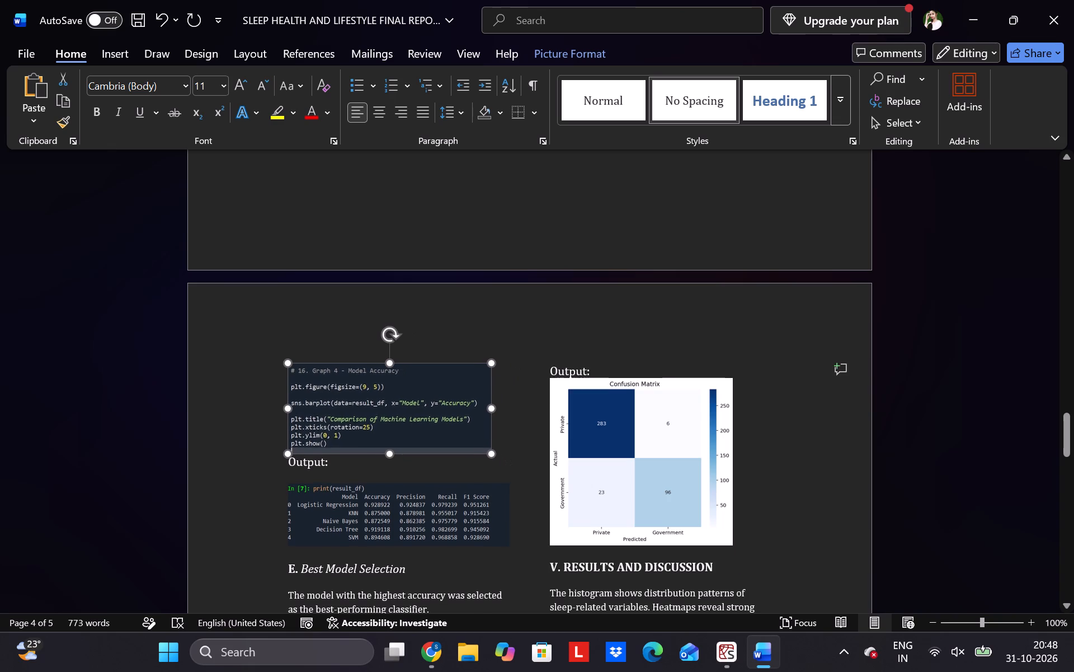
left_click_drag(492, 448, 494, 450)
left_click(282, 360)
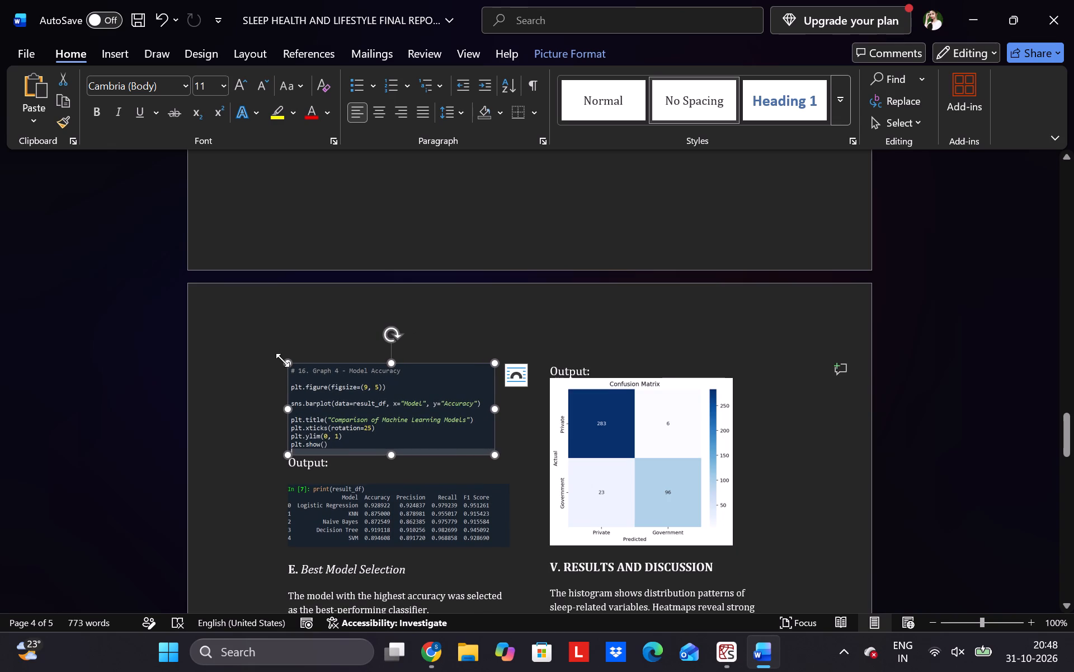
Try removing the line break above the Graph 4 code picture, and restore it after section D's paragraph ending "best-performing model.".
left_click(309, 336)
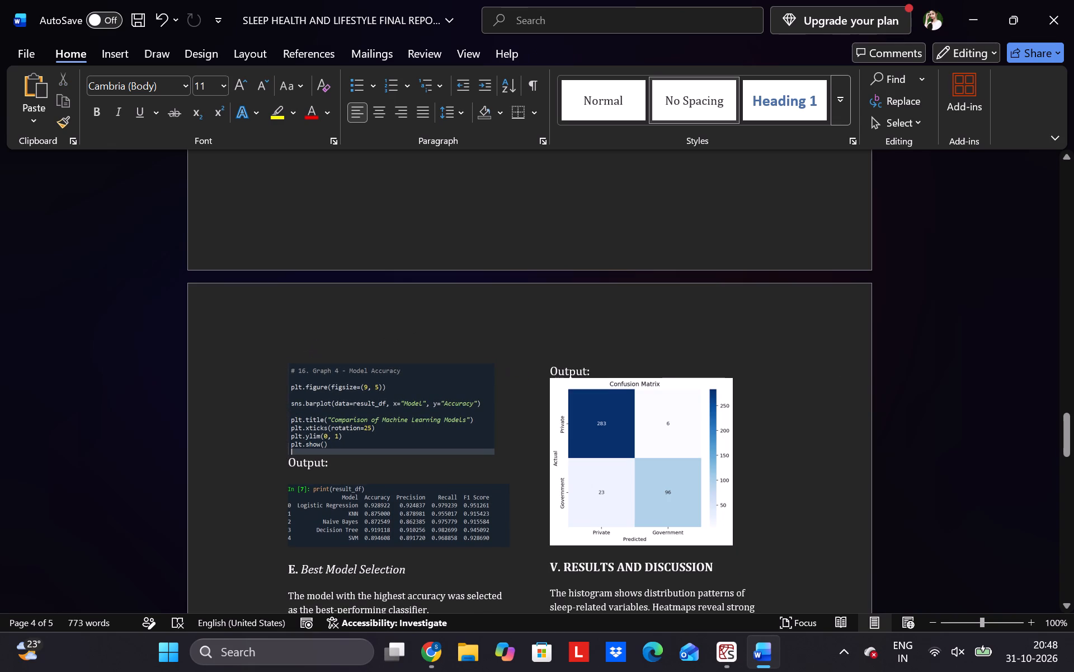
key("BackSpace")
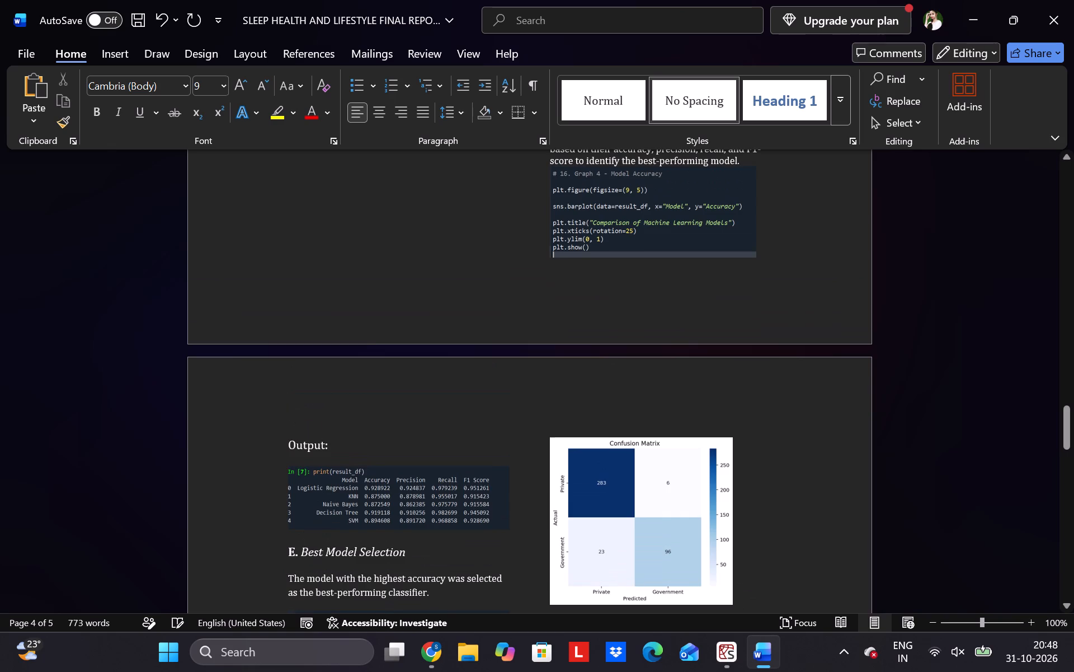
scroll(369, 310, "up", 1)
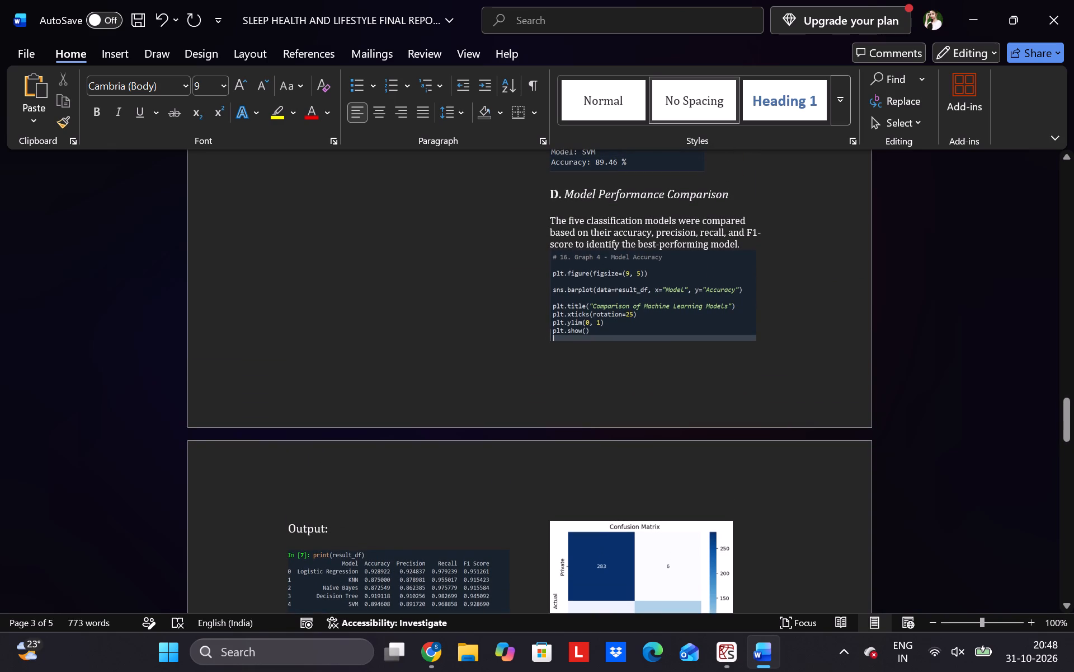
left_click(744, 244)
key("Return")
Add a blank line between the Graph 4 code picture and its "Output:" label.
scroll(744, 244, "down", 1)
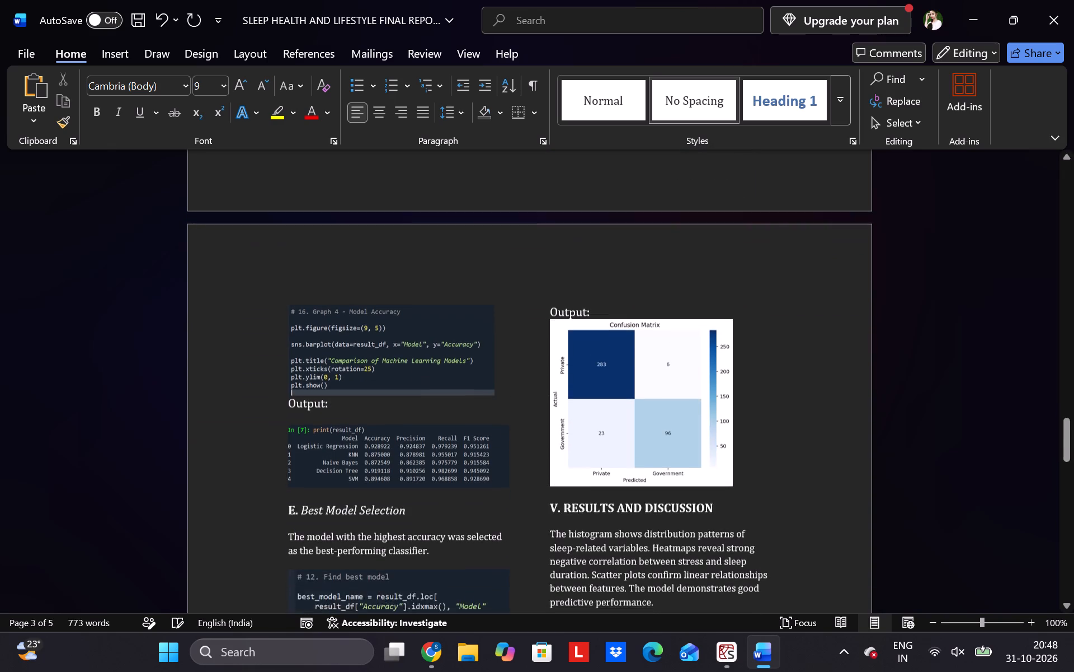
scroll(744, 244, "down", 2)
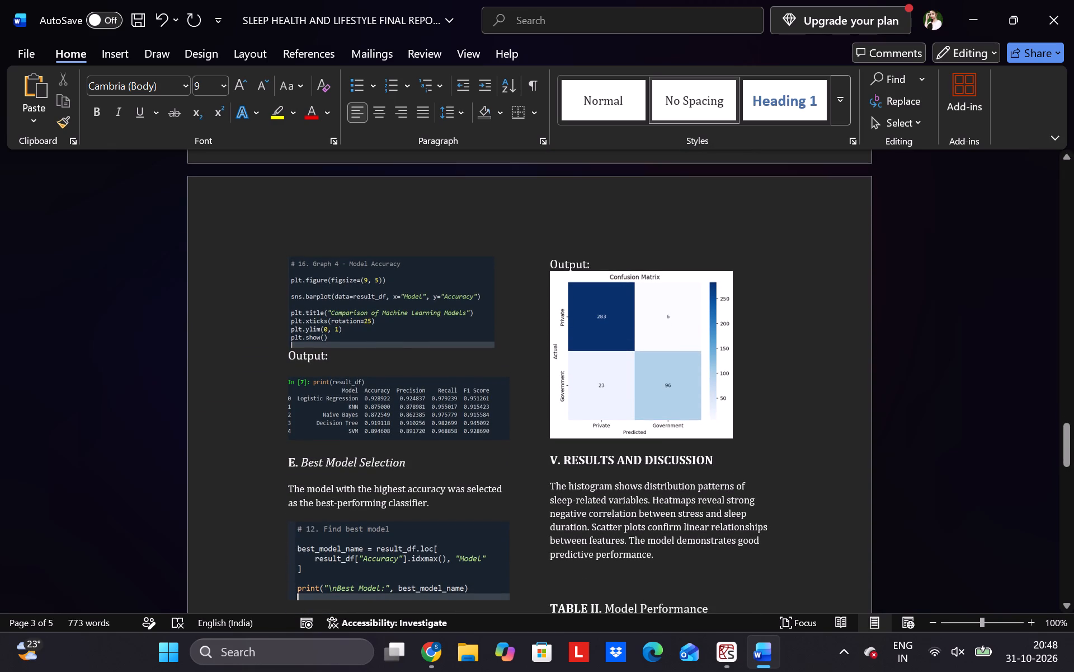
left_click(503, 344)
key("Return")
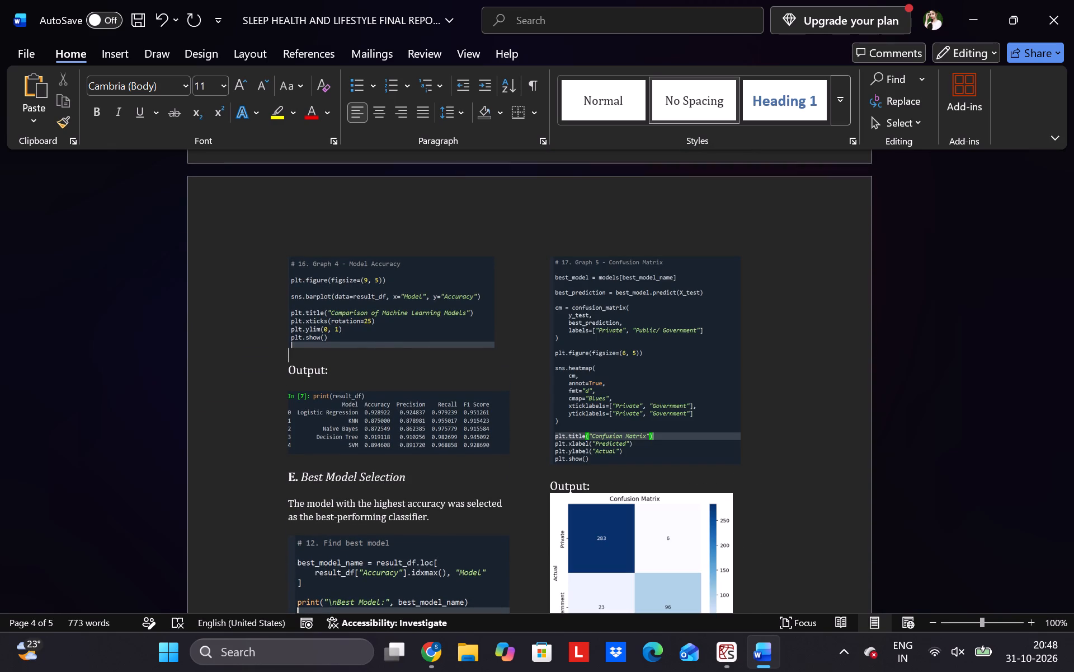
Replace the result_df table picture under section D's "Output:" with the bar plot "ChatGPT Image Oct 31, 2026, 07_01_25 PM" from Py_Project_Sem5.
scroll(503, 344, "down", 2)
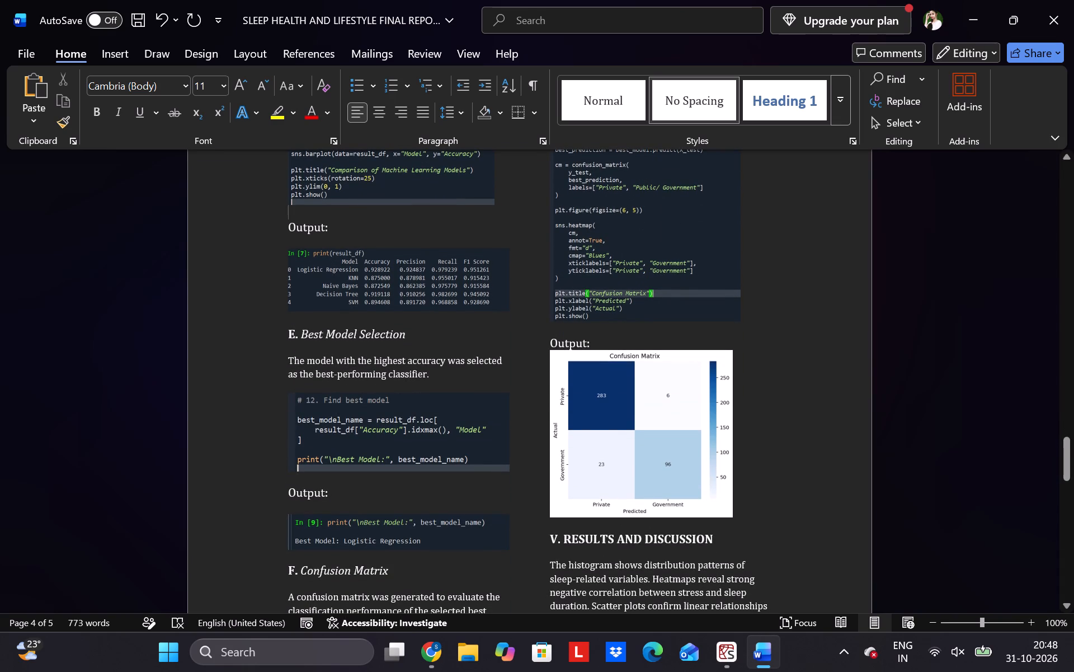
left_click(431, 277)
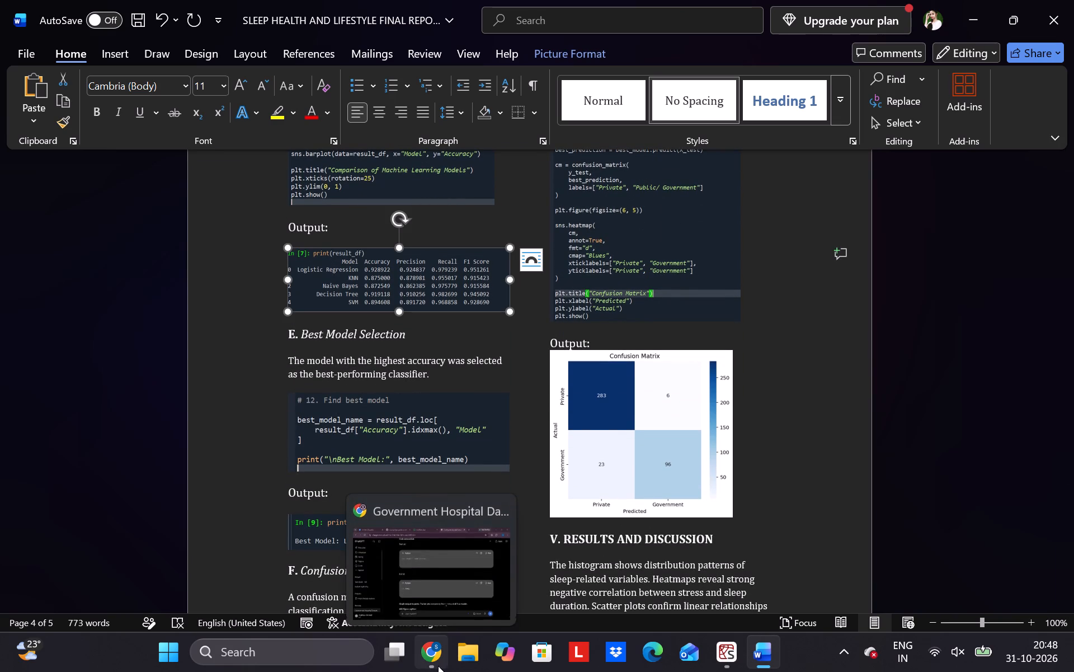
key("BackSpace")
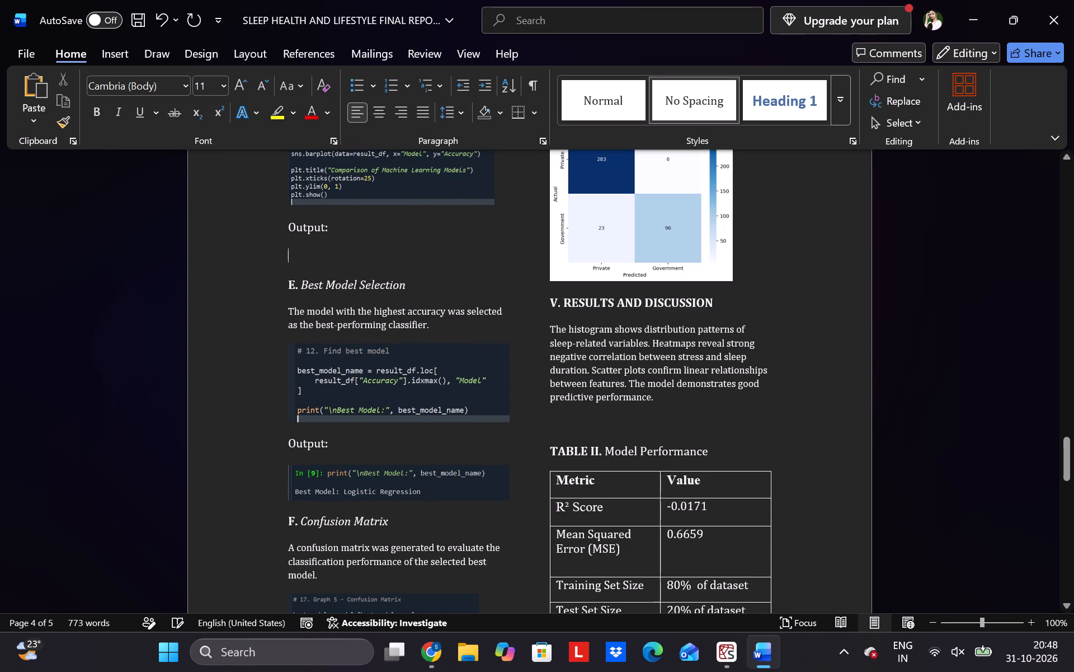
left_click(116, 48)
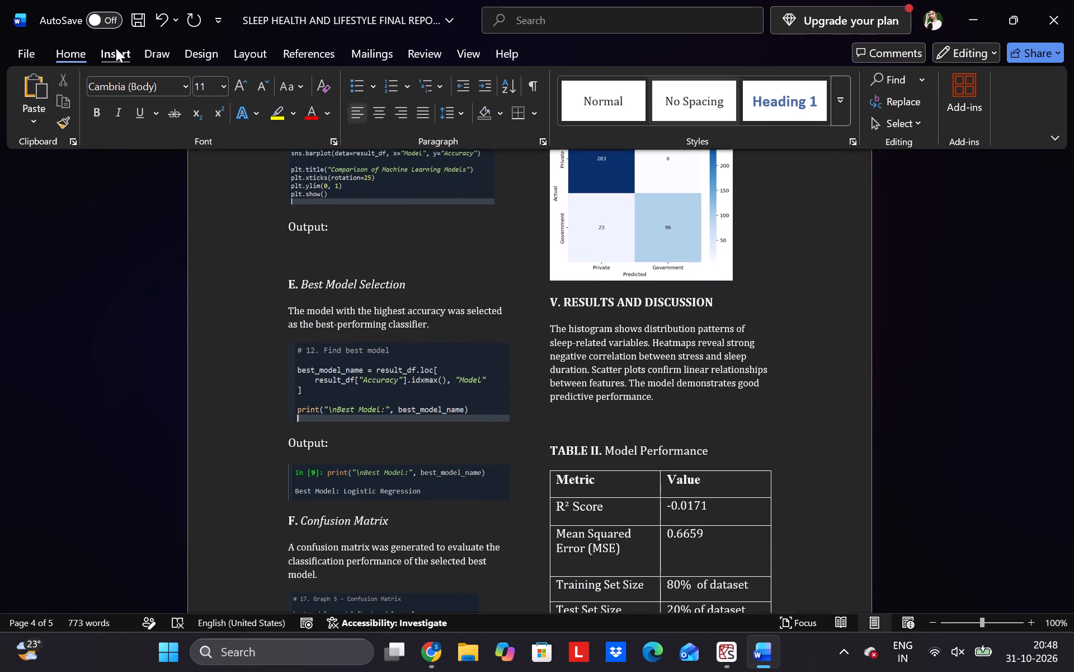
left_click(178, 114)
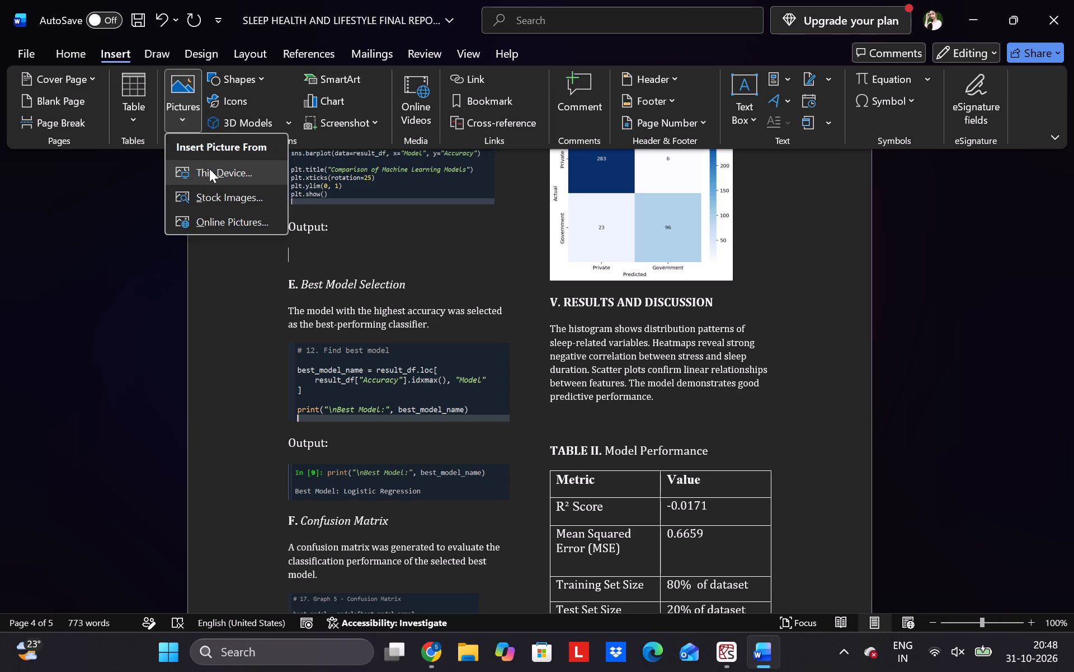
left_click(209, 169)
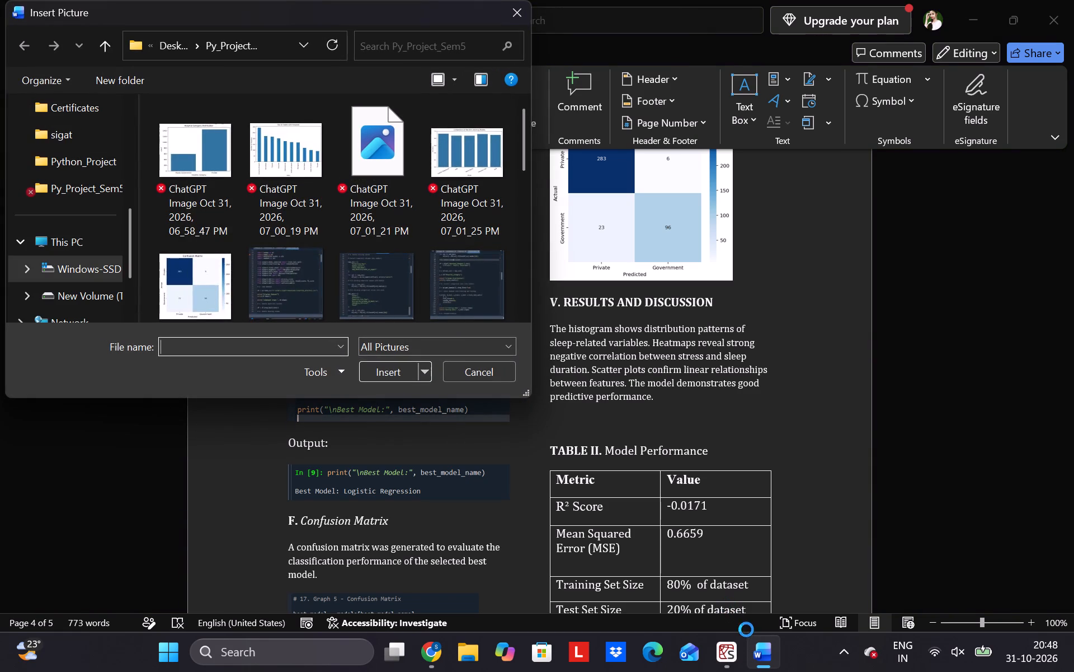
left_click(731, 664)
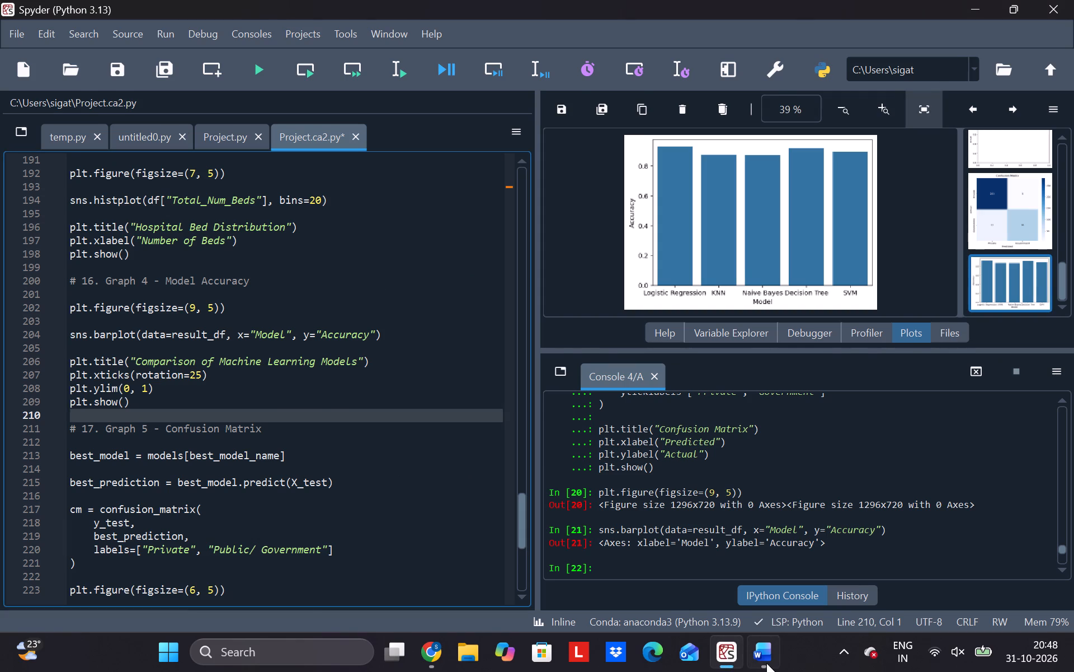
left_click(770, 664)
left_click(455, 122)
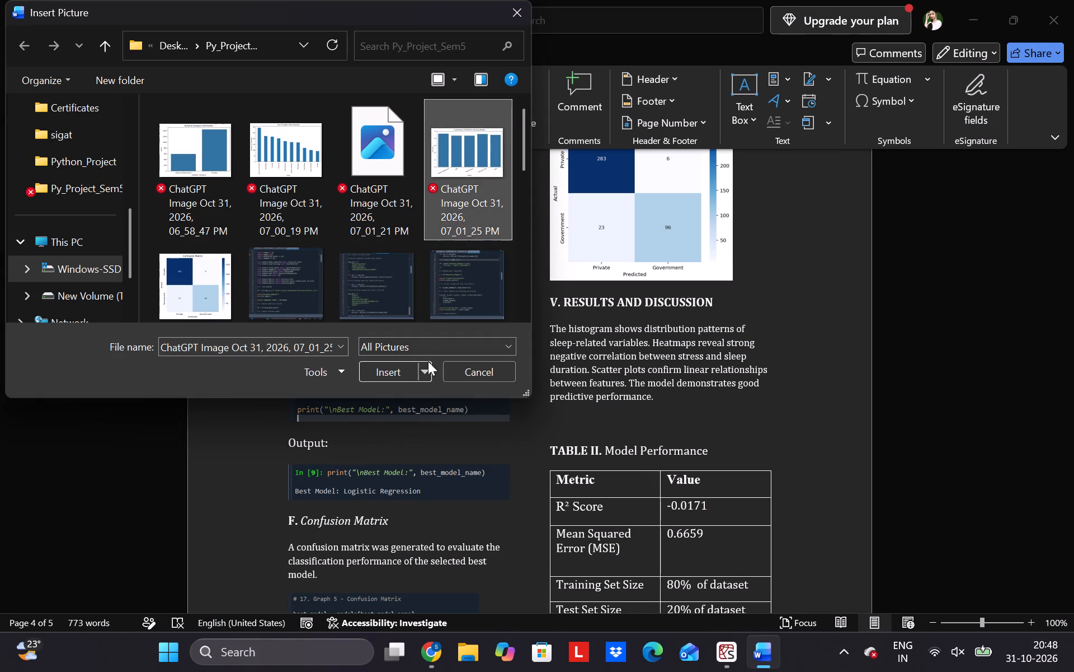
left_click(403, 377)
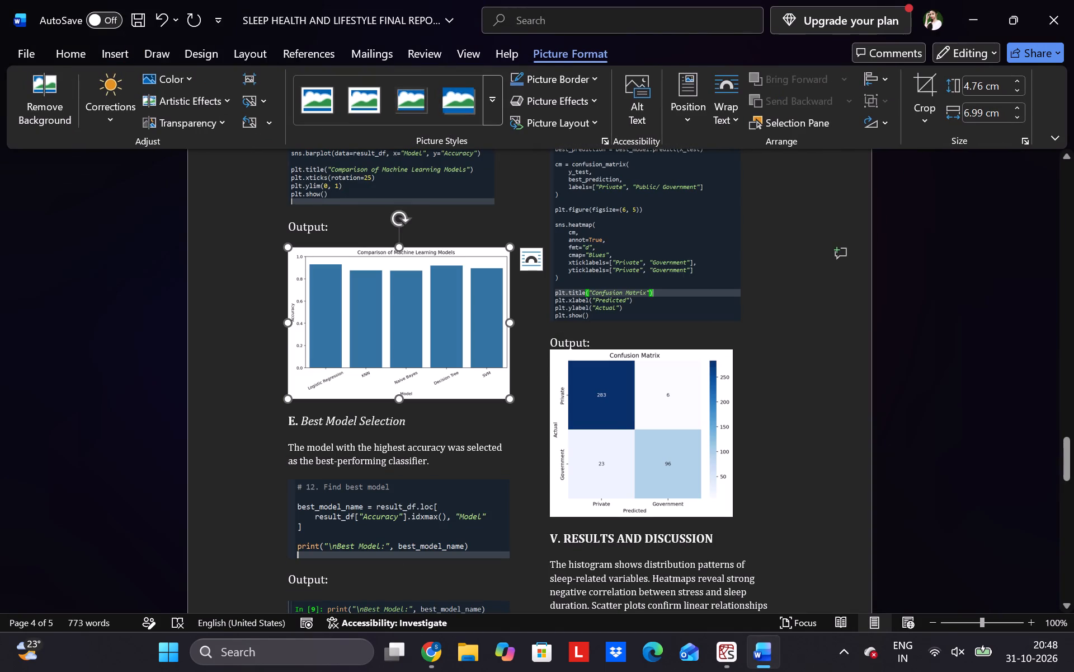
Shrink the inserted "Comparison of Machine Learning Models" bar plot slightly, keeping its proportions.
left_click_drag(511, 402, 493, 388)
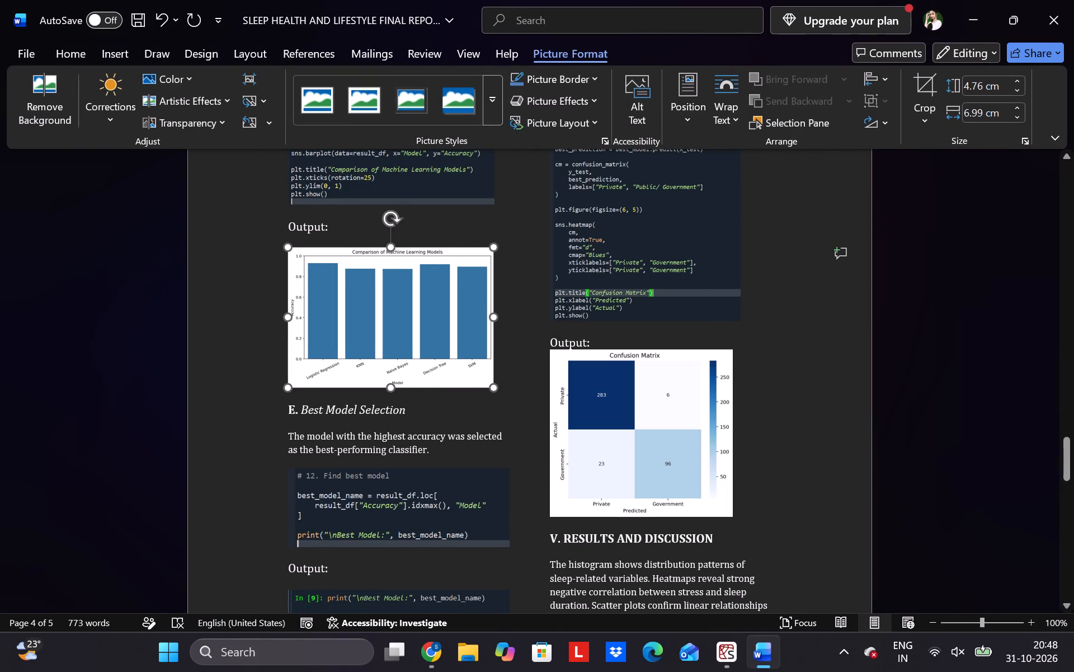
left_click_drag(493, 388, 490, 385)
left_click(120, 249)
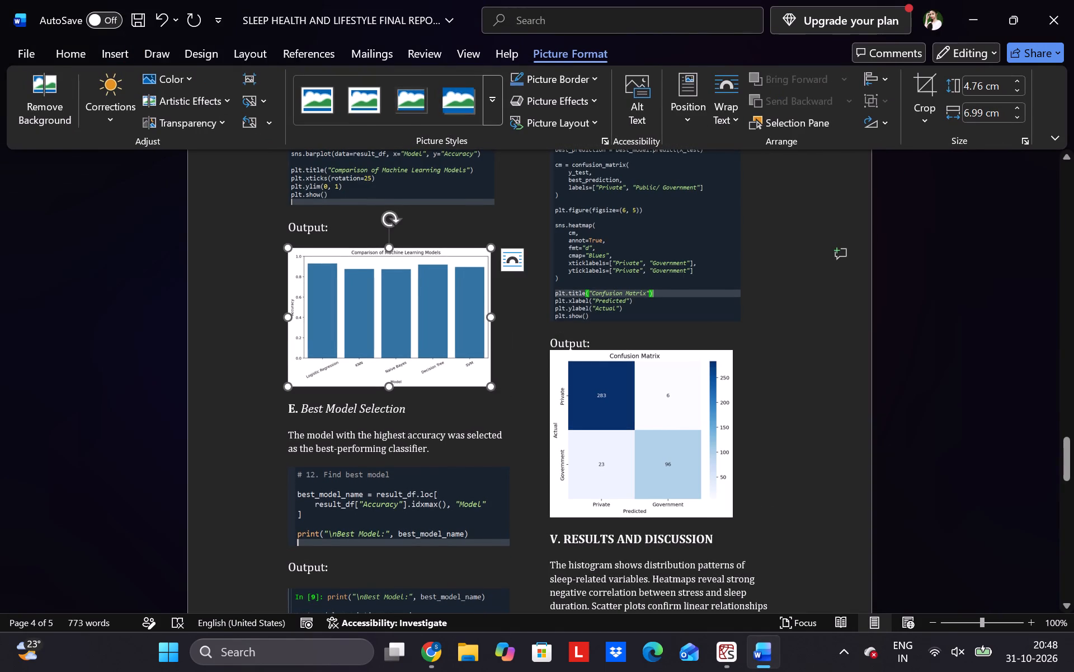
Review the report's layout from section D. Model Performance Comparison through V. Results and Discussion and the Model Performance table.
scroll(120, 249, "up", 5)
scroll(120, 249, "down", 1)
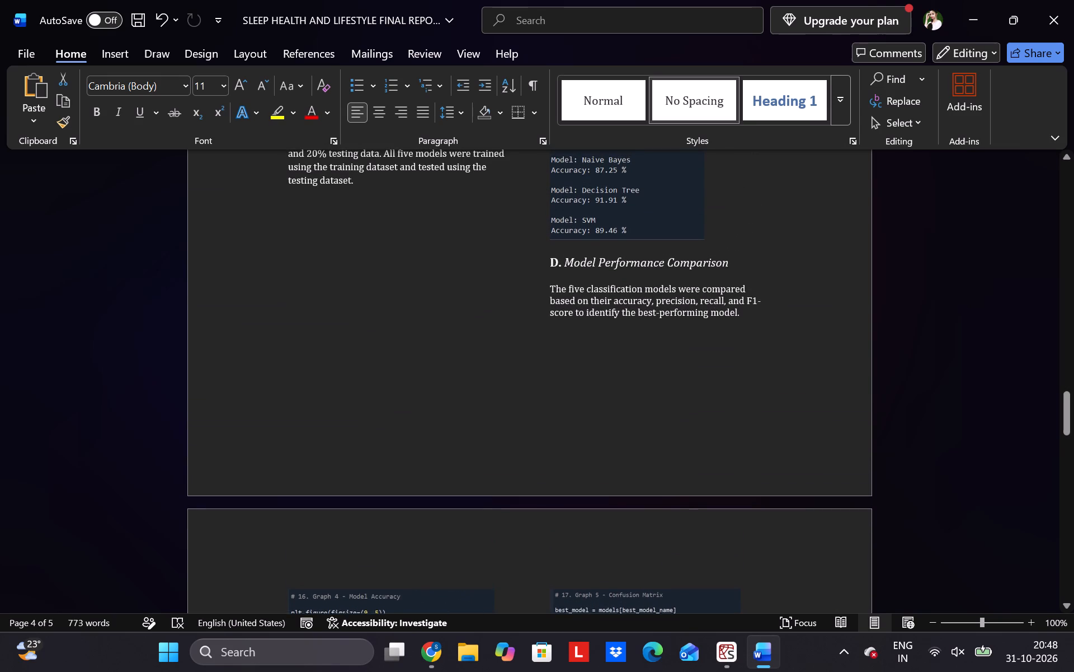
scroll(120, 249, "down", 1)
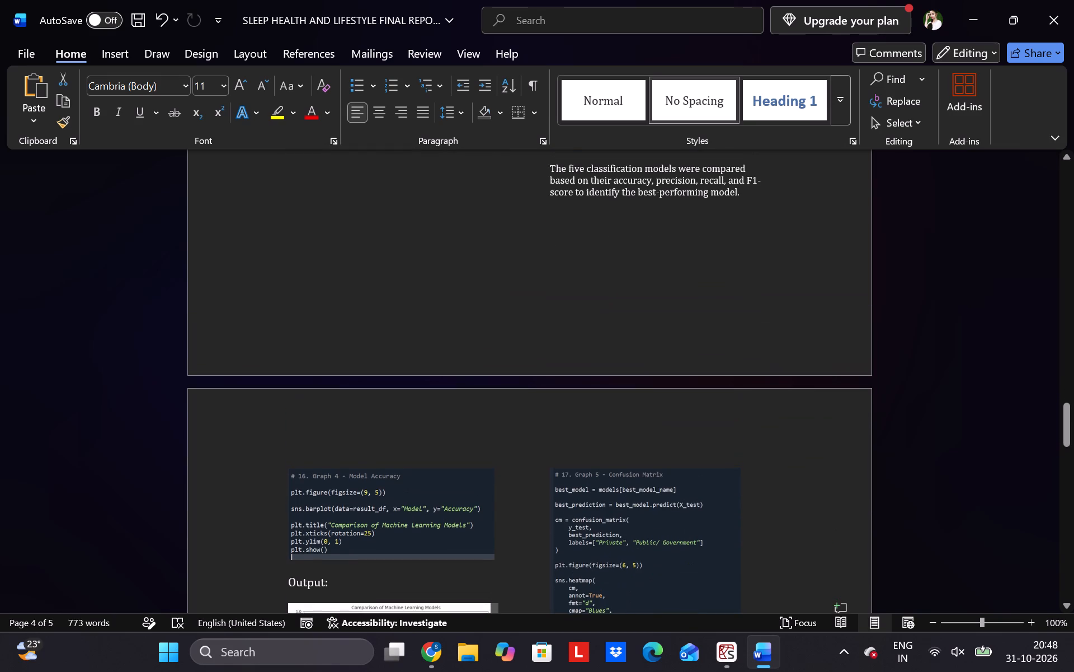
scroll(120, 249, "down", 3)
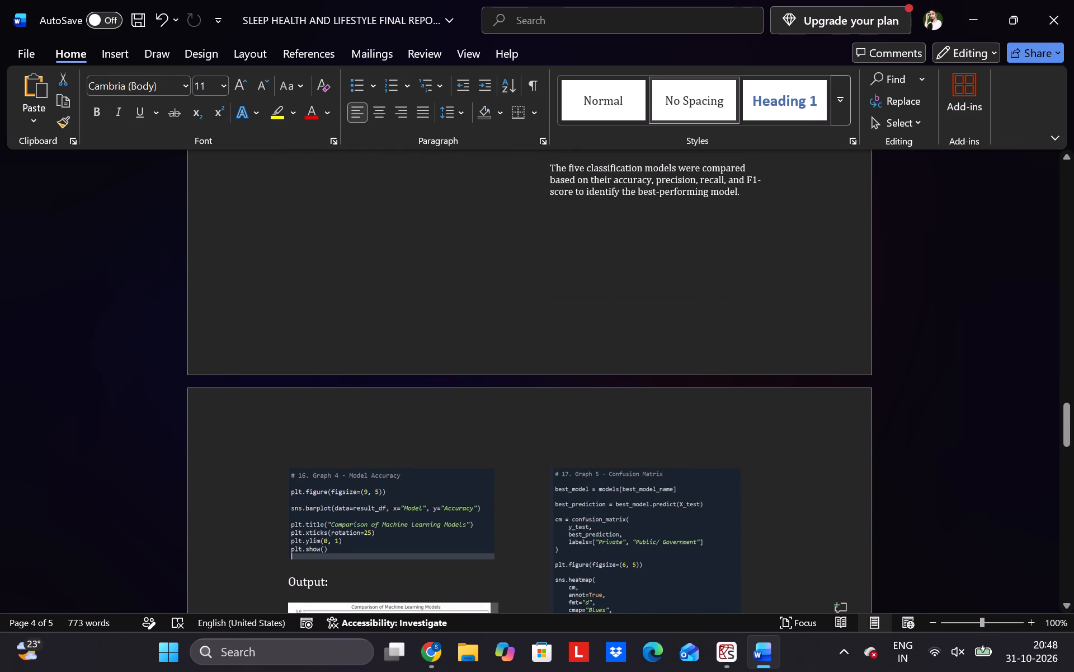
scroll(120, 249, "down", 2)
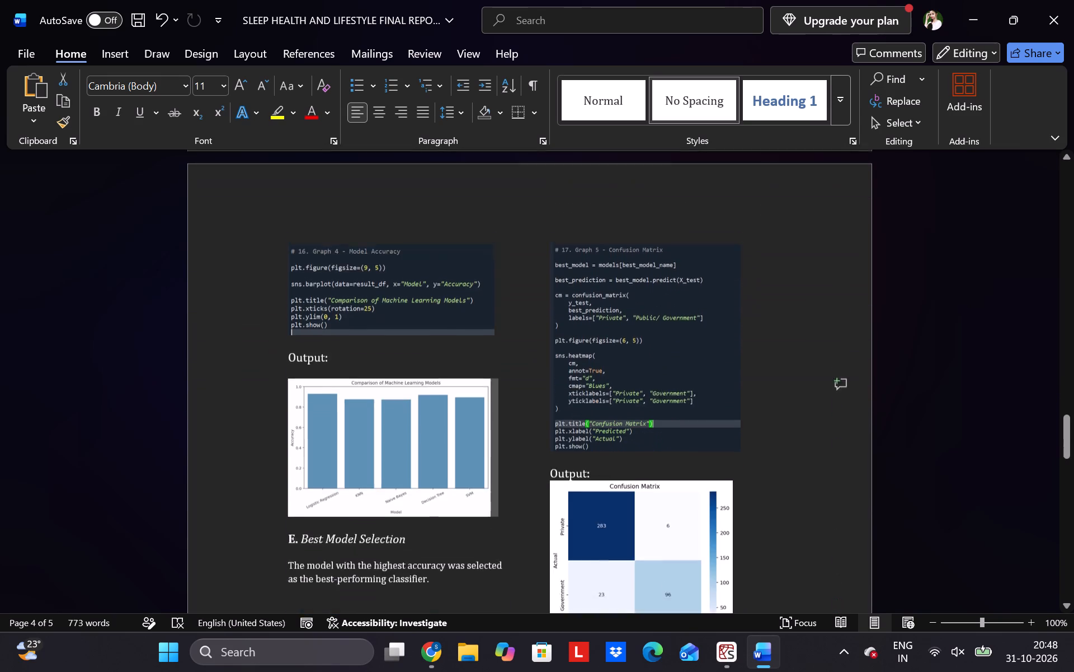
scroll(120, 249, "down", 1)
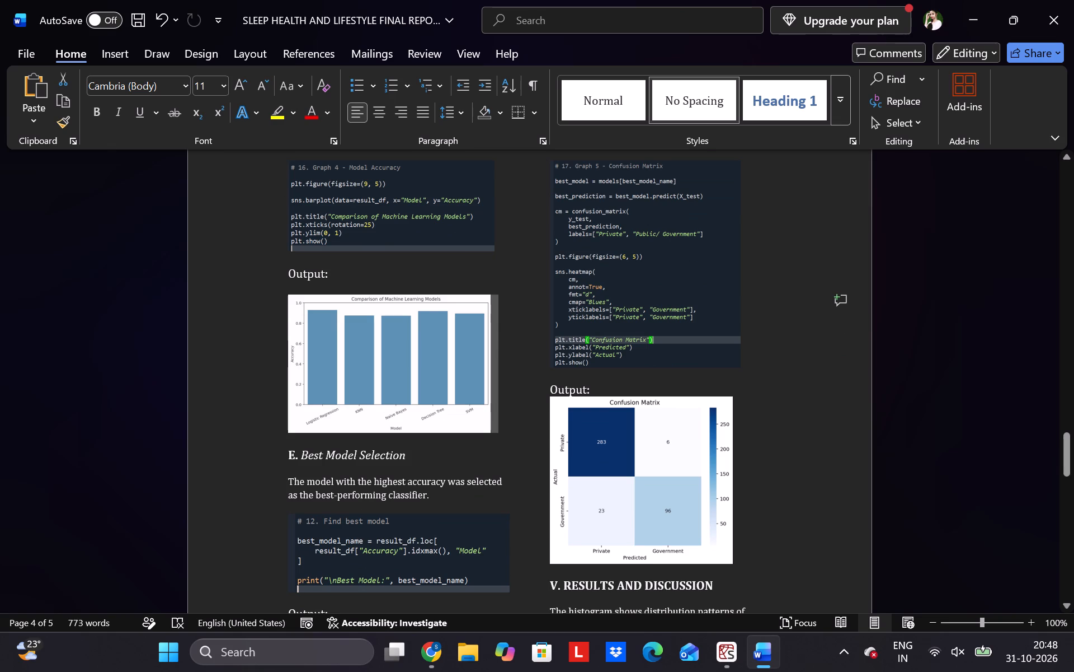
scroll(871, 440, "down", 4)
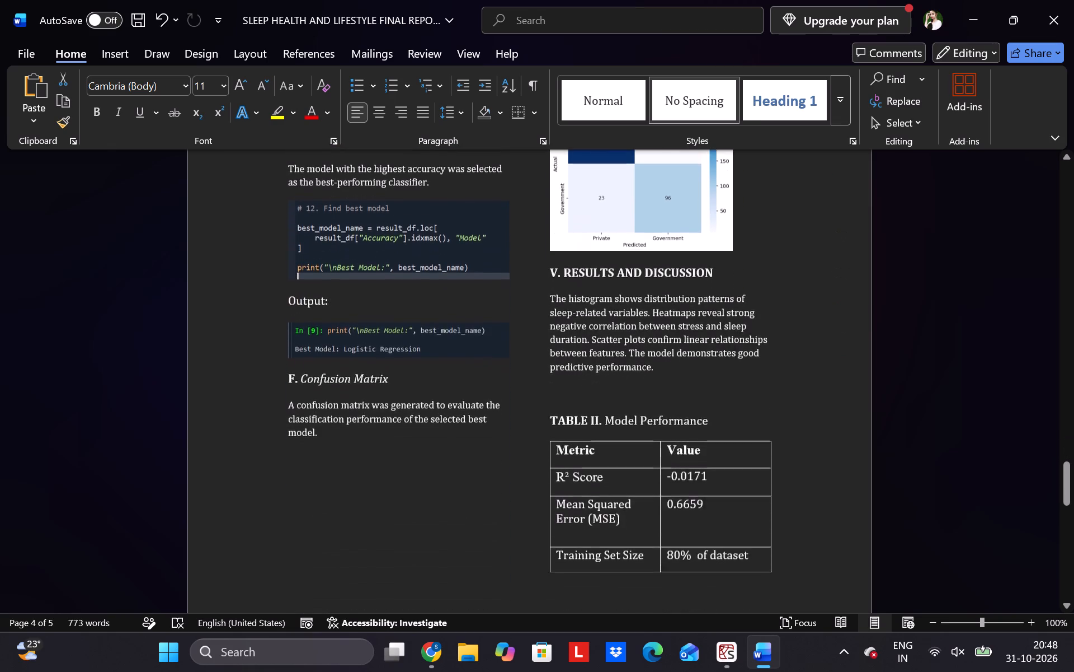
scroll(871, 440, "down", 3)
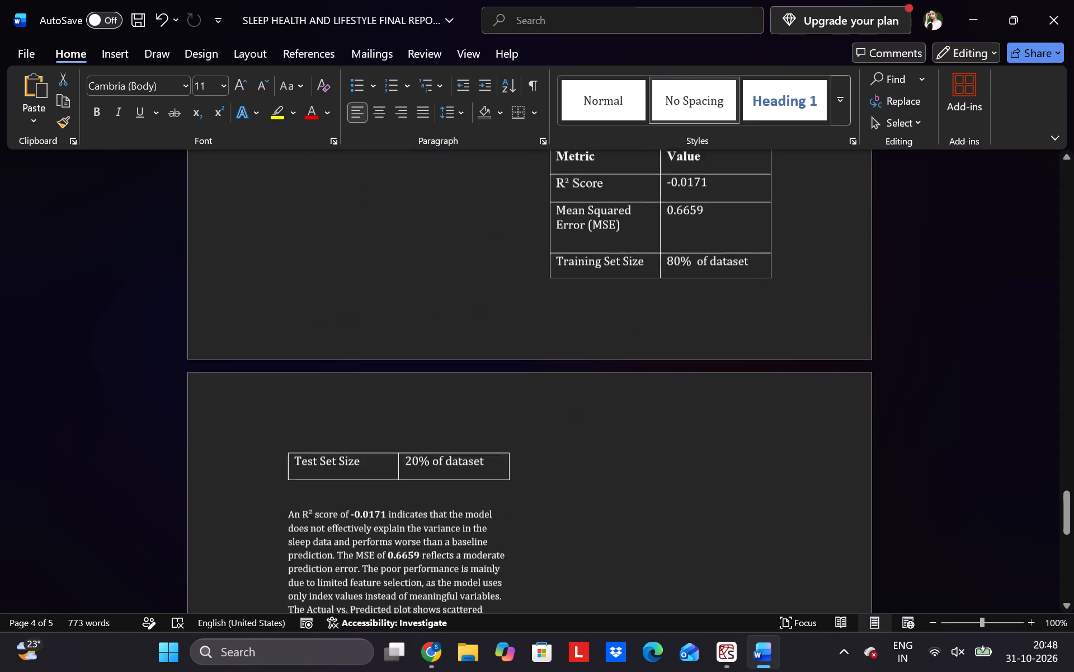
Review the report's closing part, from the Model Performance table through VI. Conclusion and the References, and back to V. Results and Discussion.
scroll(868, 412, "down", 8)
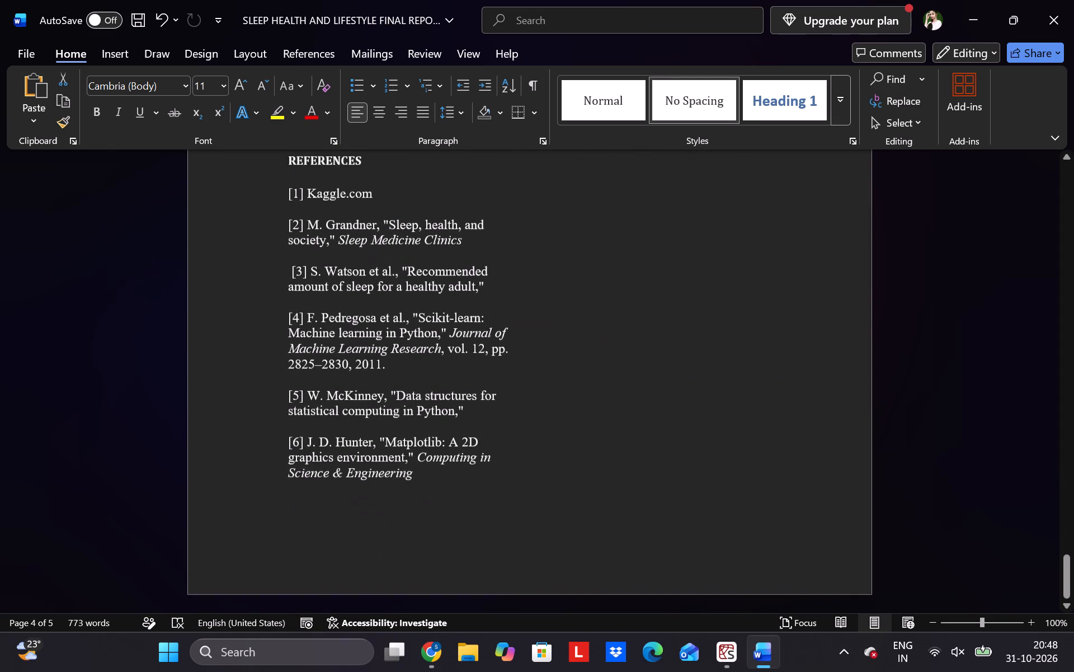
scroll(868, 412, "down", 1)
scroll(868, 412, "up", 4)
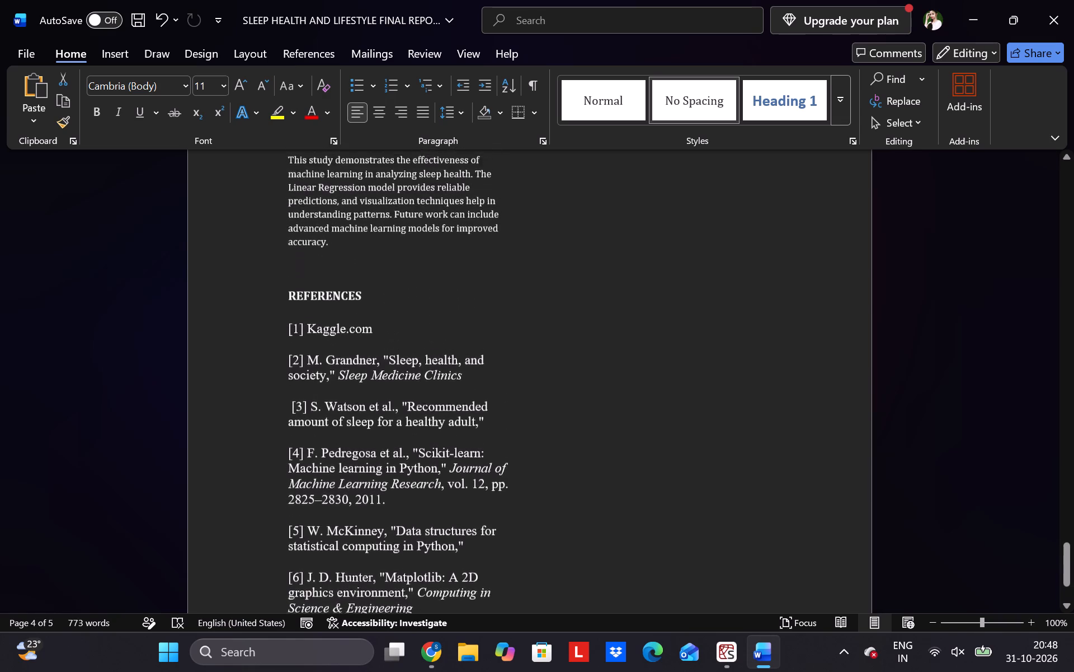
scroll(868, 412, "up", 3)
scroll(868, 412, "down", 5)
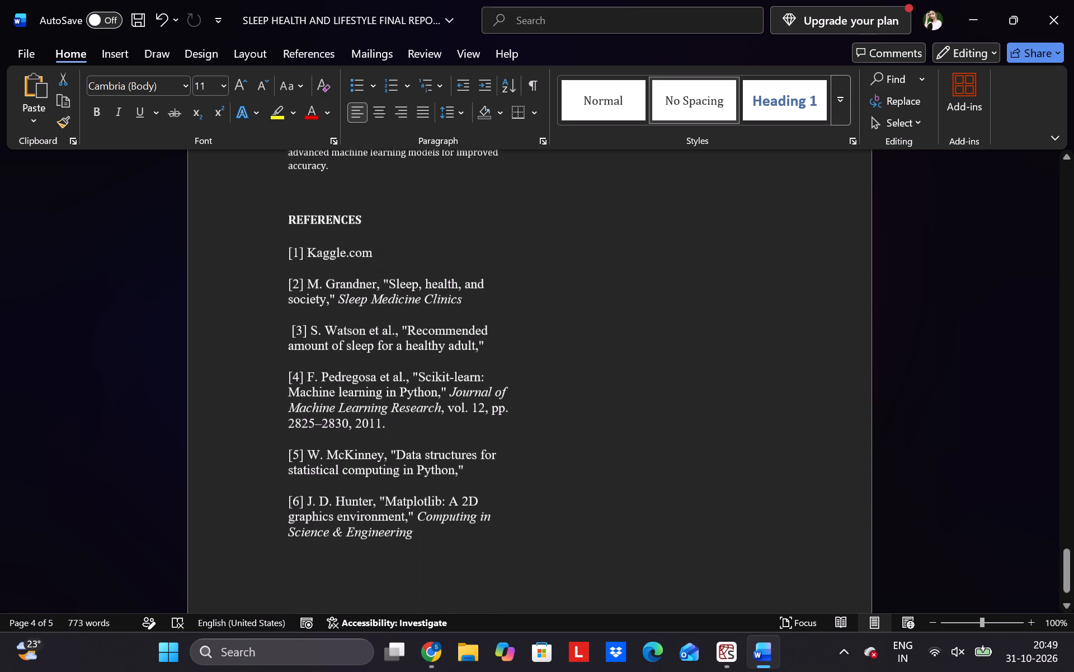
scroll(868, 412, "down", 3)
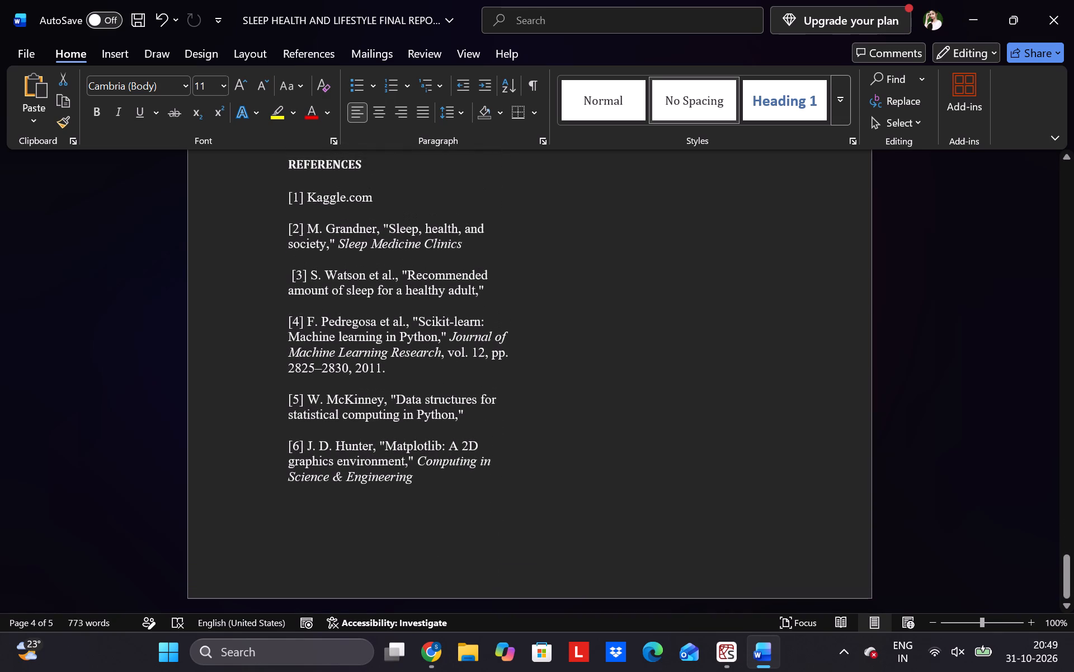
scroll(868, 412, "up", 7)
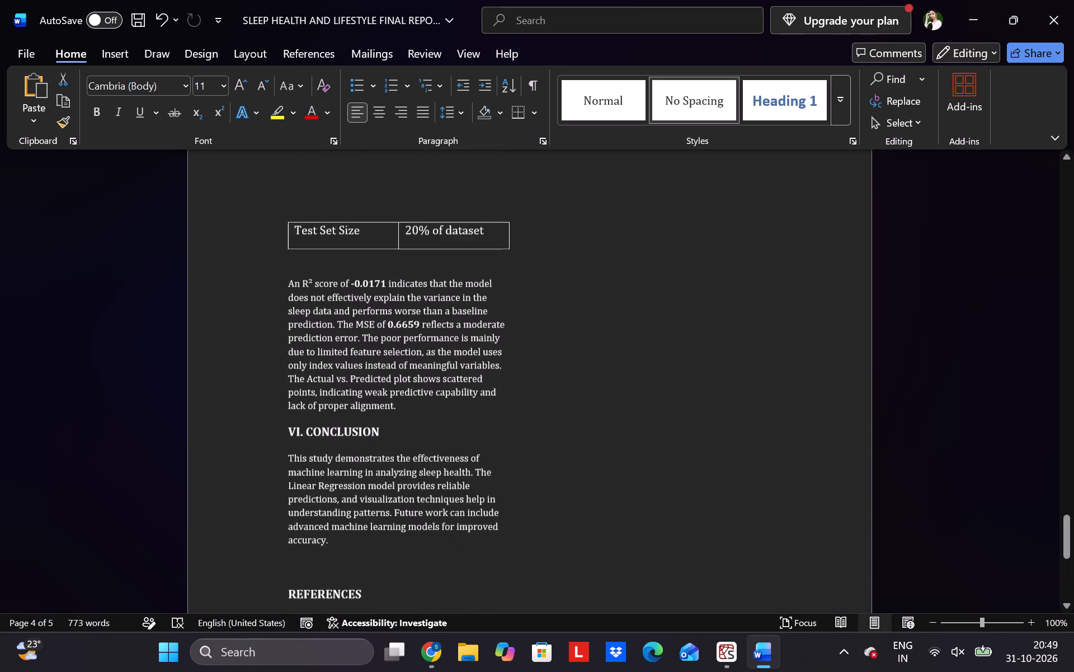
scroll(868, 412, "up", 6)
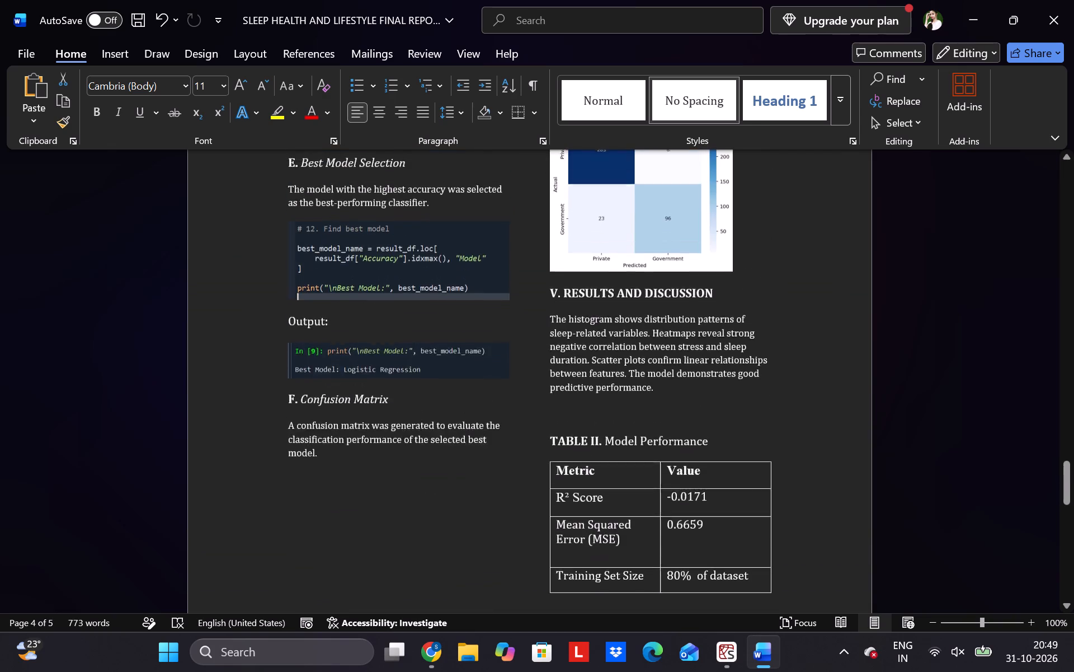
scroll(868, 412, "down", 2)
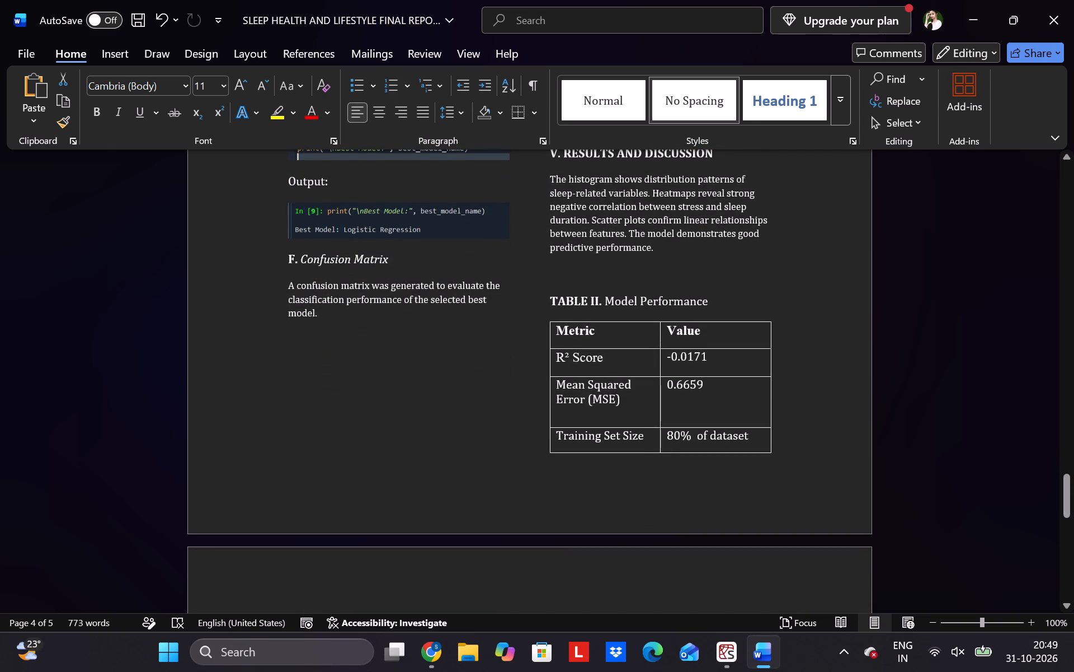
Select the V. Results and Discussion heading together with the paragraph below it.
scroll(556, 194, "up", 1)
left_click_drag(549, 200, 568, 211)
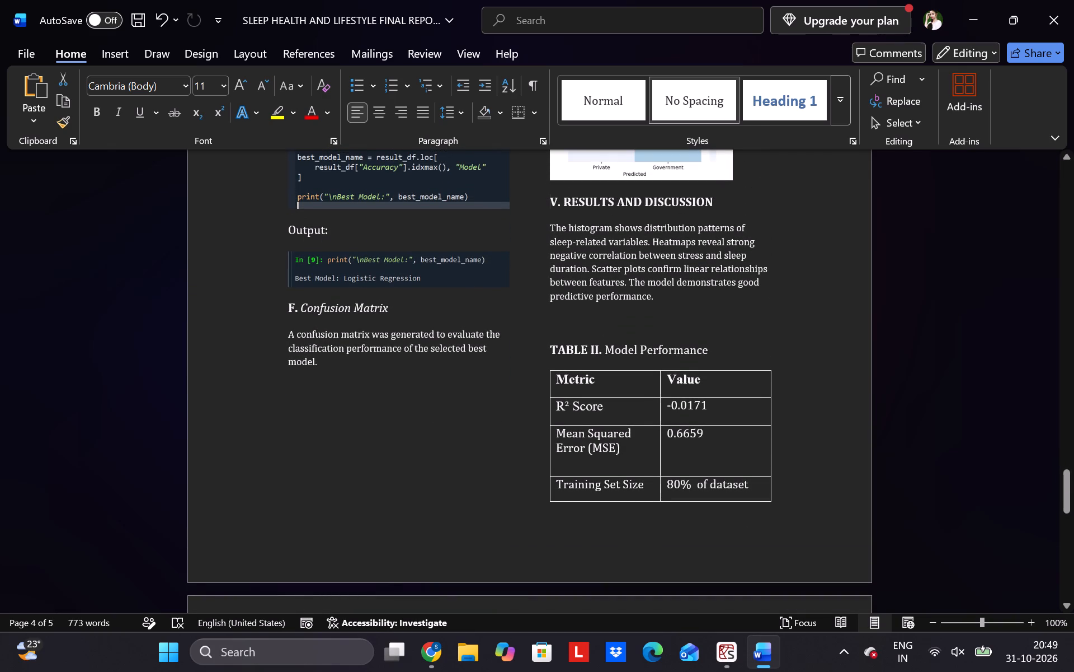
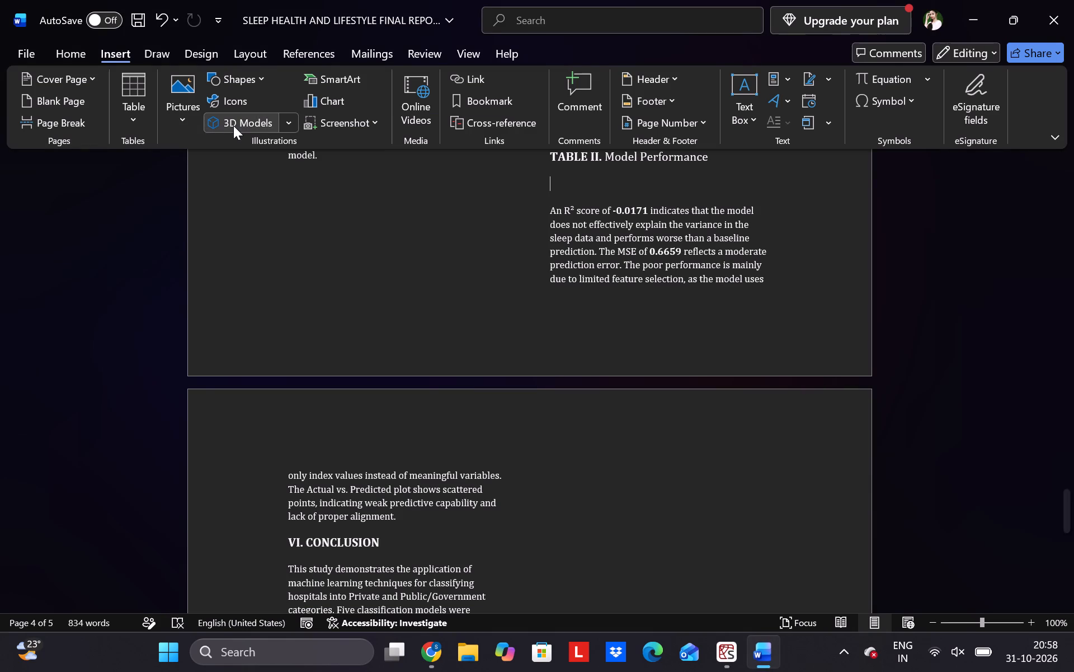
left_click(133, 117)
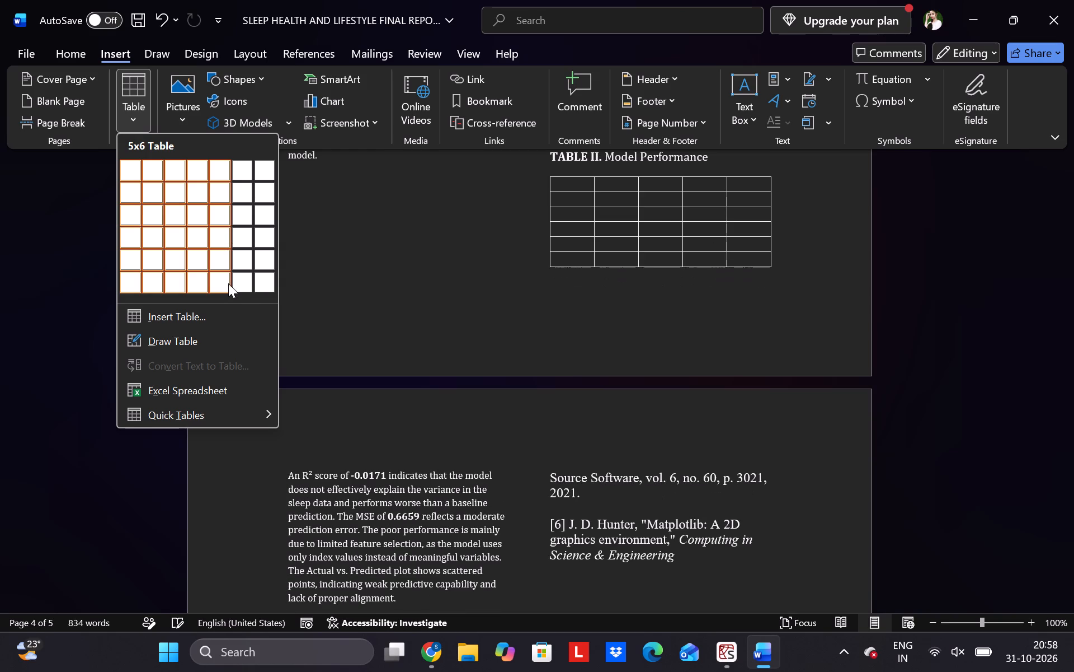
left_click(513, 295)
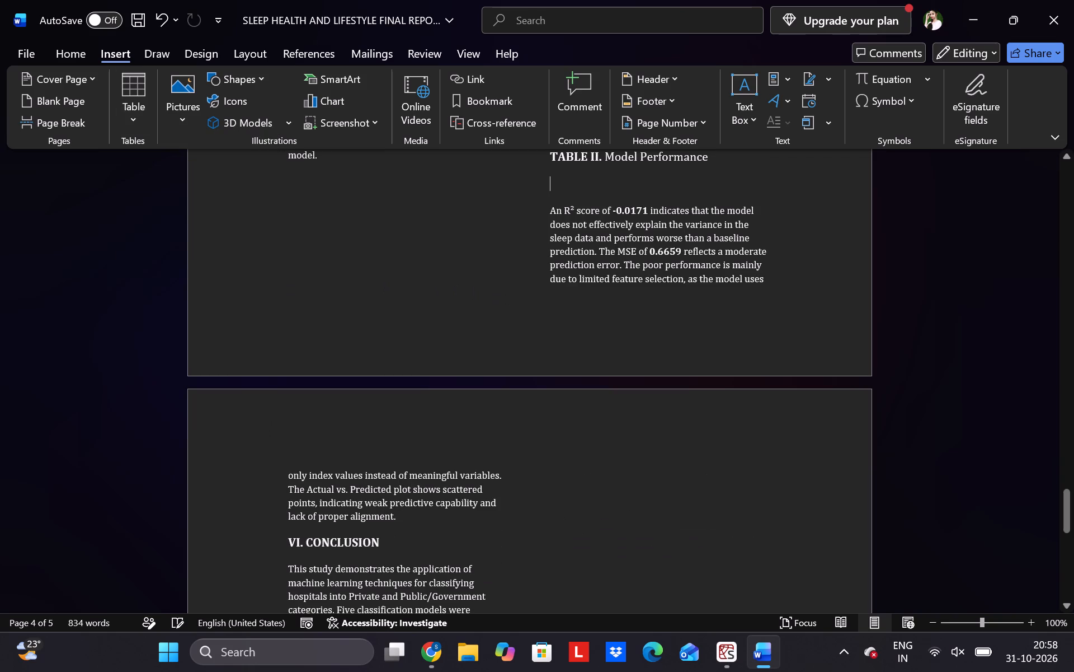
left_click(129, 122)
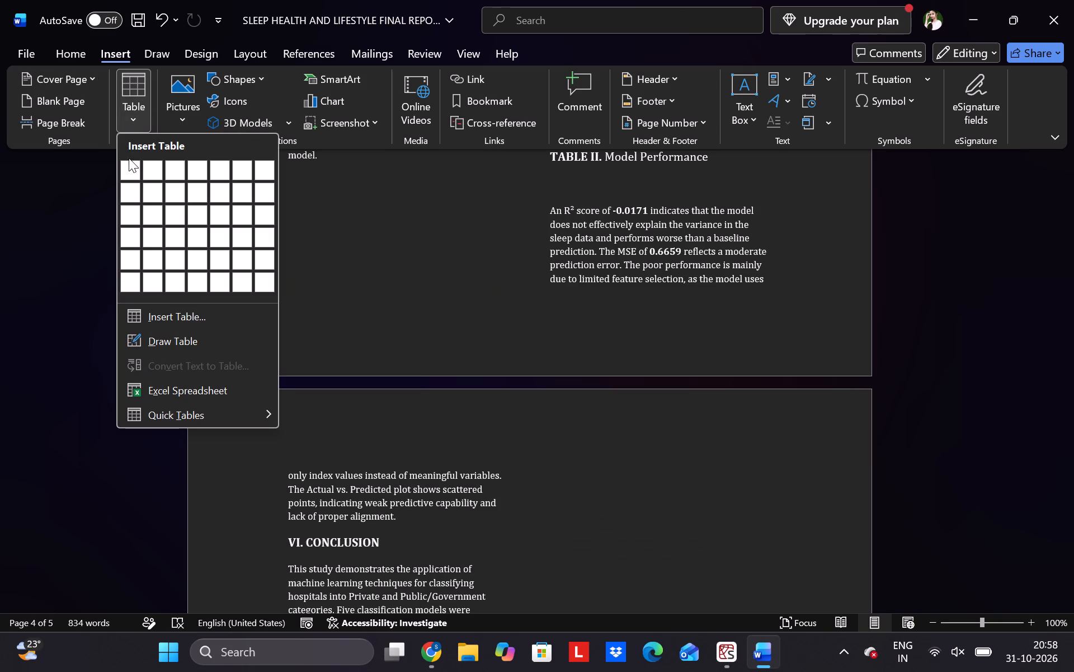
left_click_drag(129, 170, 225, 271)
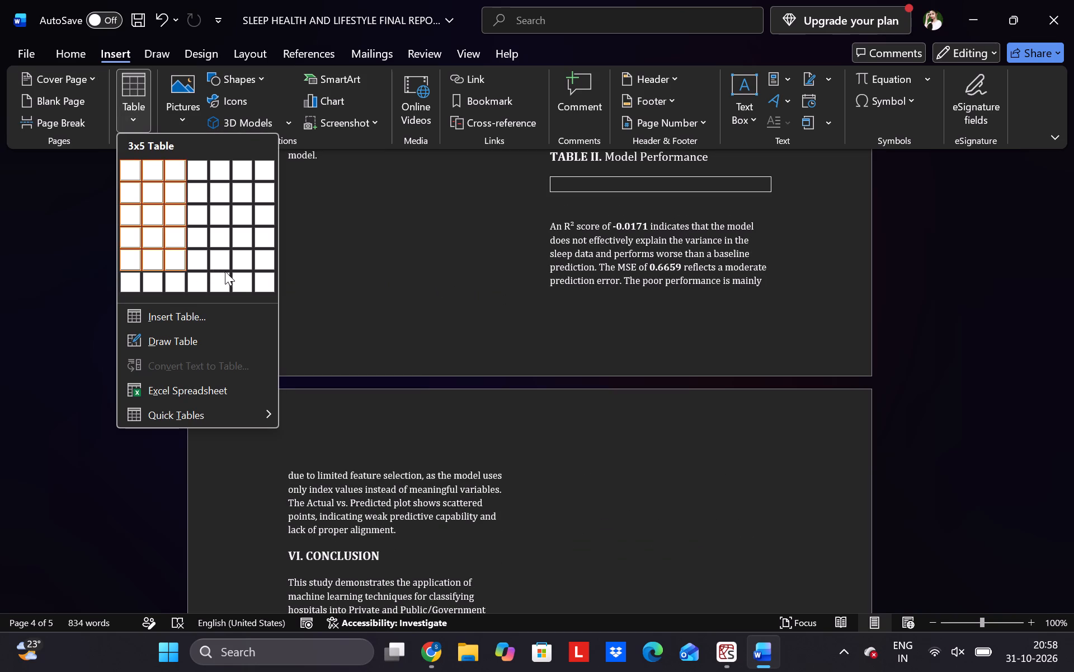
left_click_drag(225, 271, 238, 176)
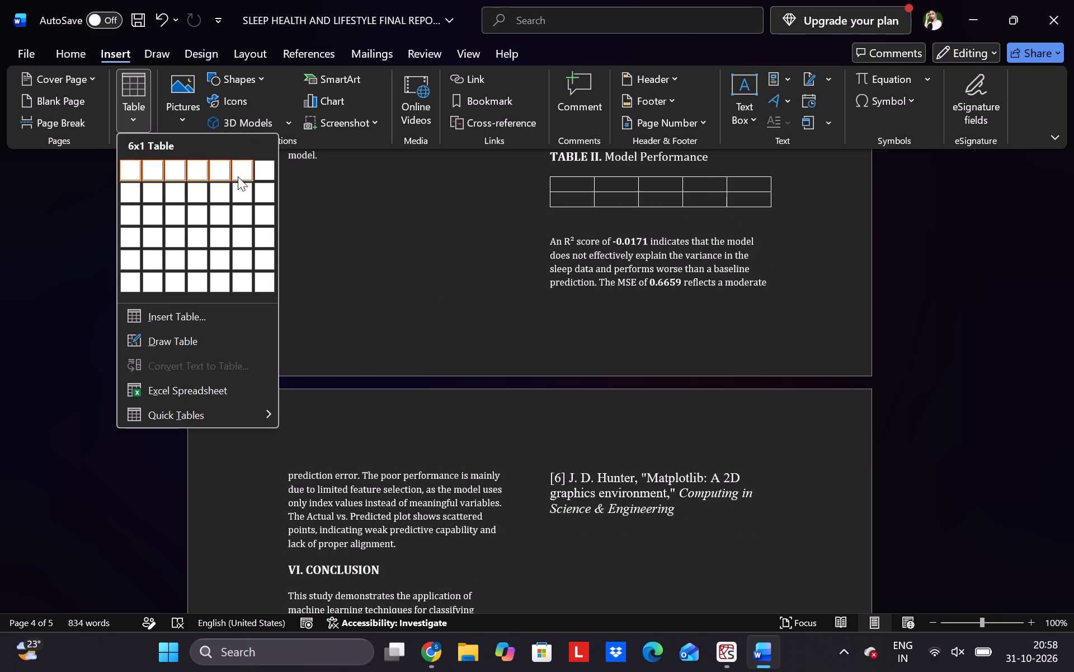
left_click_drag(238, 176, 252, 287)
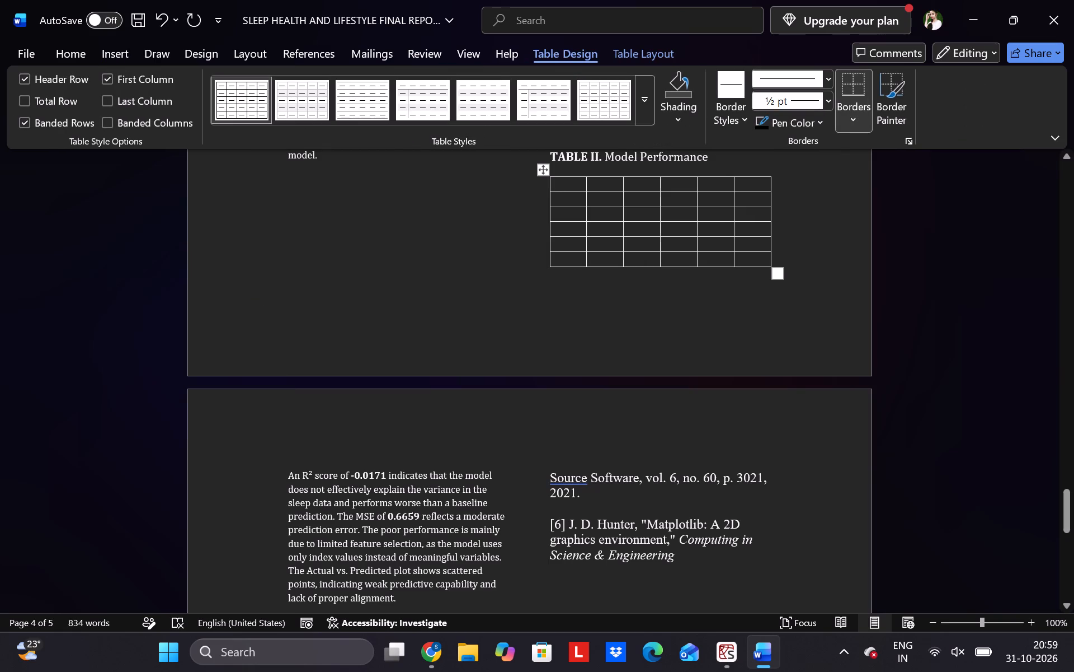
Review the report's earlier sections, including the abstract, Dataset Summary table and model outputs, and return to the empty Model Performance table.
scroll(870, 419, "up", 1)
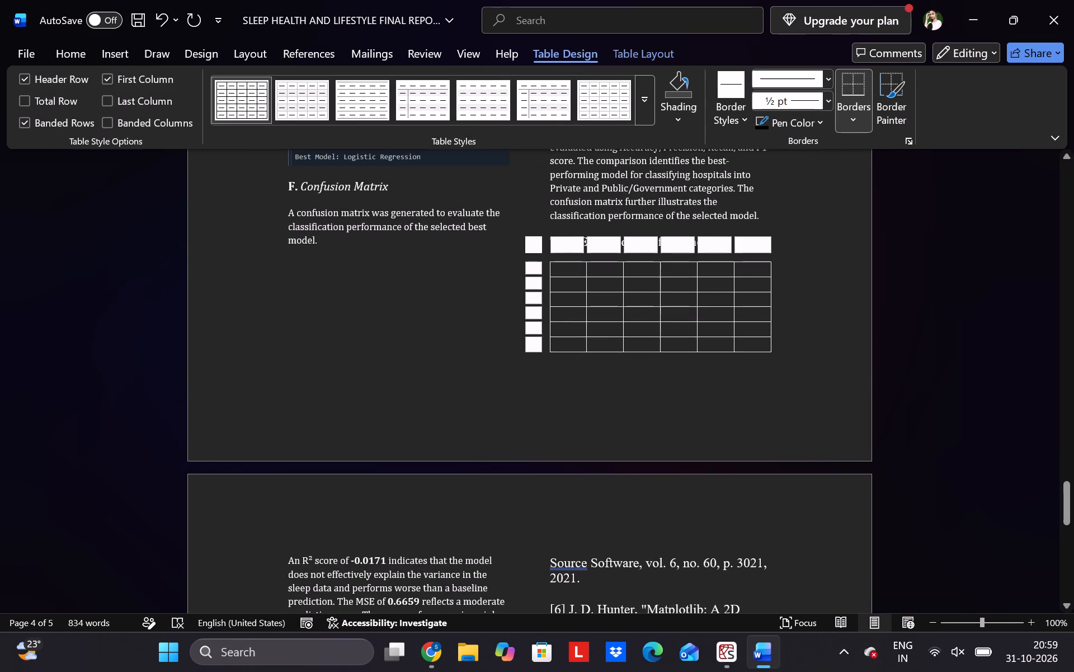
scroll(870, 419, "up", 1)
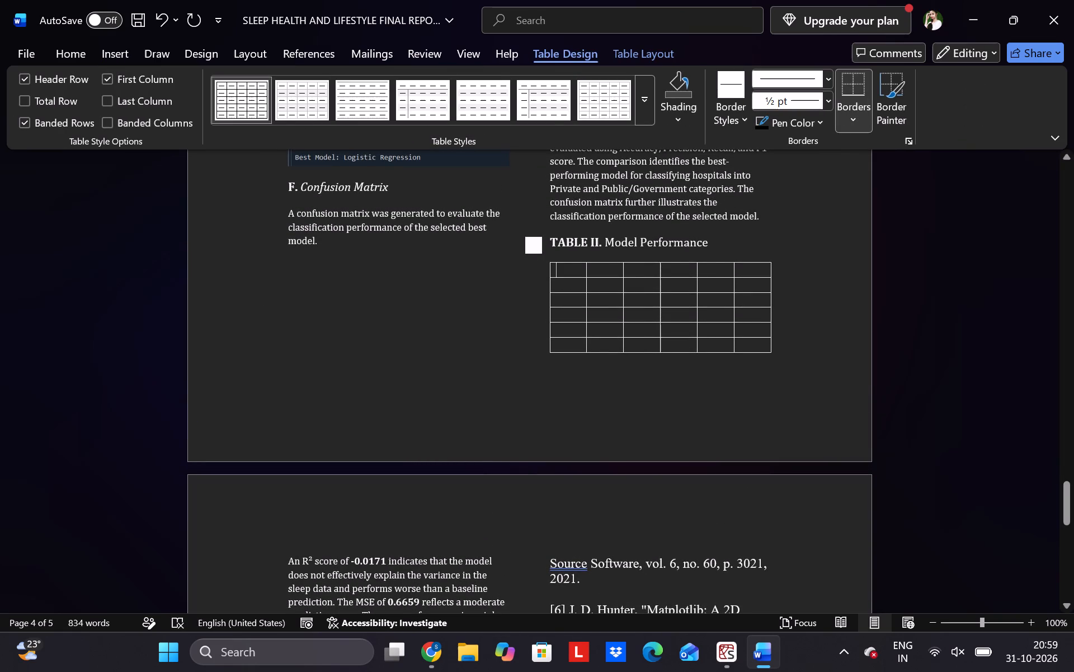
scroll(1007, 438, "up", 10)
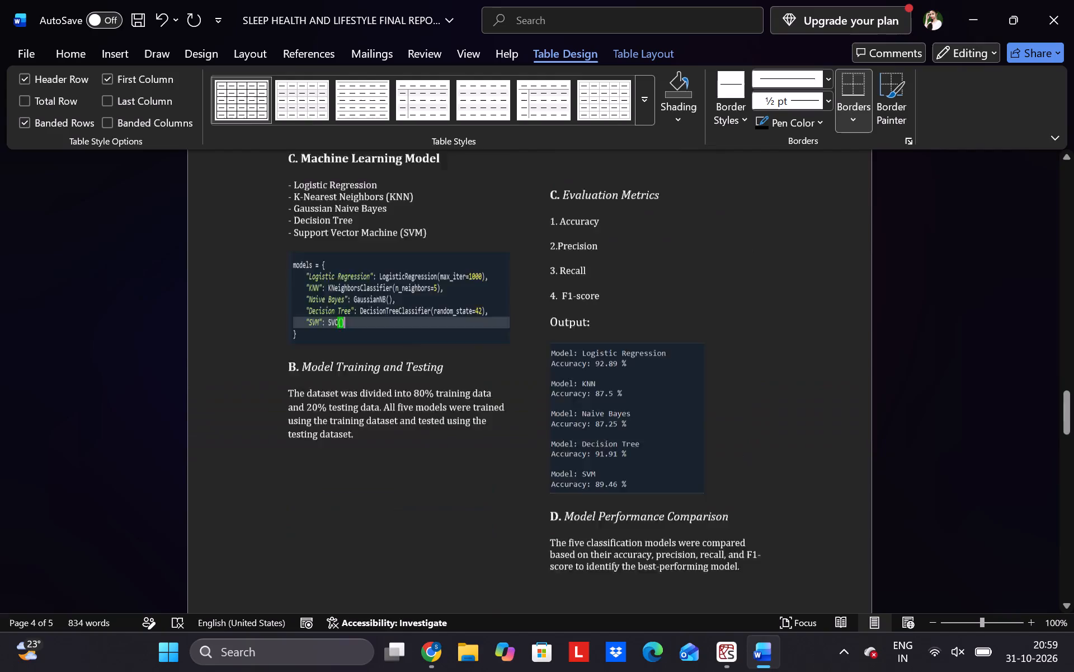
scroll(1007, 438, "up", 4)
scroll(1007, 438, "down", 3)
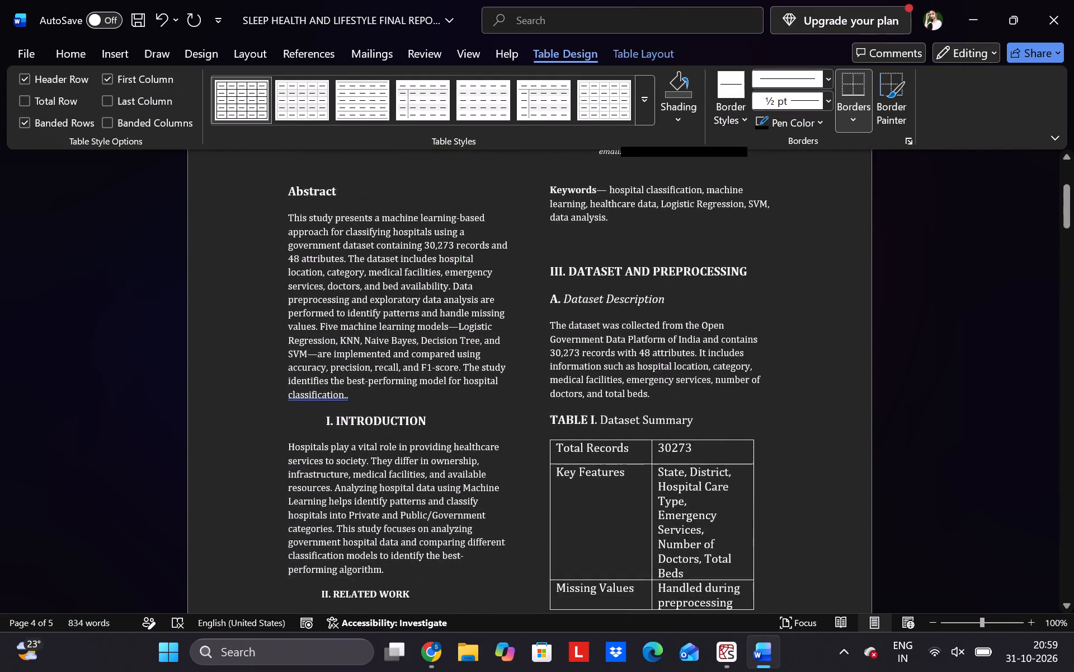
scroll(1007, 438, "down", 2)
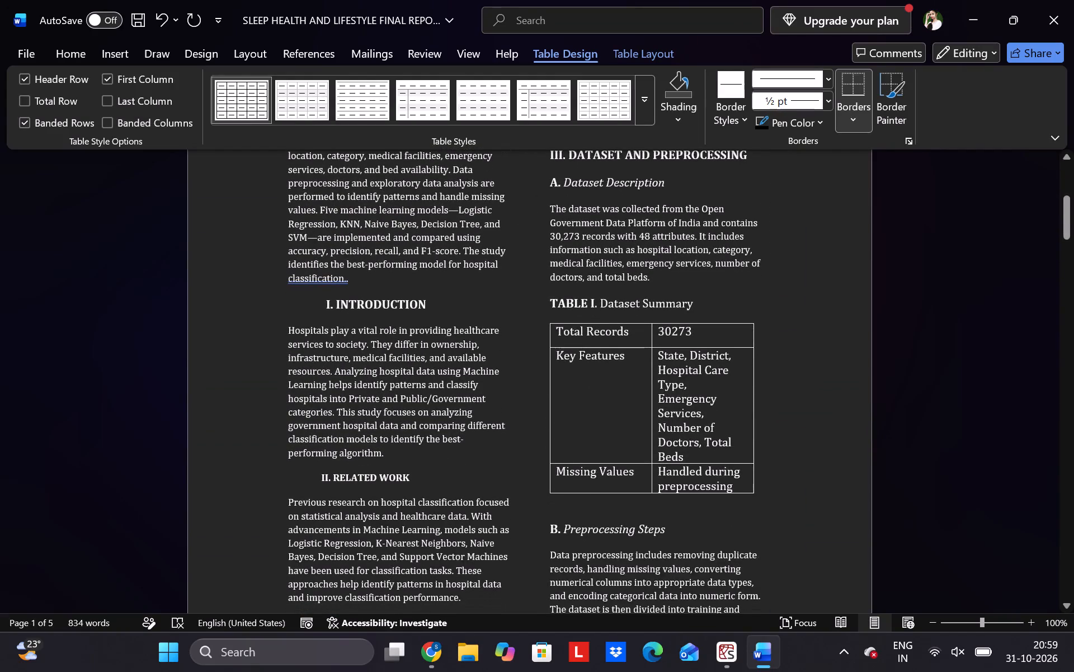
scroll(1007, 438, "down", 1)
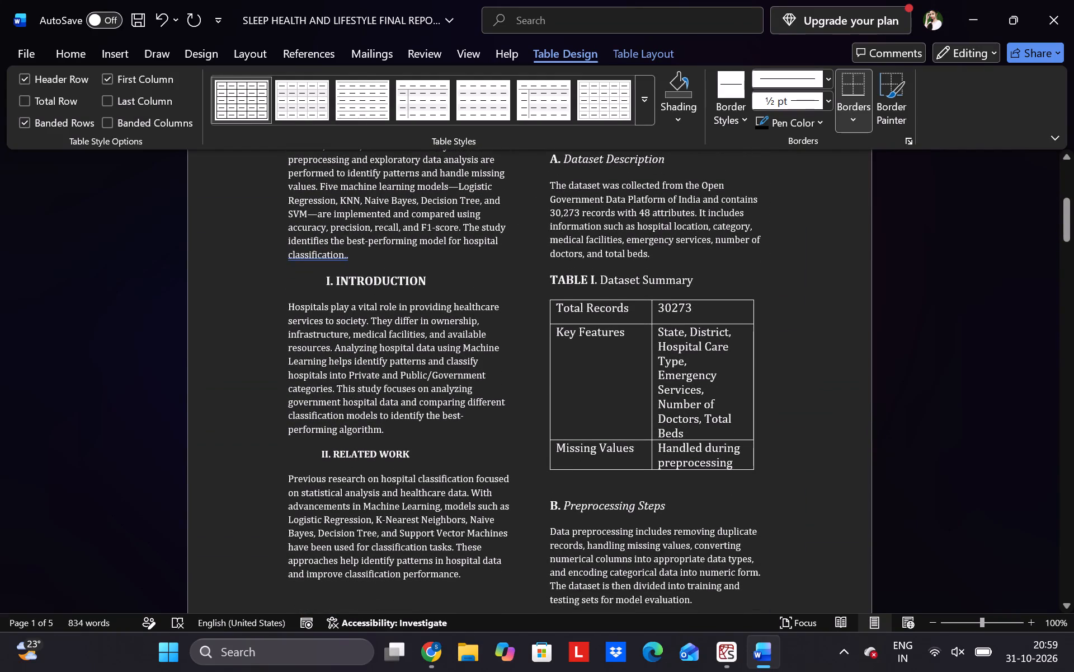
scroll(974, 423, "down", 9)
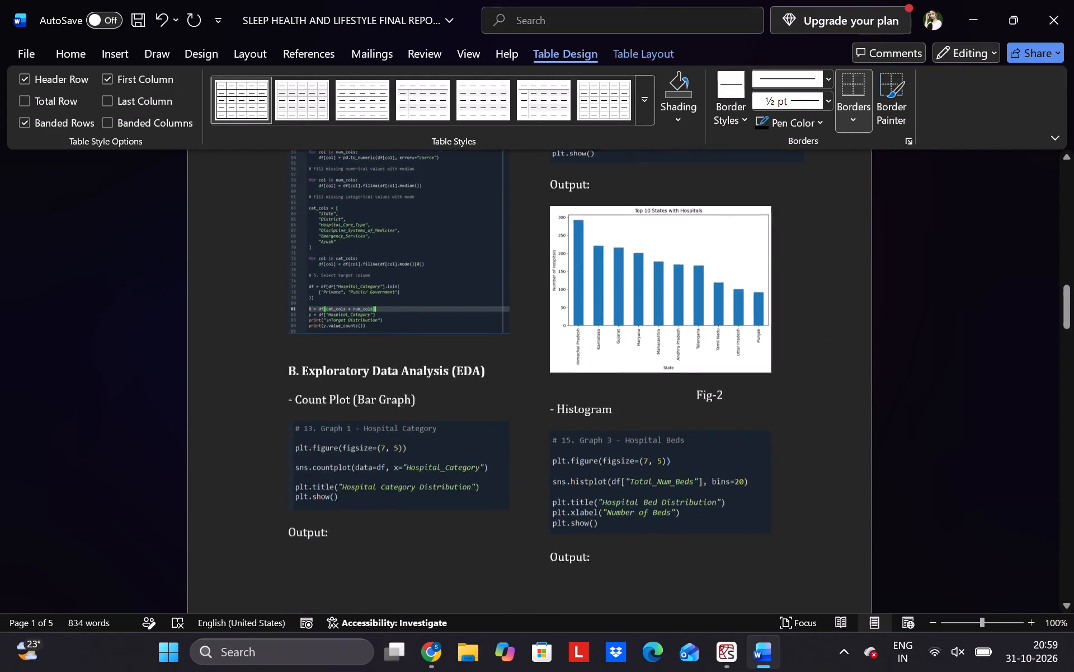
scroll(974, 423, "down", 11)
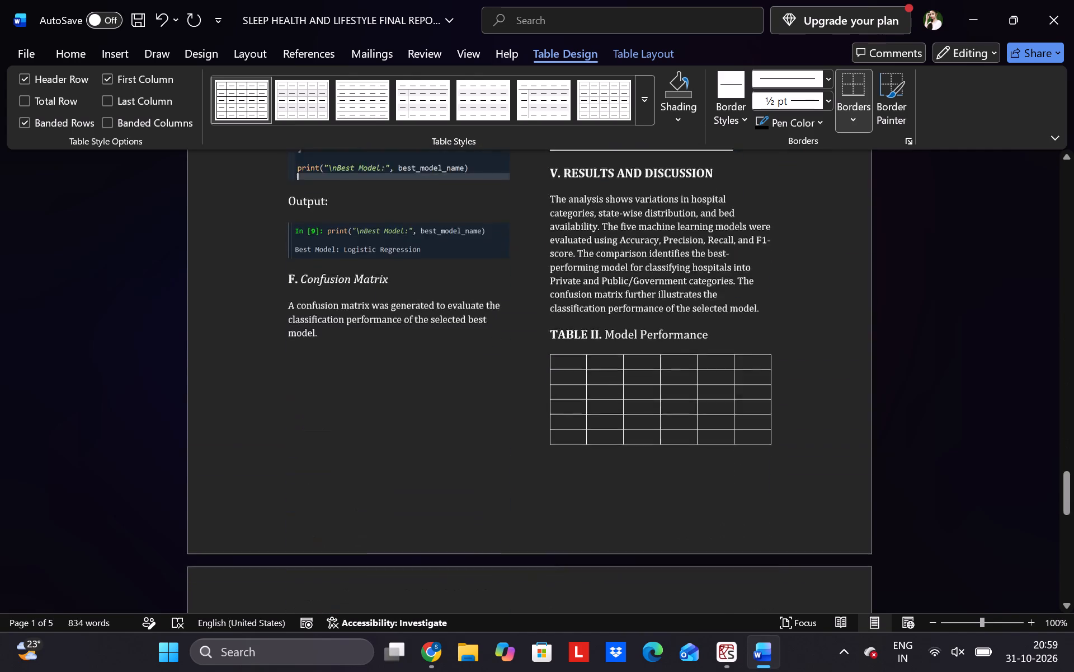
scroll(974, 423, "up", 1)
scroll(974, 423, "down", 3)
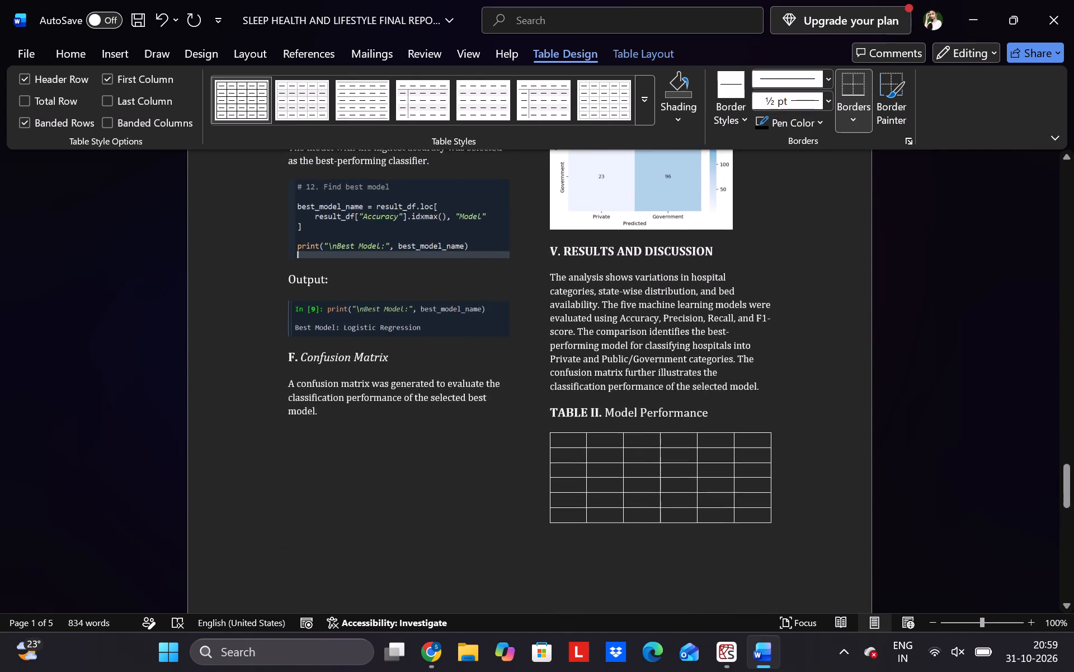
scroll(974, 423, "down", 1)
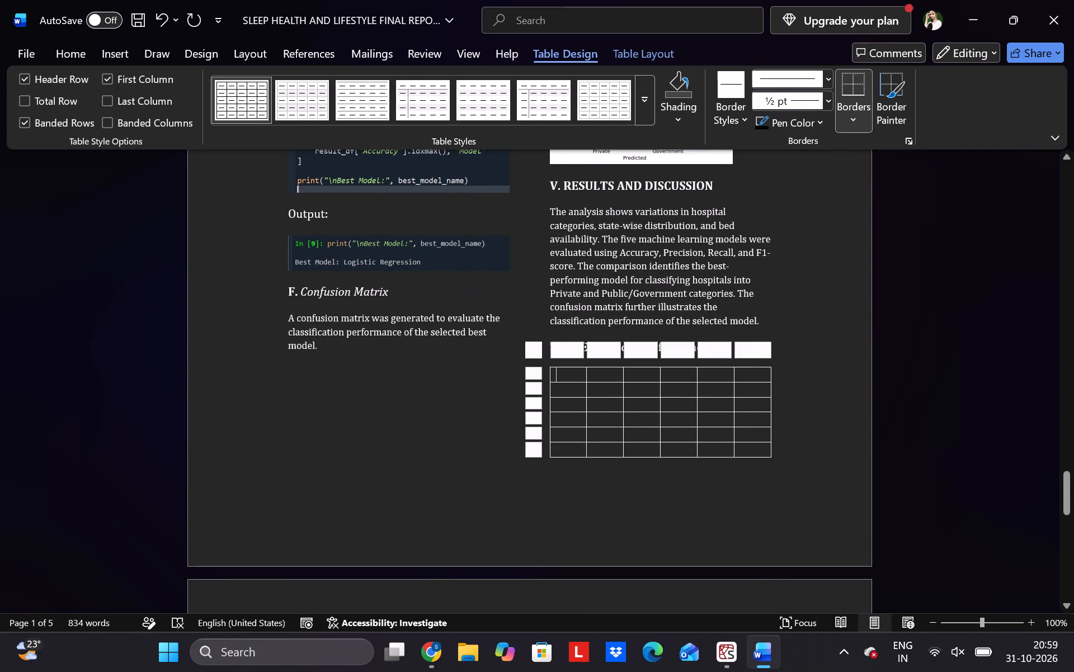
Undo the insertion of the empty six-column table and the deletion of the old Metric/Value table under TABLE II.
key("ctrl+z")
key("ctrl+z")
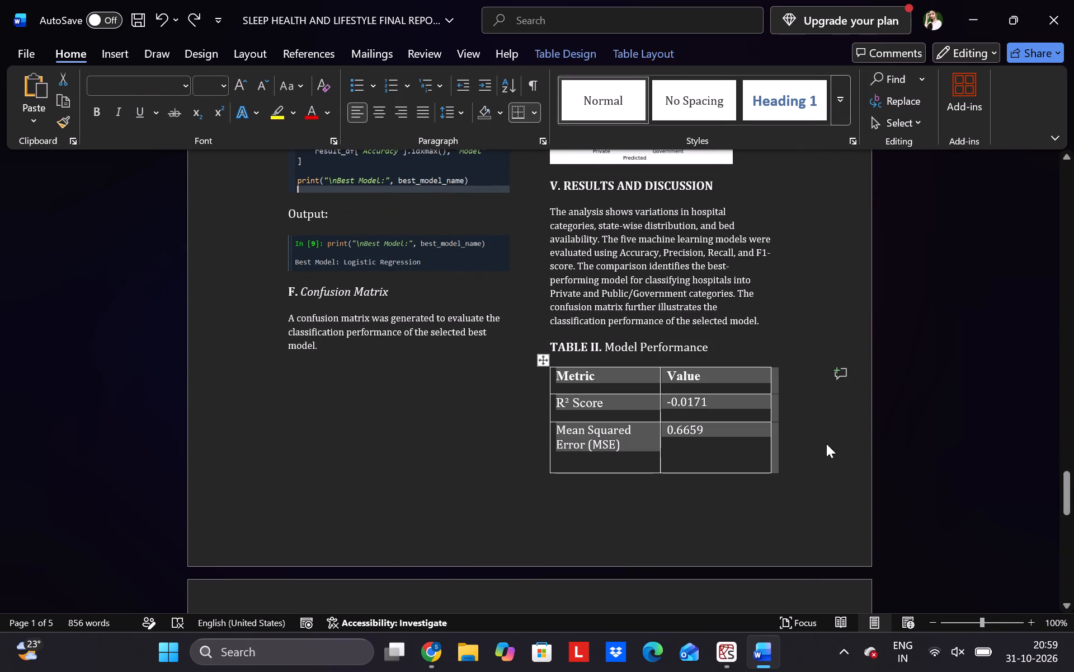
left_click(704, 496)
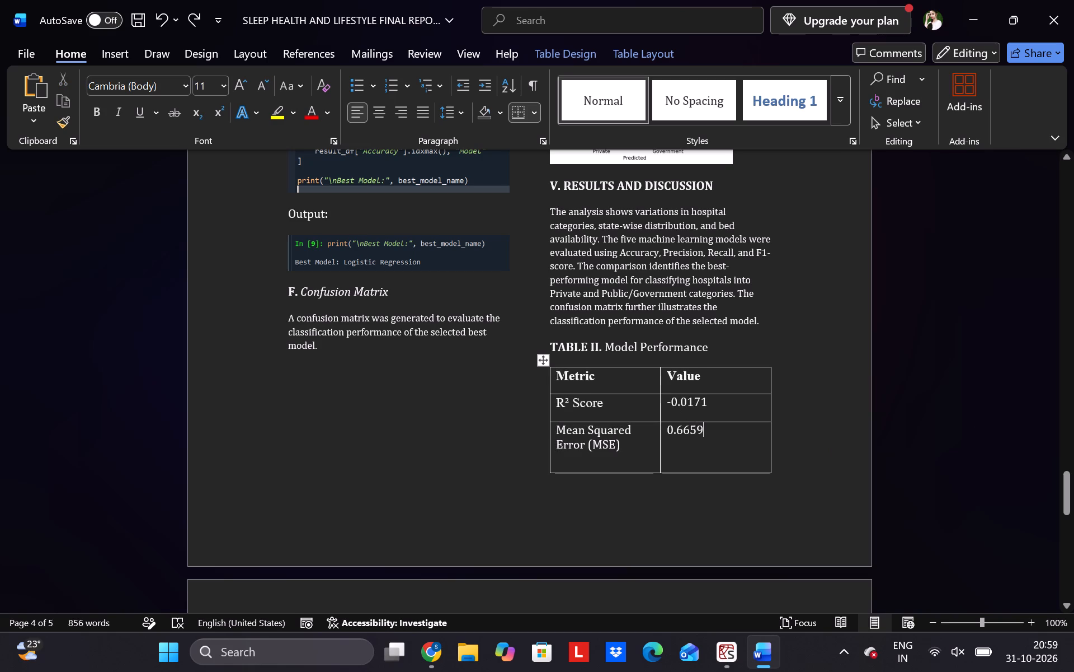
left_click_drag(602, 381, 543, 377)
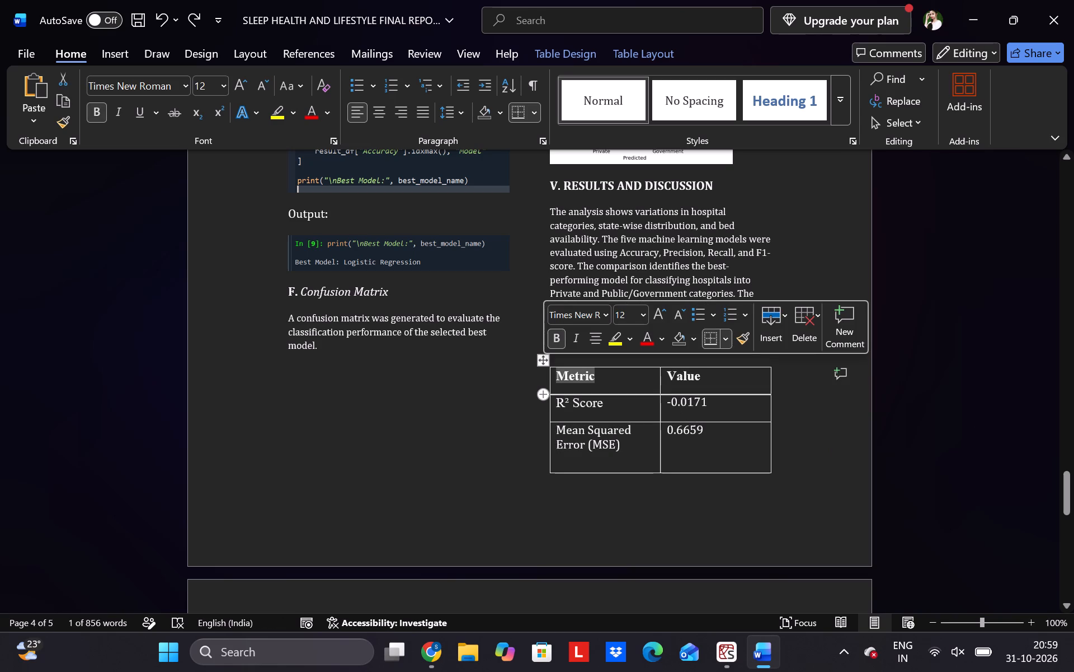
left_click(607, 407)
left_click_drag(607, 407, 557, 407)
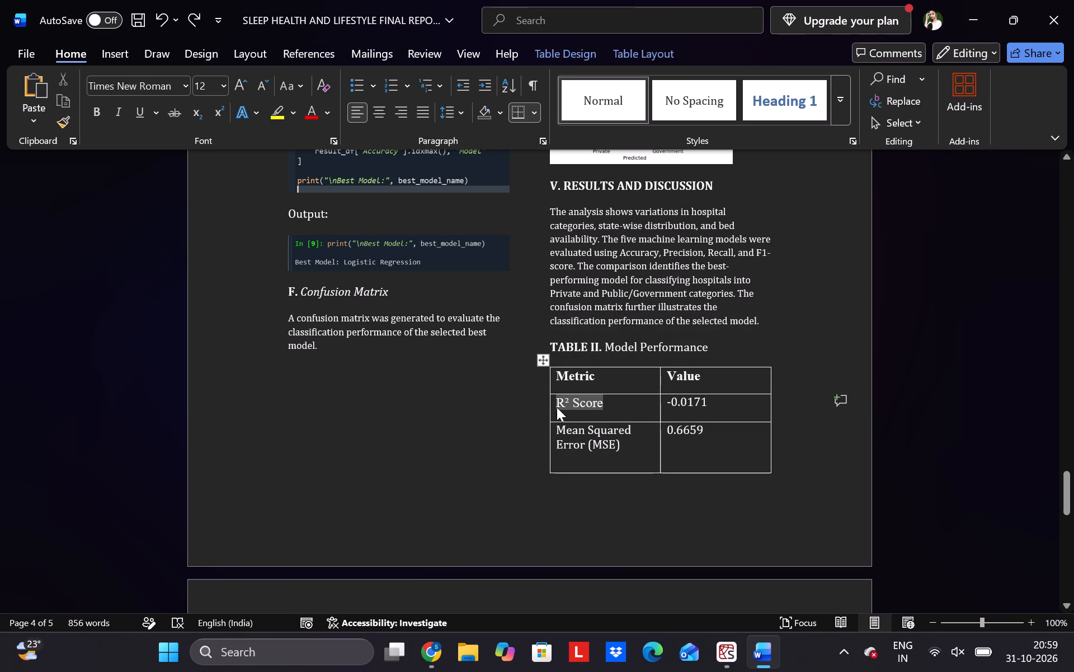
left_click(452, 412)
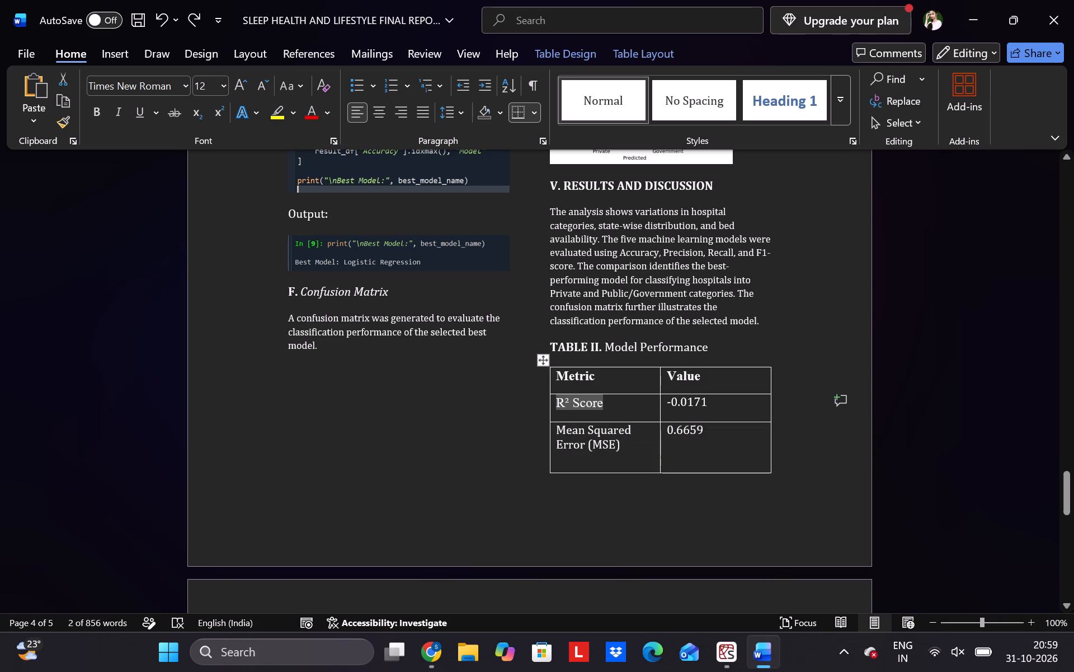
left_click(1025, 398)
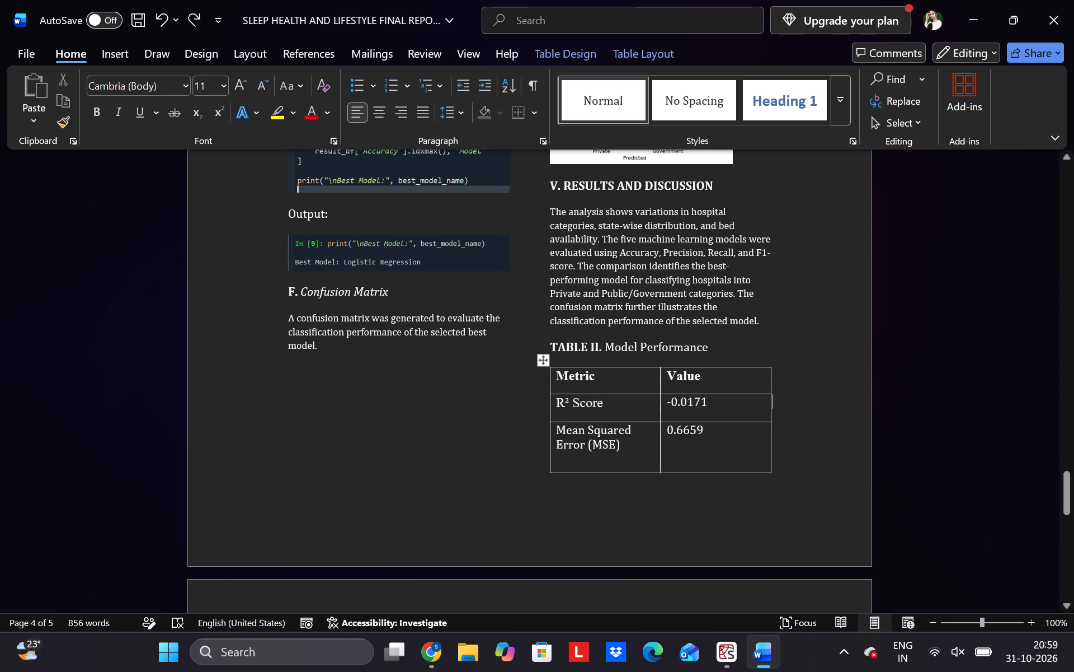
Delete the whole Metric/Value table under the TABLE II. Model Performance caption, including its training and test set rows on the following page.
scroll(651, 548, "down", 4)
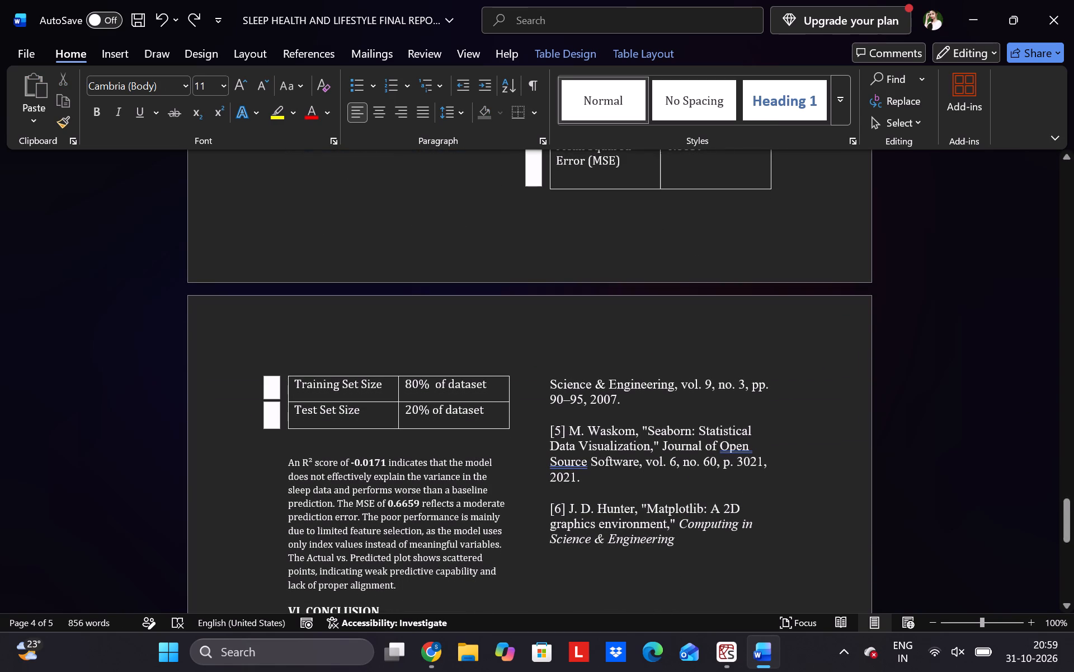
left_click_drag(510, 426, 439, 637)
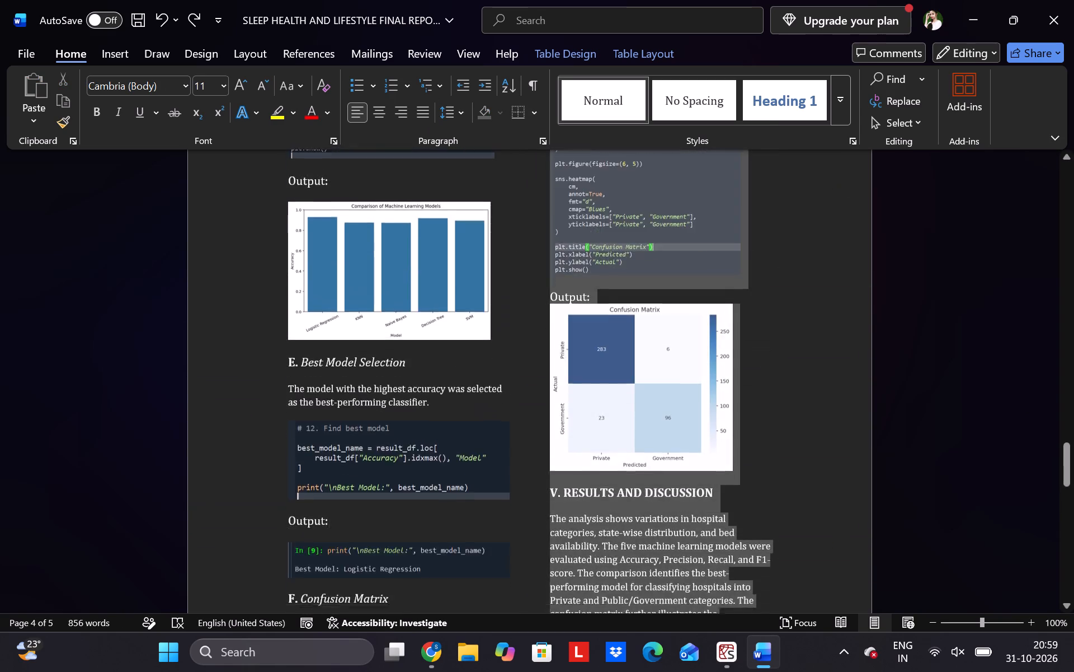
left_click_drag(439, 637, 524, 236)
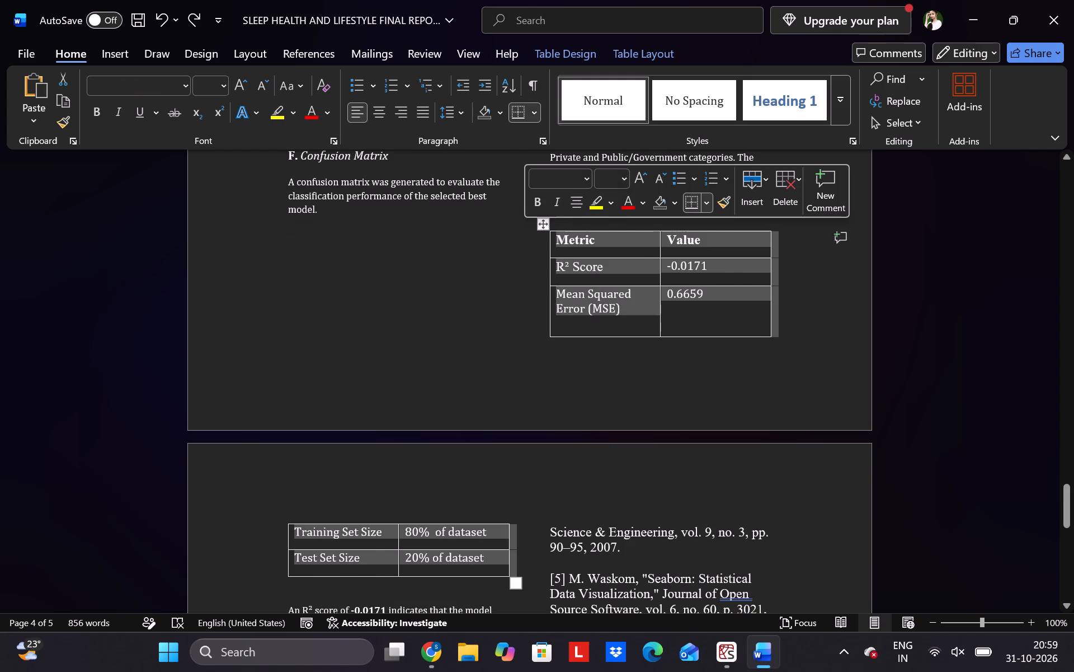
key("BackSpace")
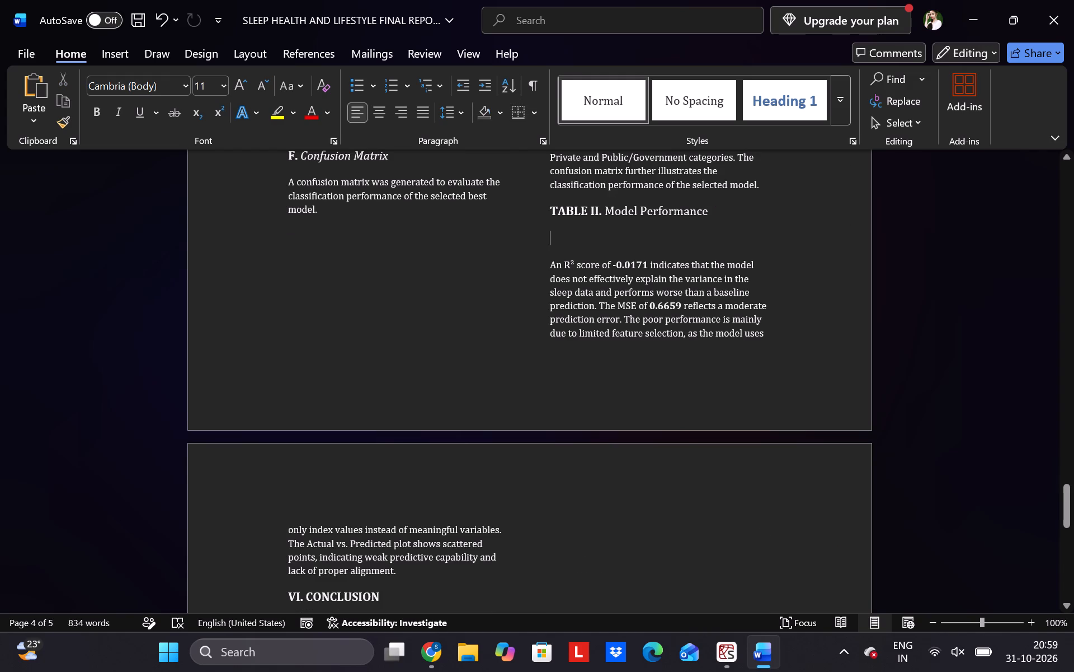
Insert an empty table with six columns and six rows under the TABLE II. Model Performance caption.
left_click(112, 51)
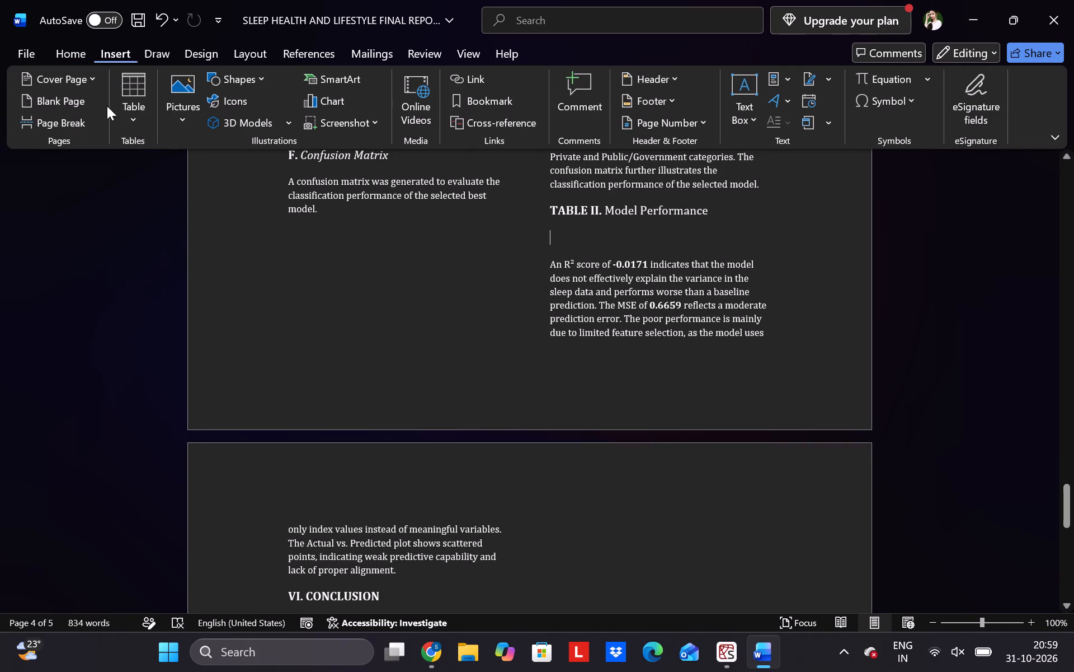
left_click(131, 118)
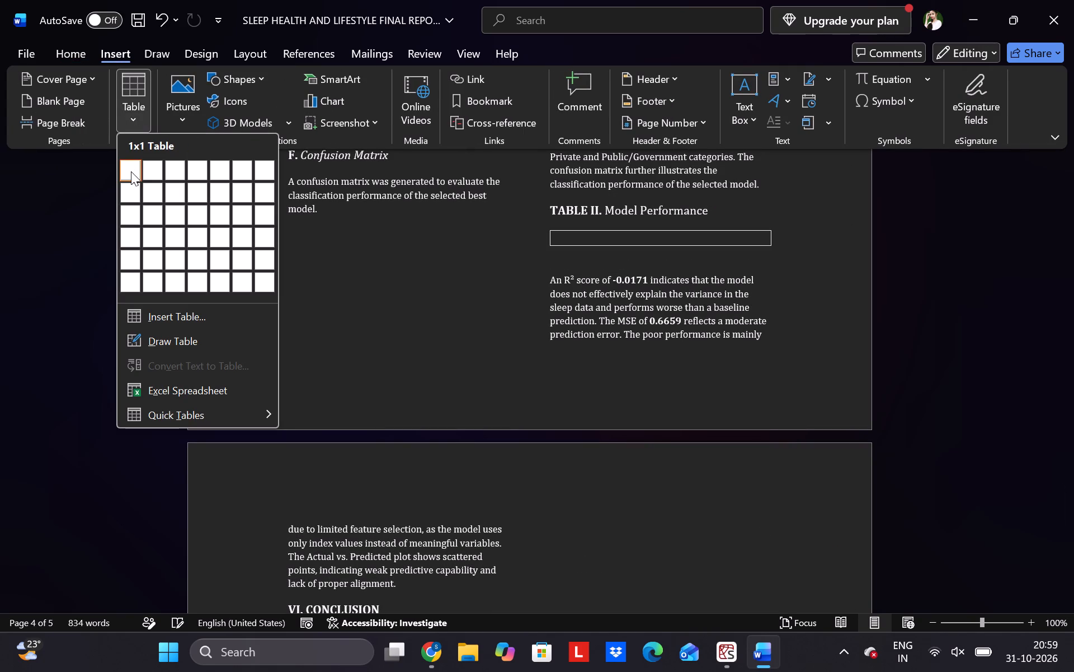
left_click_drag(131, 171, 242, 272)
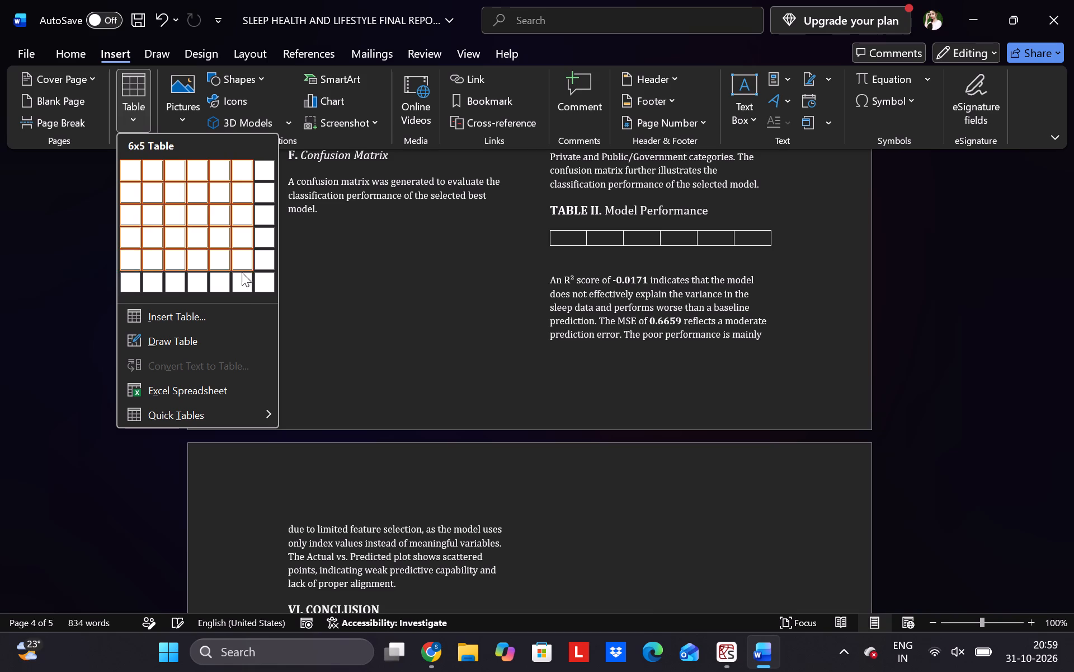
left_click_drag(242, 272, 241, 288)
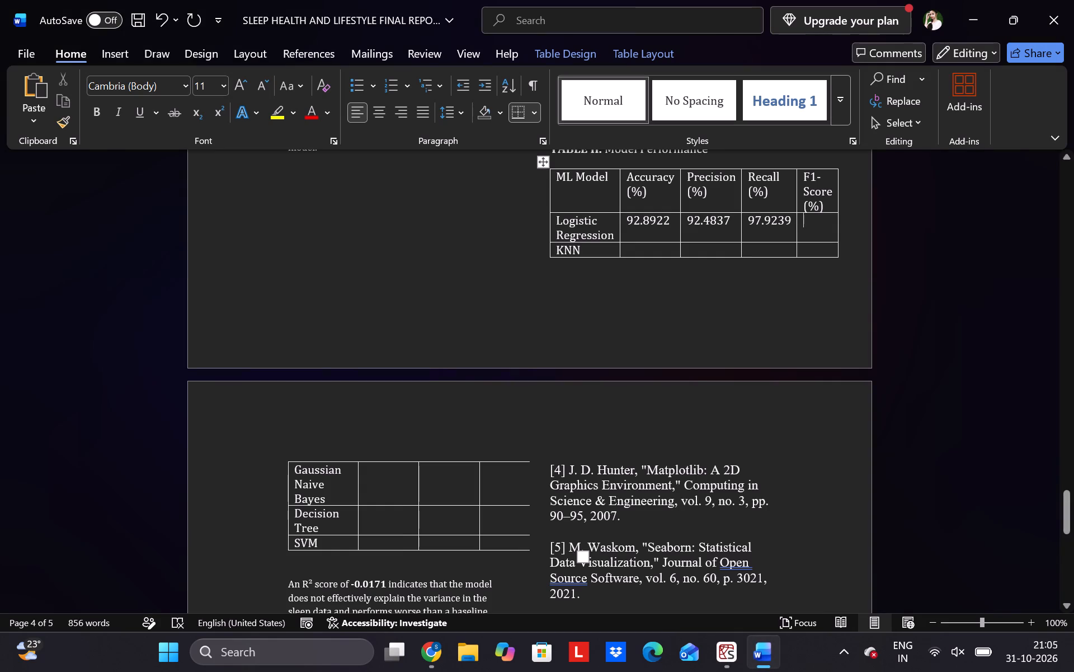
key("ctrl+v")
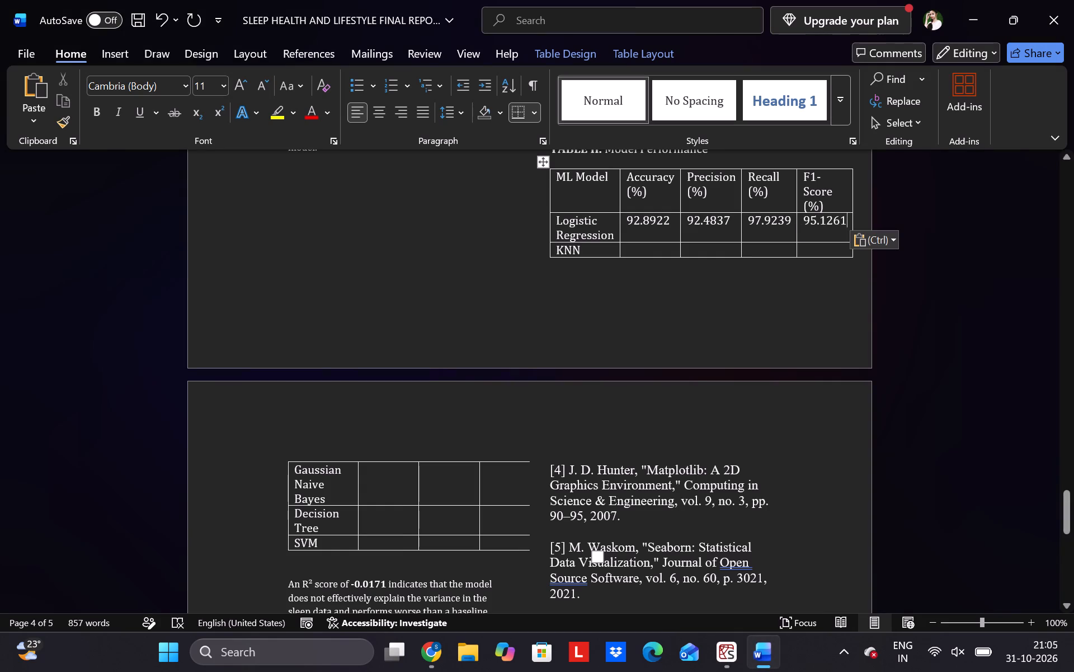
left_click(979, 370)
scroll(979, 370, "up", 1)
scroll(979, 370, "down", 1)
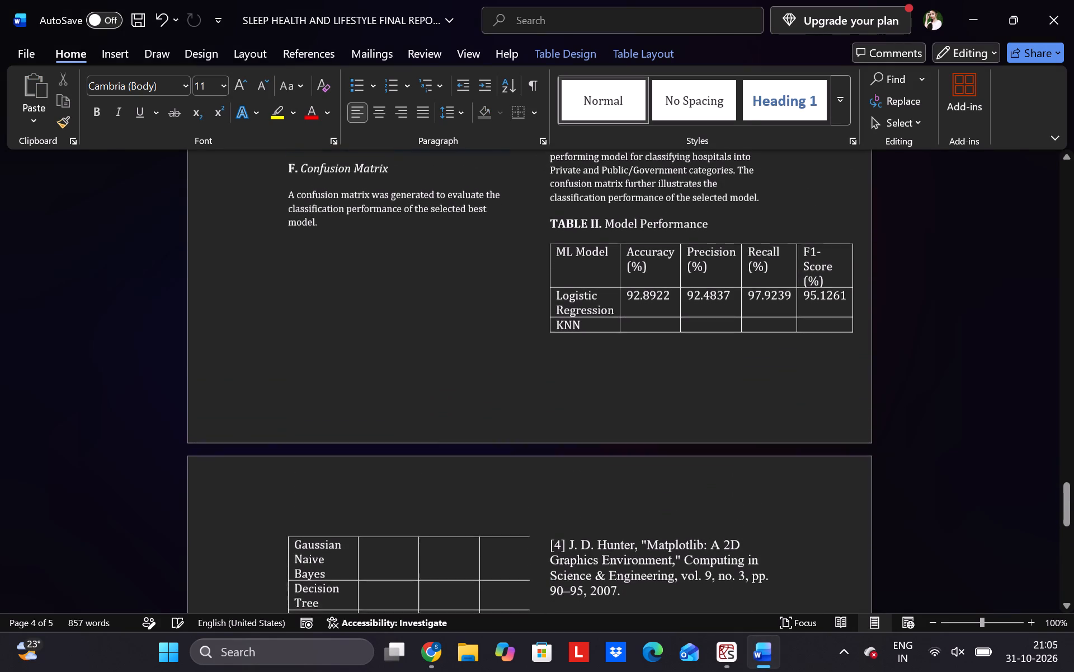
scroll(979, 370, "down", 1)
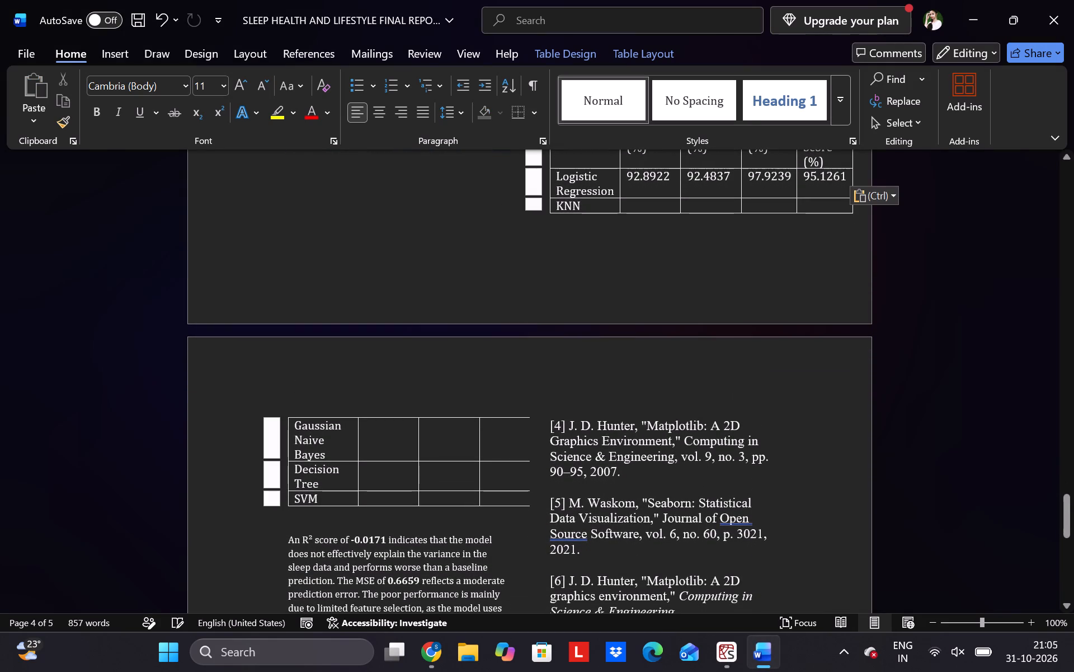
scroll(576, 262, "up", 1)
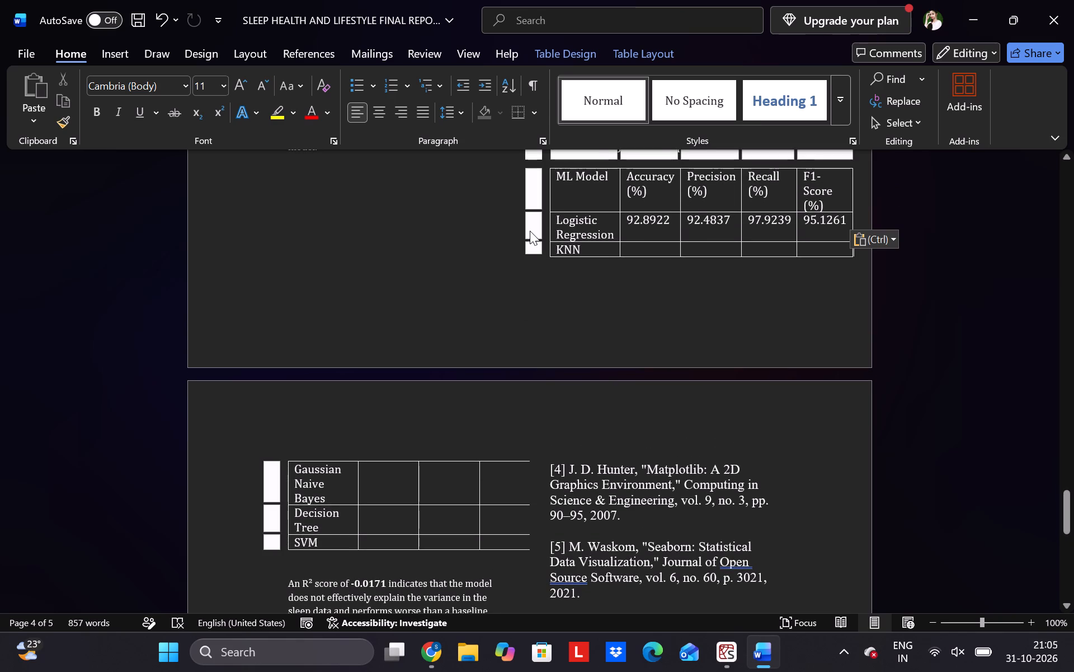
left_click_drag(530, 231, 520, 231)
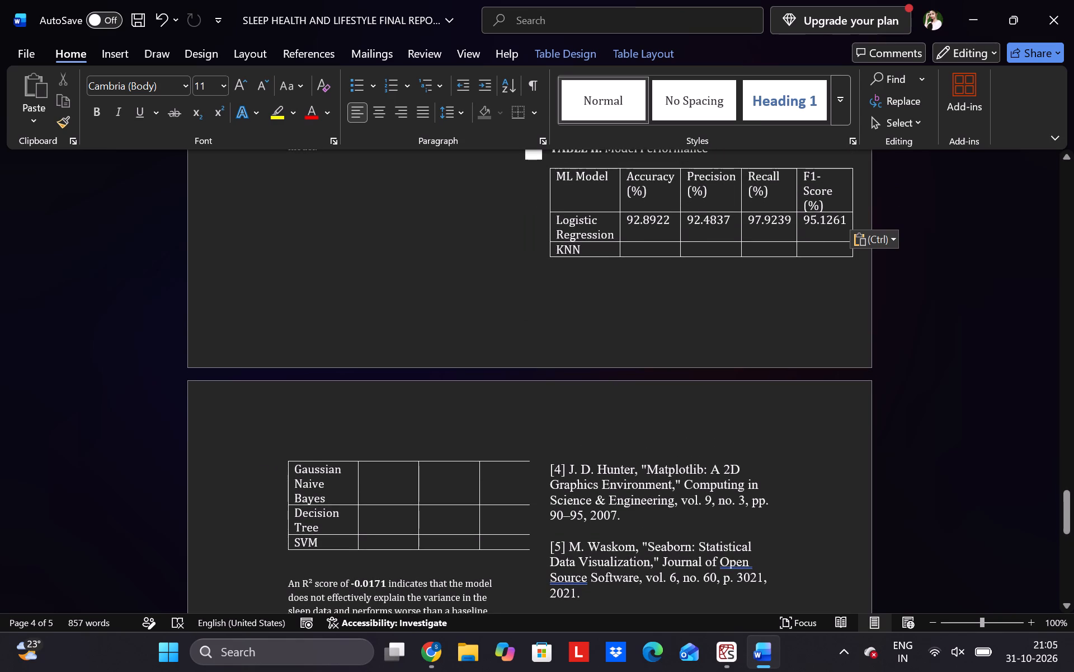
Set the "ML Model" and "Accuracy (%)" headers of the Model Performance table to font size 9.
left_click(632, 309)
scroll(632, 309, "up", 1)
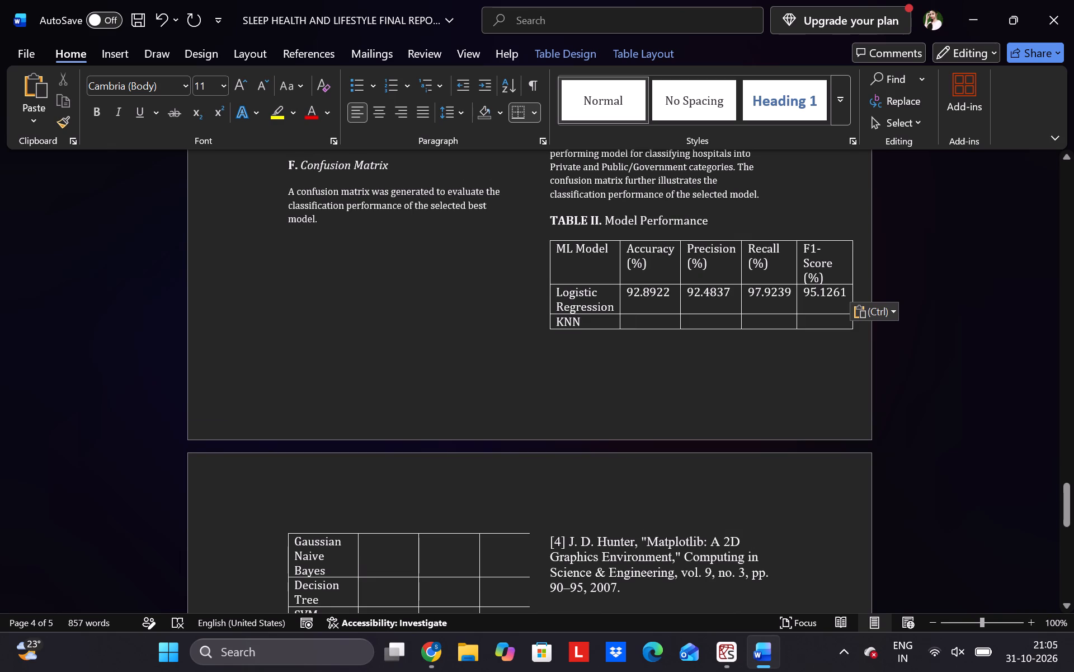
left_click_drag(556, 249, 606, 252)
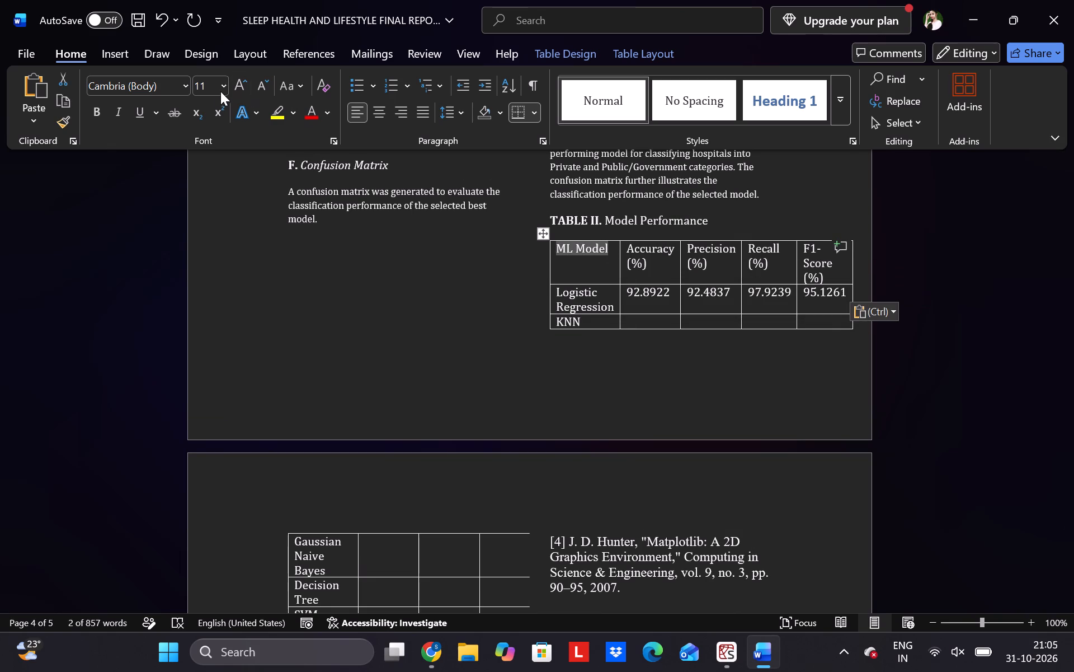
left_click(220, 90)
left_click(206, 120)
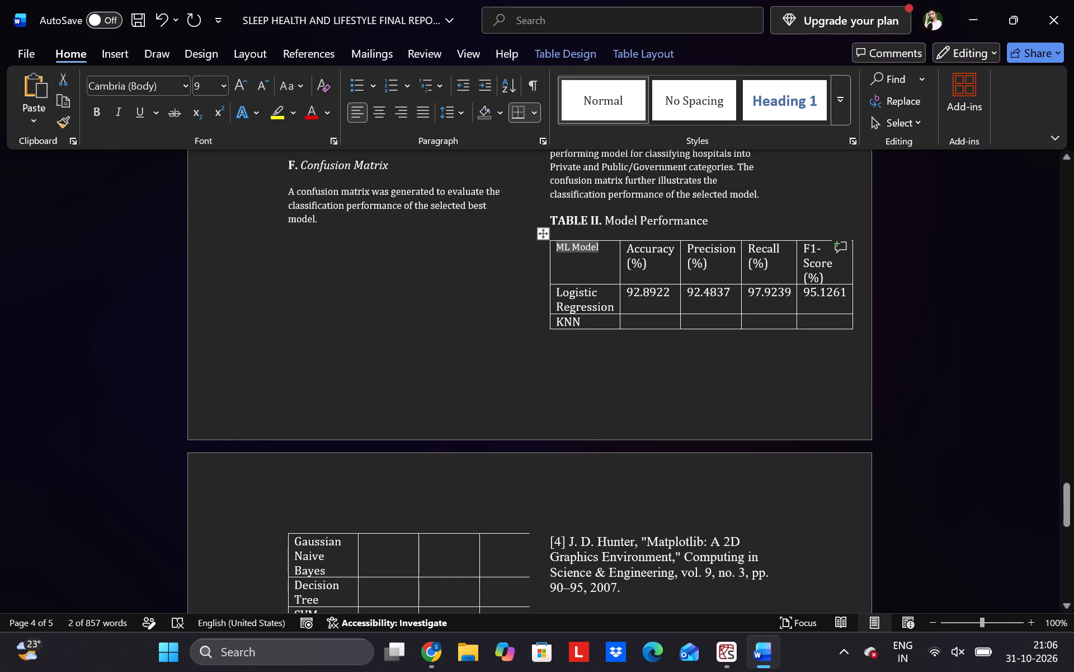
left_click_drag(628, 246, 654, 263)
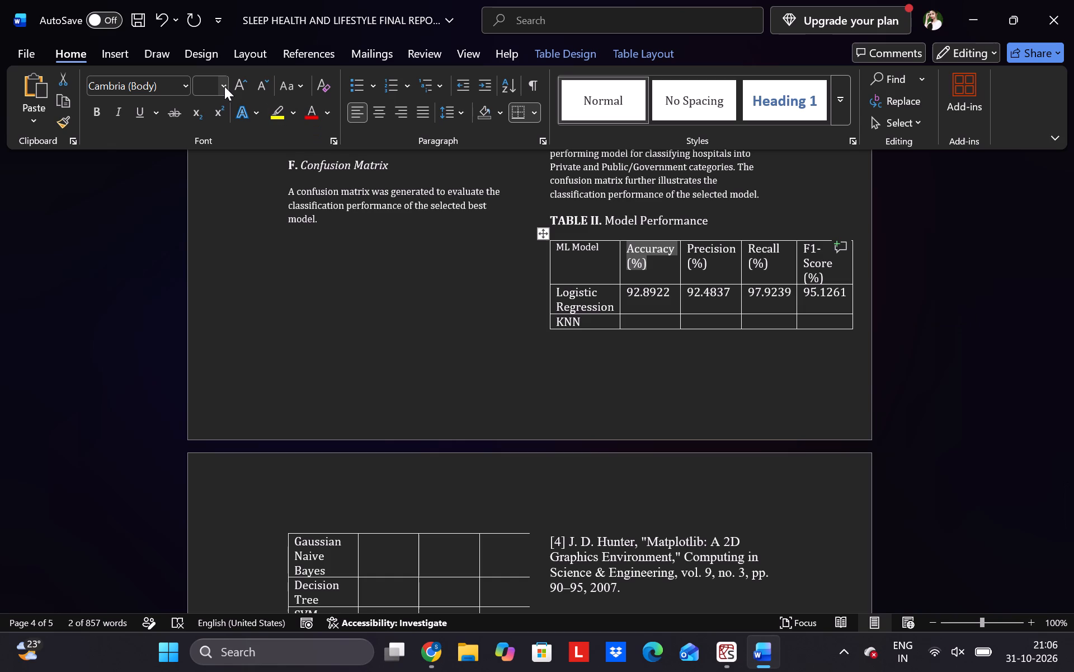
left_click(223, 86)
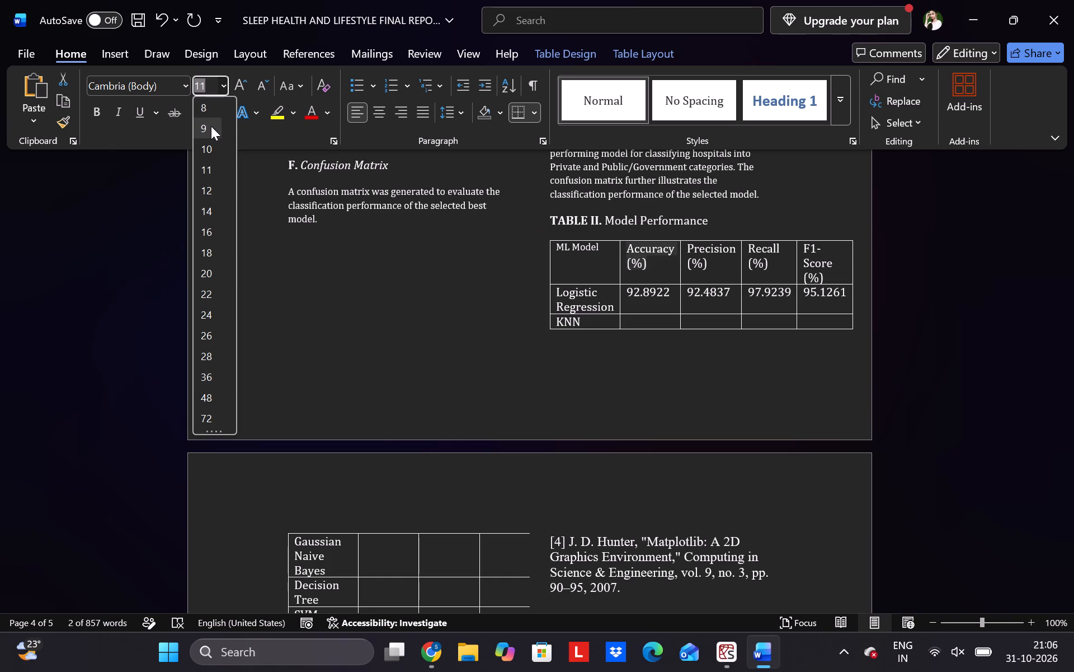
left_click(211, 126)
left_click(558, 399)
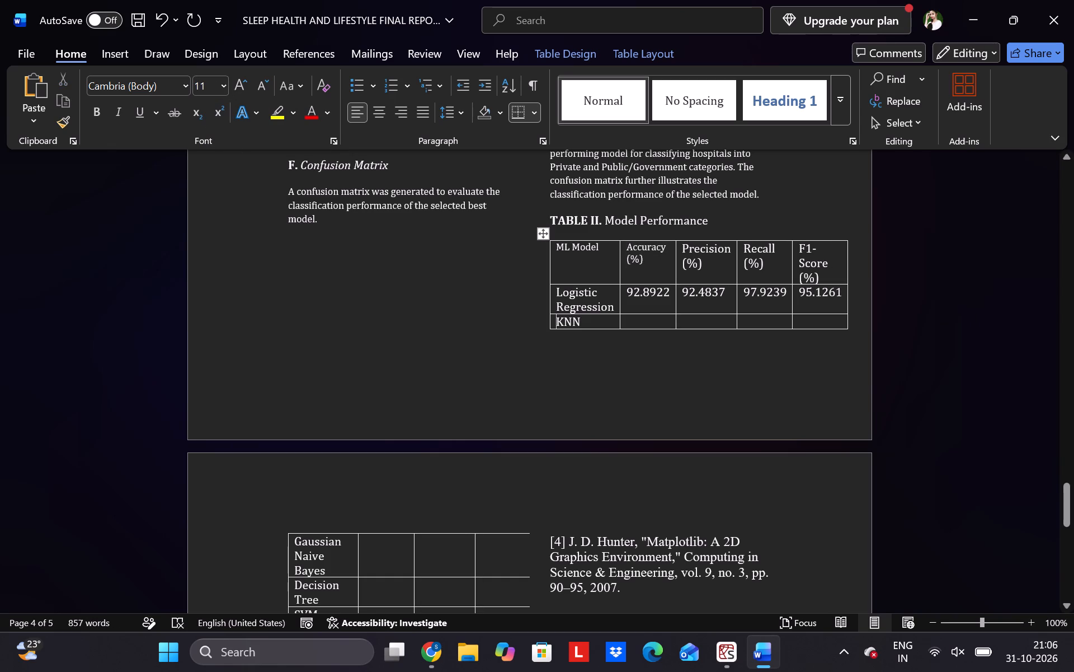
Set the Model Performance table's first four columns, ML Model through Recall (%), to font size 9 in all rows.
scroll(492, 550, "down", 1)
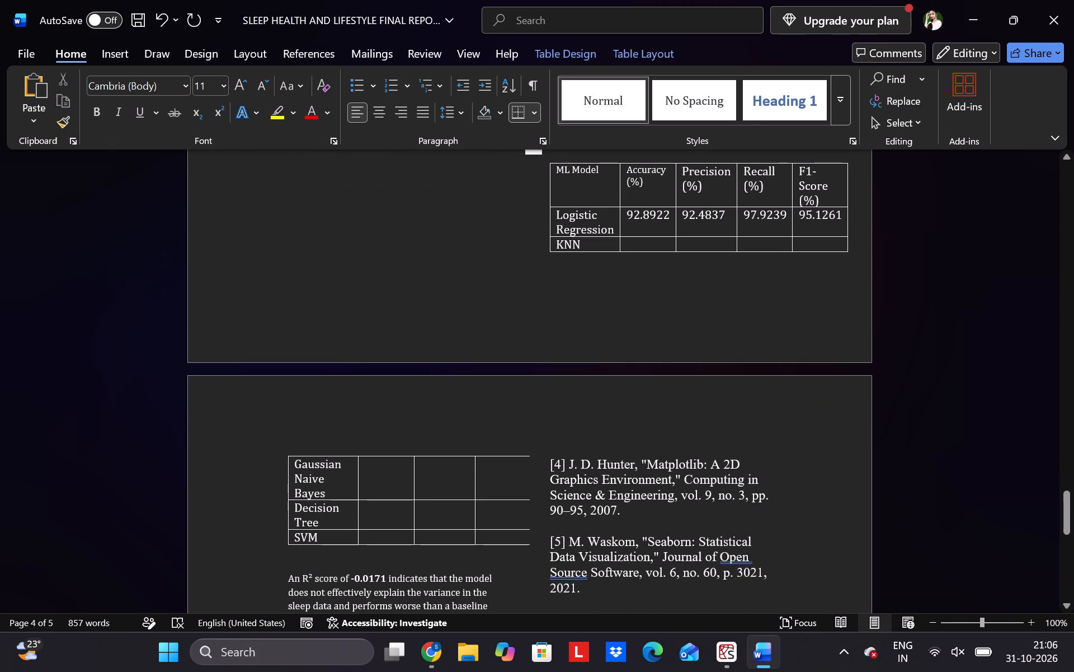
left_click_drag(526, 538, 335, 492)
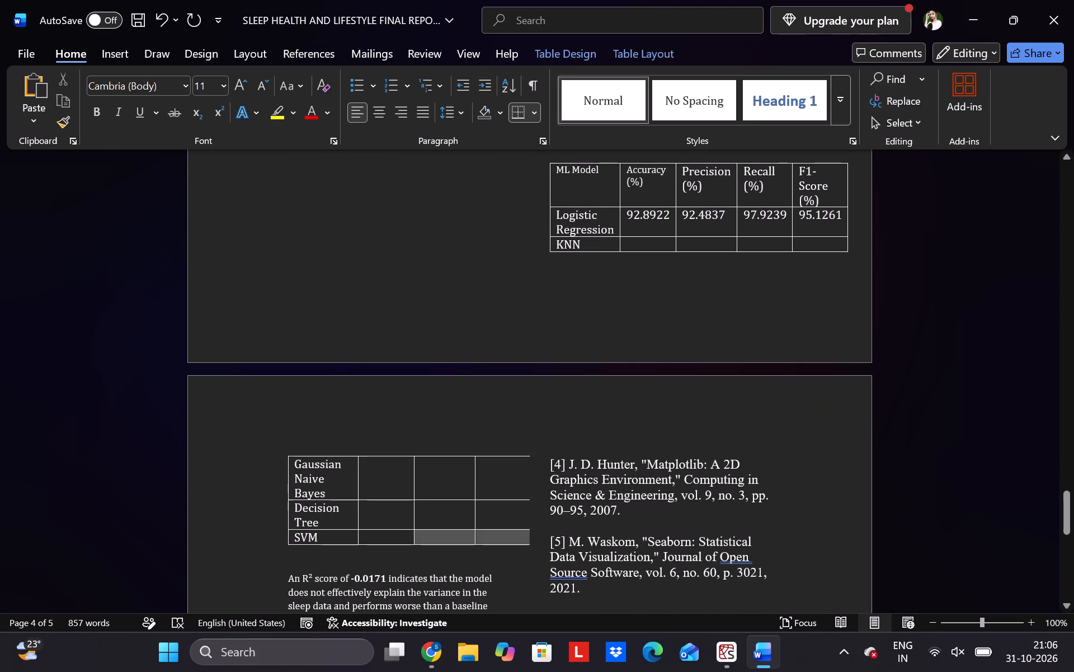
left_click_drag(335, 492, 494, 566)
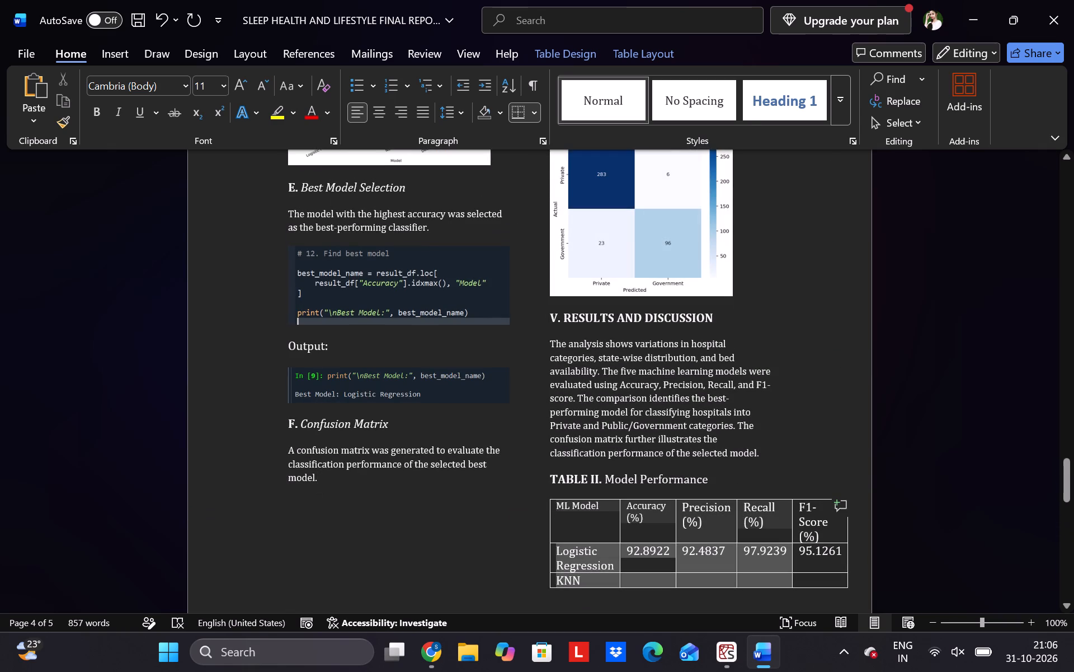
left_click_drag(494, 566, 538, 505)
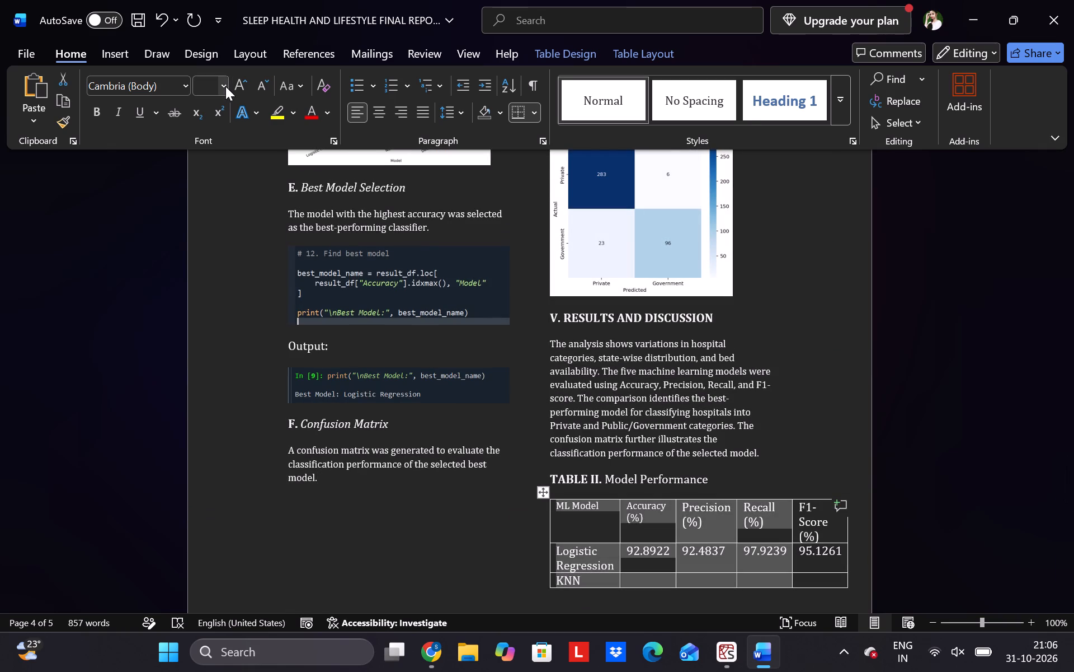
left_click(225, 86)
left_click(212, 127)
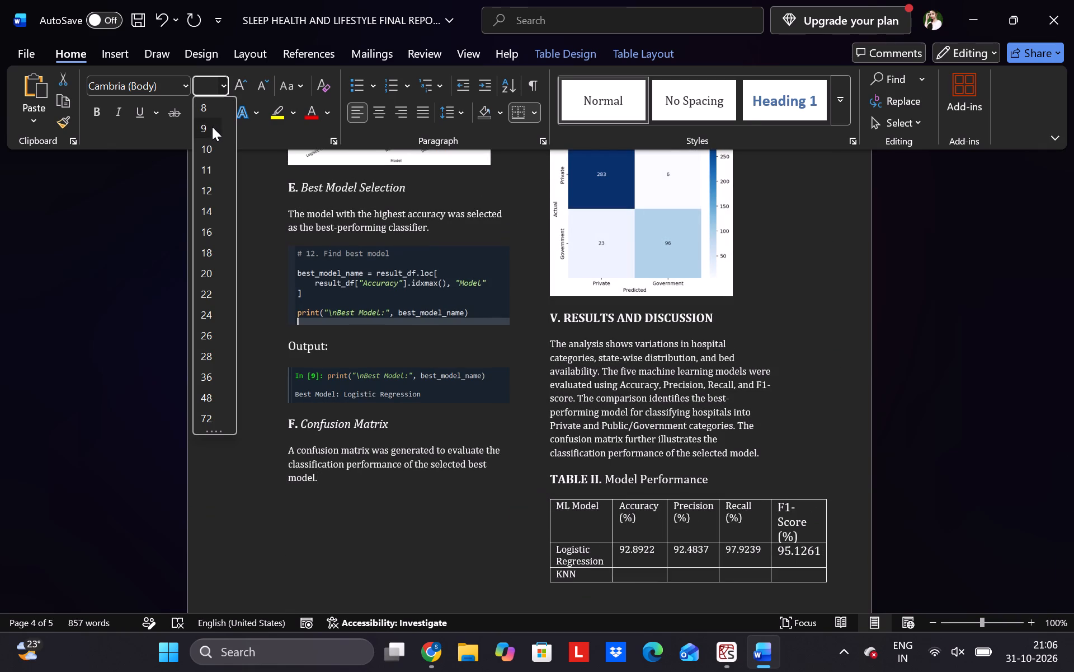
left_click(984, 466)
left_click(984, 466)
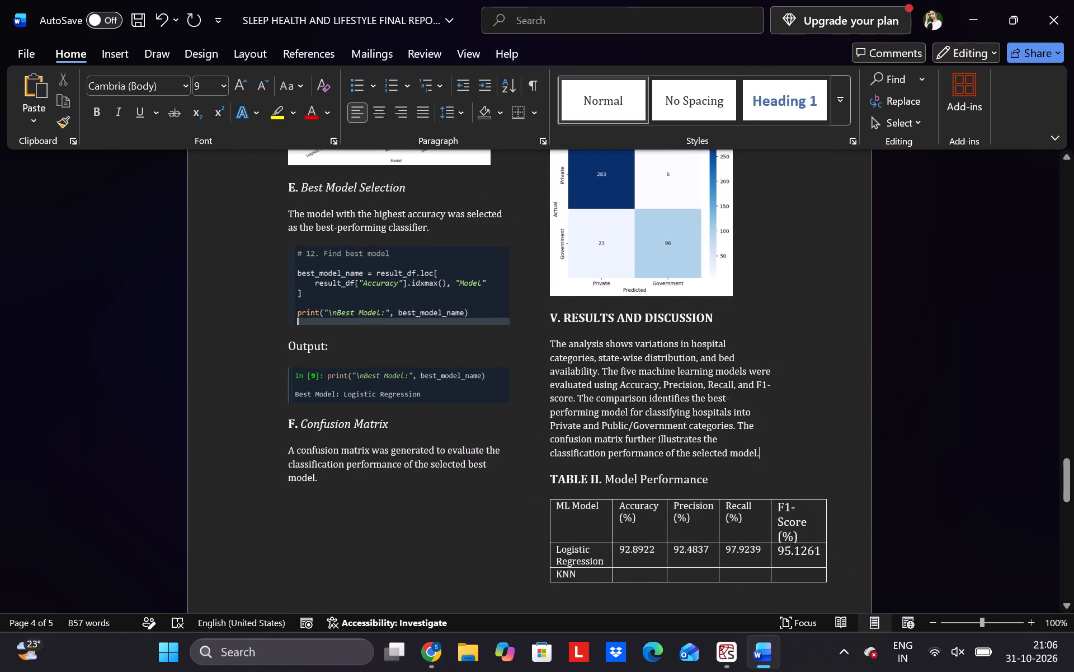
Set Logistic Regression's F1-score value, 95.1261, to font size 9 in the Model Performance table.
scroll(984, 466, "down", 5)
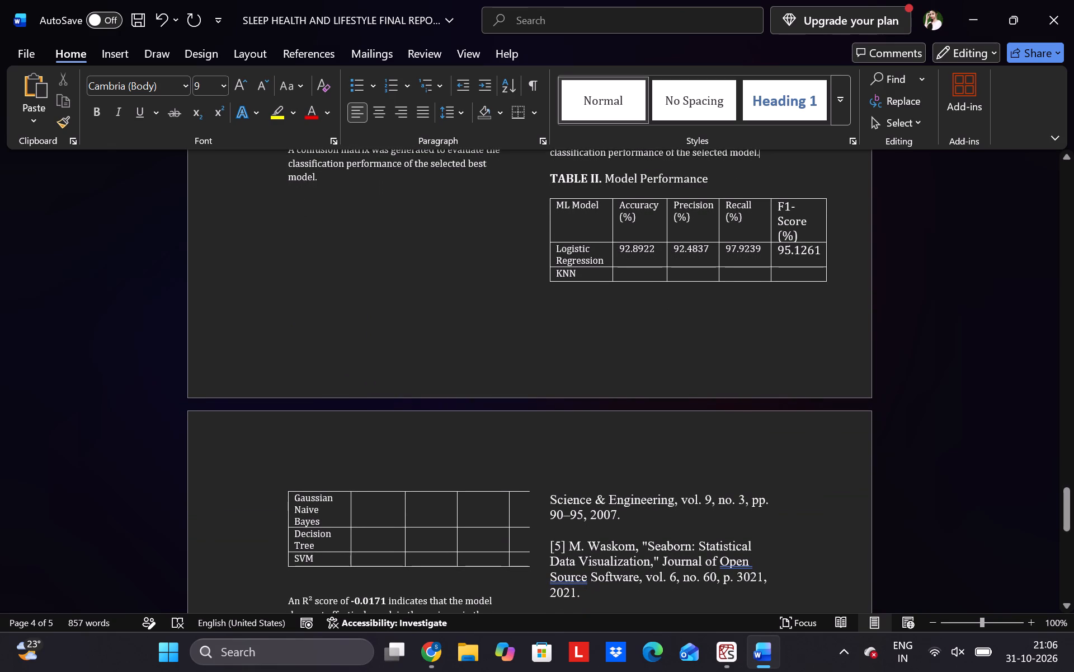
left_click_drag(778, 249, 812, 248)
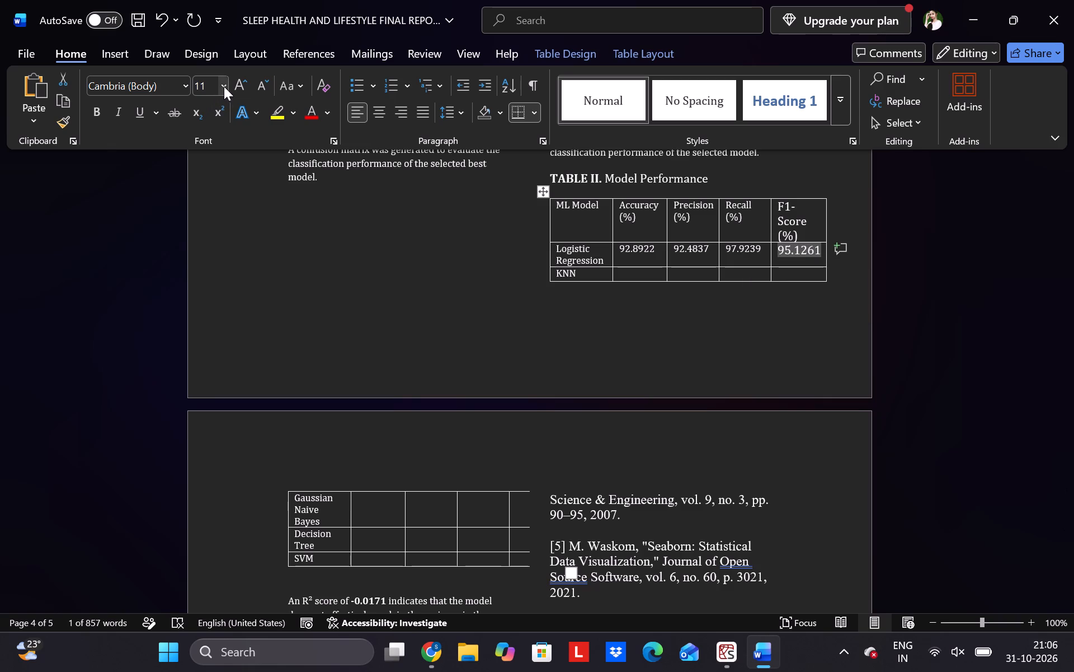
left_click(224, 86)
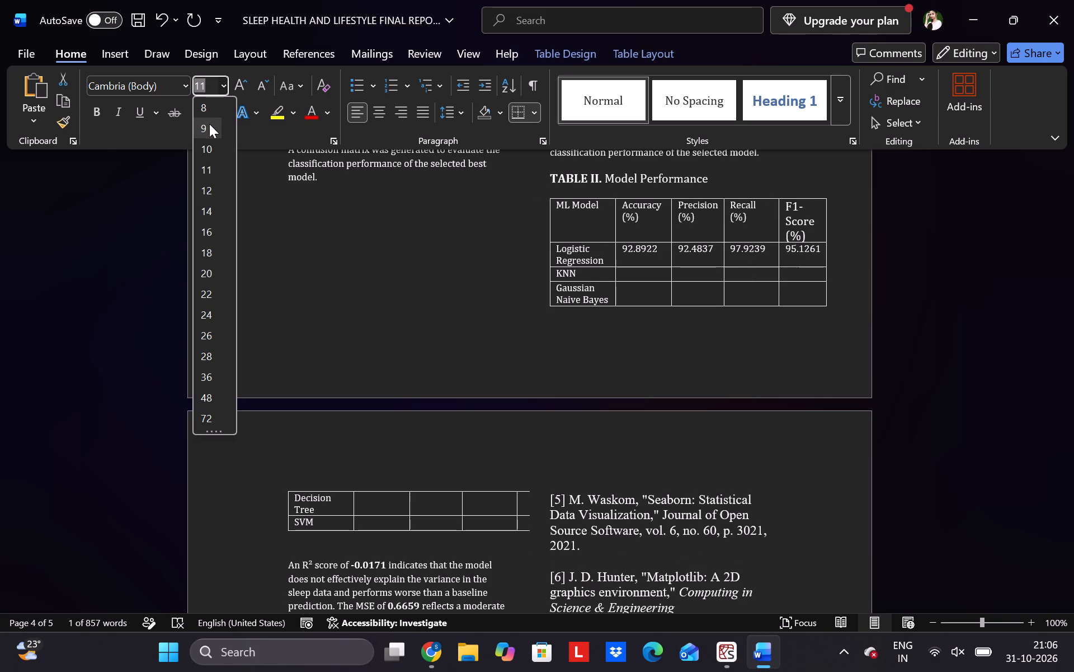
left_click(209, 124)
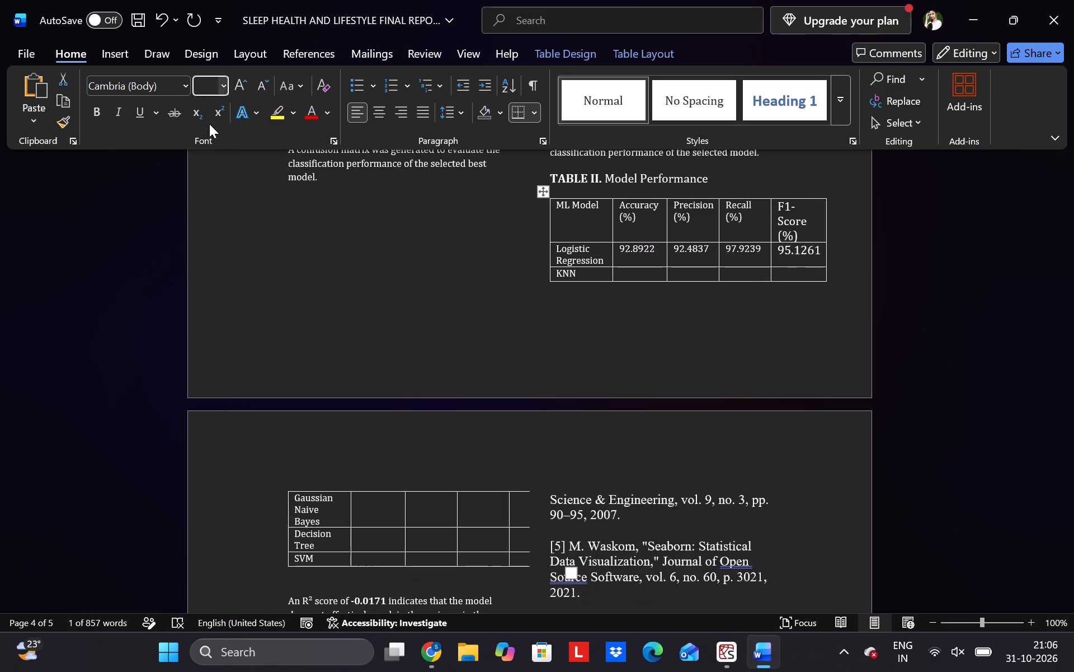
left_click(943, 338)
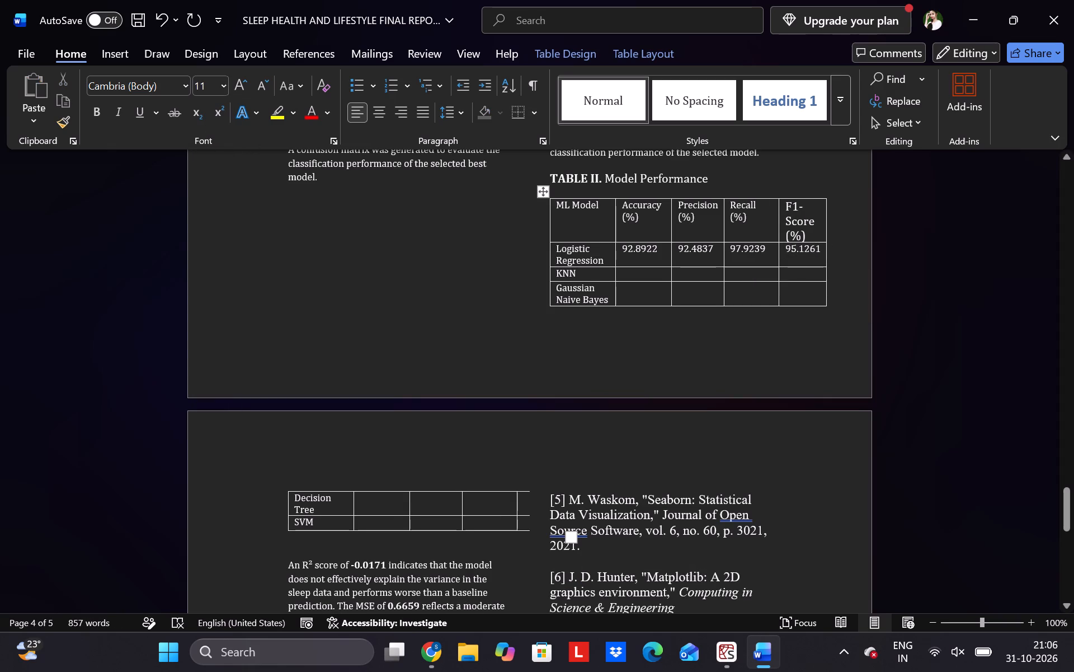
left_click(646, 277)
left_click(434, 653)
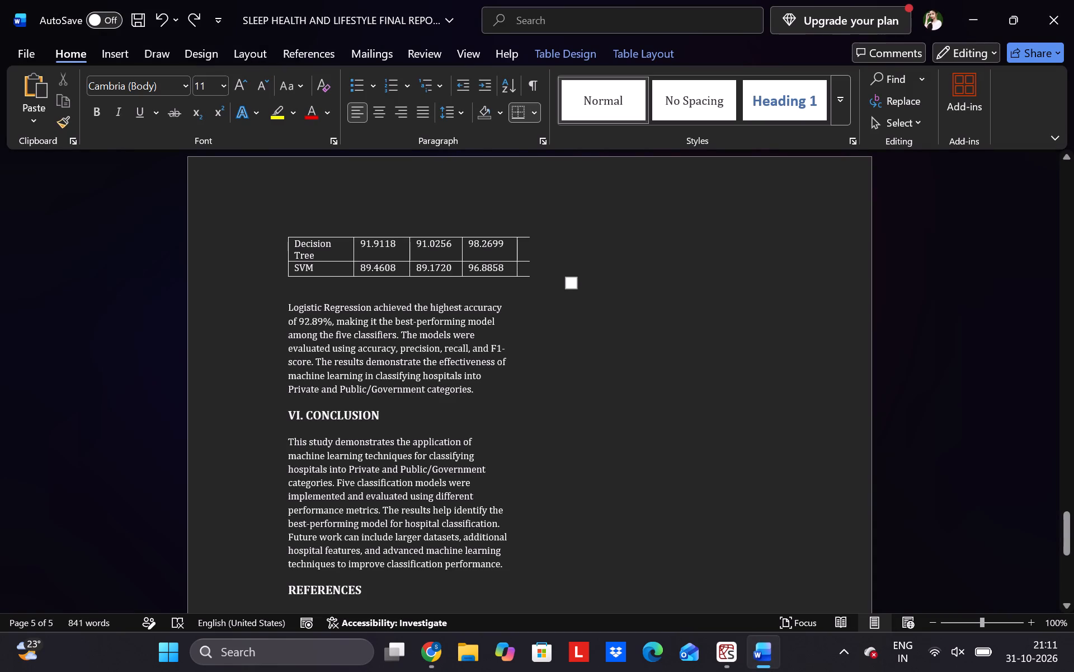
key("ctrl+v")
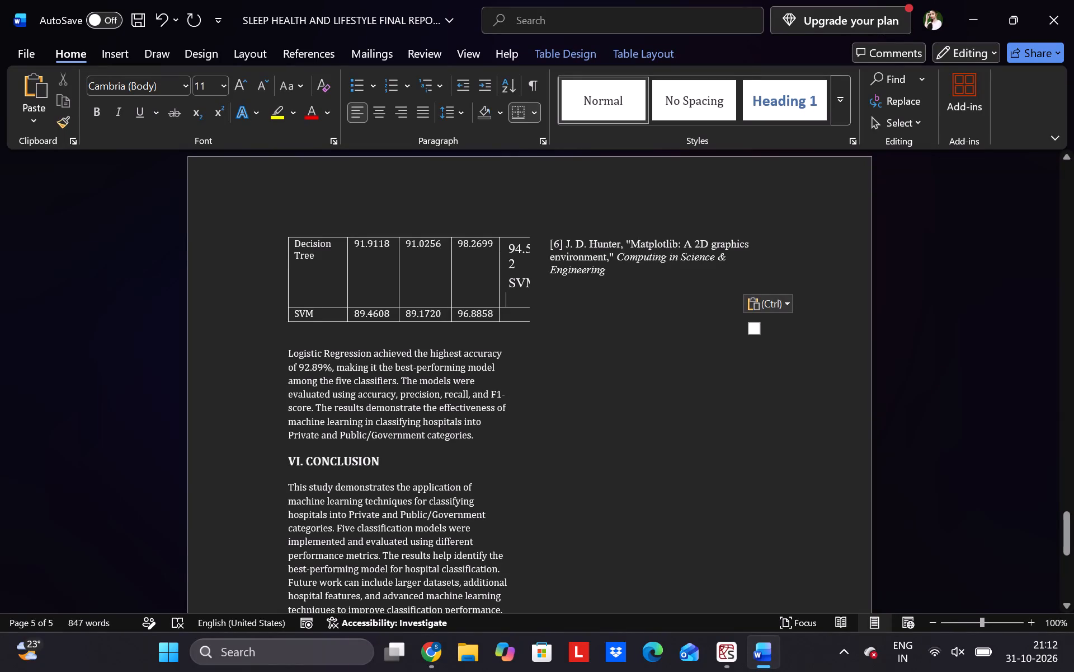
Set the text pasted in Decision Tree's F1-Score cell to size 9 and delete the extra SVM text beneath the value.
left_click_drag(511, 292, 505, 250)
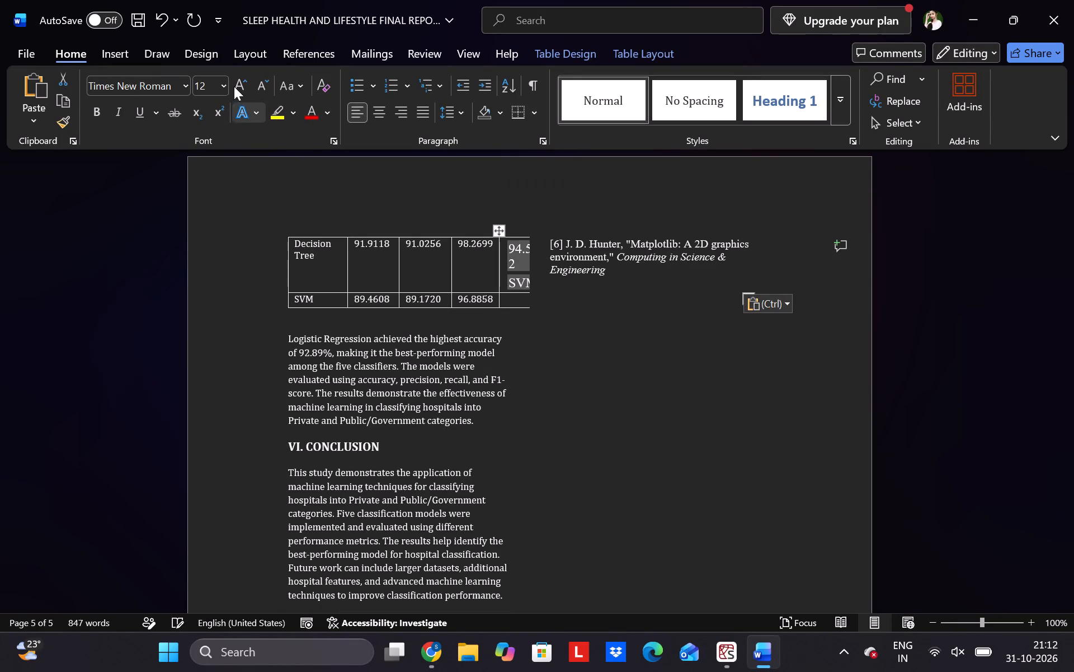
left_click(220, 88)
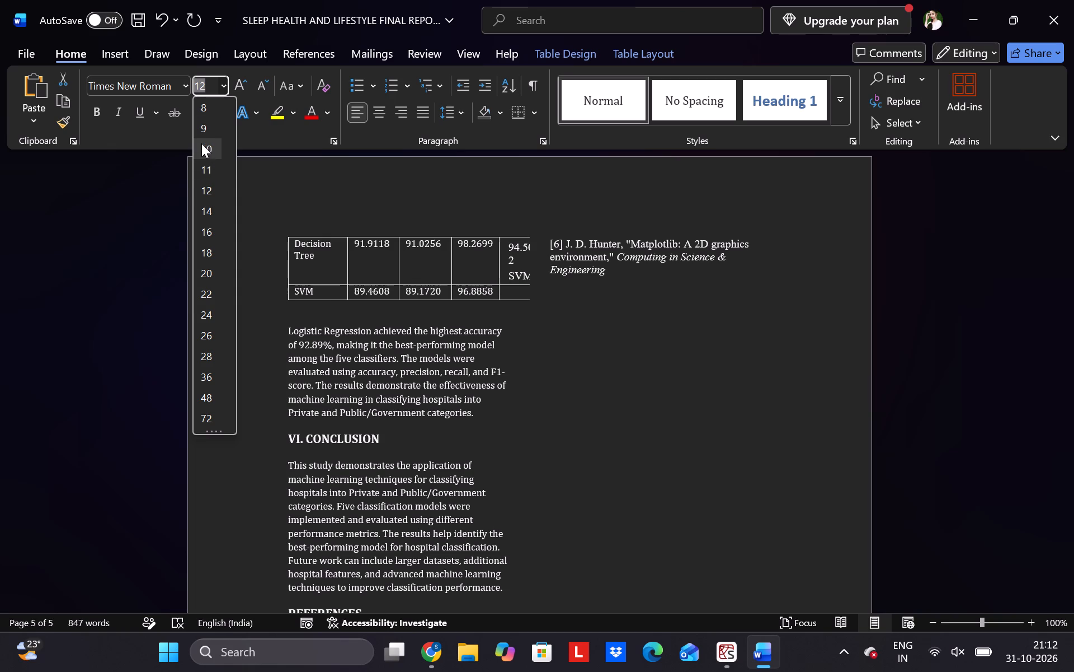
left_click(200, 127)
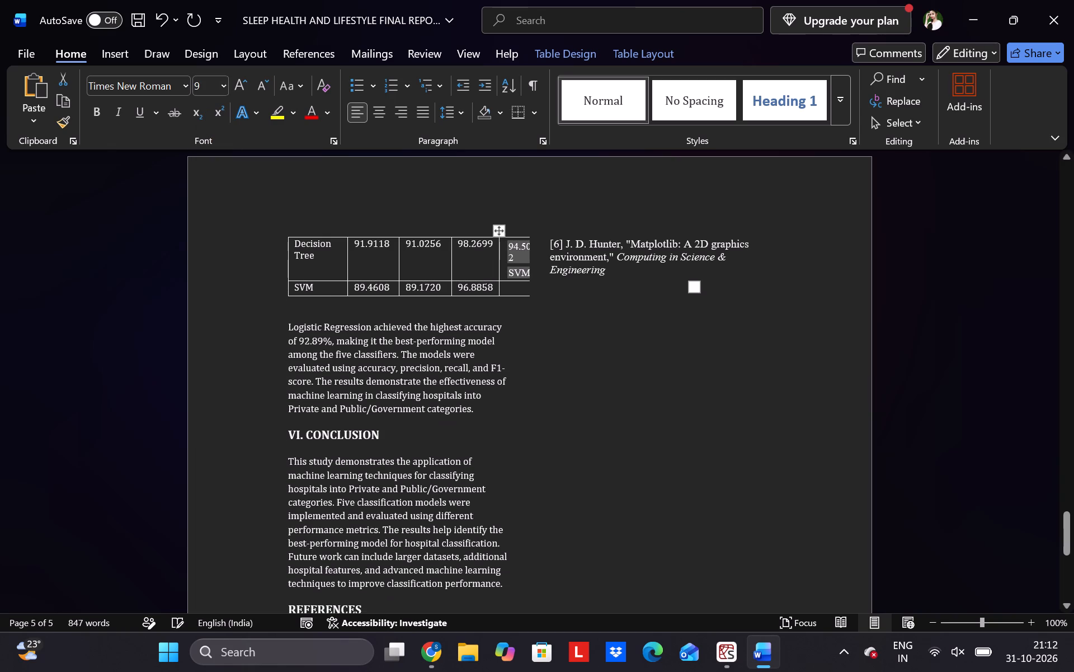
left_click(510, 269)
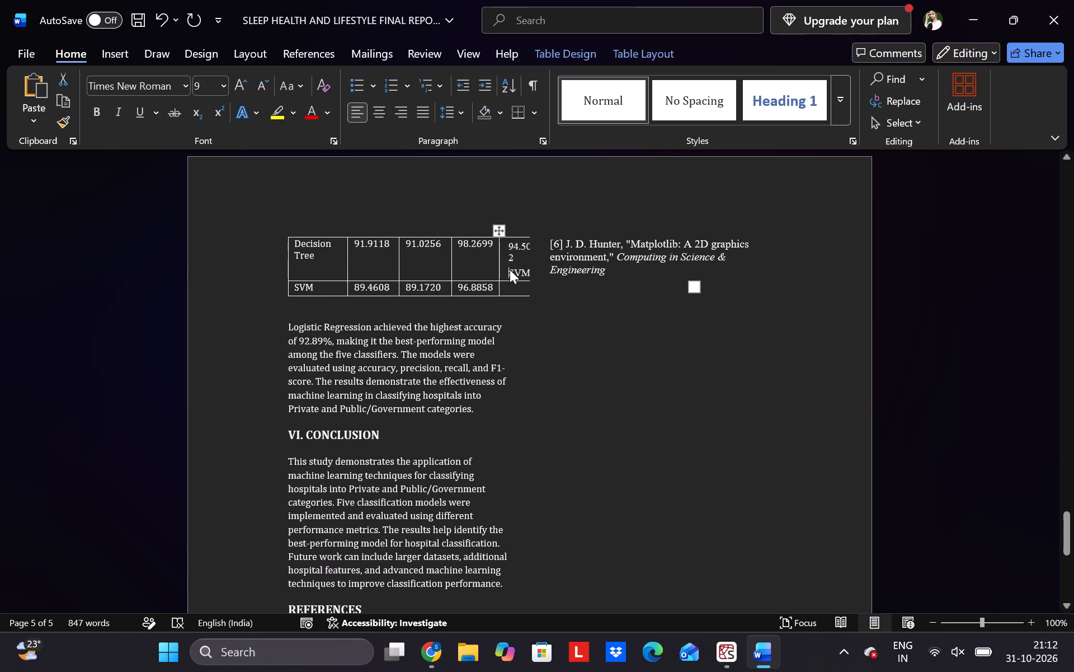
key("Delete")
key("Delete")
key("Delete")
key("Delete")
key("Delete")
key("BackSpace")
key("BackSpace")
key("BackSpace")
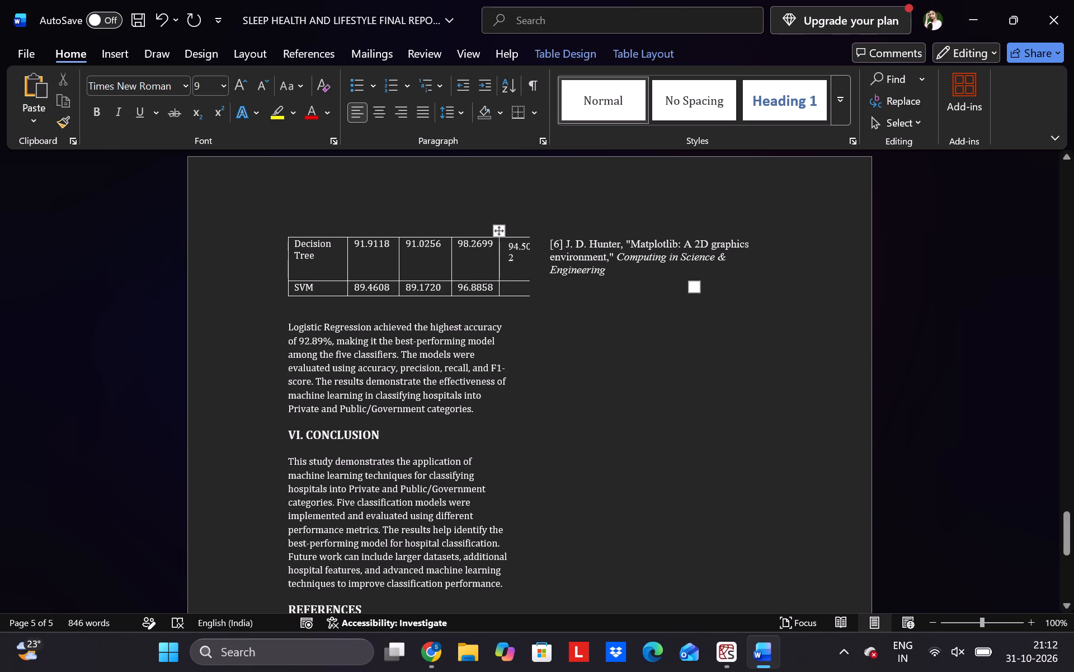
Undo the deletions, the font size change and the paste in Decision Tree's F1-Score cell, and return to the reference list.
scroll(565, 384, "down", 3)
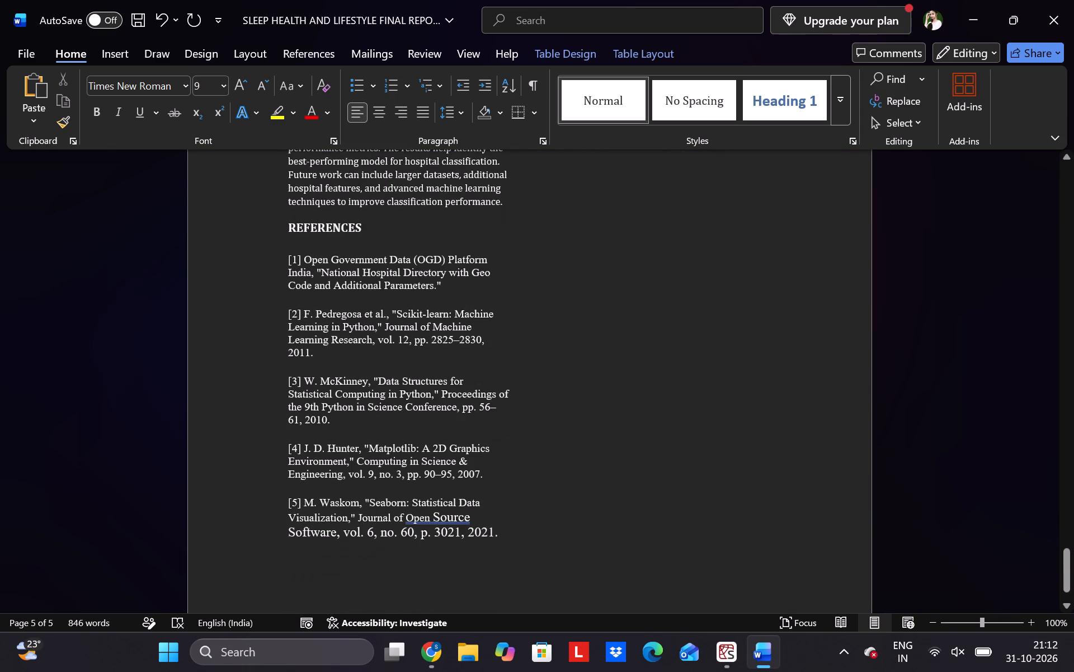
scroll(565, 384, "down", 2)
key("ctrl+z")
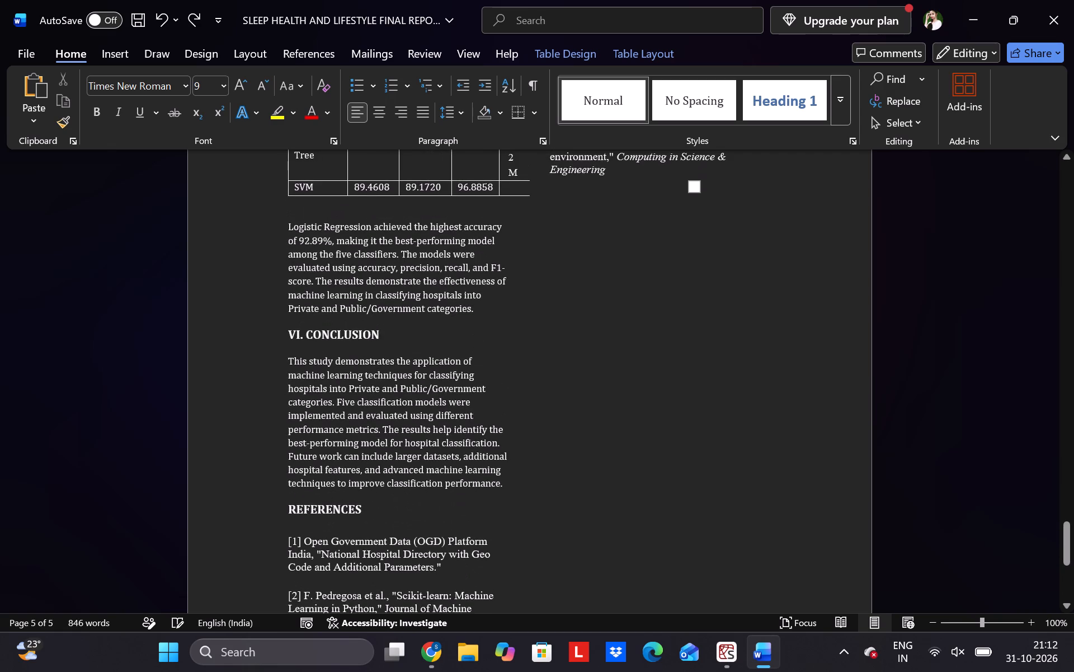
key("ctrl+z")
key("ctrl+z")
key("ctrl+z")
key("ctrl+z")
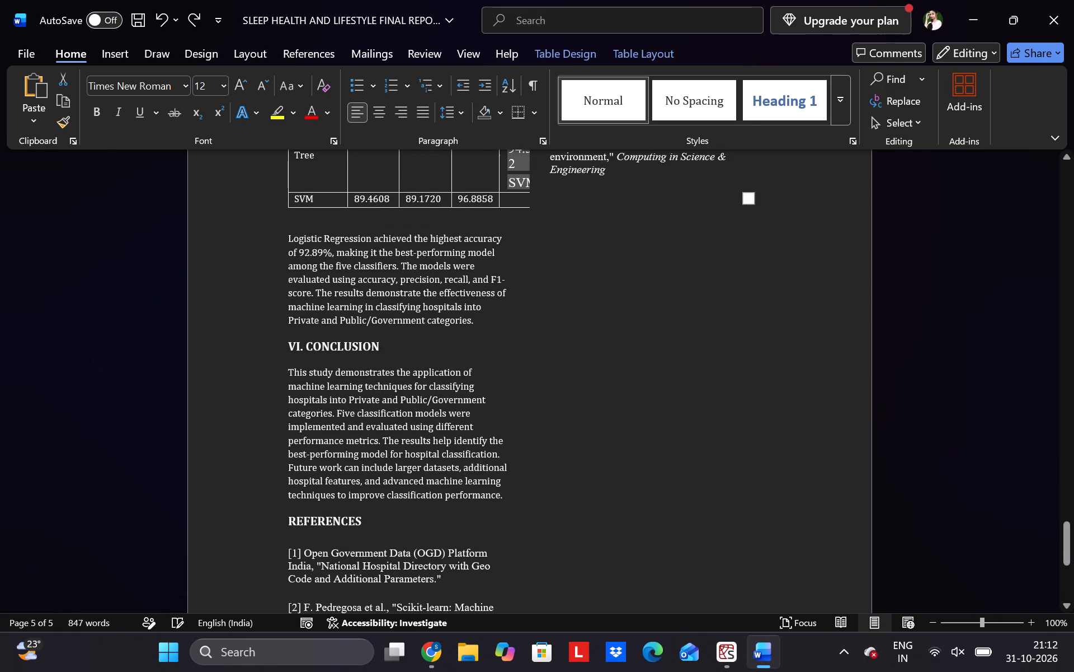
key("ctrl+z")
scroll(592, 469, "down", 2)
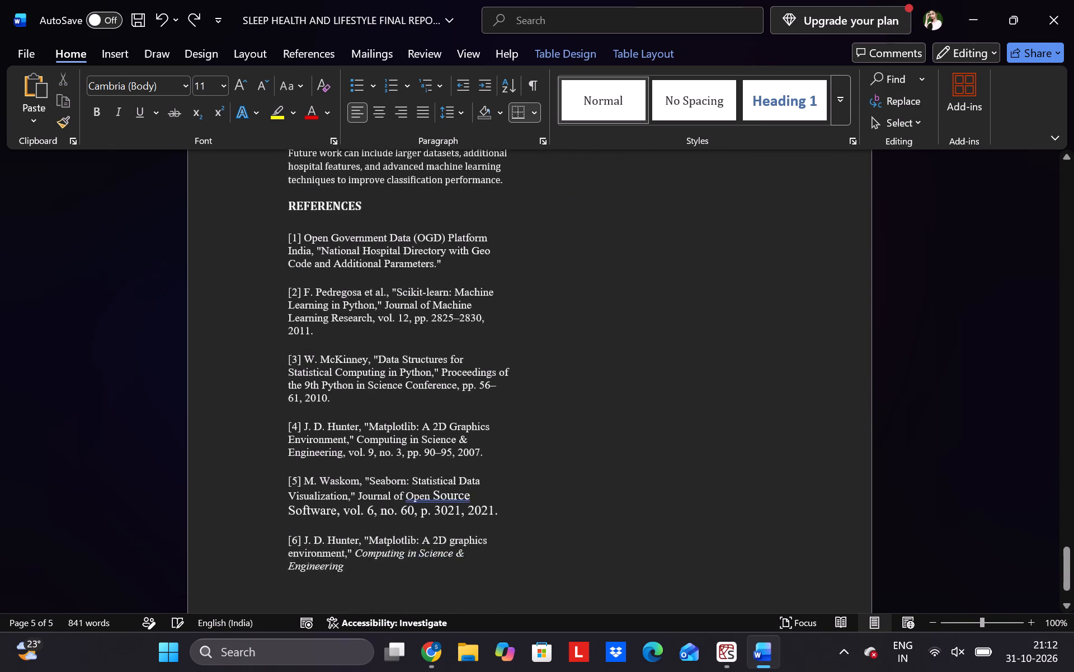
Set all the text in the Model Performance table to font size 8.
scroll(592, 469, "down", 2)
scroll(592, 469, "up", 4)
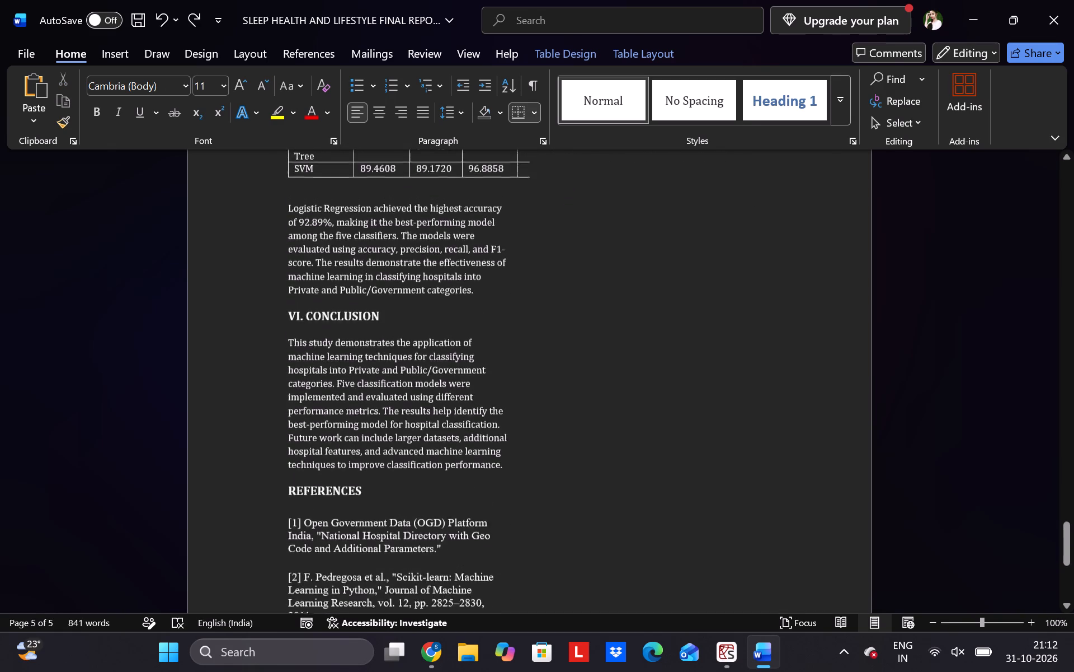
scroll(592, 469, "up", 5)
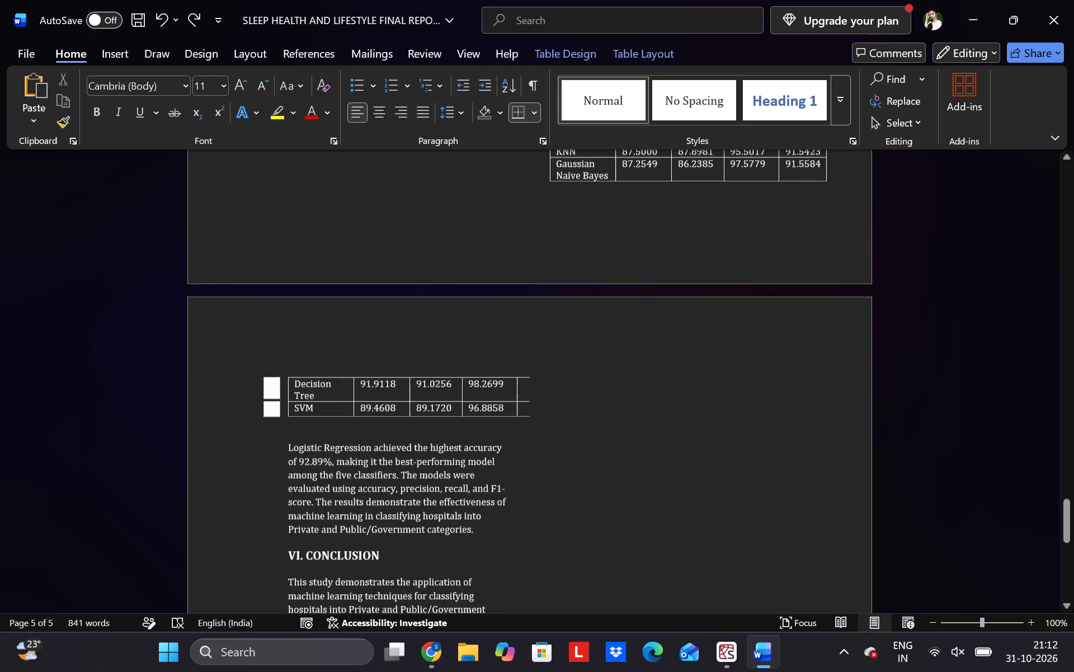
scroll(592, 469, "up", 2)
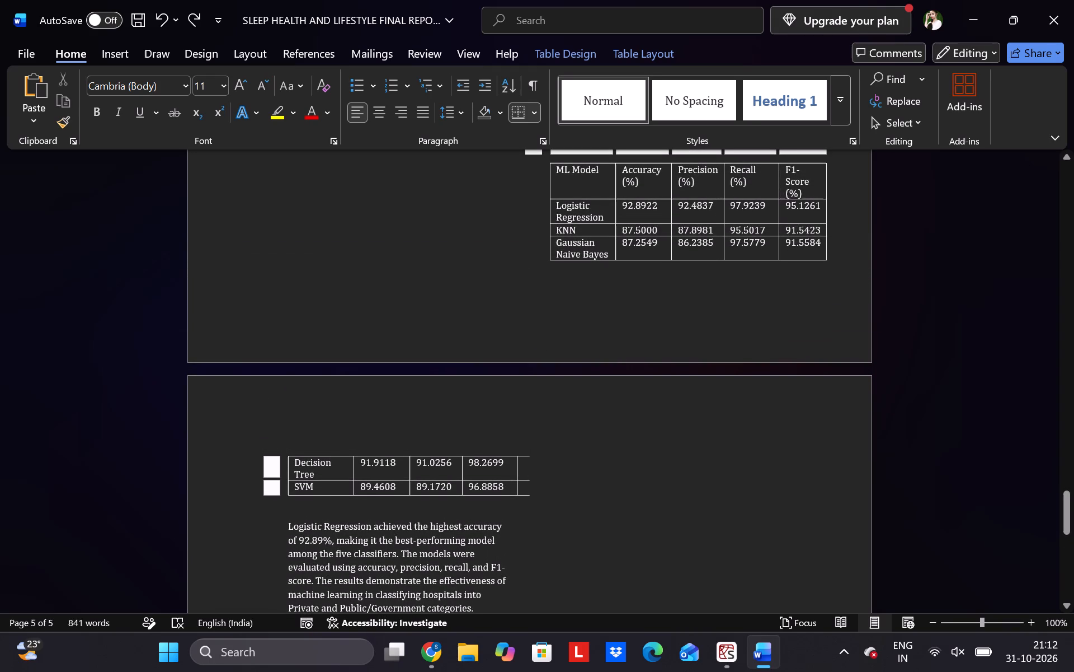
scroll(592, 469, "up", 2)
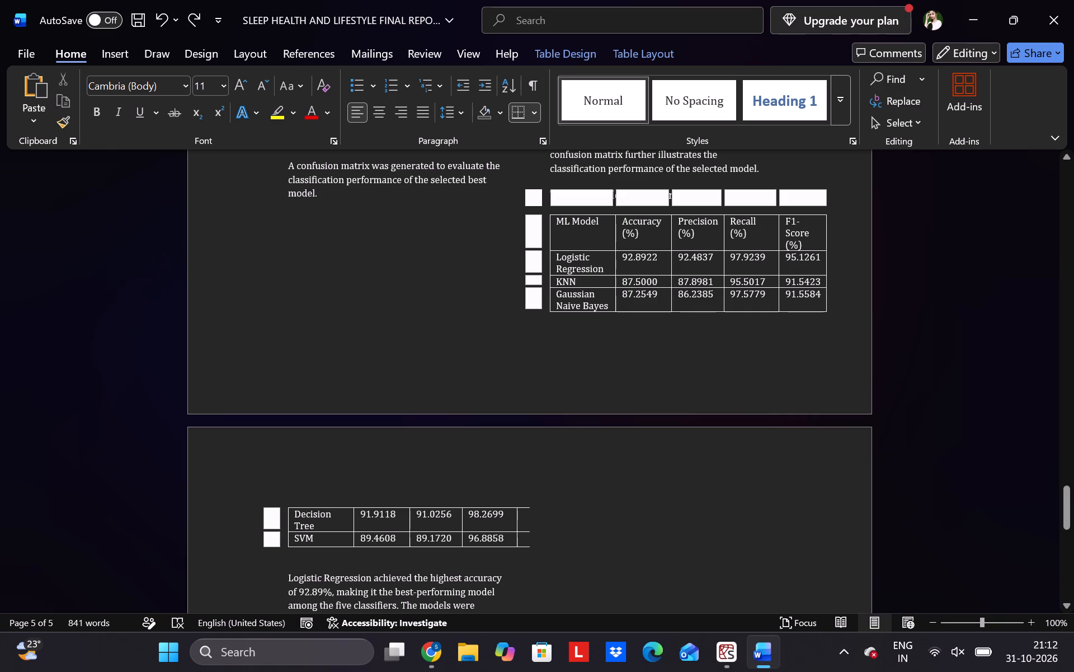
left_click_drag(555, 221, 642, 326)
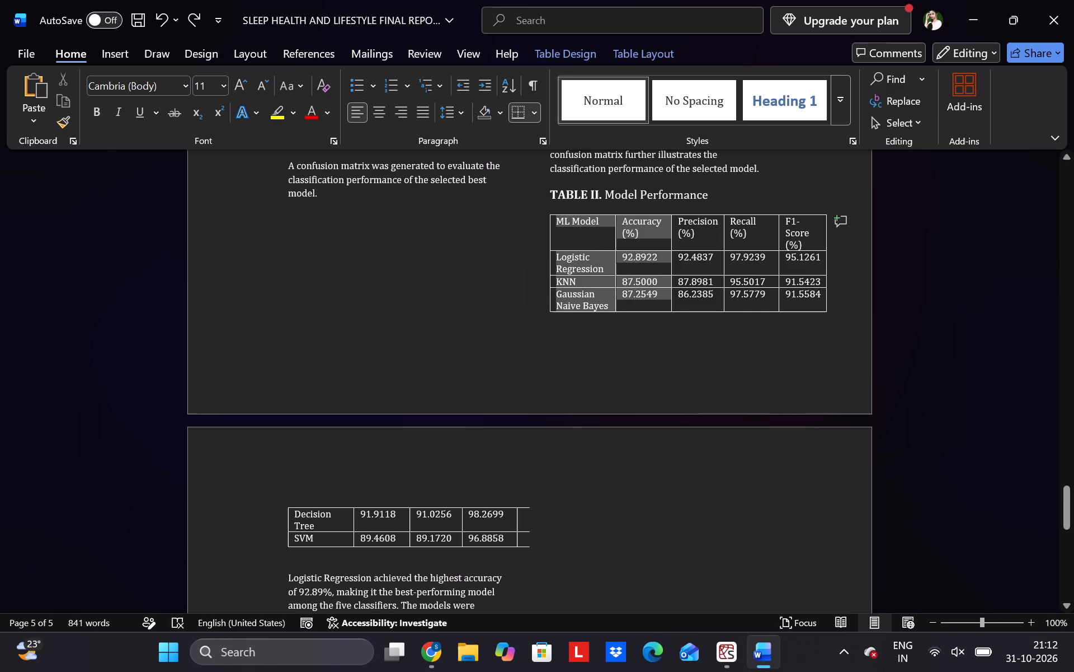
left_click_drag(642, 326, 613, 518)
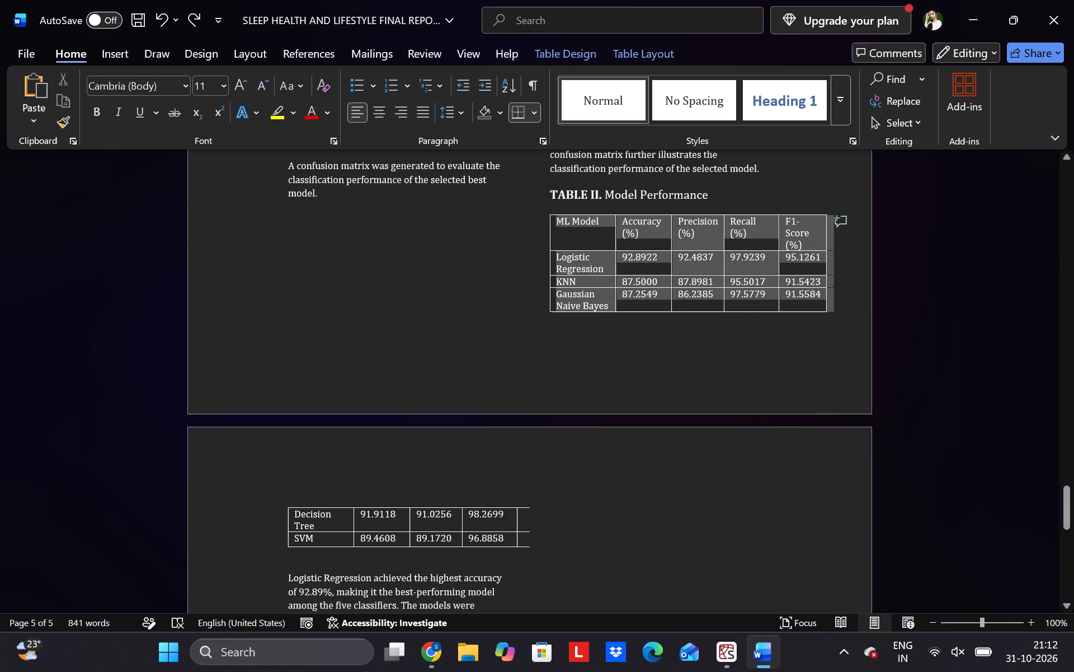
left_click_drag(613, 518, 530, 539)
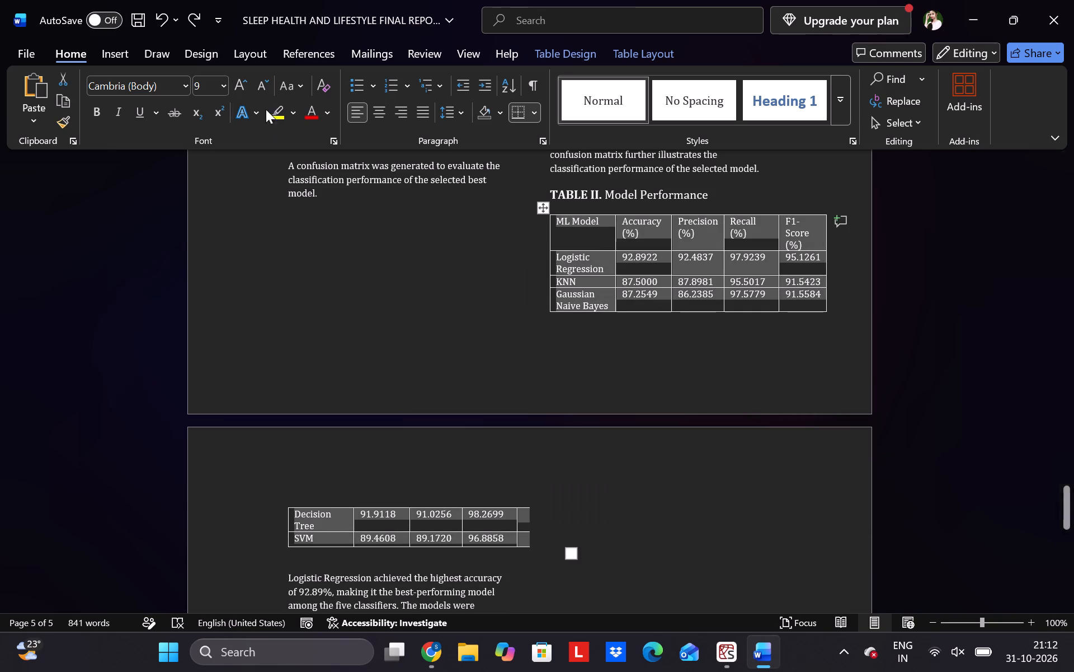
left_click(223, 86)
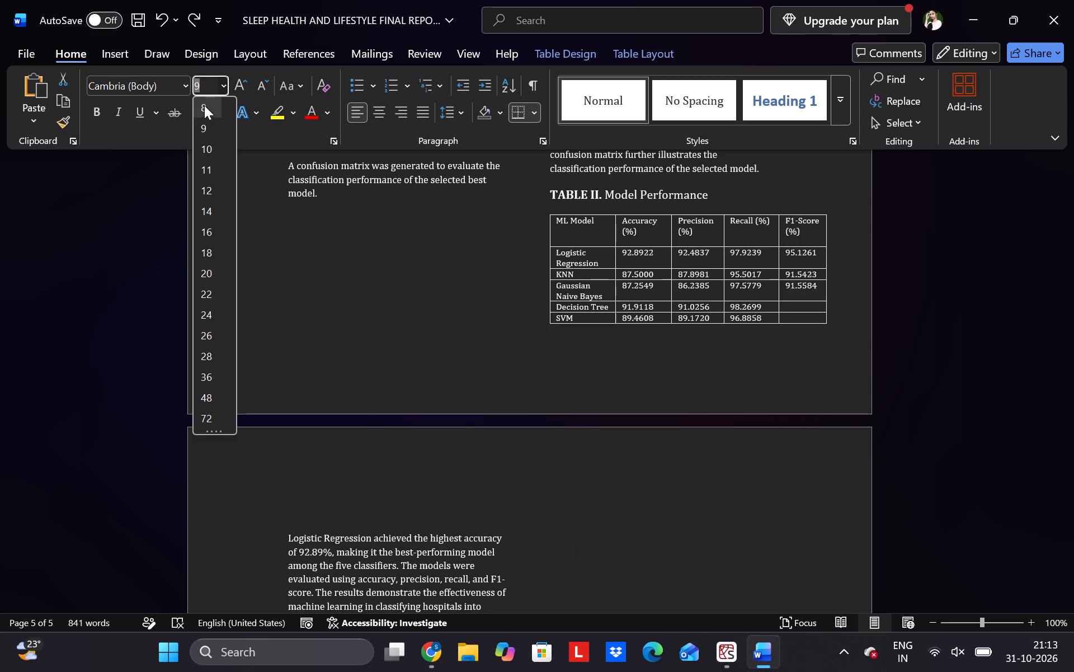
left_click(208, 108)
left_click(864, 407)
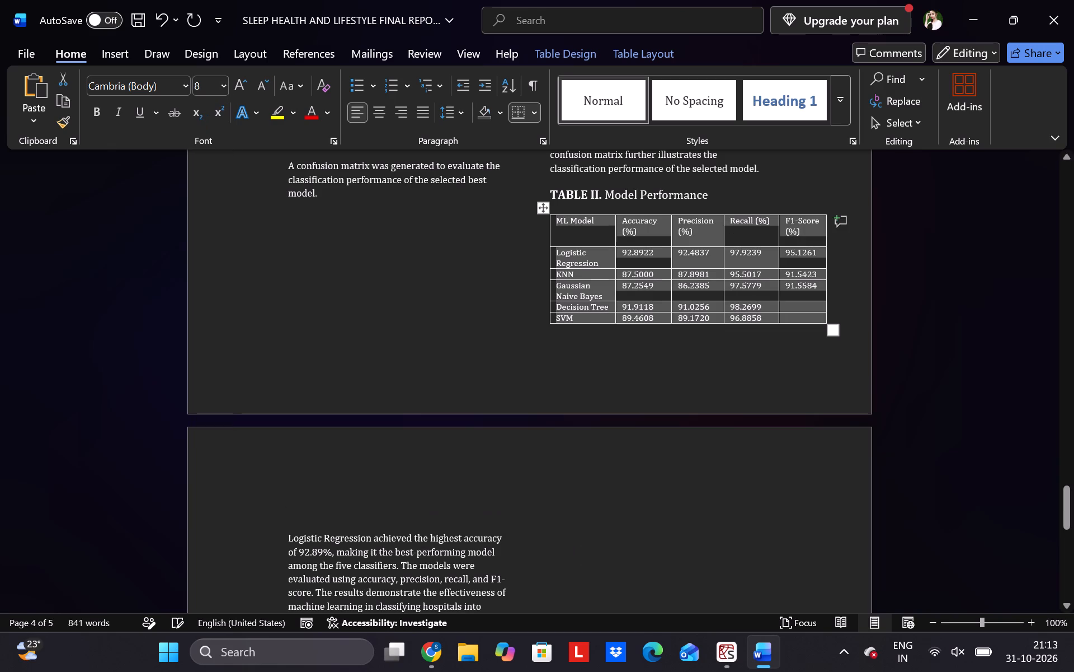
left_click(799, 307)
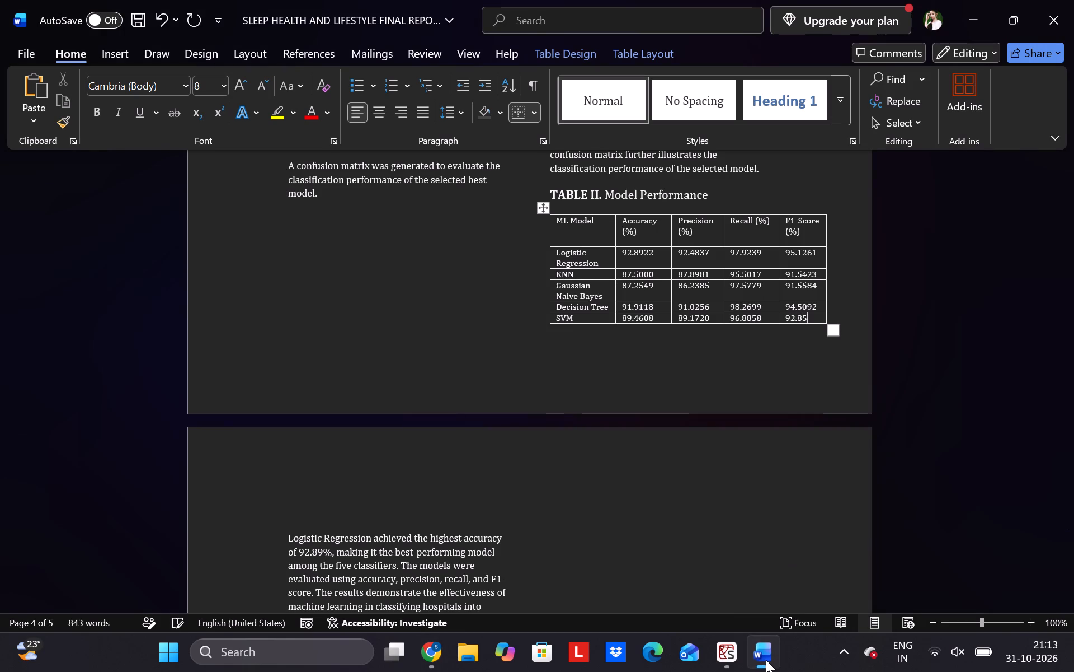
key("BackSpace")
key("6")
left_click(435, 652)
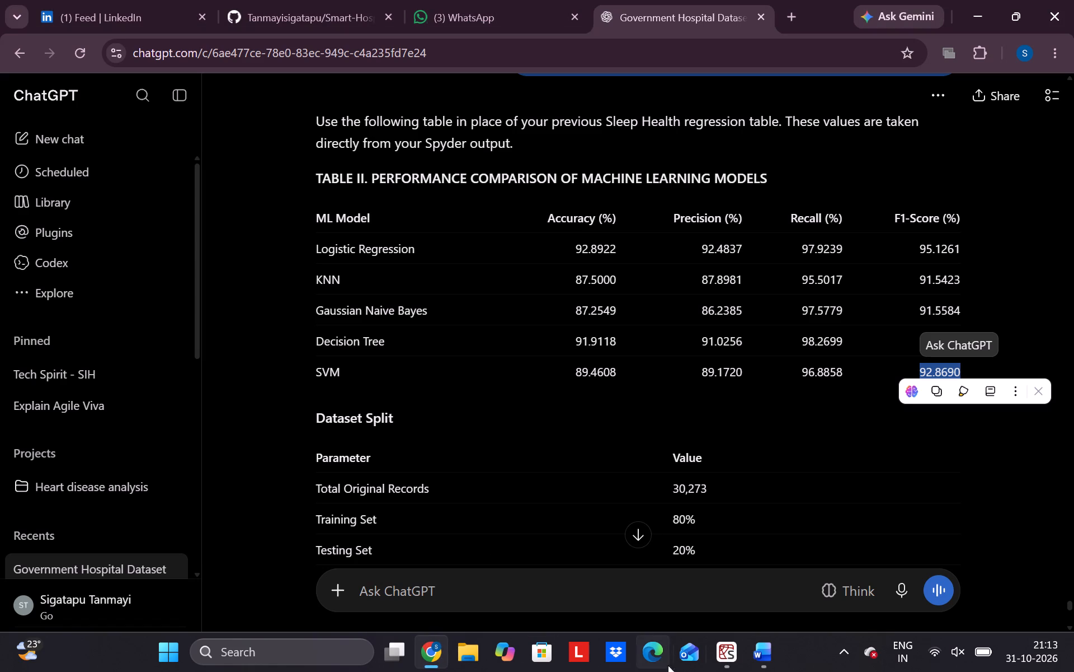
left_click(759, 652)
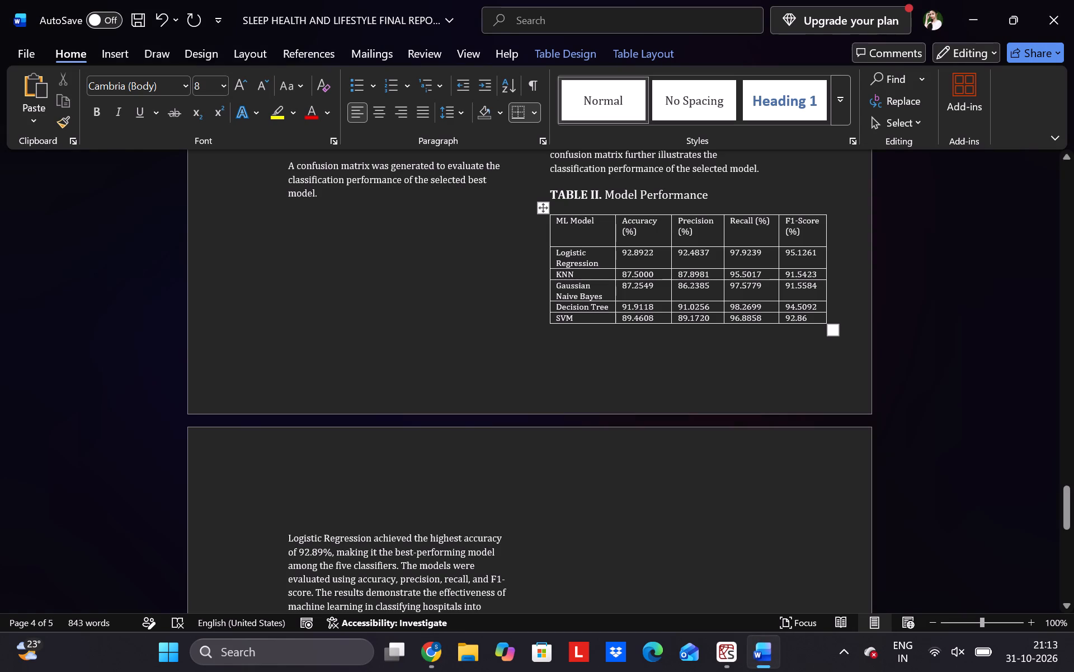
type("90")
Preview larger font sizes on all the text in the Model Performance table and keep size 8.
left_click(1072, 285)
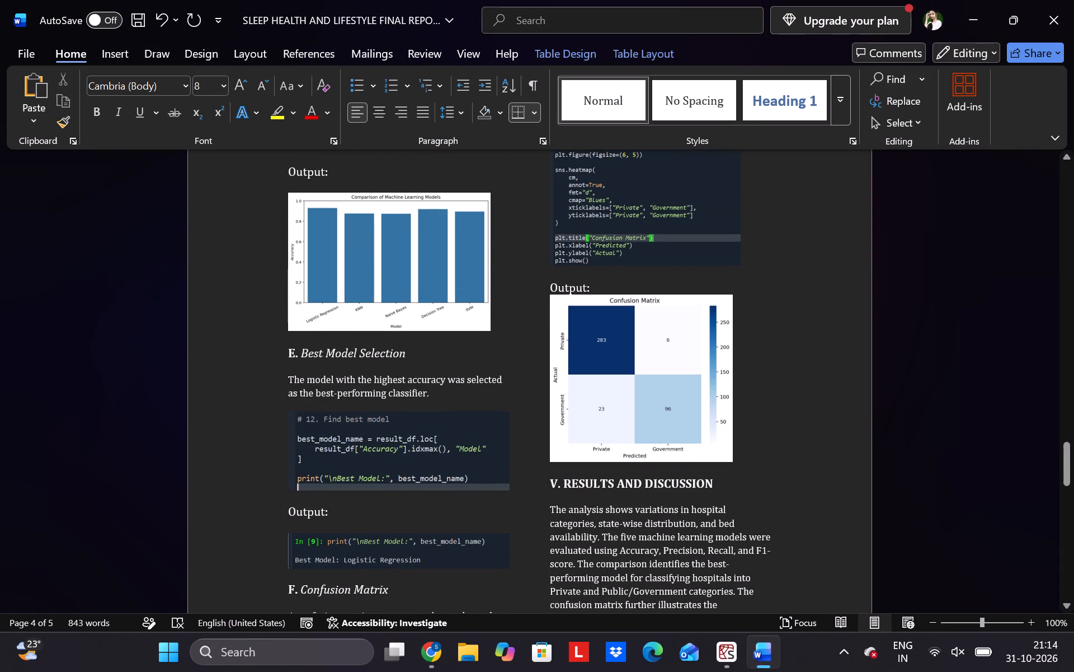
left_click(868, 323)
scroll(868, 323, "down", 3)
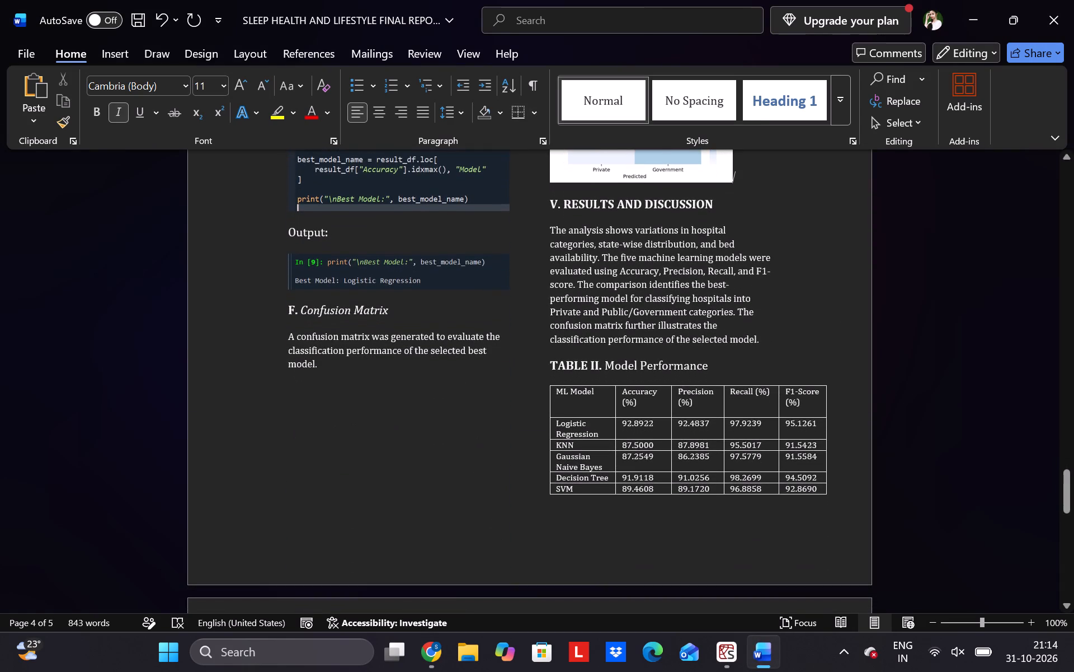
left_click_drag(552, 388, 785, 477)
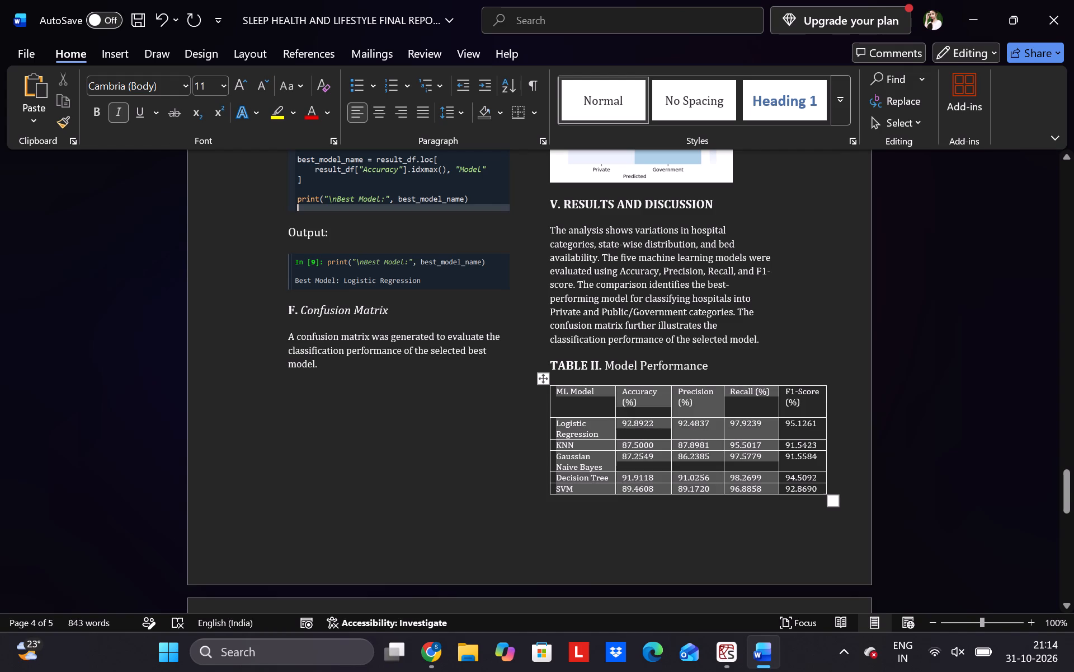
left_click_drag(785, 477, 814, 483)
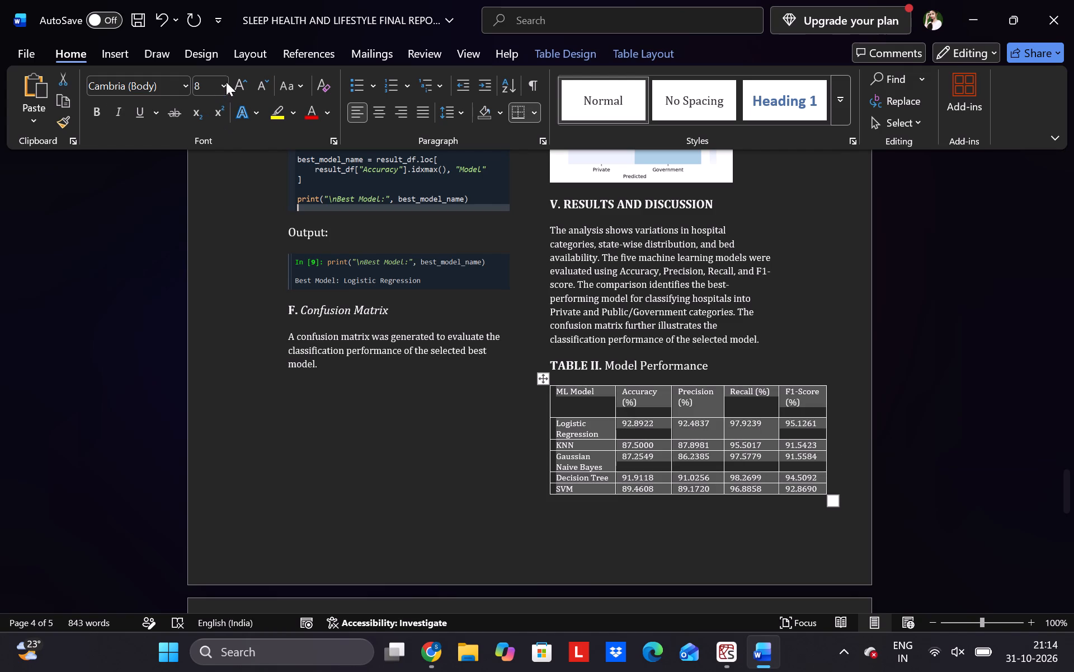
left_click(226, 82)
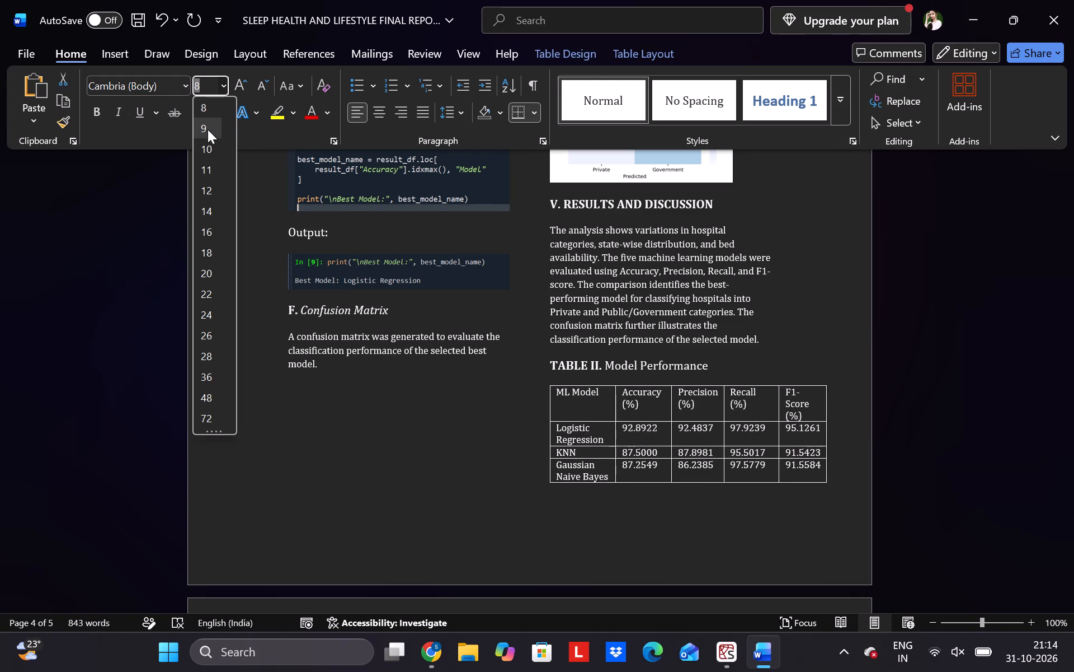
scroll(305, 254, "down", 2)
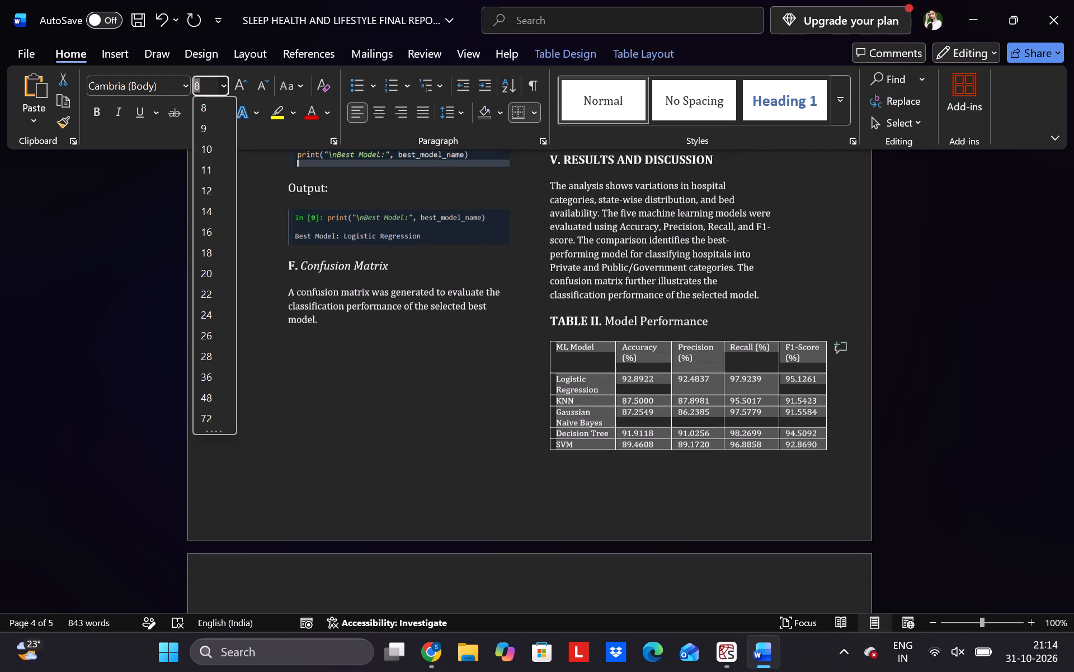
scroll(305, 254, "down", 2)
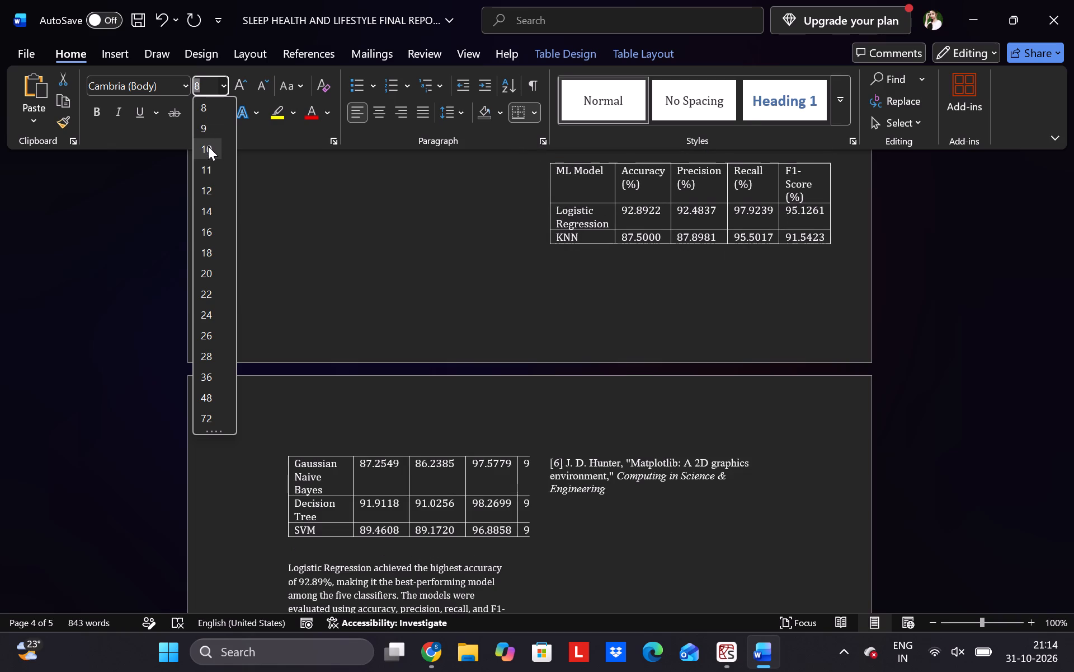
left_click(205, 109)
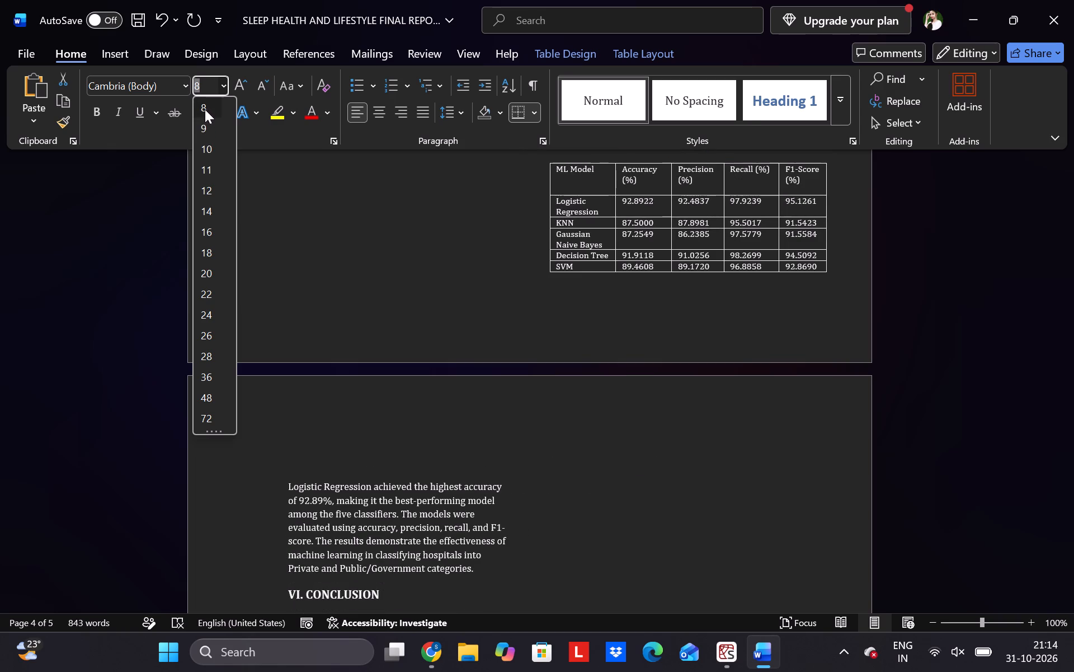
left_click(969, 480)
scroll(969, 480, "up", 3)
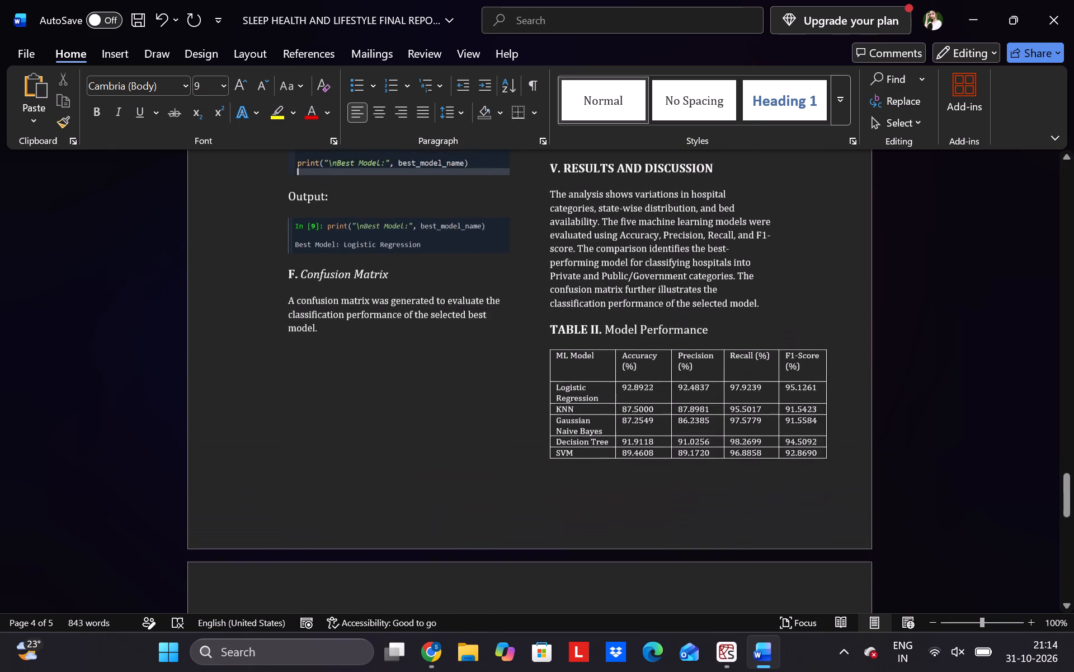
Open the Heart_Disease_Analysis_IEEE_Final document, examine how its LinkedIn and GitHub links follow the references, and close it.
scroll(969, 480, "down", 8)
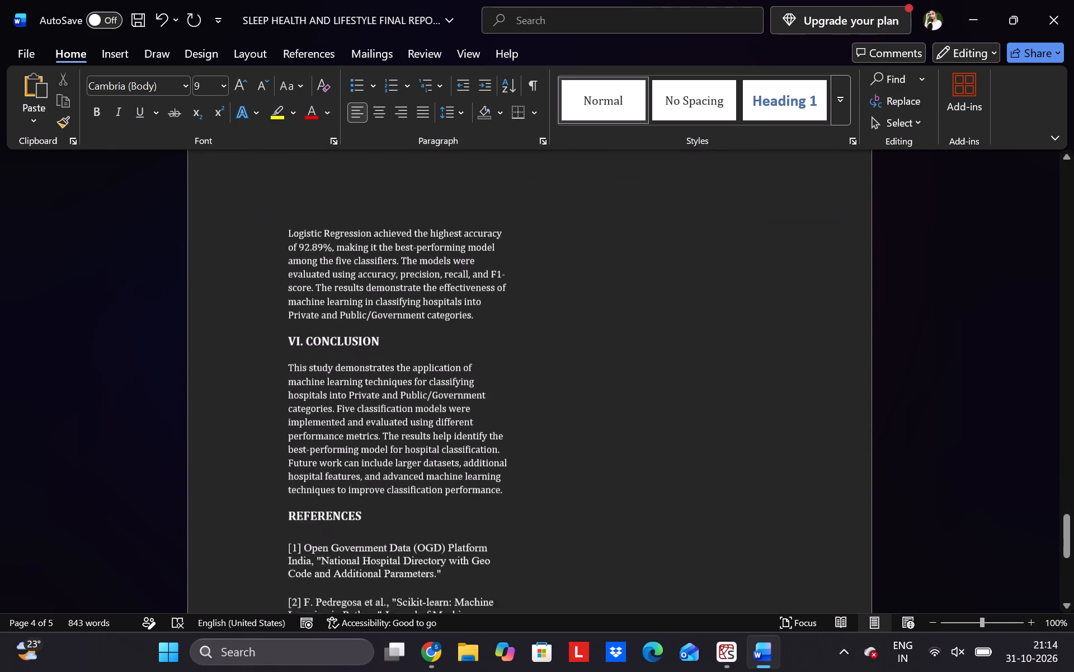
scroll(969, 480, "down", 5)
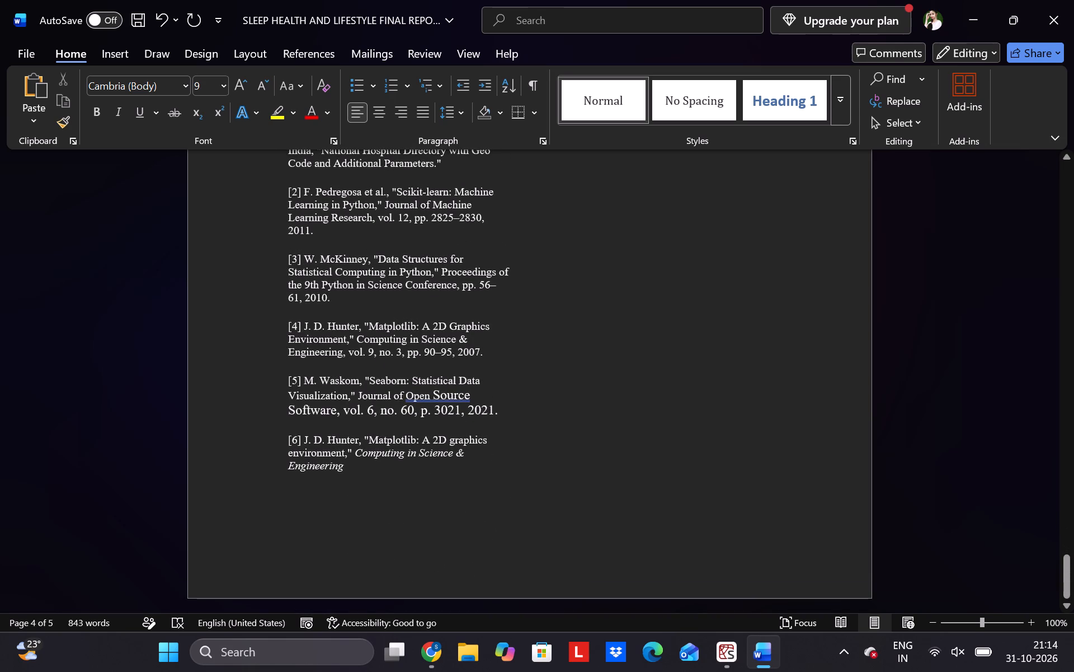
left_click(341, 544)
left_click(434, 659)
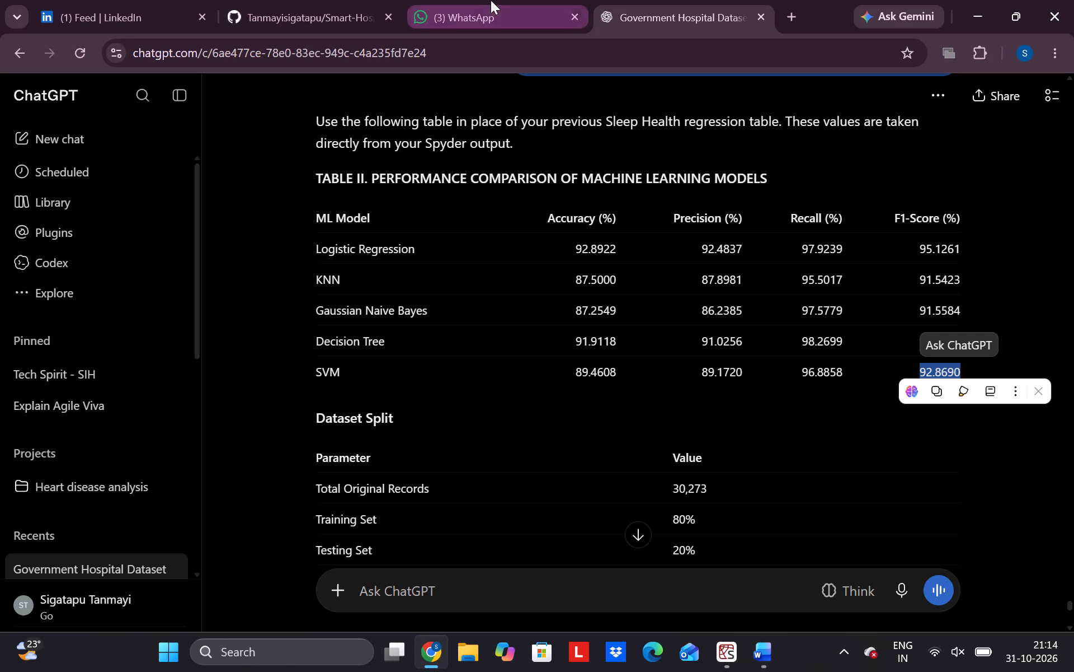
left_click(289, 658)
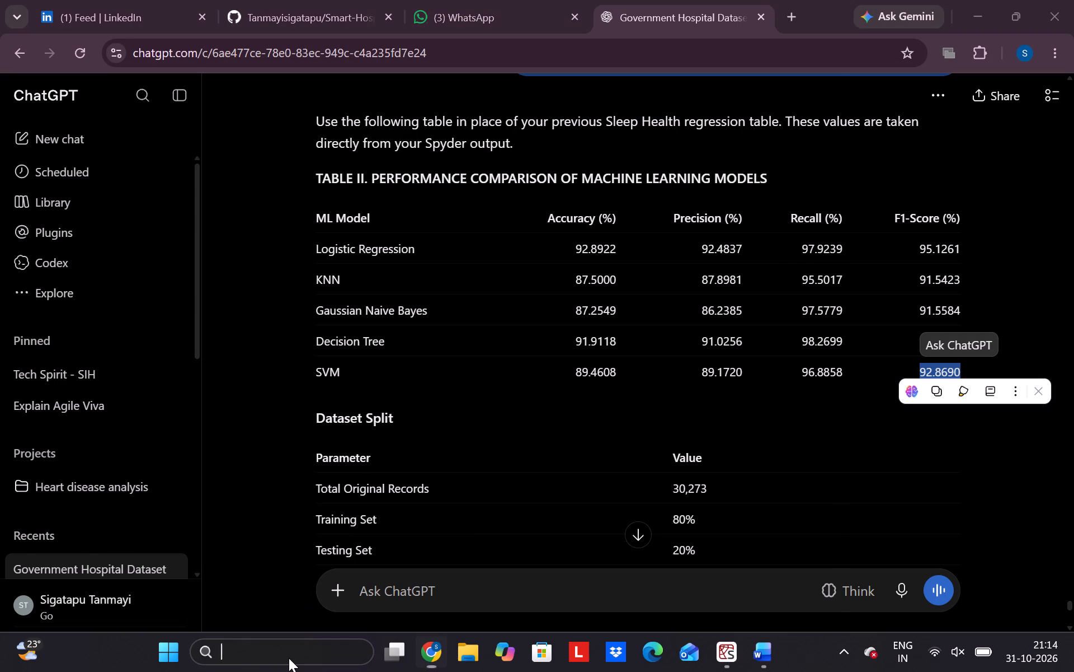
type("word")
key("Return")
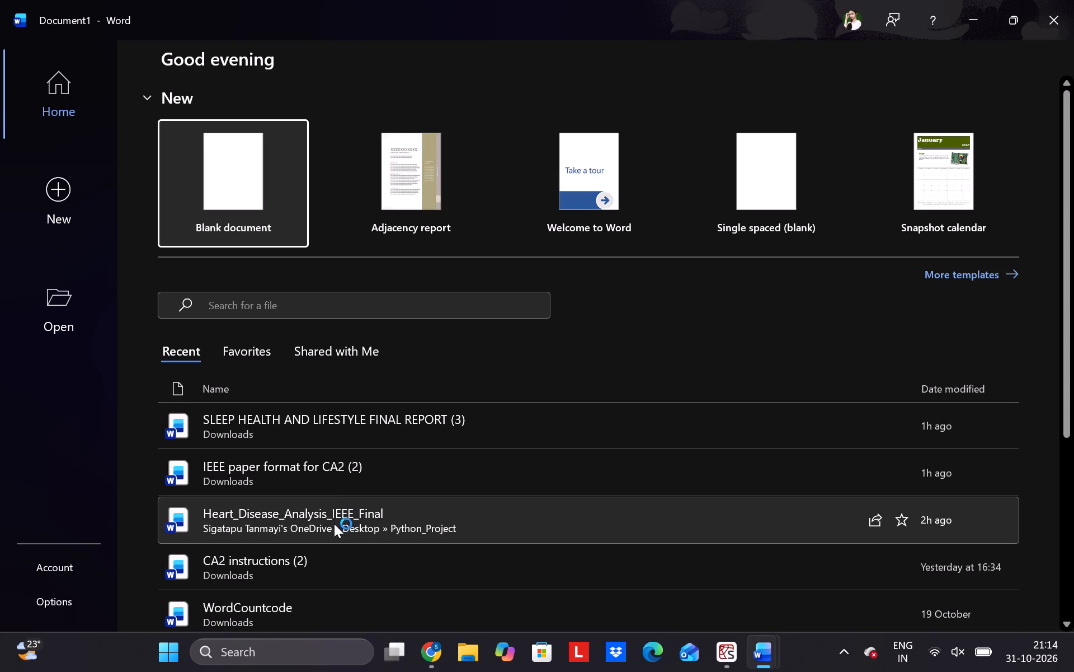
double_click(349, 521)
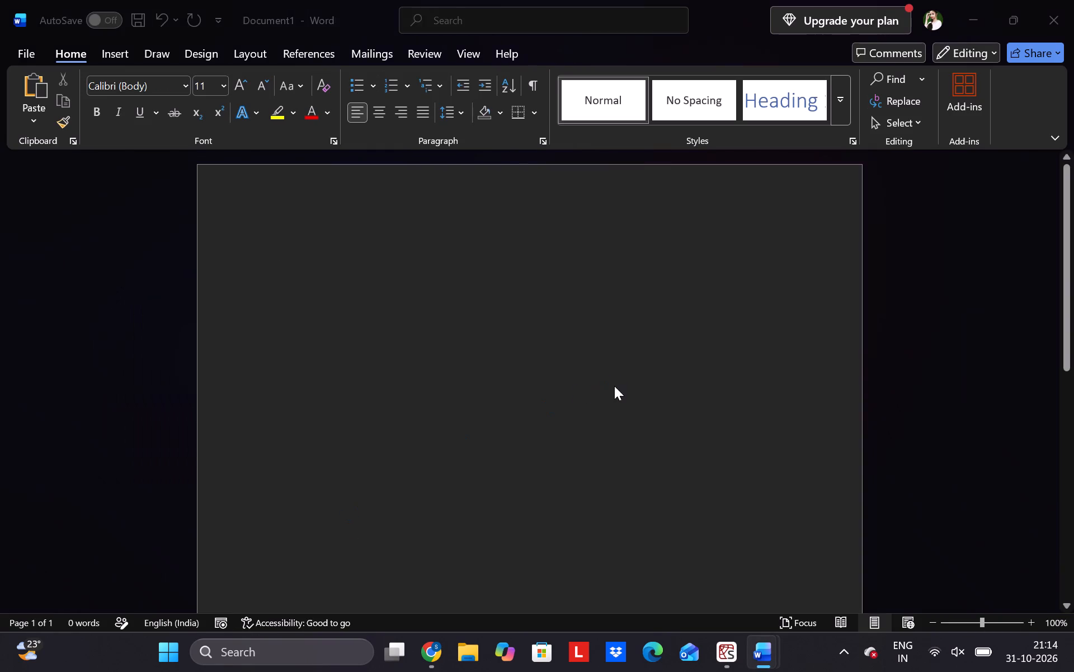
scroll(614, 386, "down", 18)
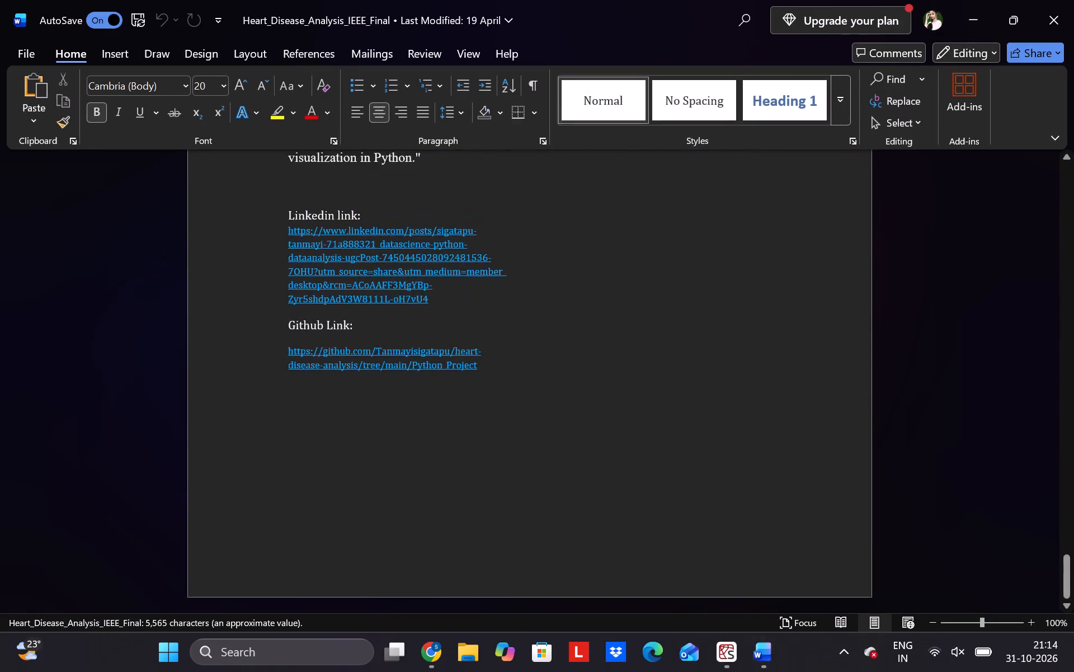
scroll(614, 386, "up", 2)
scroll(614, 386, "down", 1)
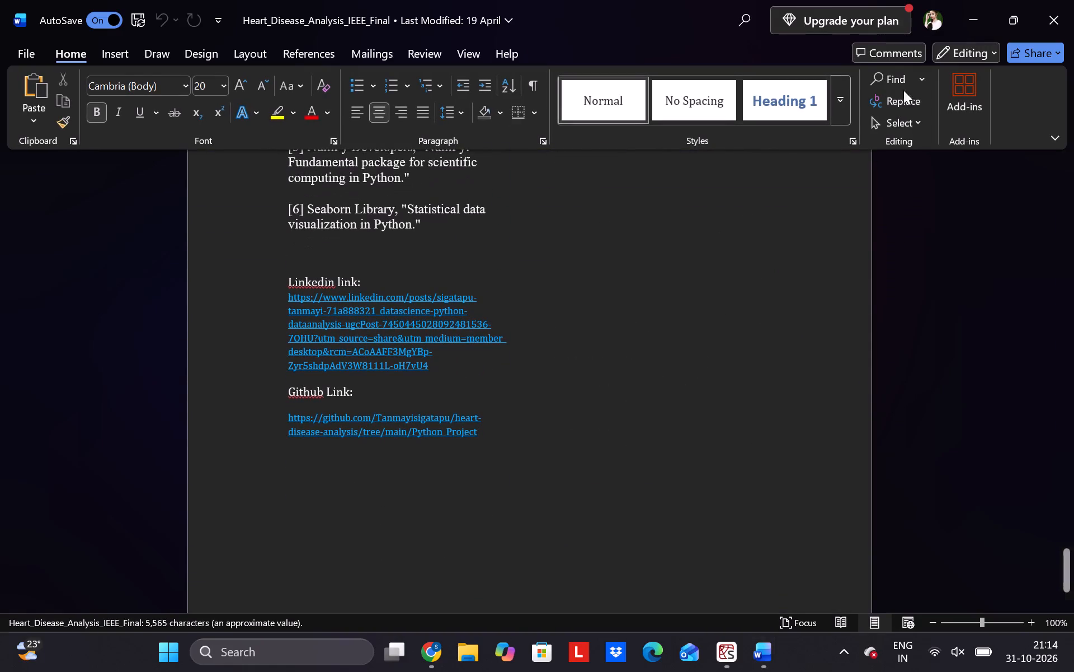
left_click(1073, 0)
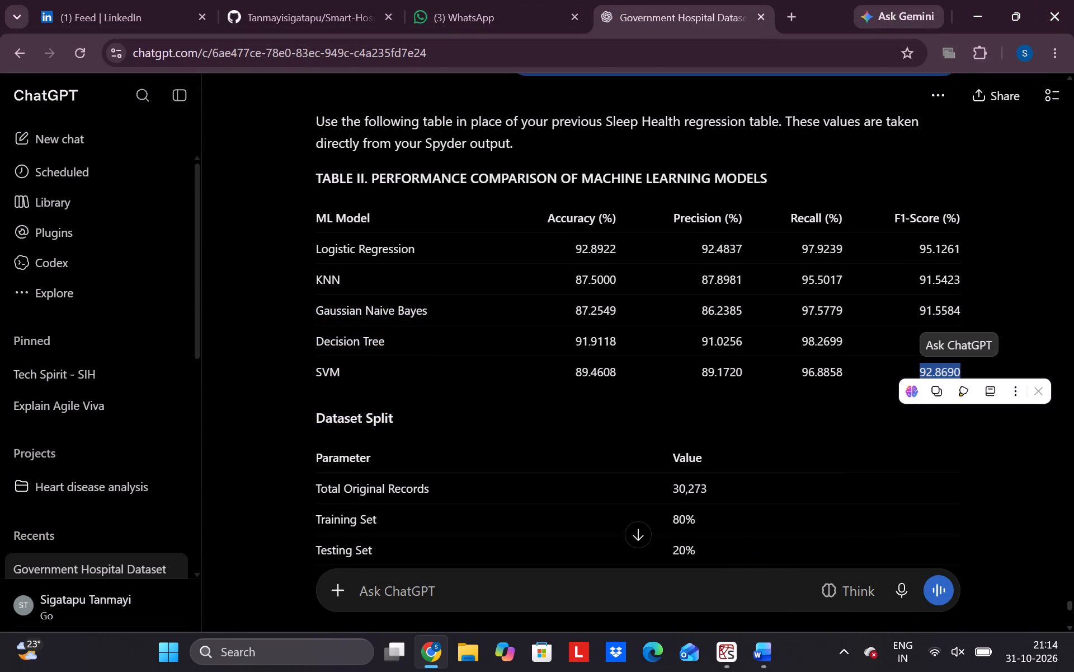
Add the label "Linkedin link:" after reference [6] in the hospital report, followed by a line break.
left_click(765, 661)
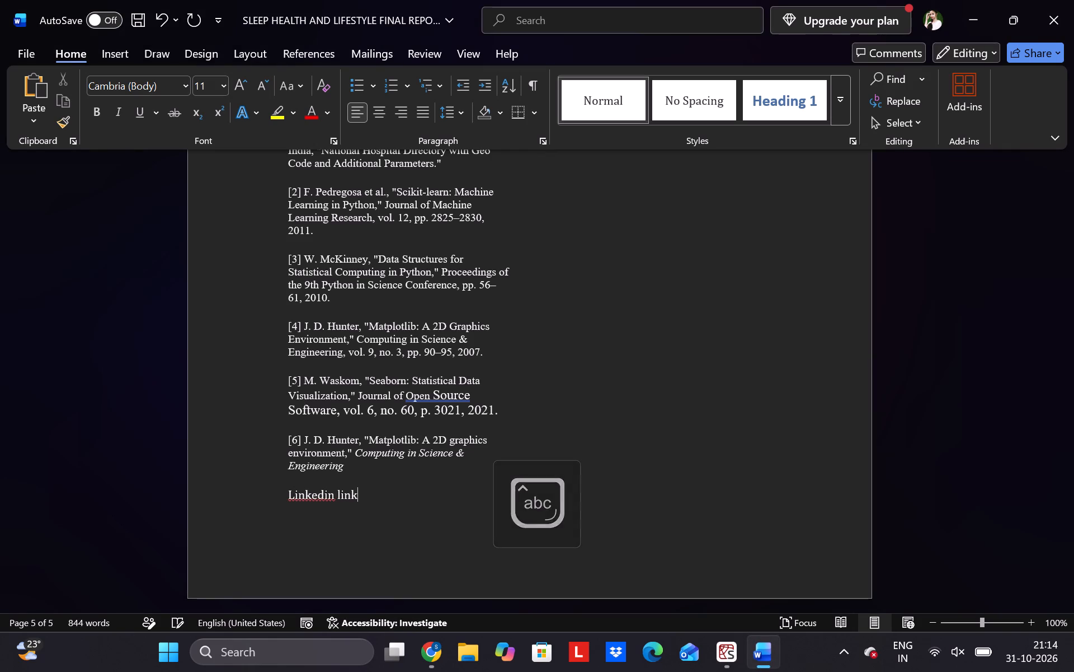
key("shift+colon")
key("shift+Return")
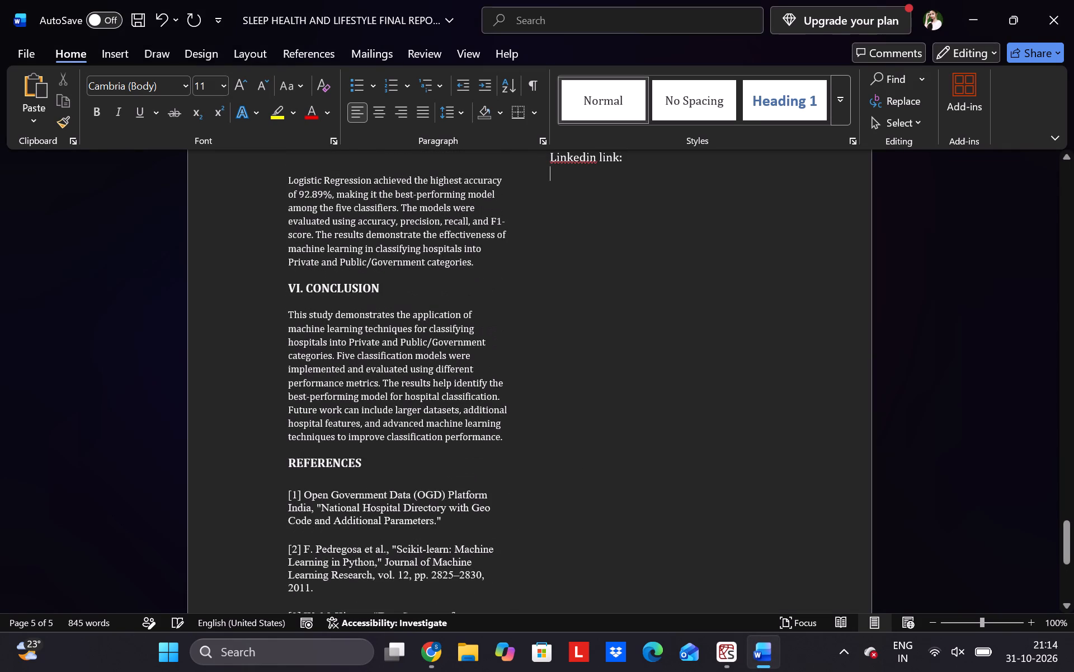
In Chrome, go to the LinkedIn account's own profile and like its Smart Hospital Classification project post.
left_click(434, 660)
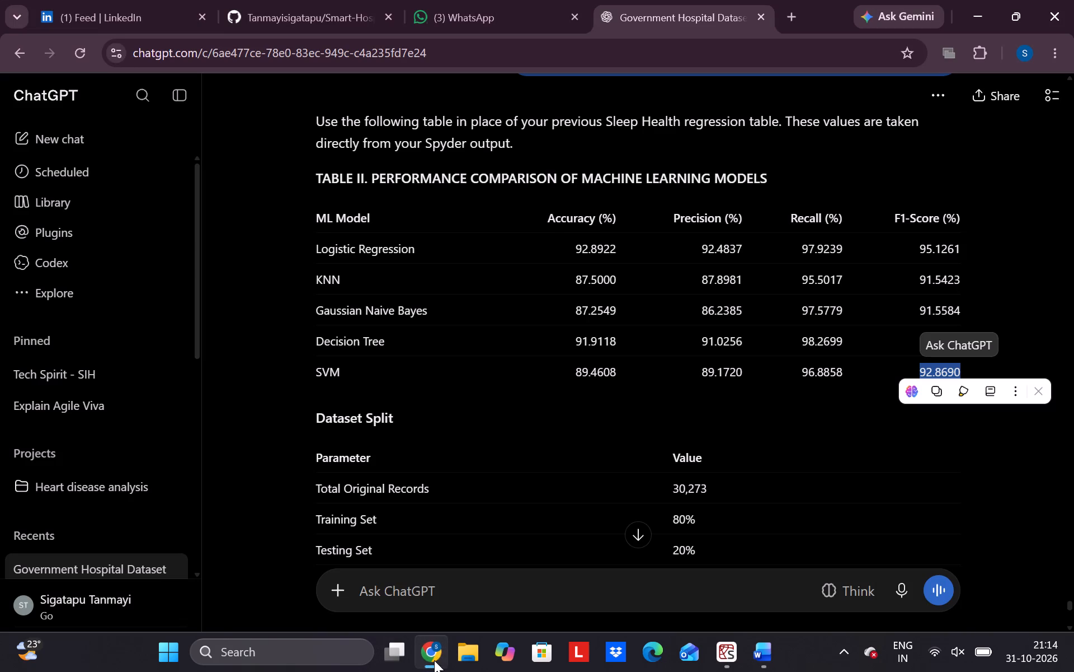
left_click(125, 0)
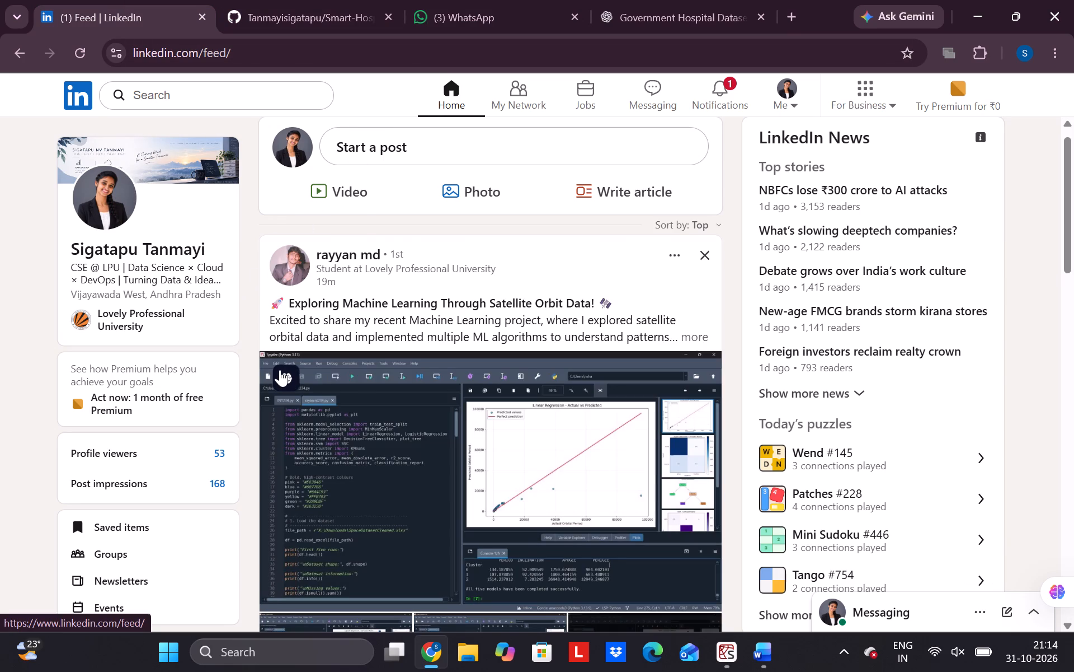
scroll(280, 370, "down", 3)
scroll(563, 439, "down", 3)
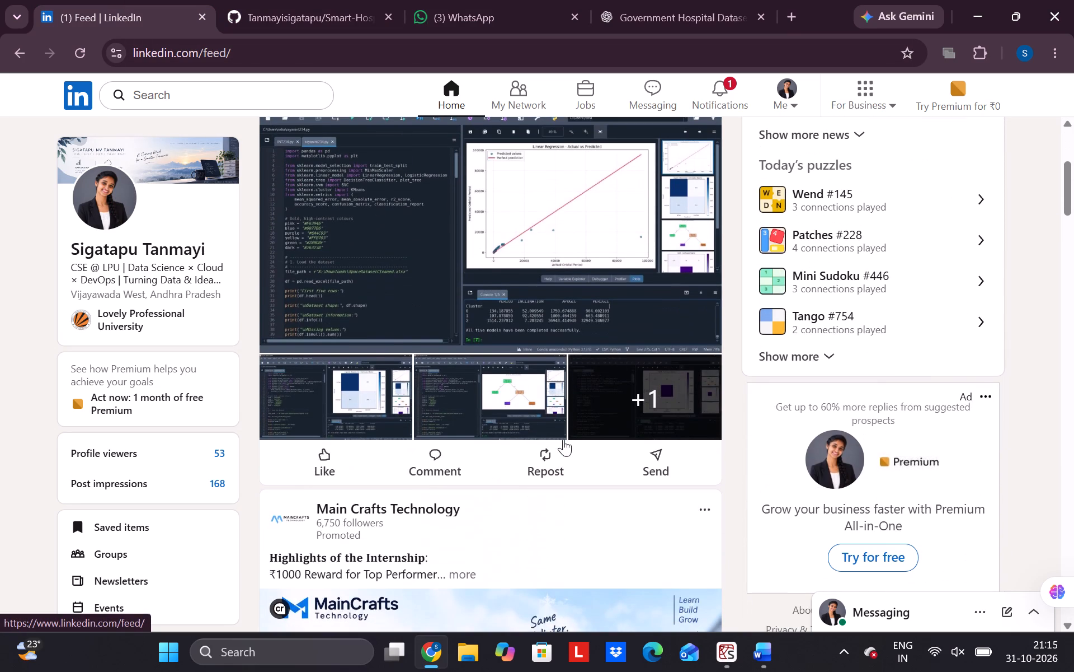
scroll(563, 439, "up", 3)
left_click(112, 189)
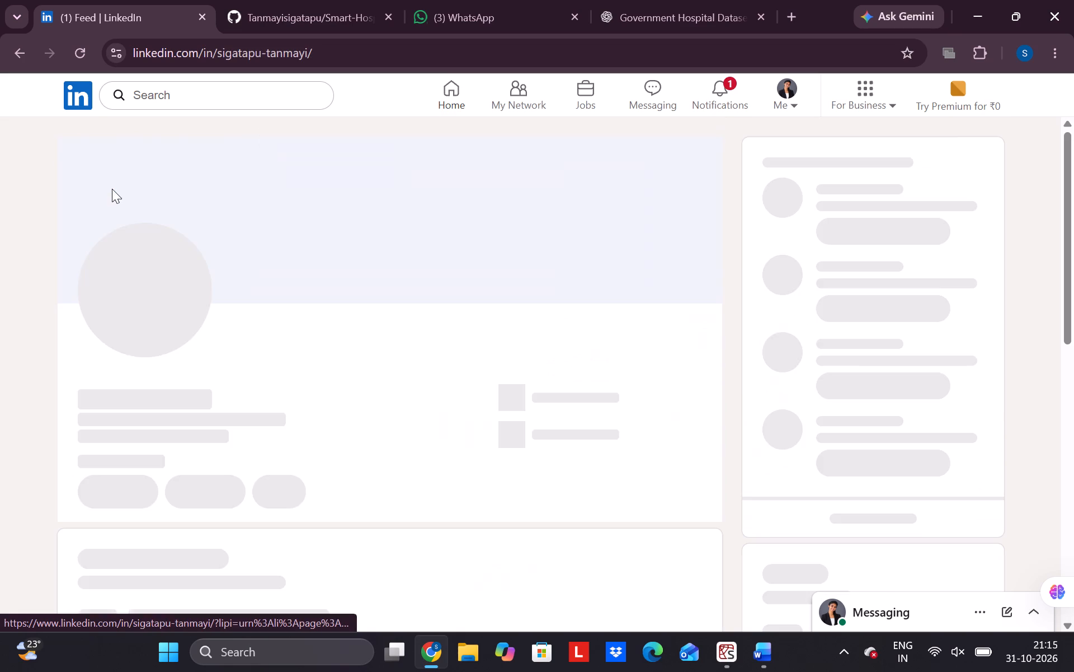
scroll(483, 356, "down", 4)
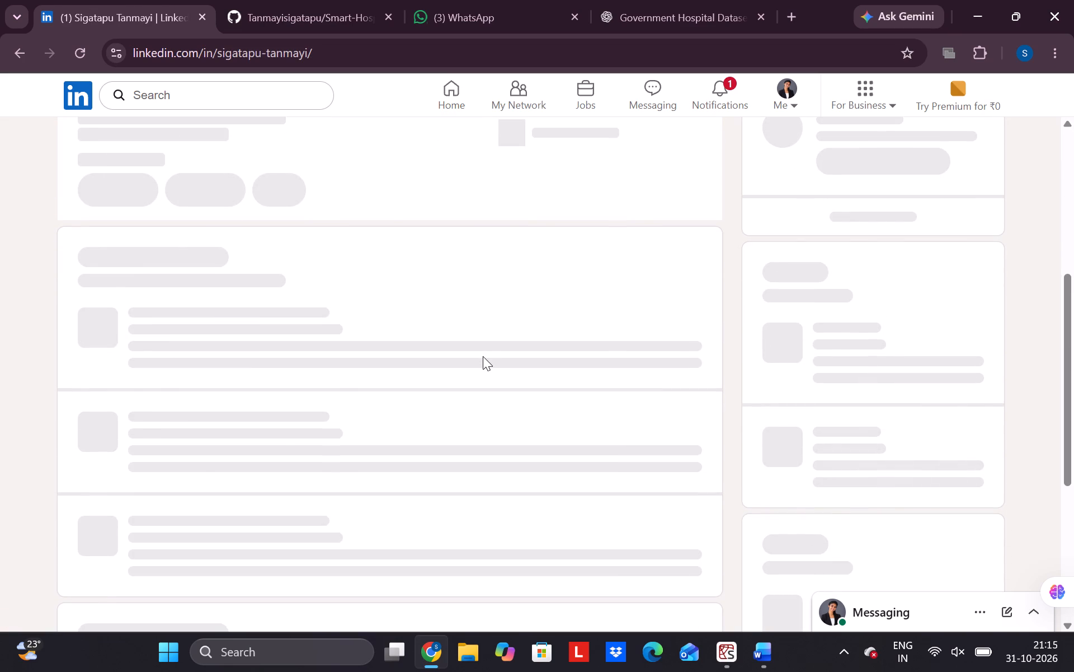
scroll(483, 356, "down", 12)
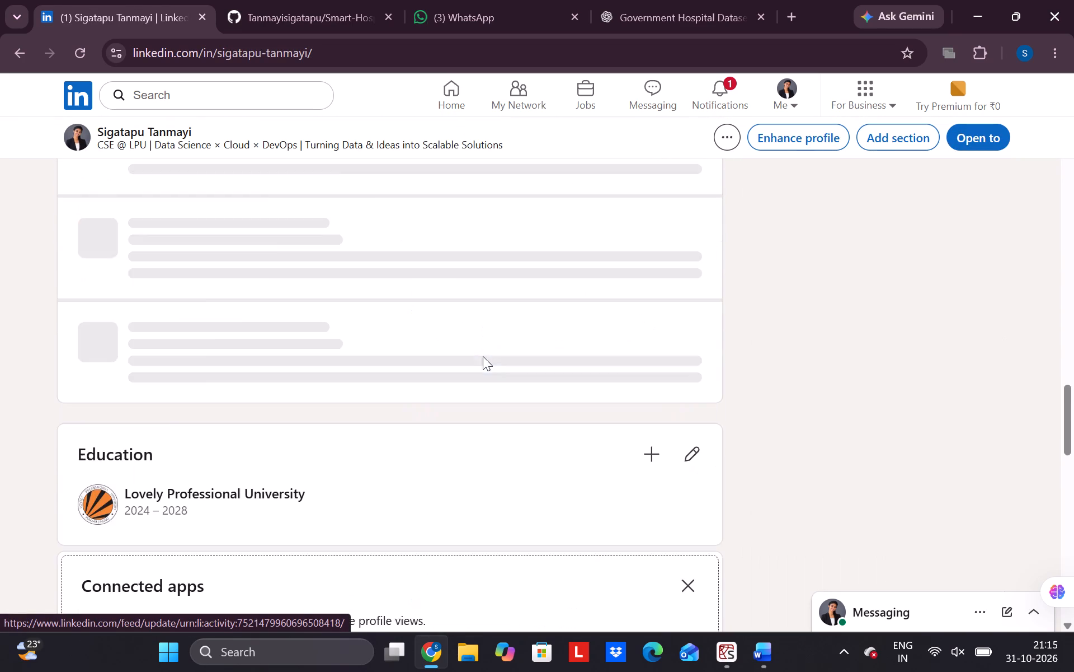
scroll(199, 319, "up", 3)
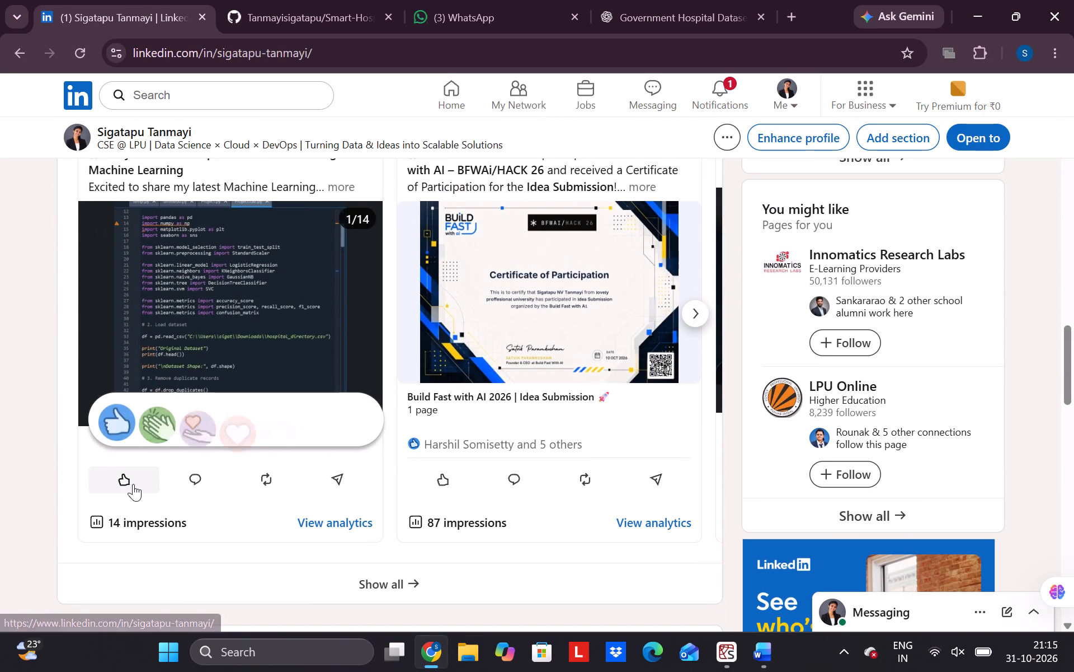
left_click(129, 484)
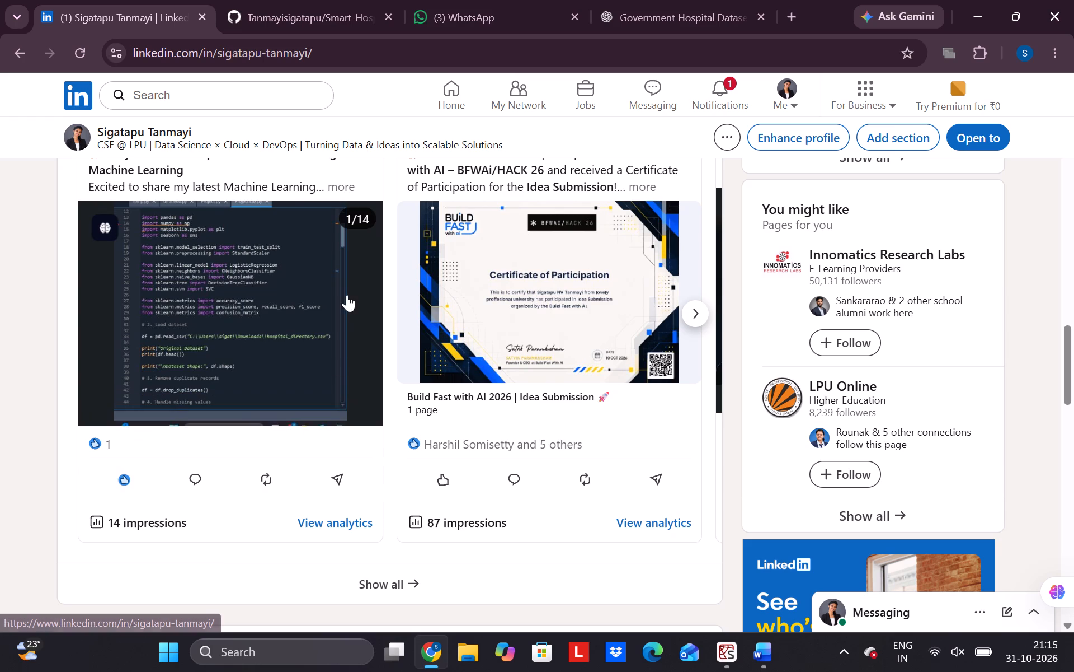
Open the full activity list from the LinkedIn profile's activity section.
scroll(360, 333, "up", 2)
scroll(583, 288, "down", 1)
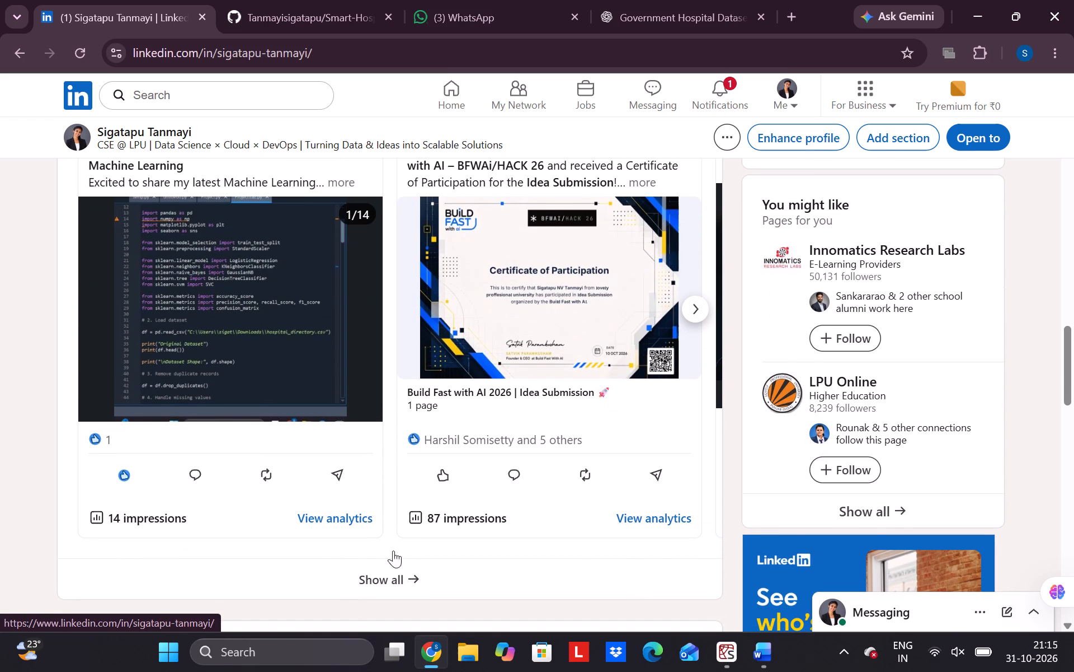
left_click(379, 587)
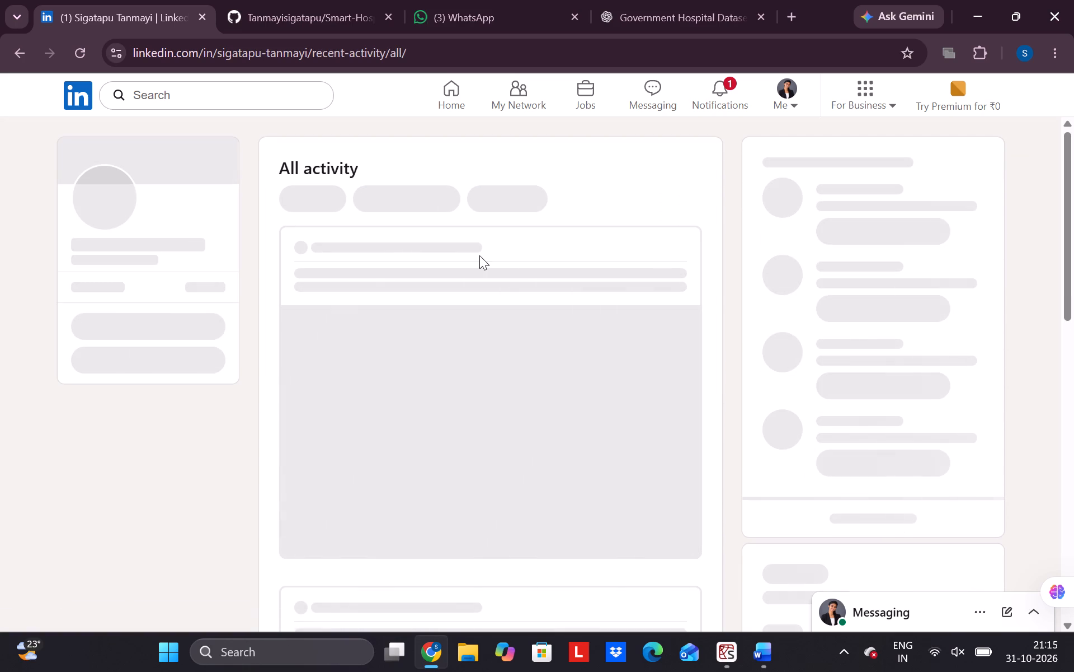
Examine the Smart Hospital Classification project post in the activity list, opening and closing its first image.
scroll(479, 255, "down", 3)
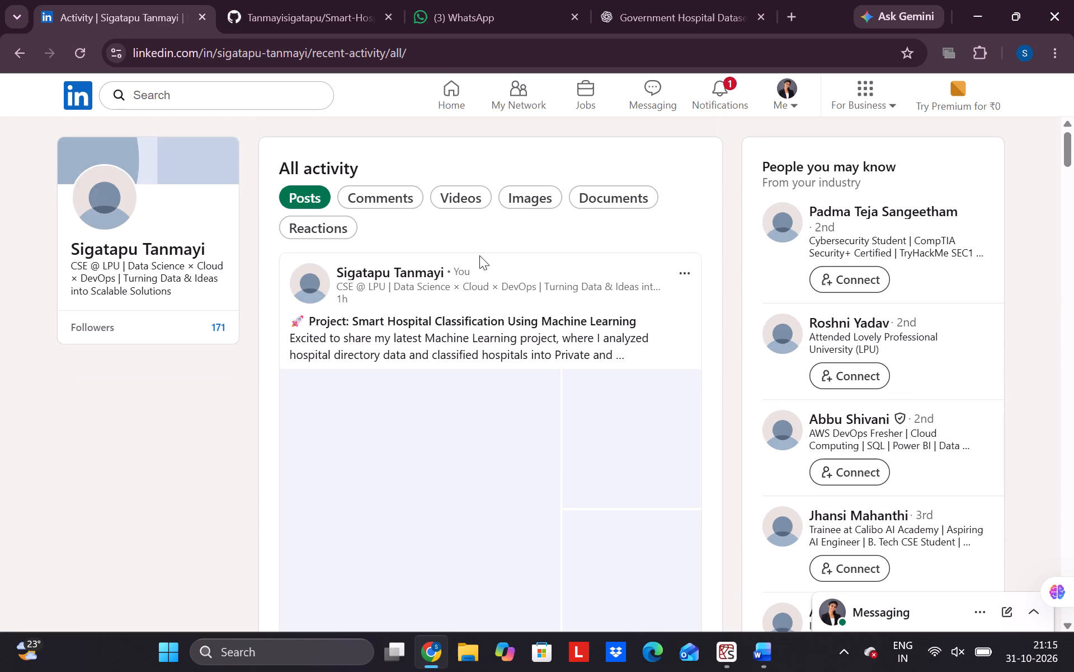
scroll(479, 255, "down", 5)
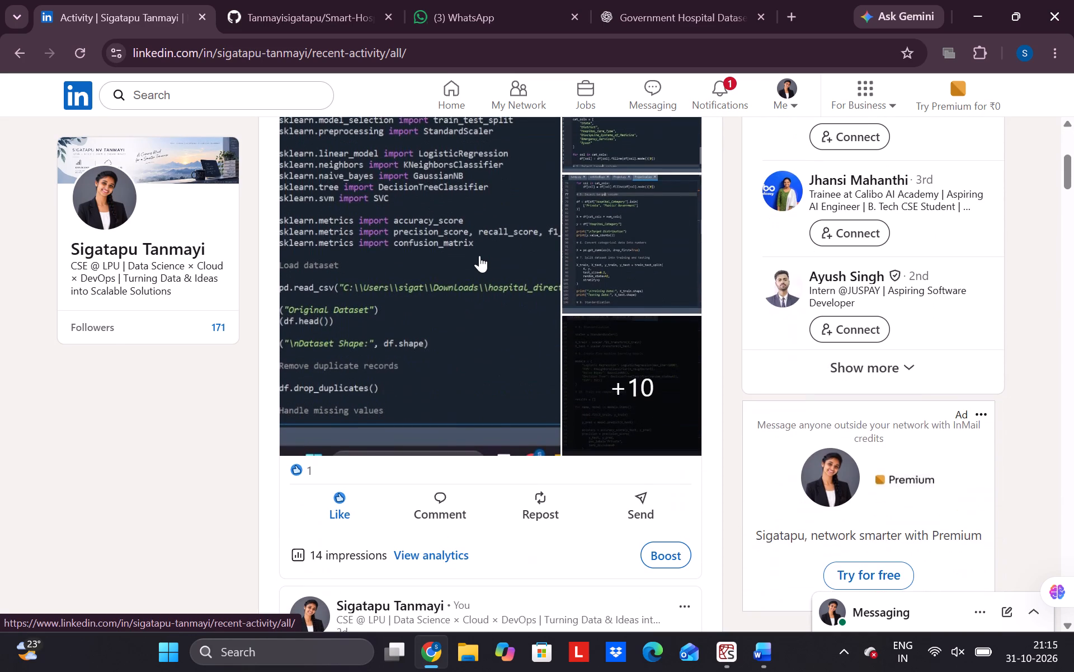
left_click(423, 344)
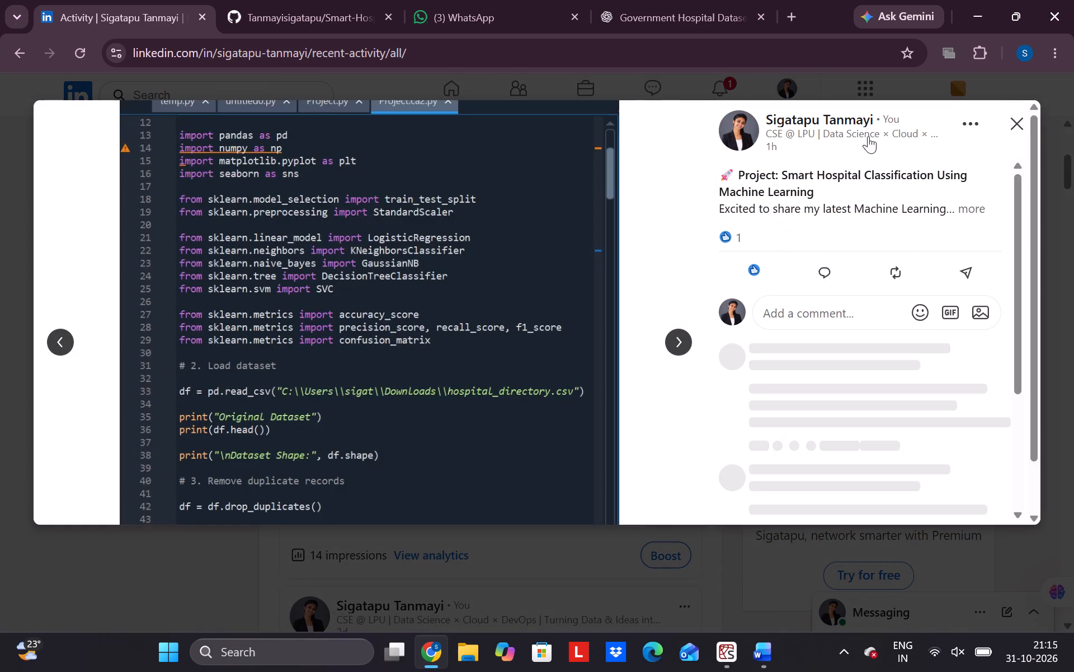
left_click(1019, 130)
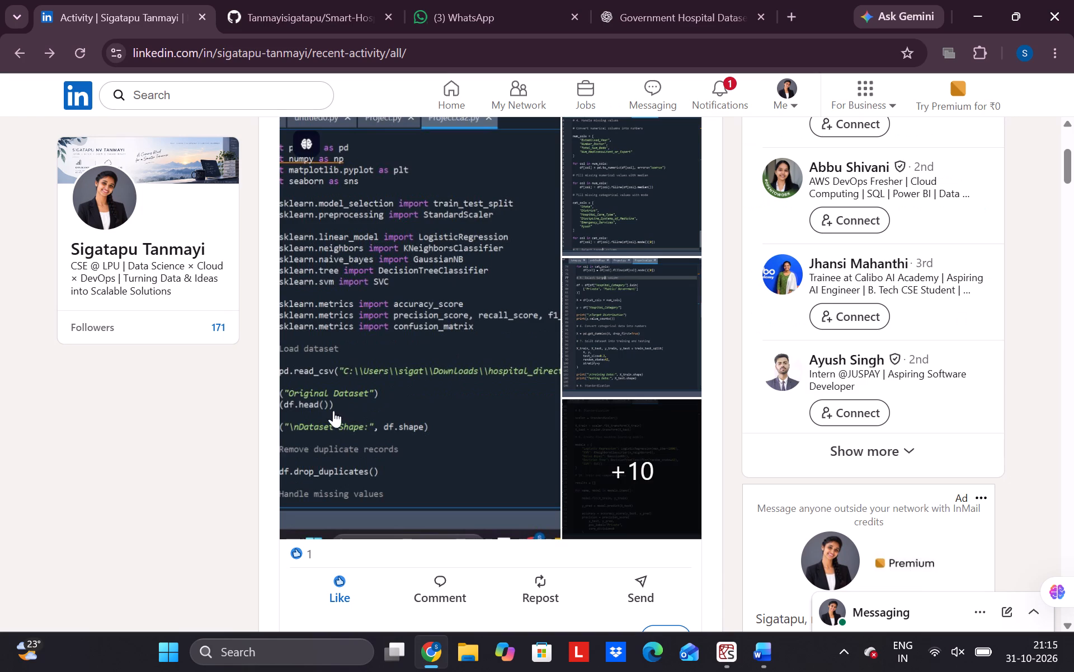
scroll(286, 429, "up", 3)
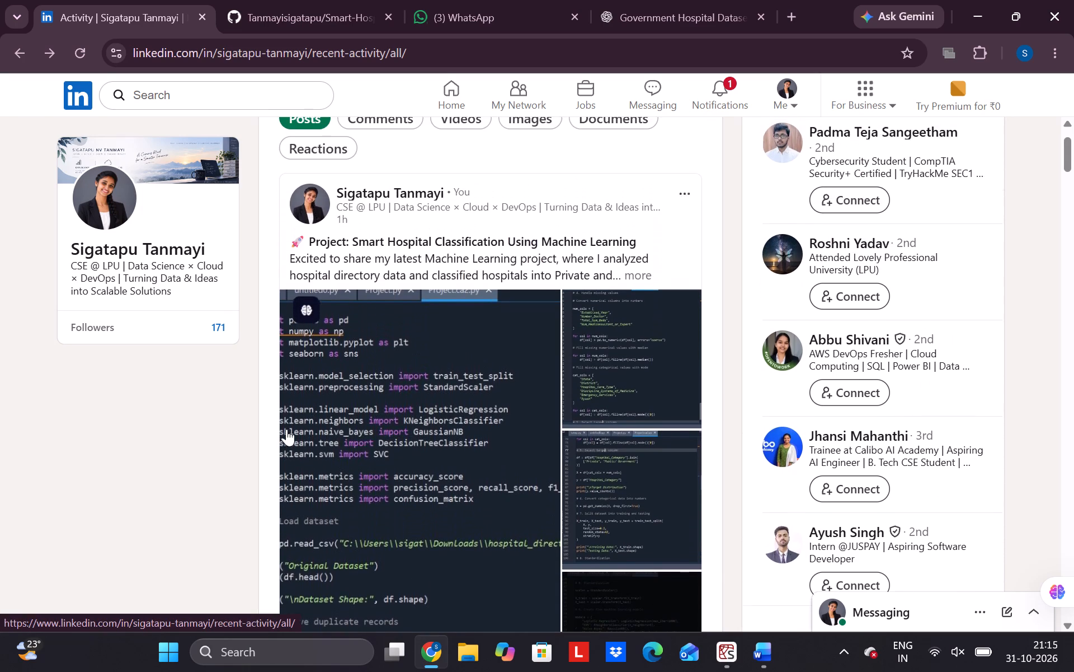
scroll(286, 429, "up", 2)
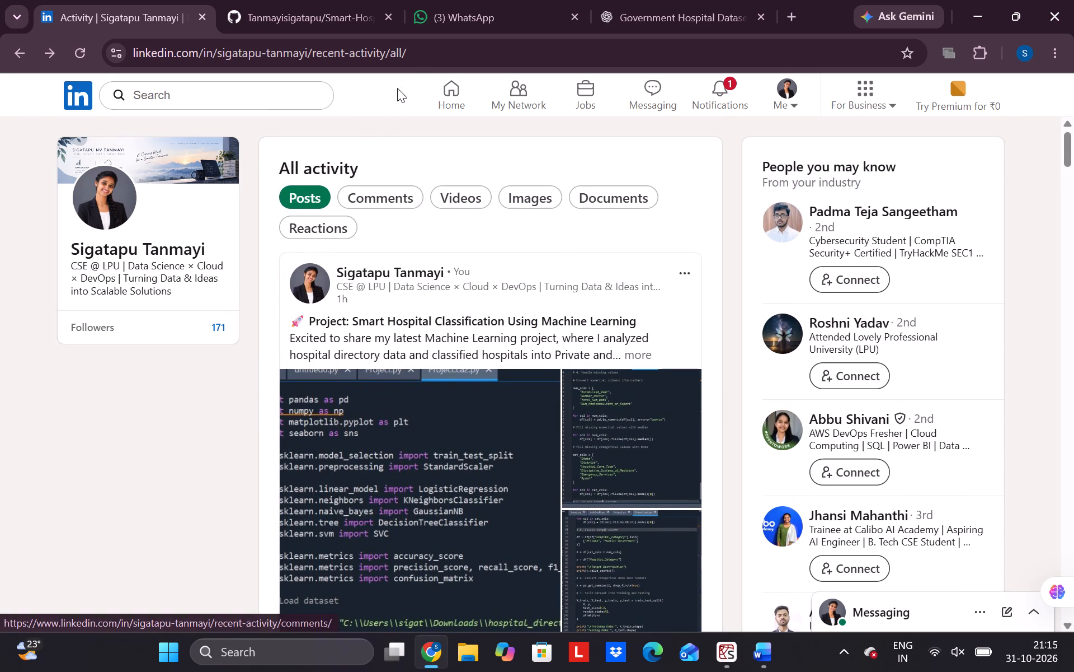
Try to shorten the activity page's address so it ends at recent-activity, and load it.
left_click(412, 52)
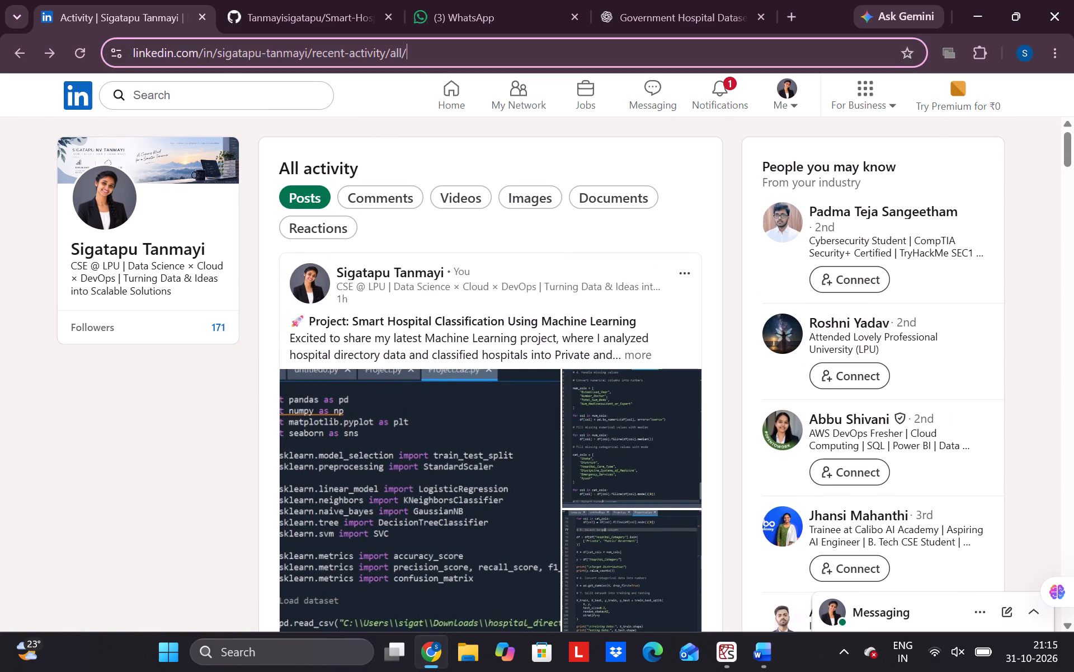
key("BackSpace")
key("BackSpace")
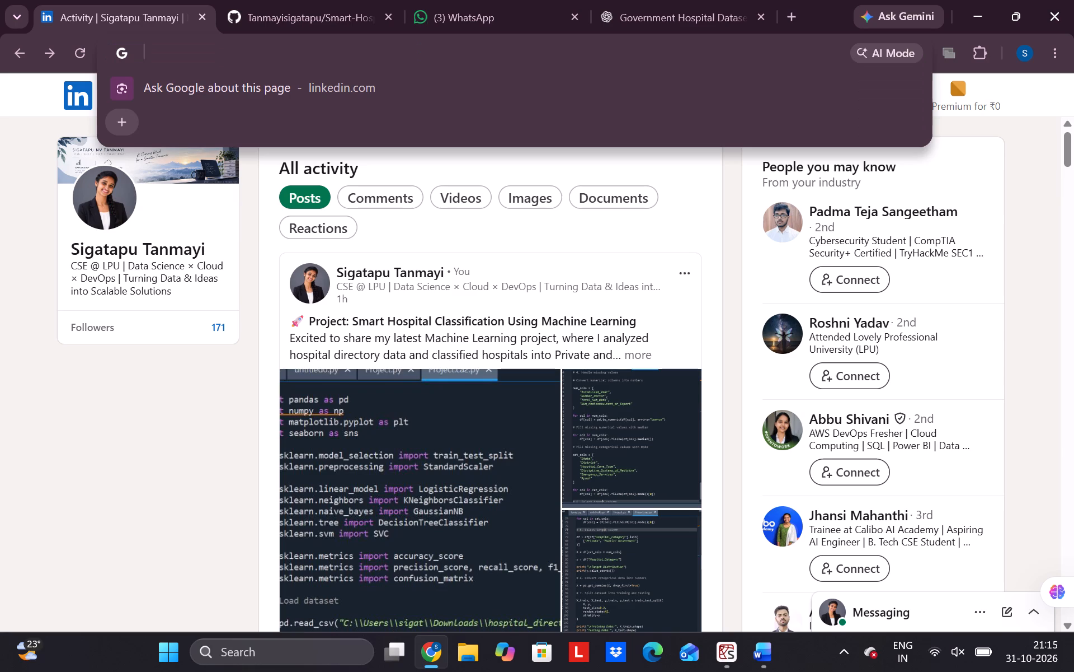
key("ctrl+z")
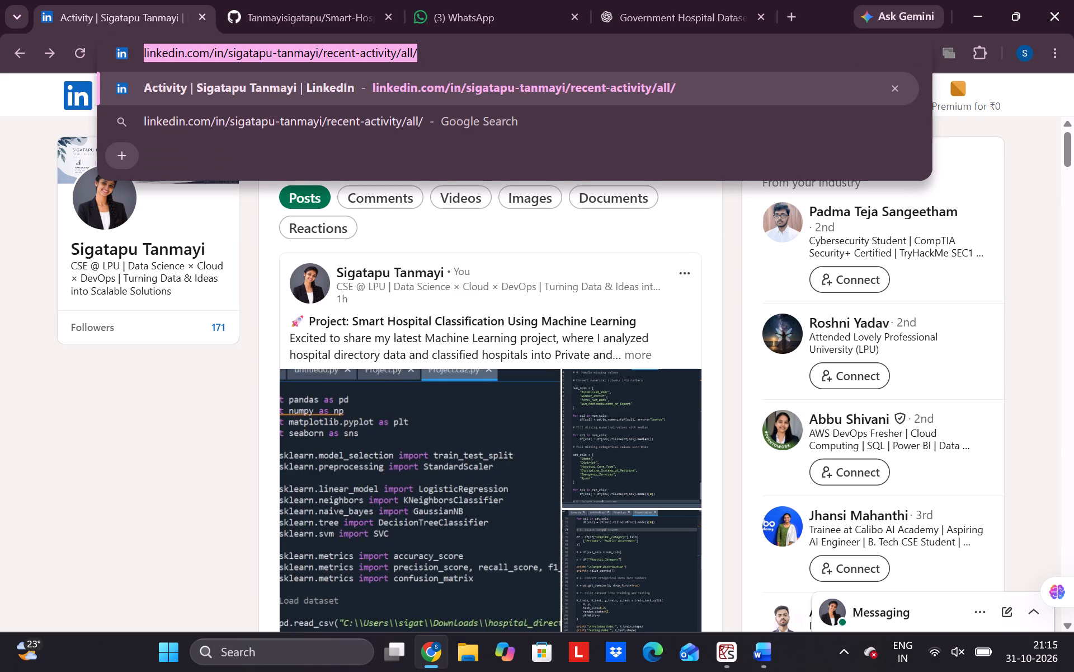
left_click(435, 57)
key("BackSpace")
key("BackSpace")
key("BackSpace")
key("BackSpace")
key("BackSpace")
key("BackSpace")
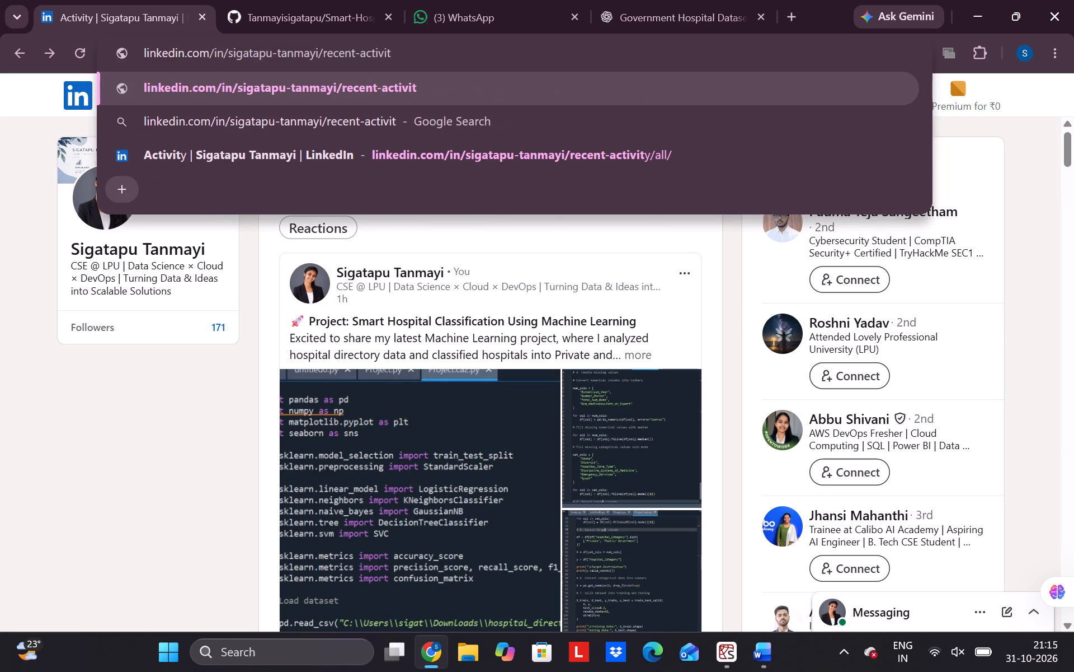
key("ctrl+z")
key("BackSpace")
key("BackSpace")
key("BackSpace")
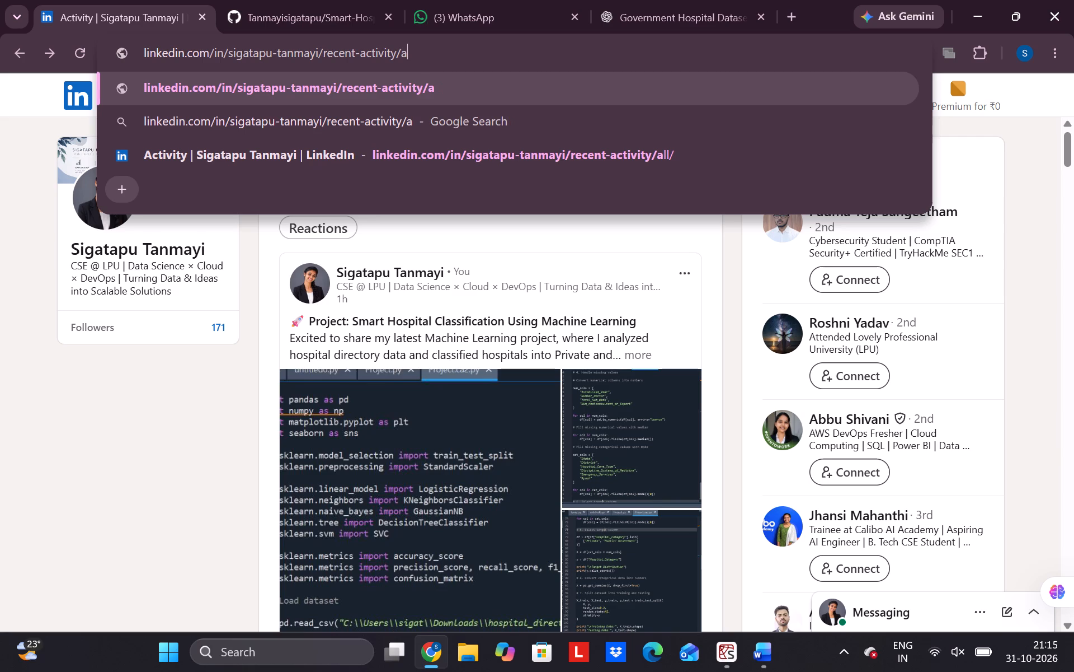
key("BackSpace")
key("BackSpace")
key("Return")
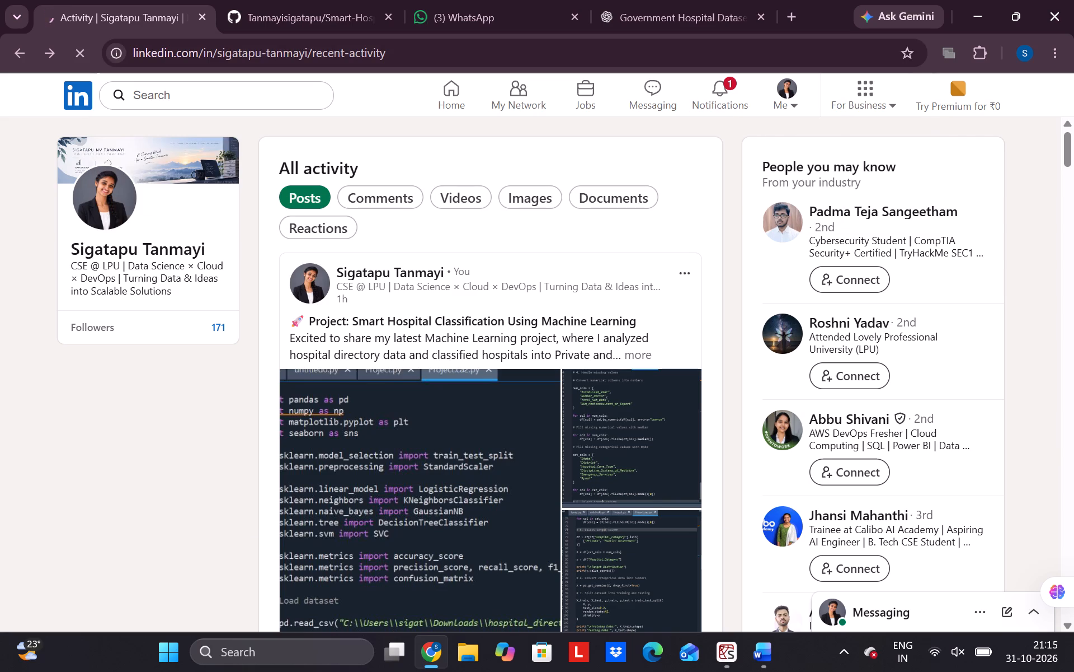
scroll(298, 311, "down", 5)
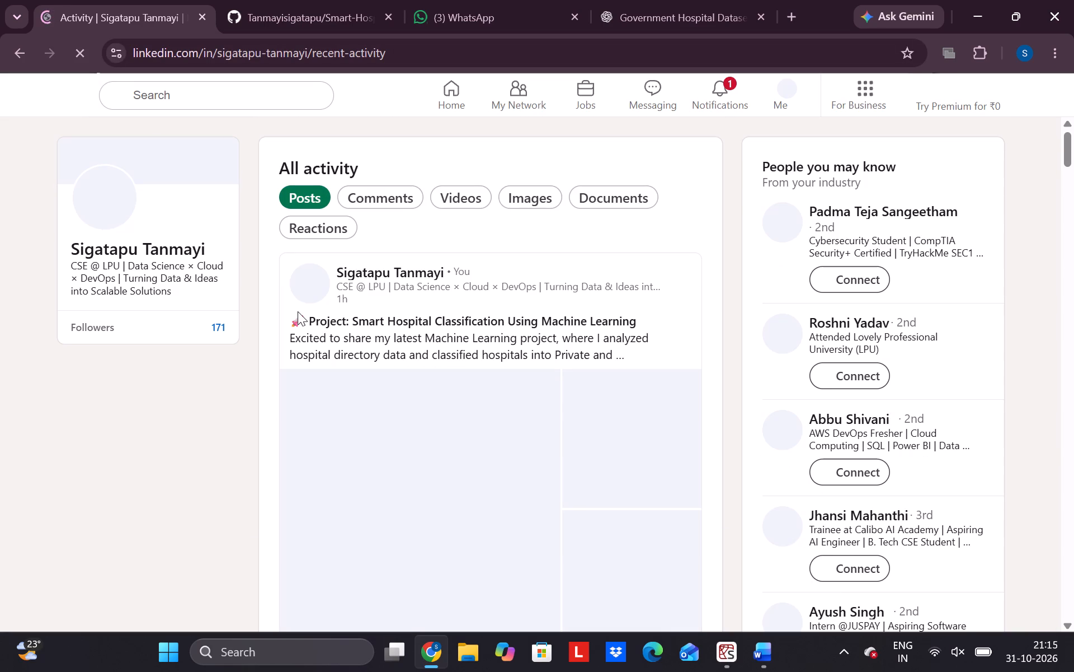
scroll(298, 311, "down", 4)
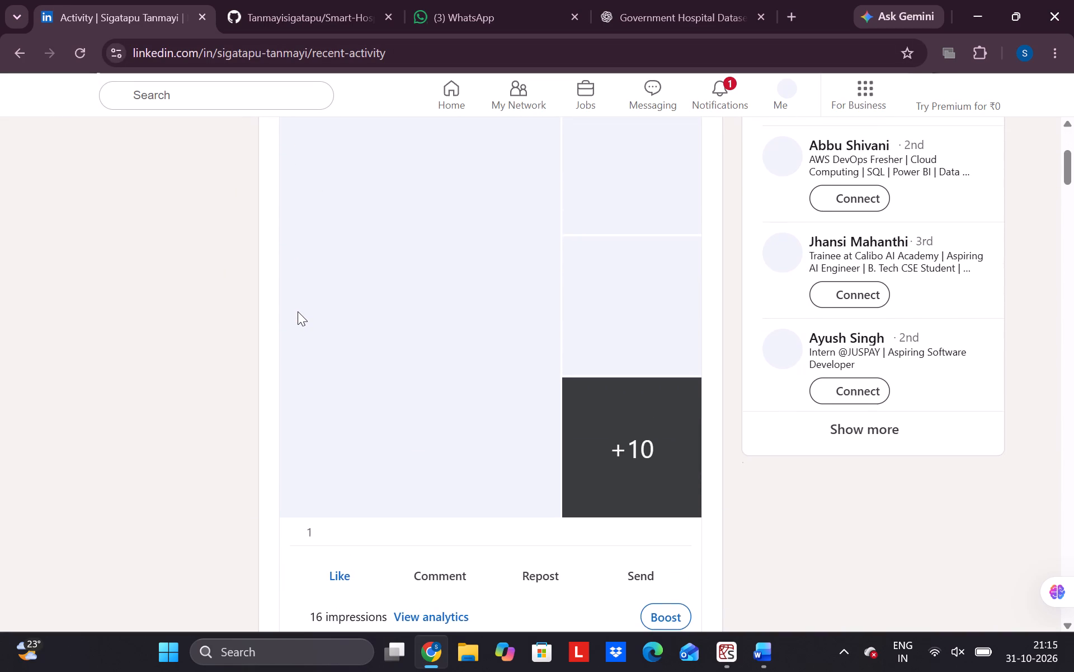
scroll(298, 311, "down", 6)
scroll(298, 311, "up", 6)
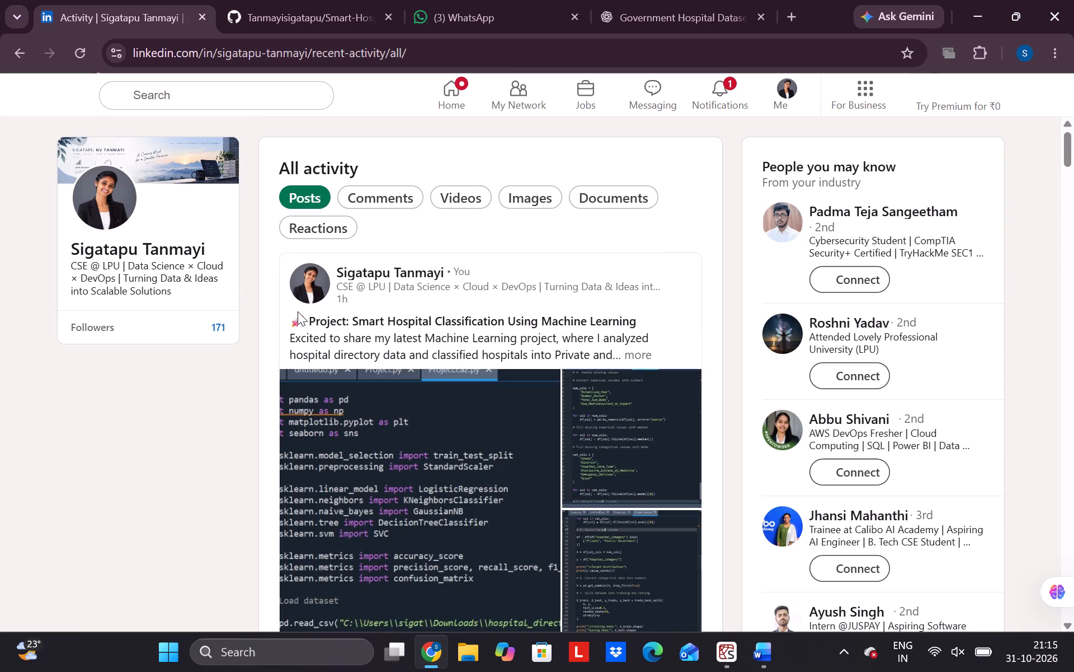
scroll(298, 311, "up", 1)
Copy the LinkedIn activity page's address and paste it below the "Linkedin link:" label in the Word report.
left_click_drag(420, 54, 126, 37)
key("ctrl+c")
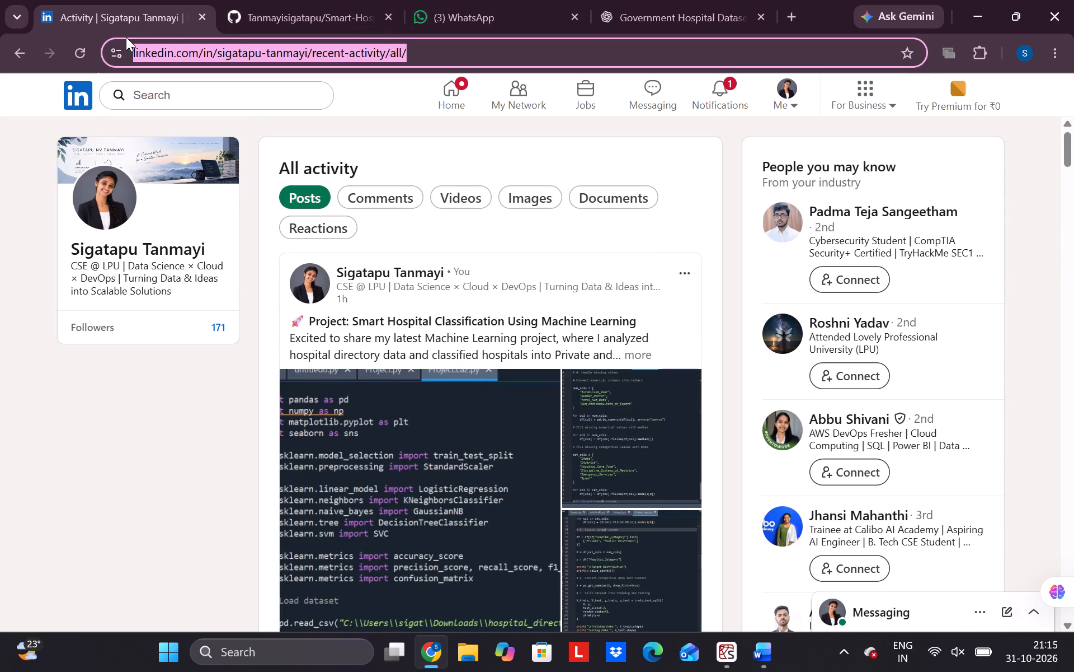
left_click(766, 656)
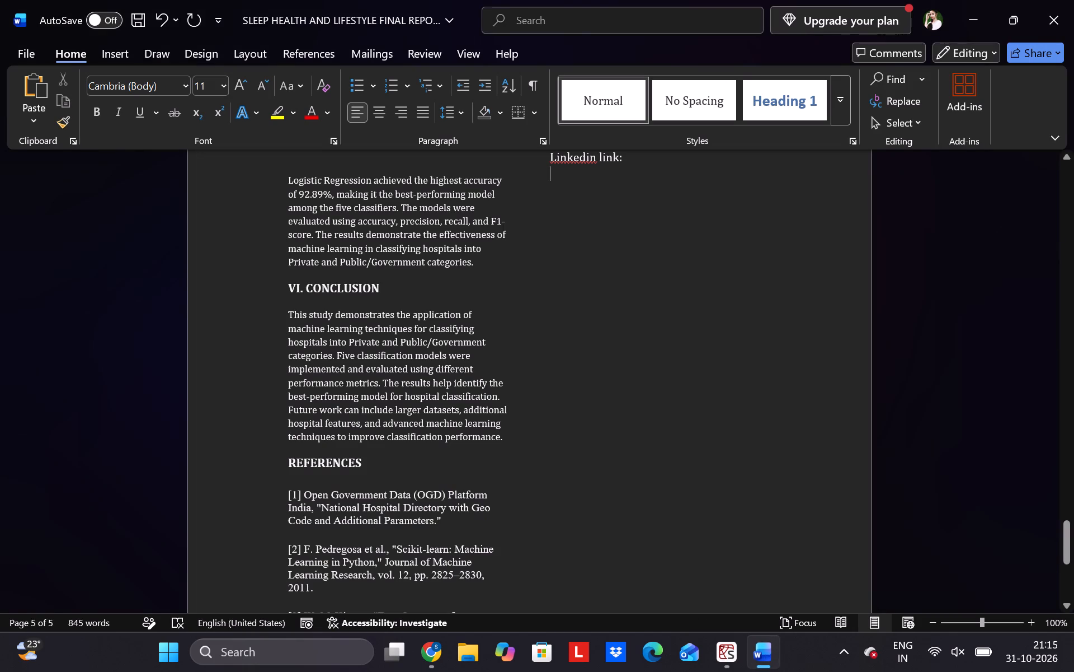
scroll(478, 511, "down", 2)
scroll(478, 511, "up", 2)
left_click(587, 330)
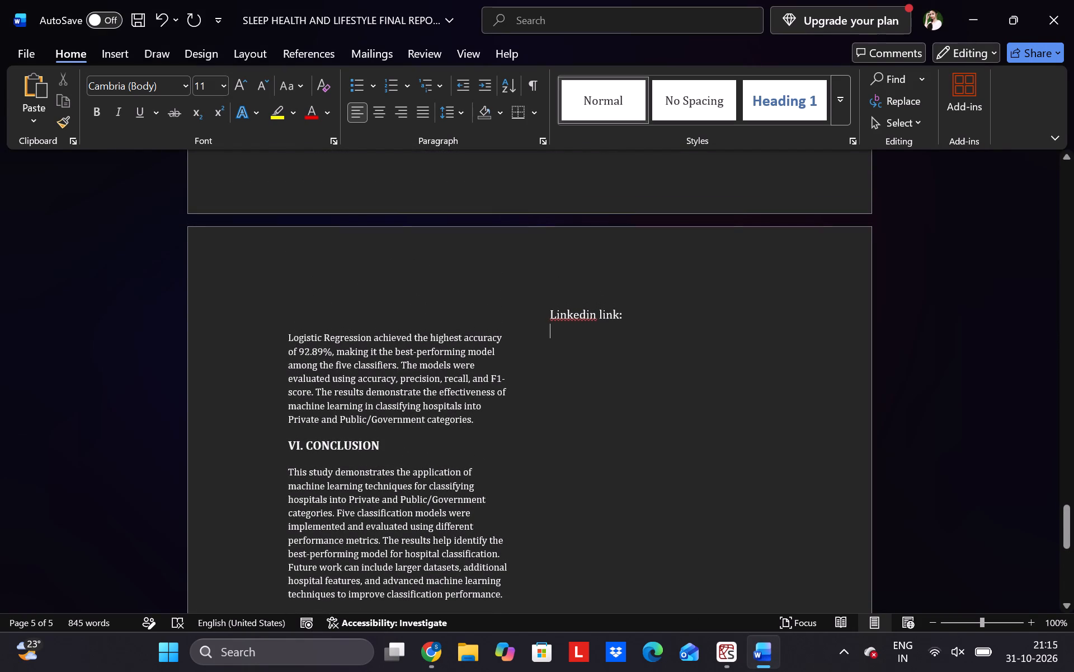
key("ctrl+v")
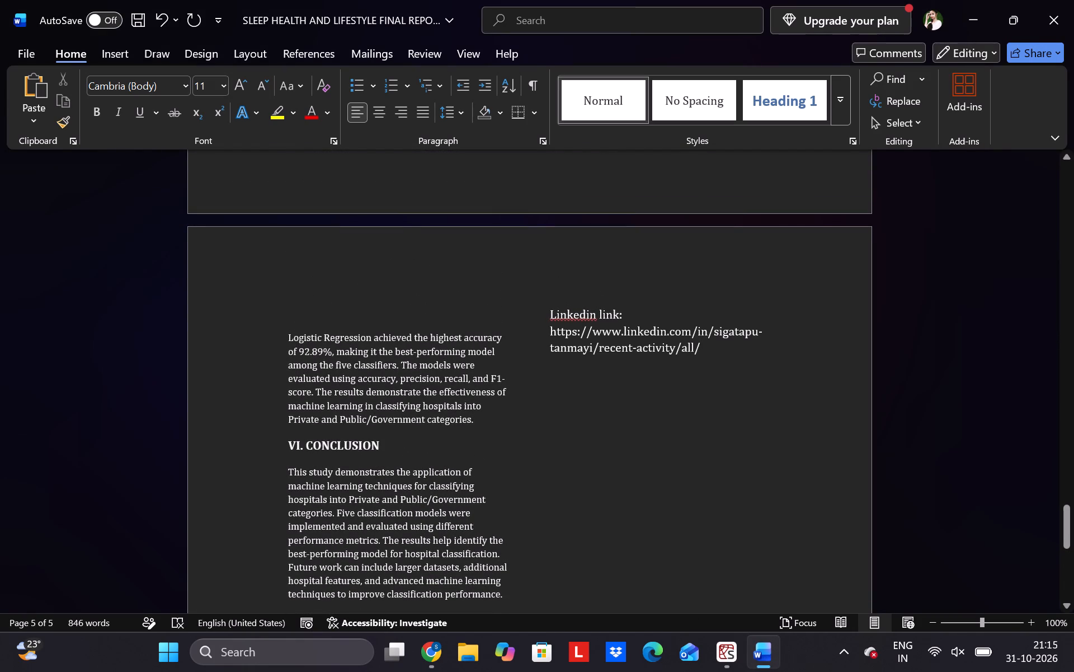
Insert a clickable hyperlink to the copied LinkedIn address and delete the plain-text address before it.
left_click_drag(549, 330, 725, 351)
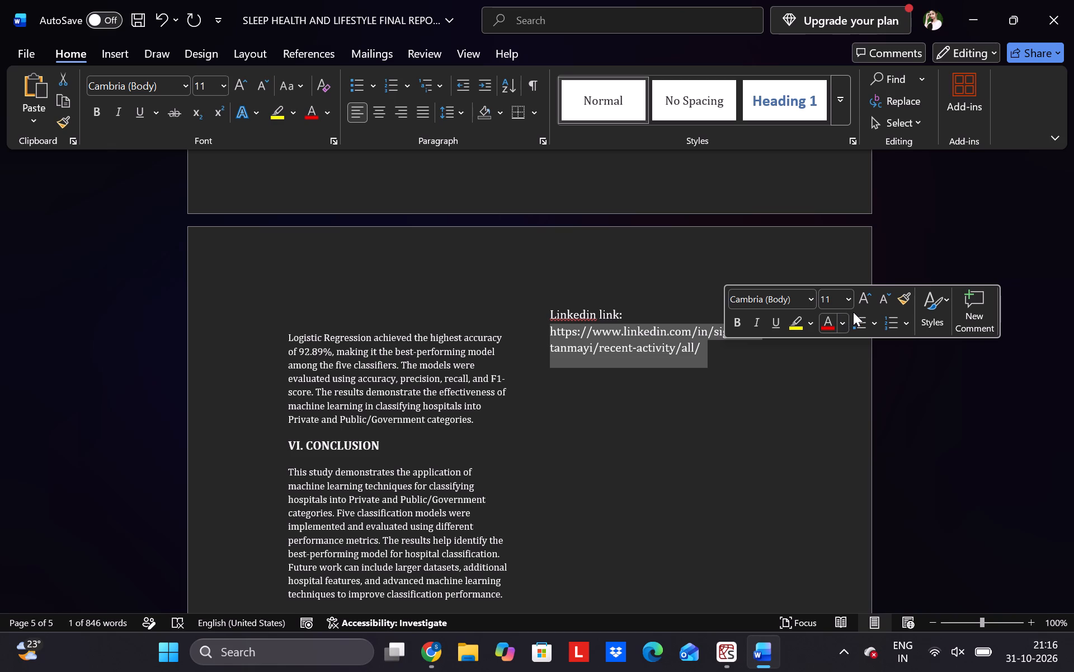
right_click(715, 366)
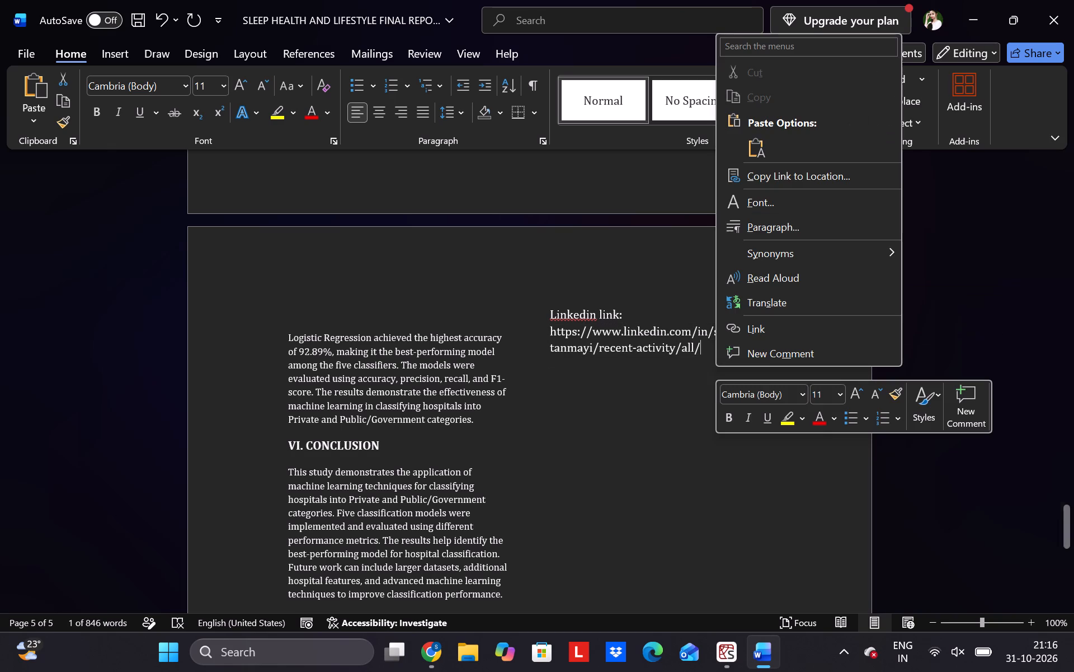
left_click(778, 318)
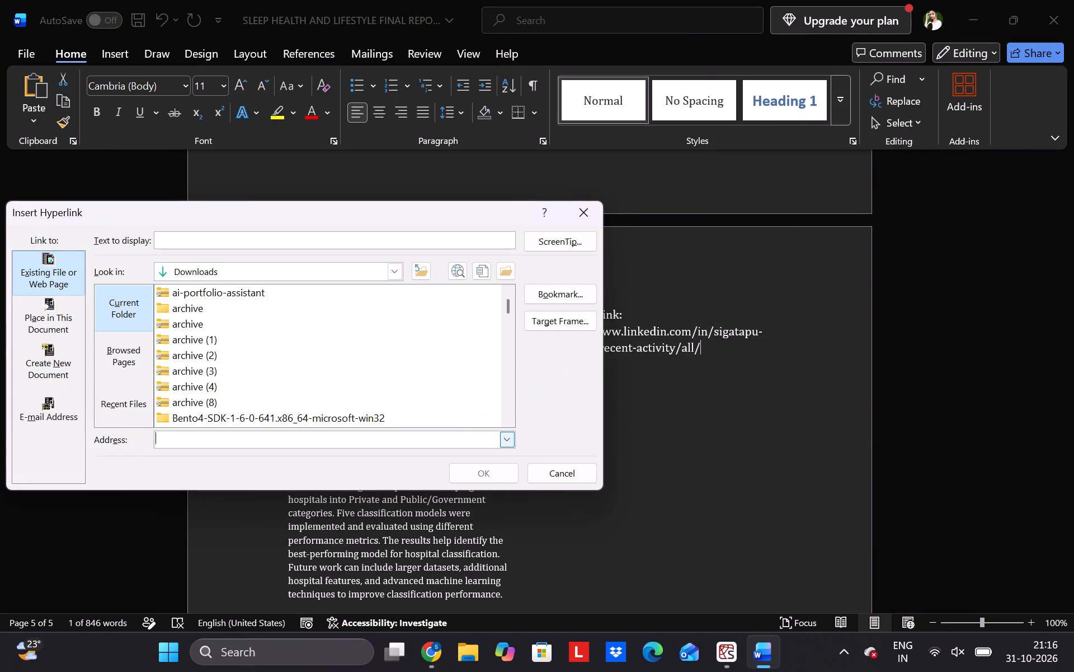
key("ctrl+v")
left_click(489, 474)
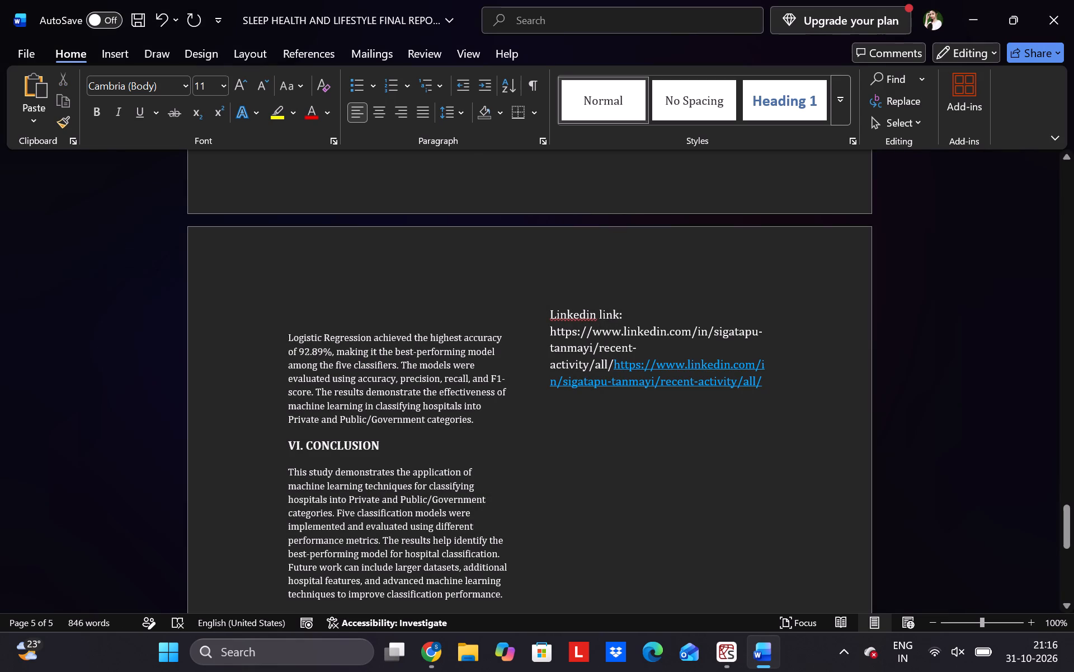
left_click_drag(612, 364, 550, 331)
key("BackSpace")
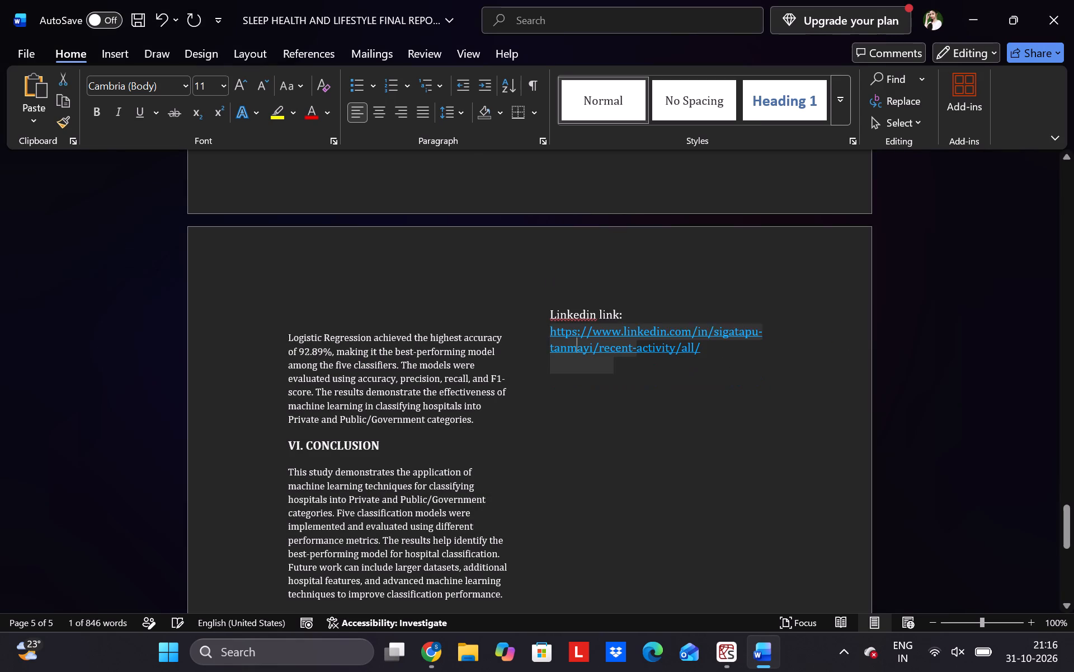
left_click(924, 416)
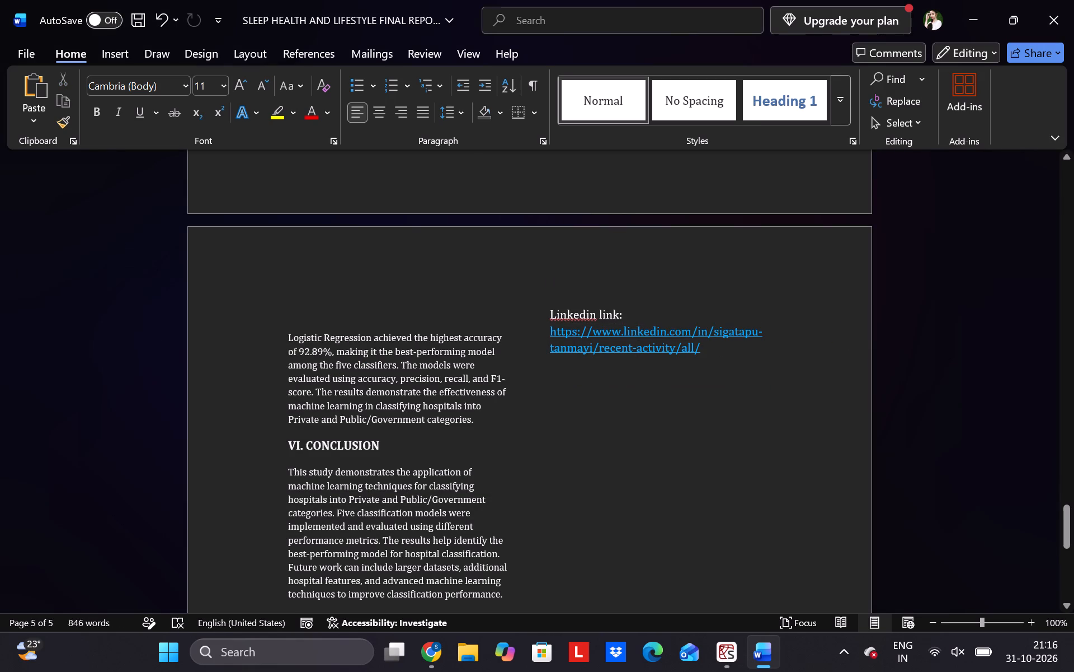
Add the label "GitHub link:" as a new paragraph below the LinkedIn hyperlink, followed by a line break.
scroll(924, 416, "down", 3)
left_click(745, 216)
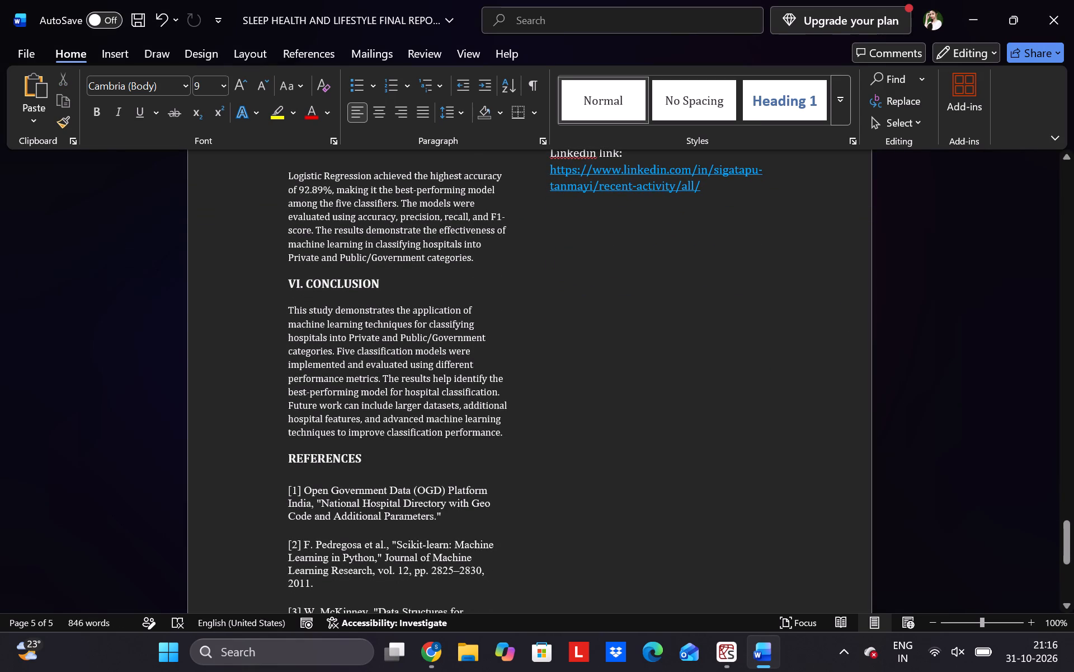
left_click(716, 187)
key("Return")
key("Return")
key("BackSpace")
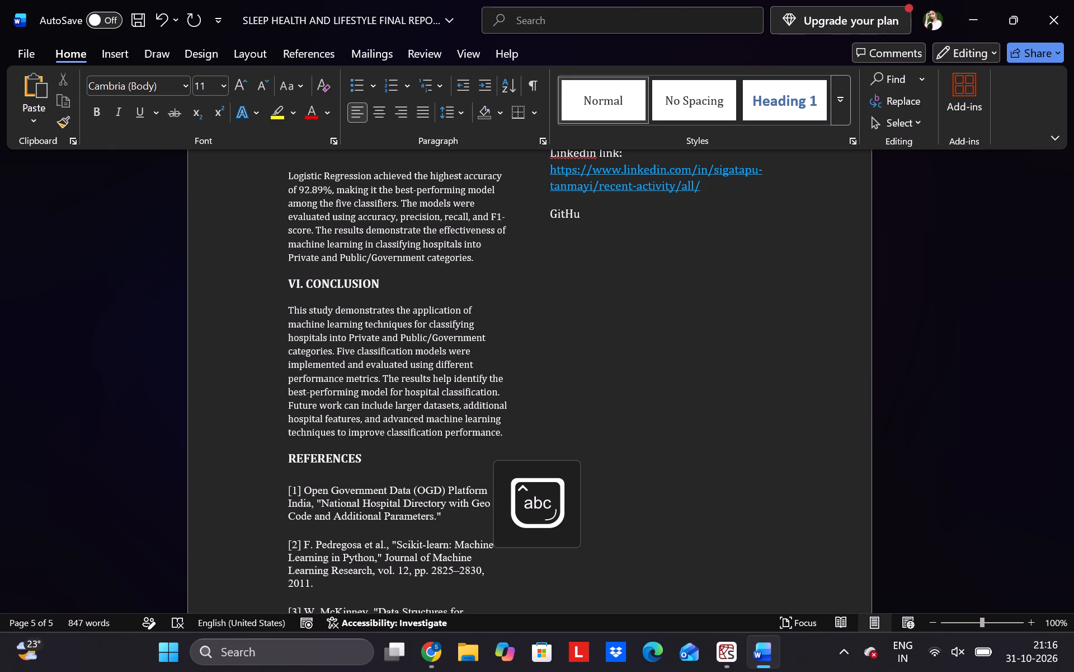
type("b link")
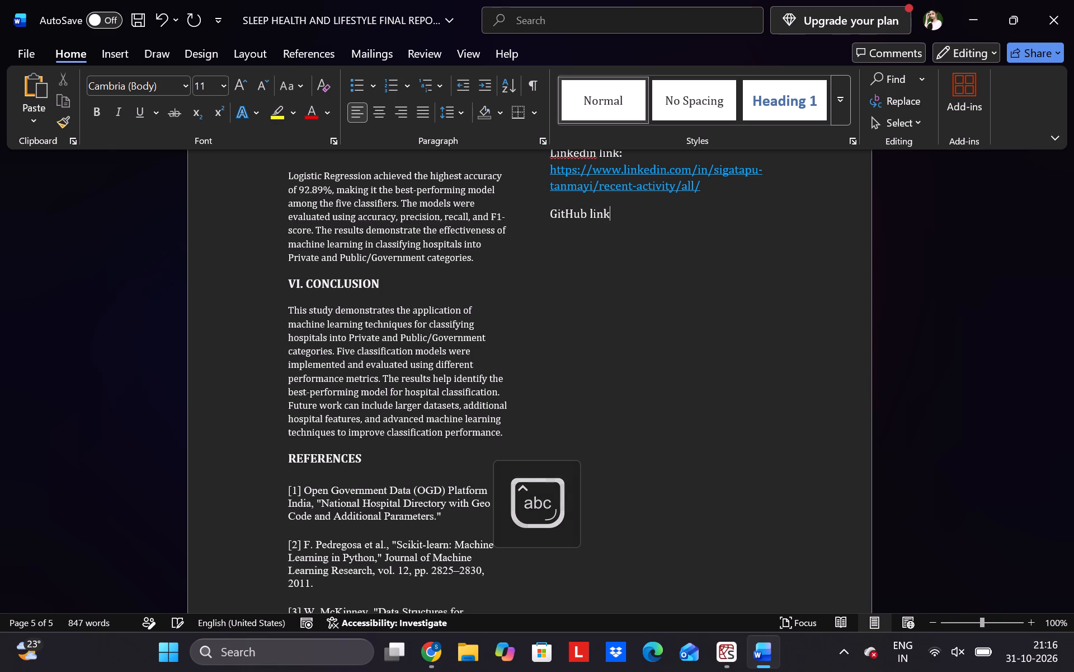
key("shift+colon")
key("shift+Return")
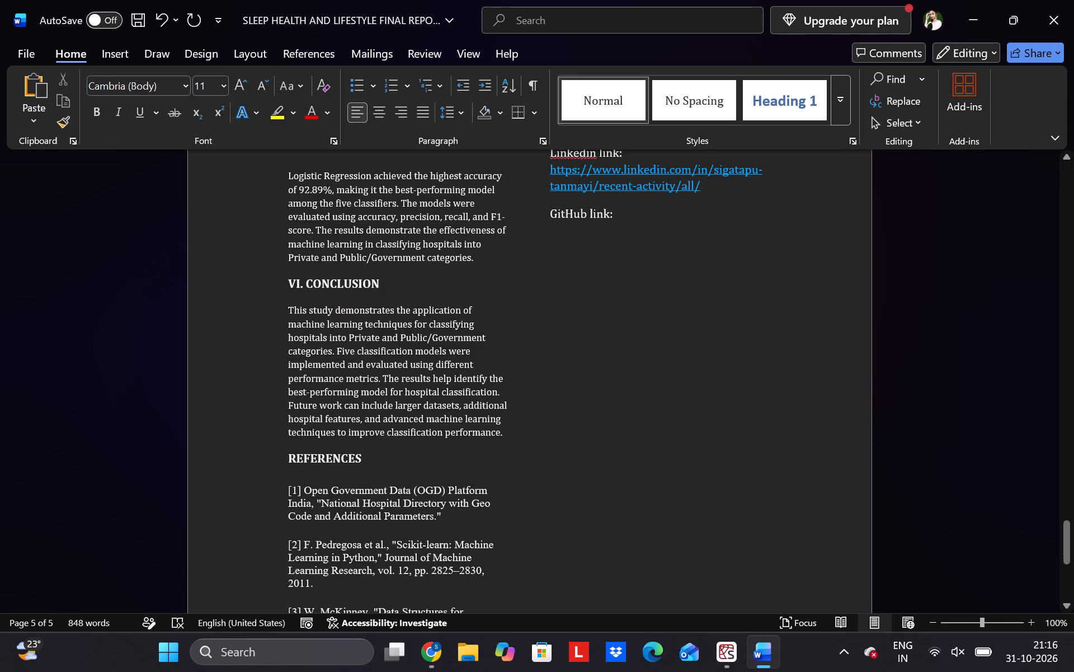
Copy the Smart-Hospital-Classification-ML repository's address from GitHub in Chrome and paste it below the "GitHub link:" label in the Word report.
left_click(430, 665)
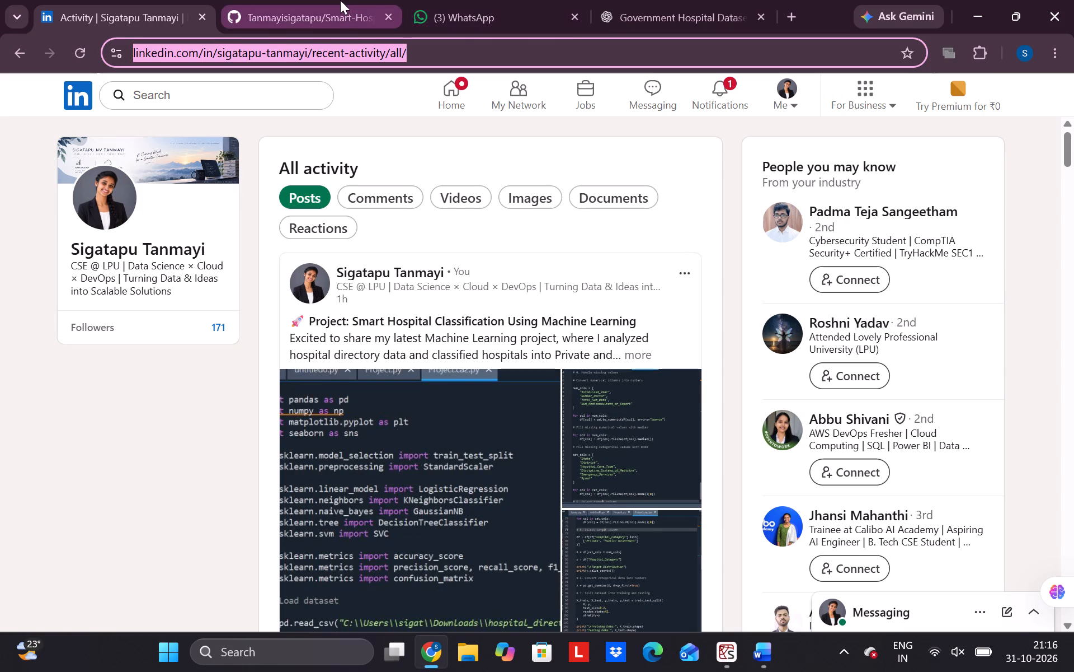
left_click(340, 0)
triple_click(489, 55)
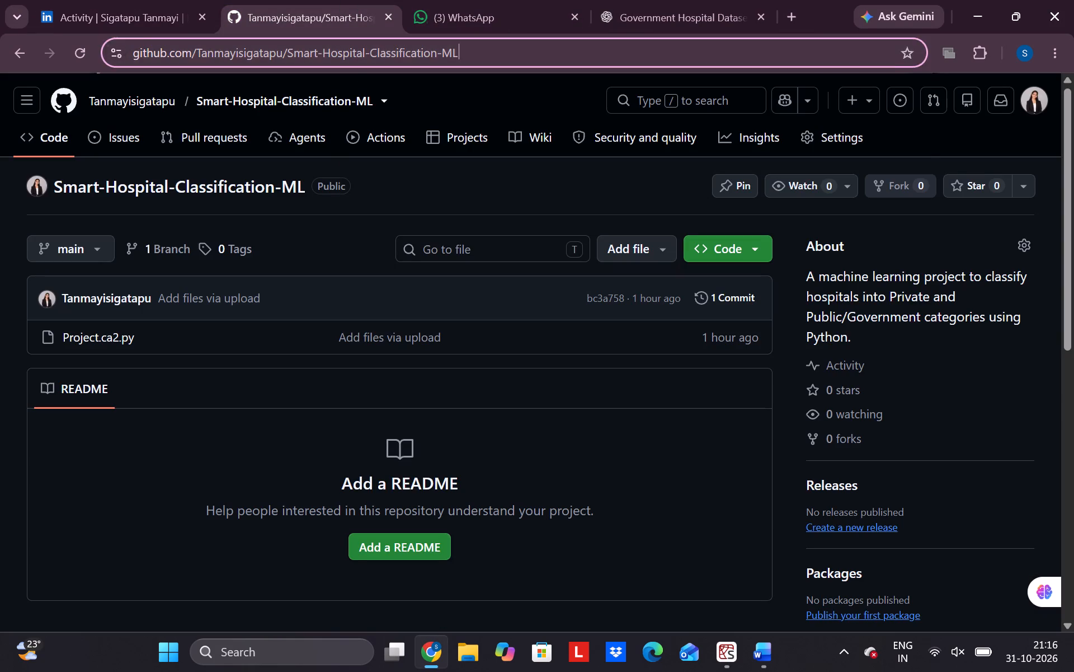
key("ctrl+c")
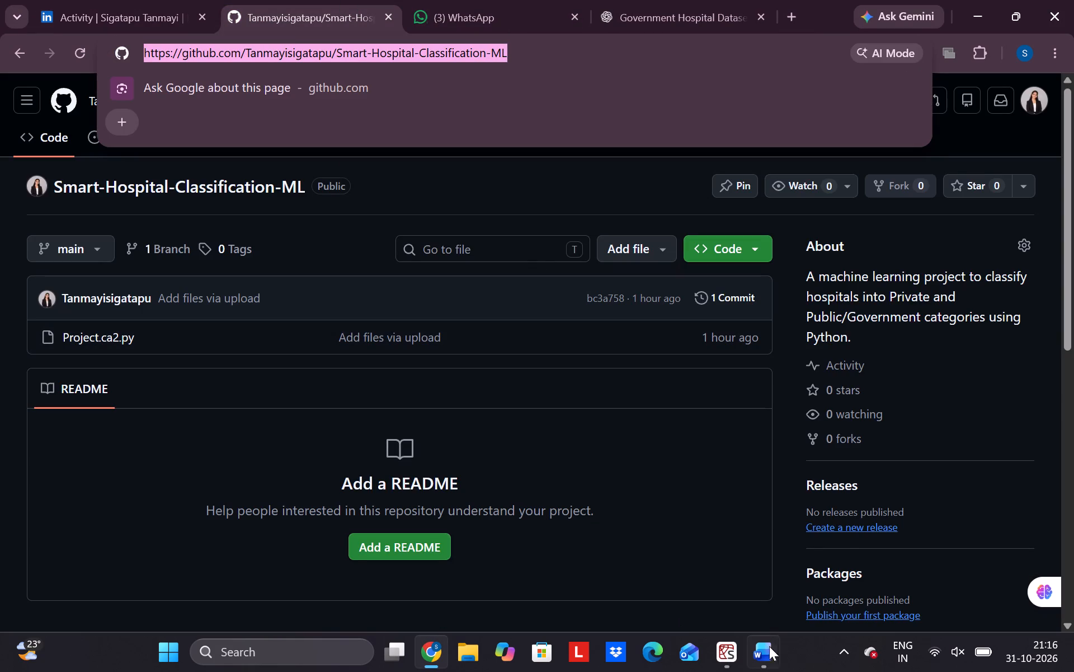
left_click(774, 663)
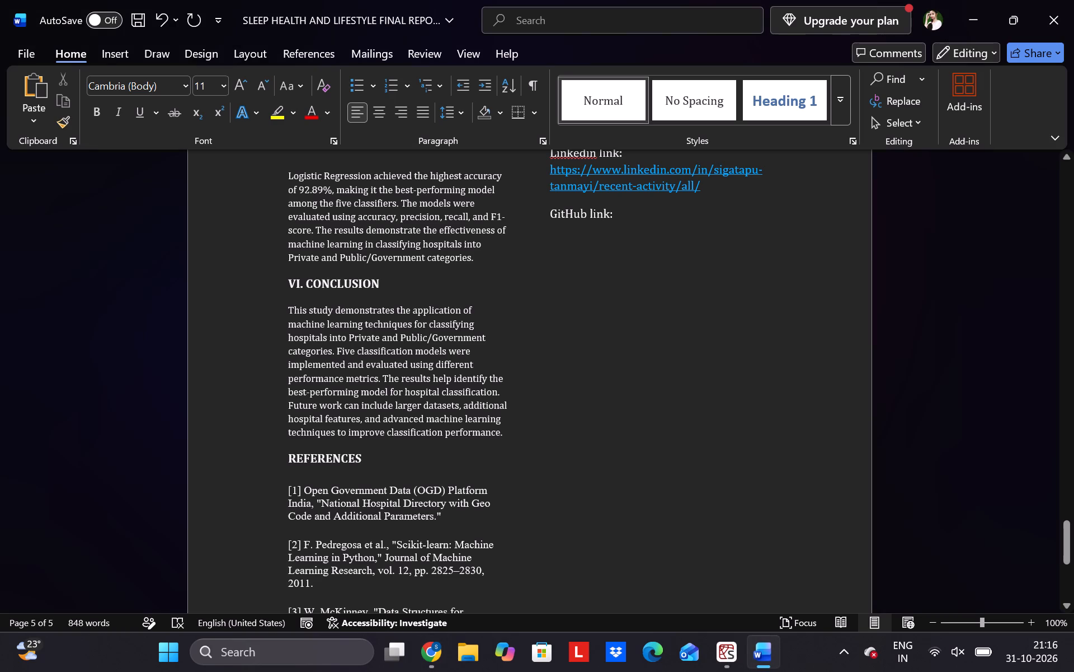
key("ctrl+v")
Turn the pasted GitHub repository address into a clickable hyperlink, keeping the address as its display text.
left_click_drag(713, 248, 547, 235)
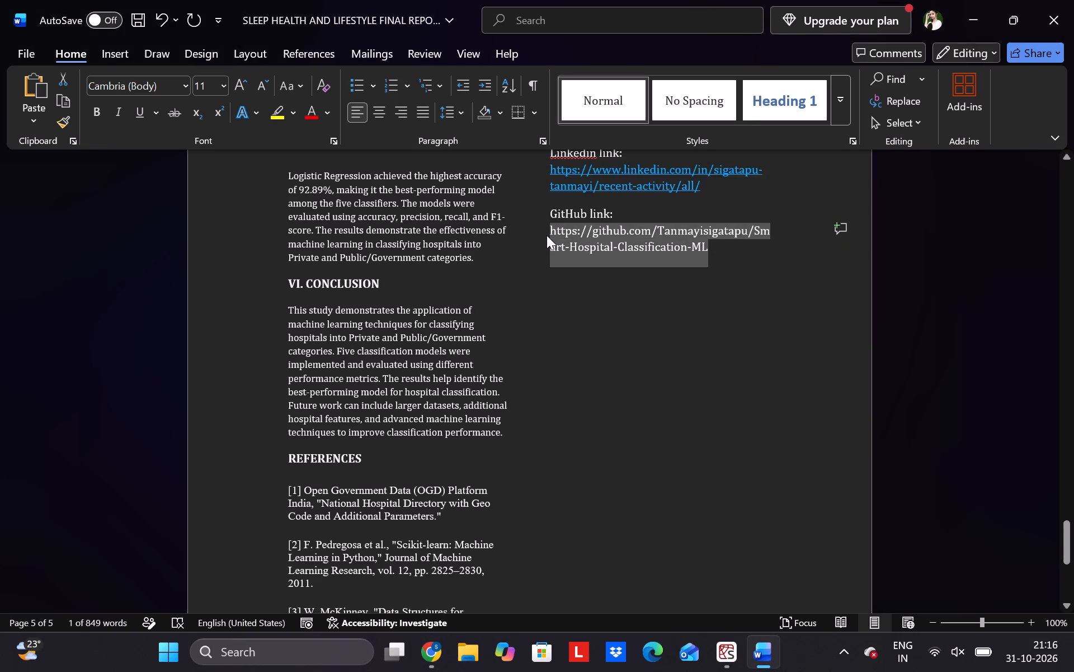
right_click(547, 235)
left_click(589, 535)
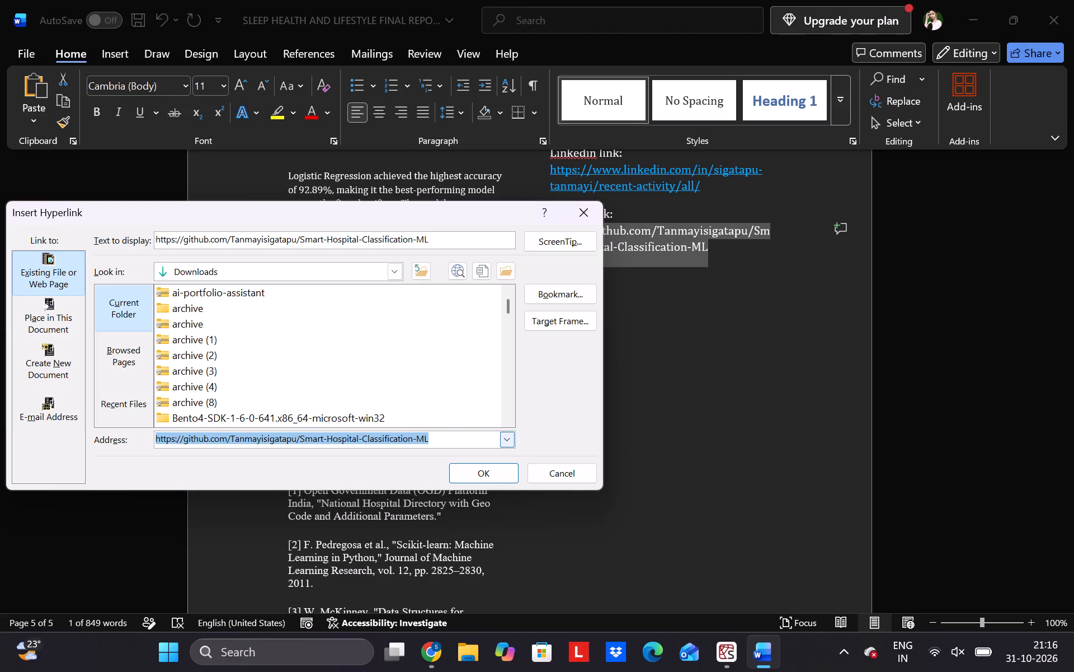
left_click(489, 479)
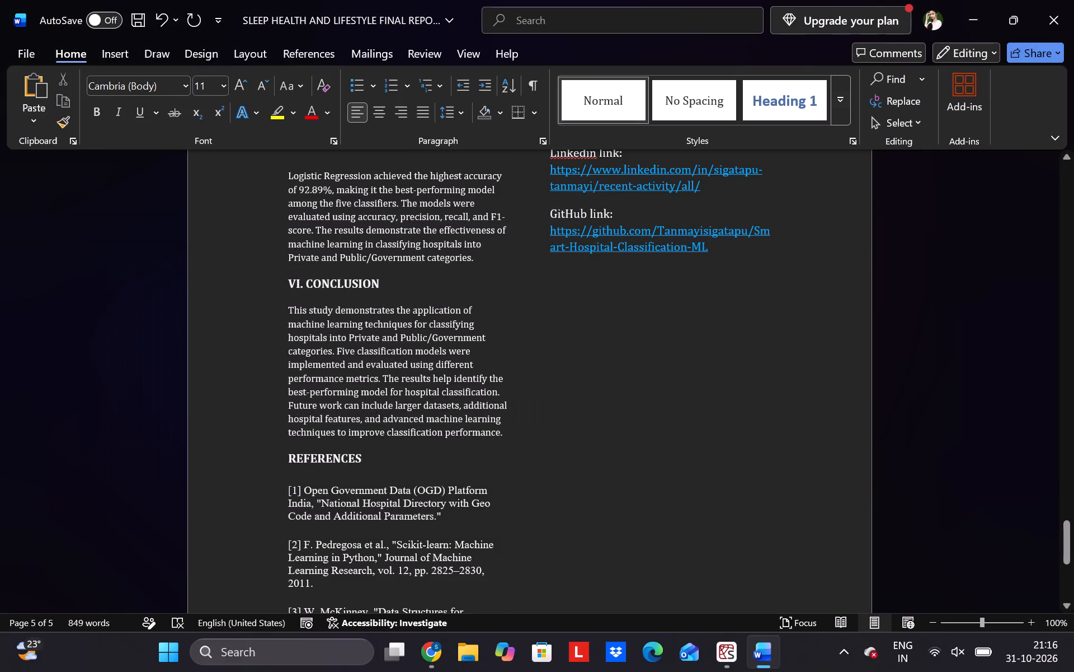
left_click(965, 332)
Find the hospital_directory dataset in the Downloads folder in File Explorer and open it in Excel.
scroll(965, 332, "up", 20)
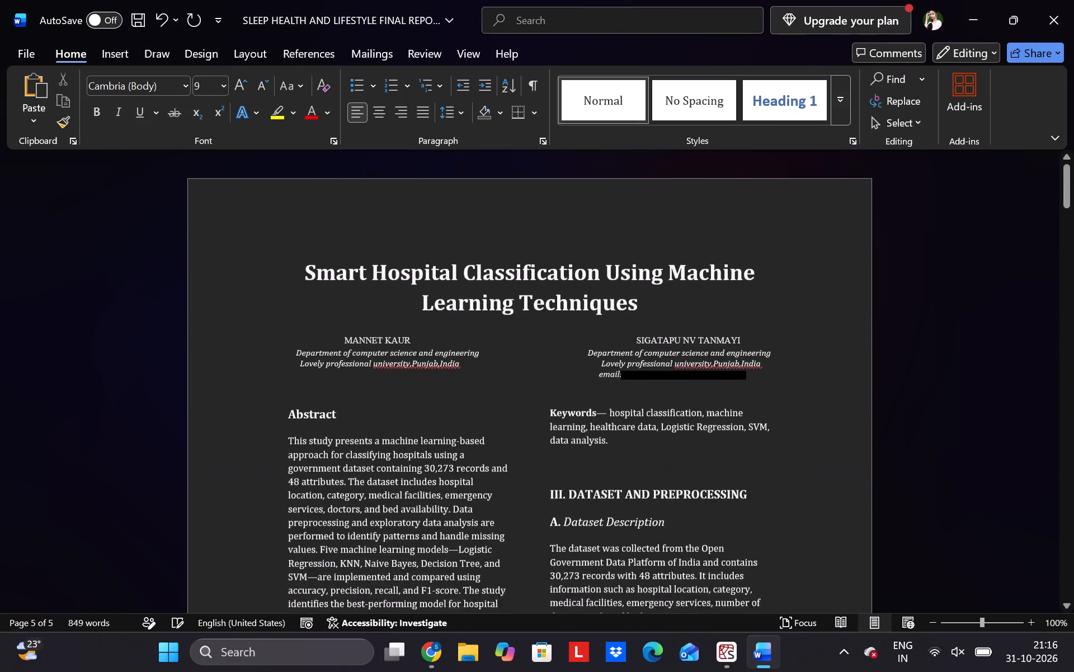
left_click(437, 646)
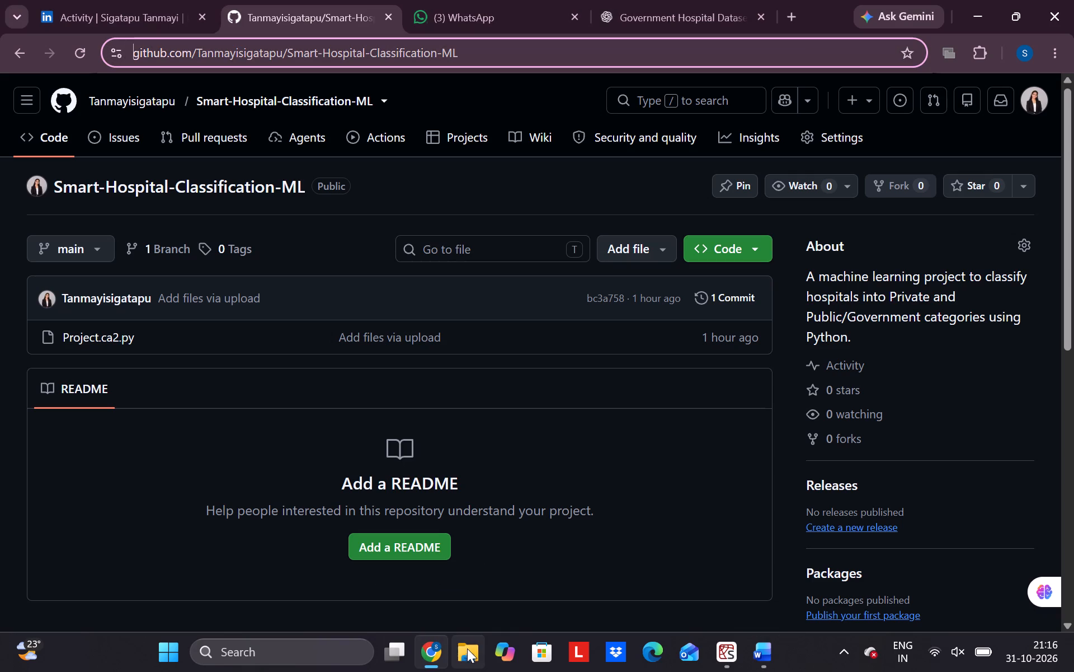
left_click(467, 651)
scroll(379, 513, "down", 2)
scroll(371, 465, "down", 3)
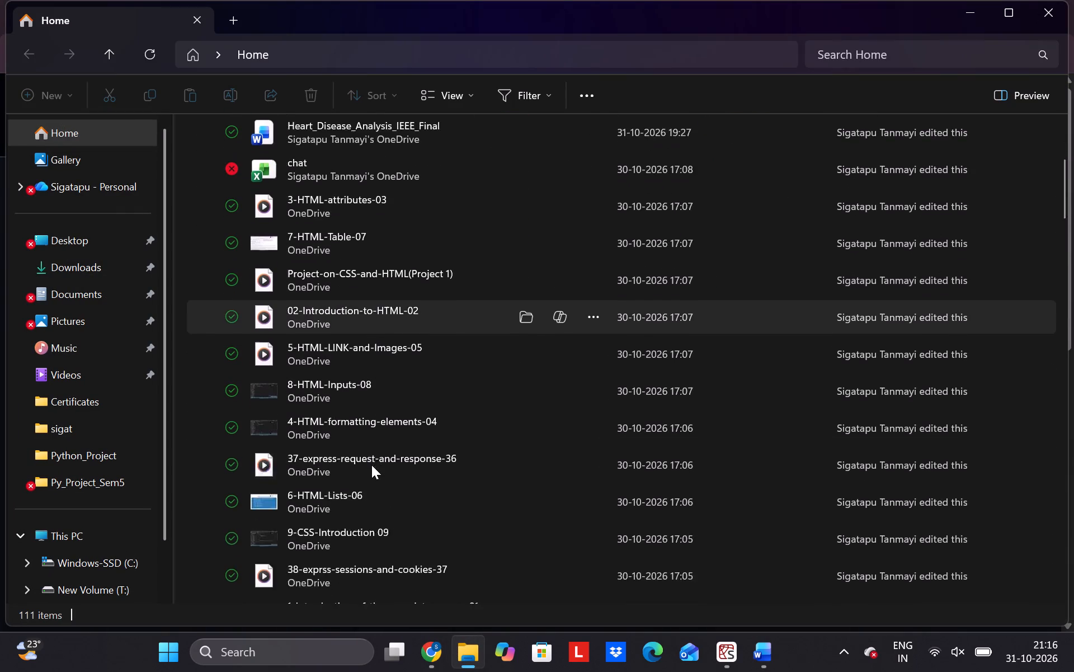
scroll(371, 465, "down", 11)
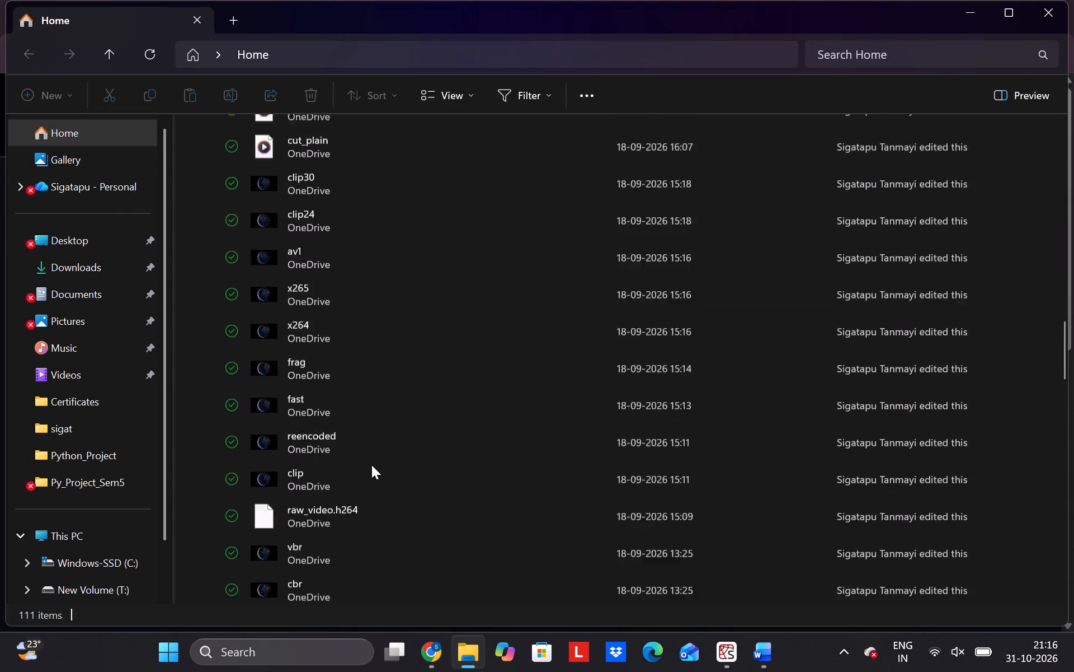
scroll(371, 465, "down", 7)
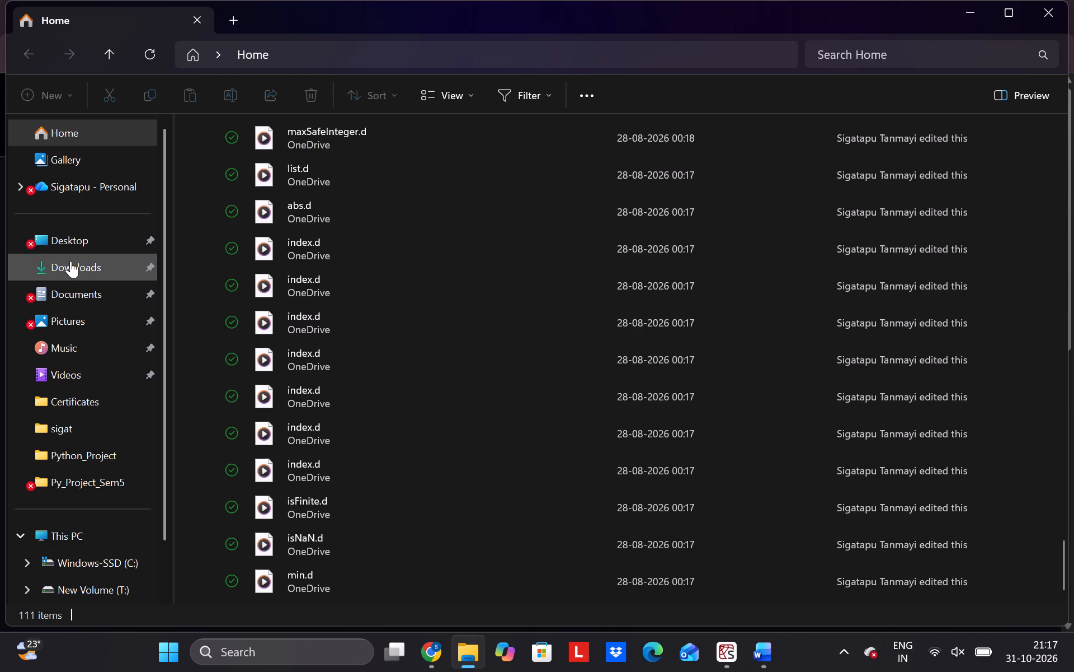
left_click(72, 261)
scroll(350, 414, "down", 2)
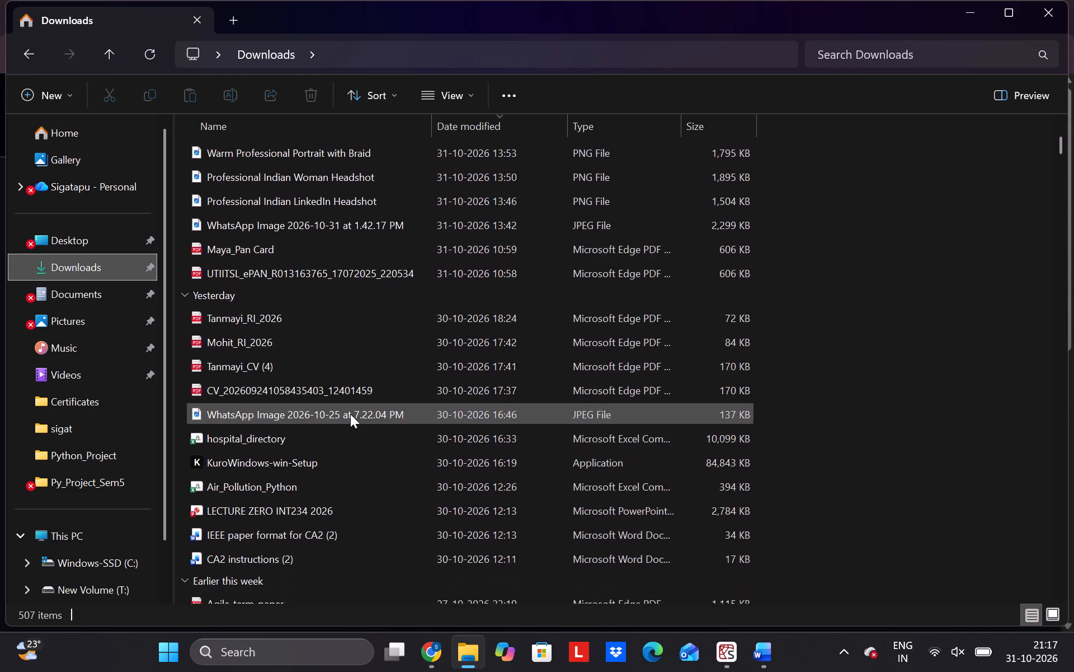
scroll(350, 414, "down", 2)
double_click(305, 337)
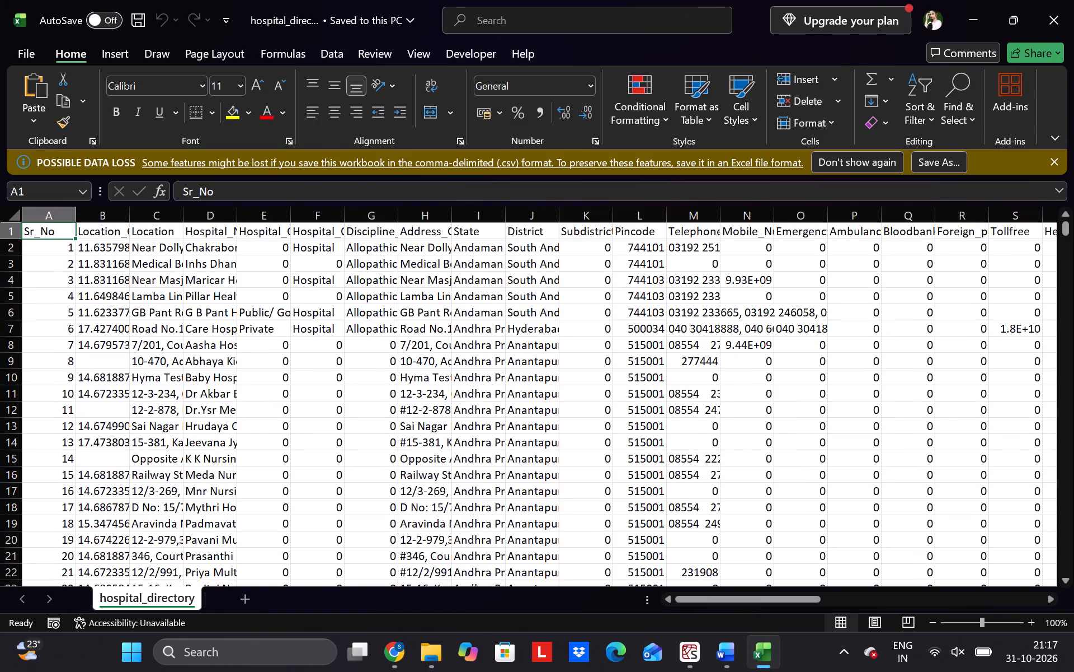
Examine the dataset's column headers across the first row, from Sr_No through District_ID, and return to the first column.
key("Right")
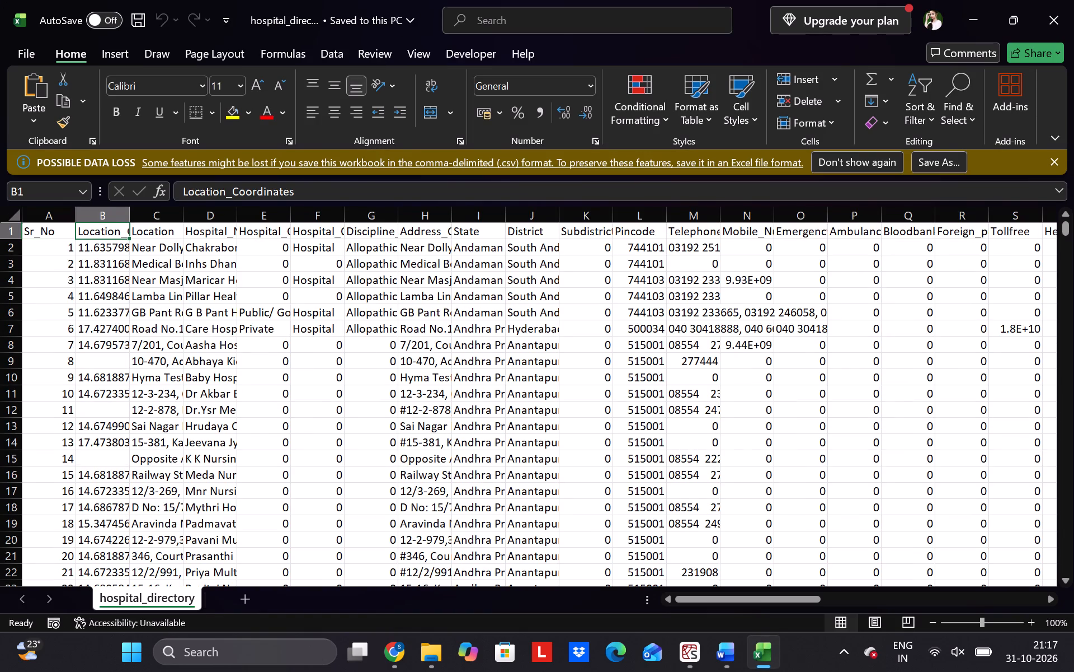
key("Right")
key("Right")
key("Right")
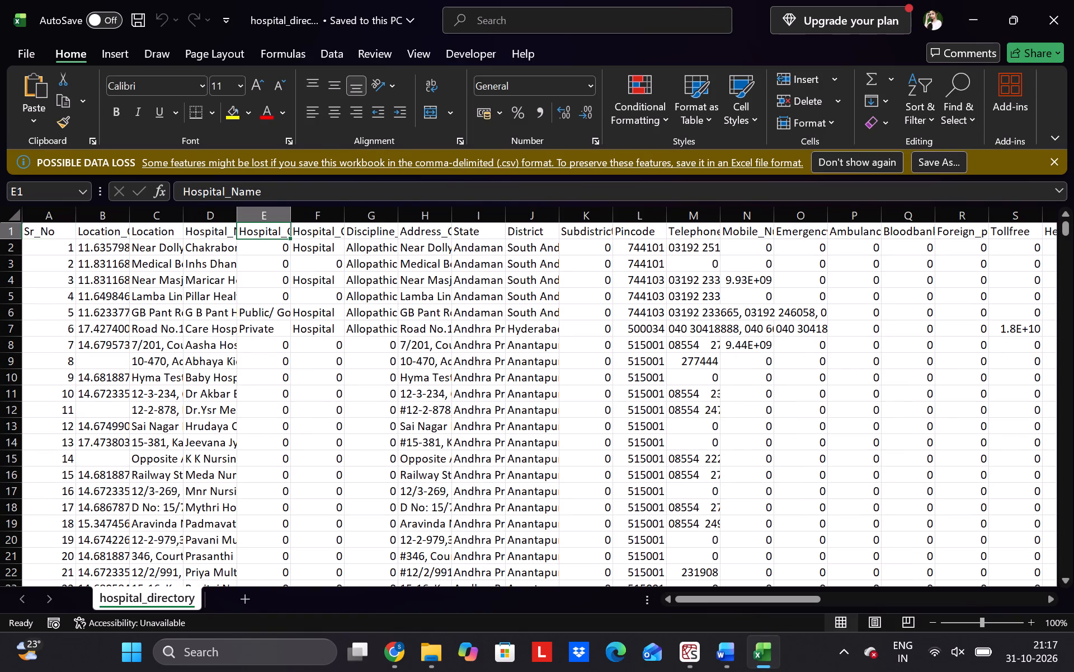
key("Right")
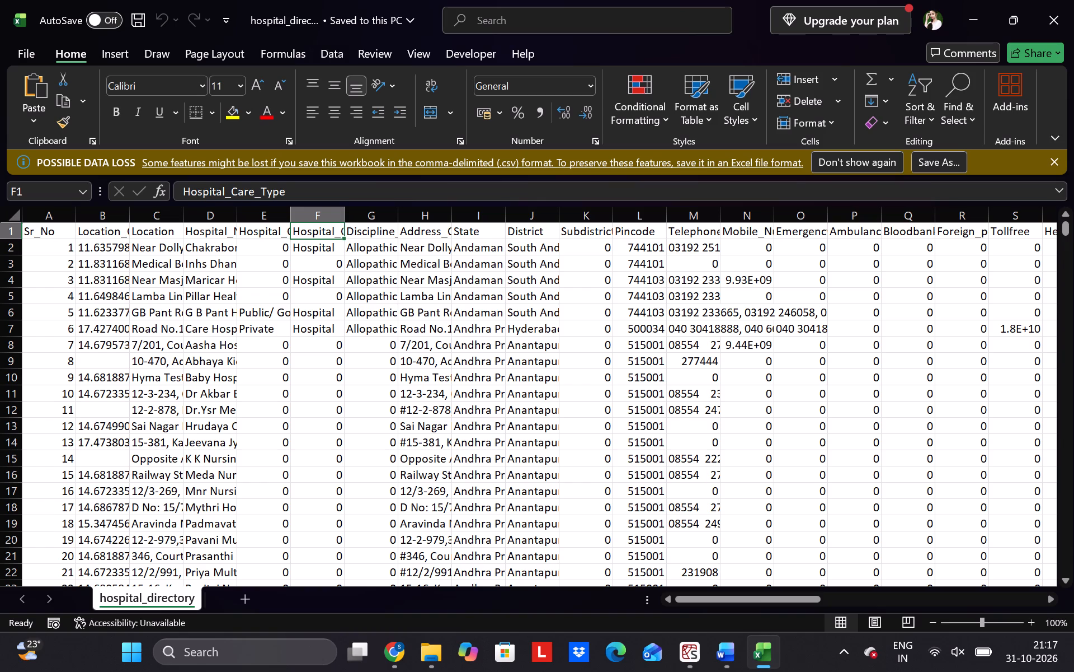
key("Down")
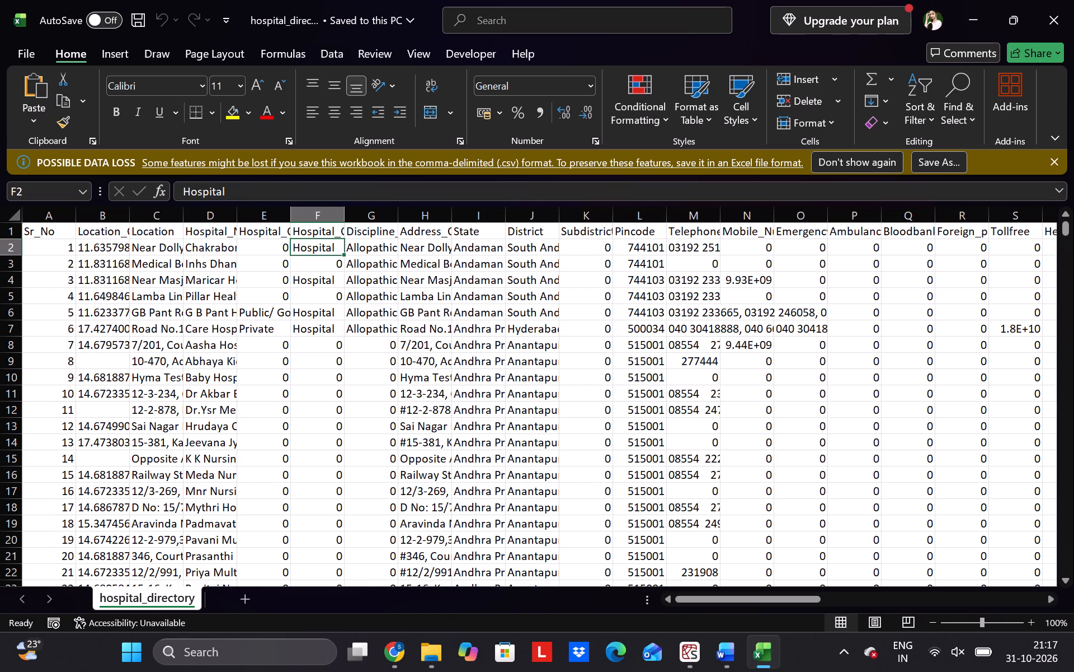
key("Down")
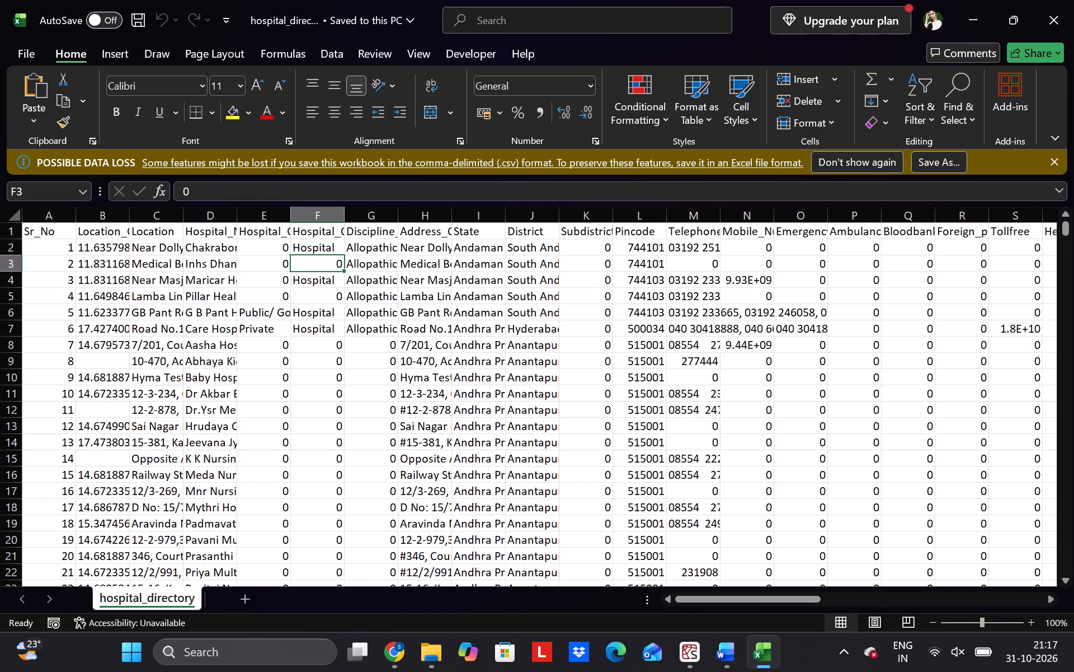
key("Down")
key("Down")
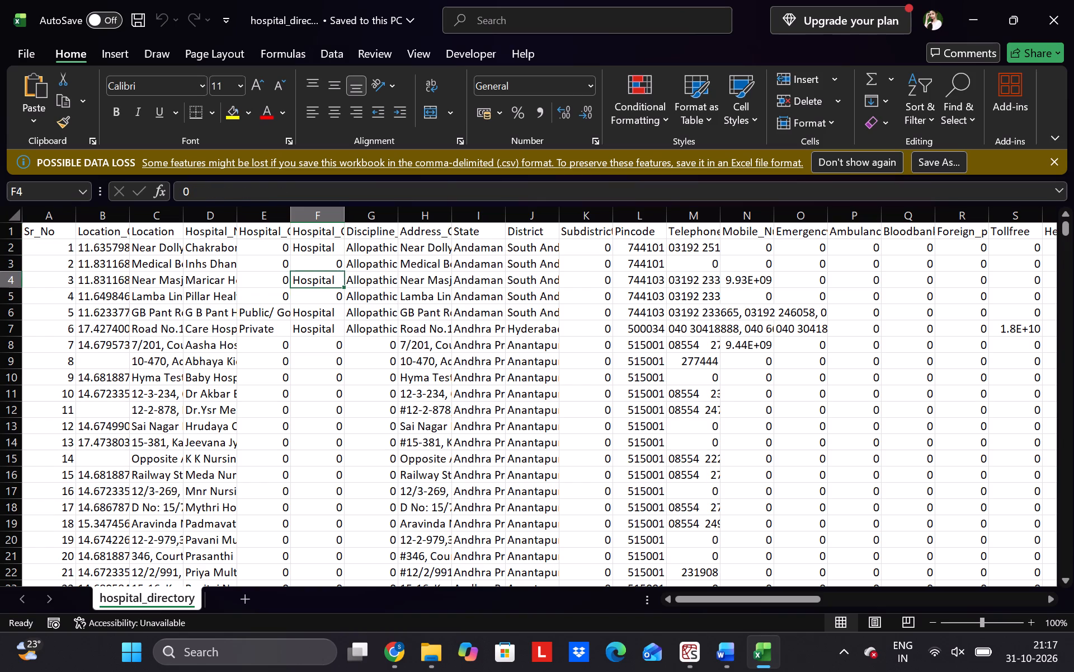
key("Up")
key("Up")
key("Up")
key("Up")
key("Right")
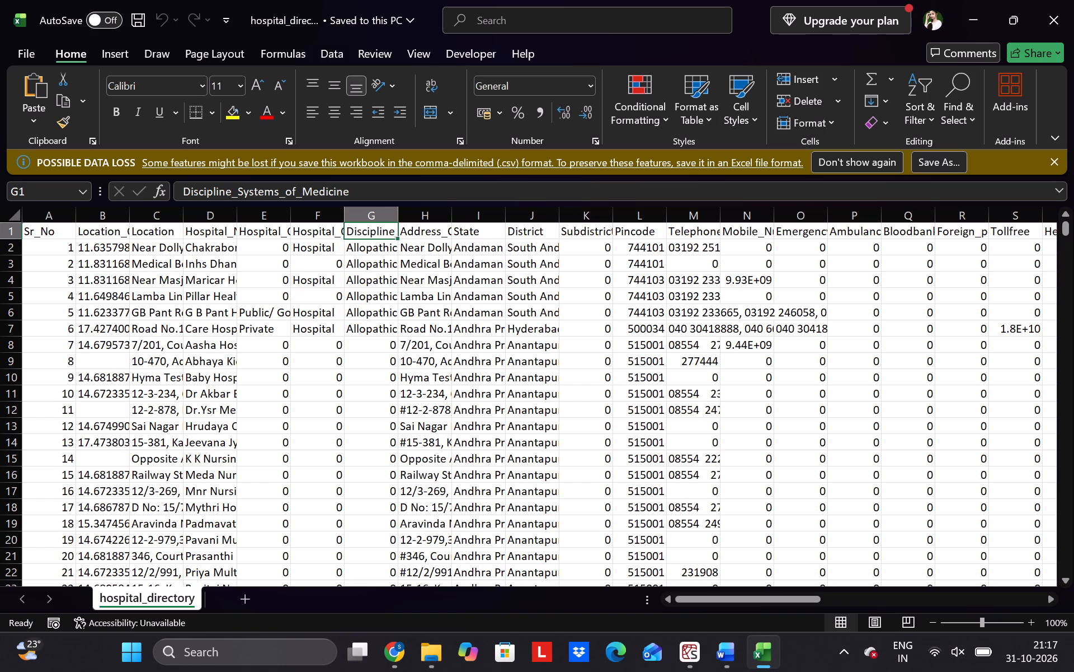
key("Right")
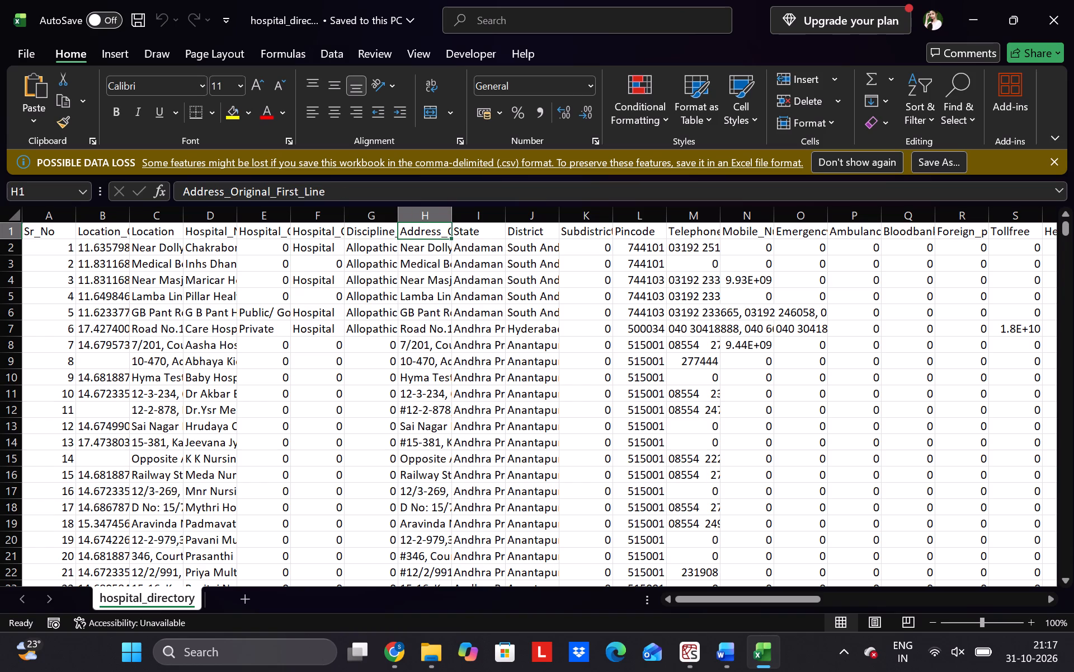
key("Right")
key("Right")
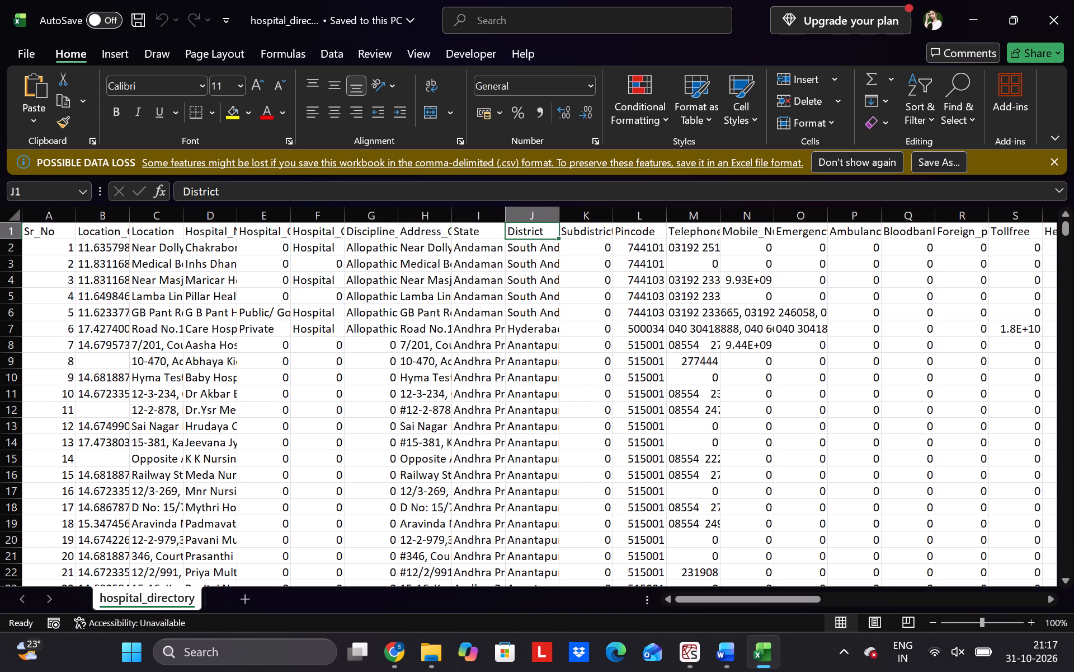
key("Right")
key("Right")
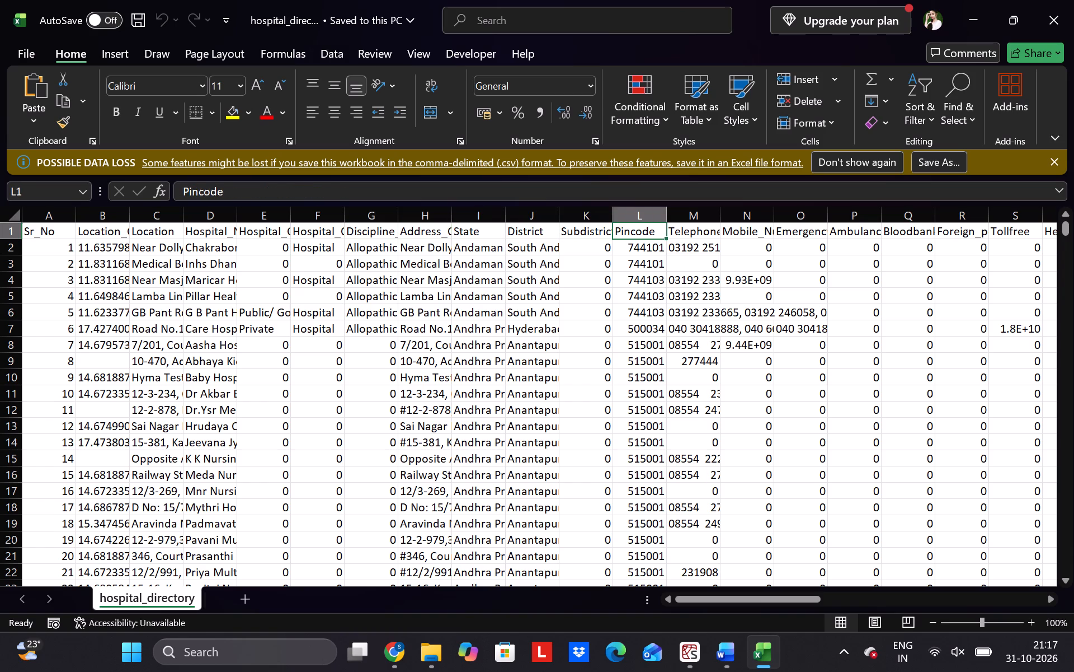
key("Right")
key("Right")
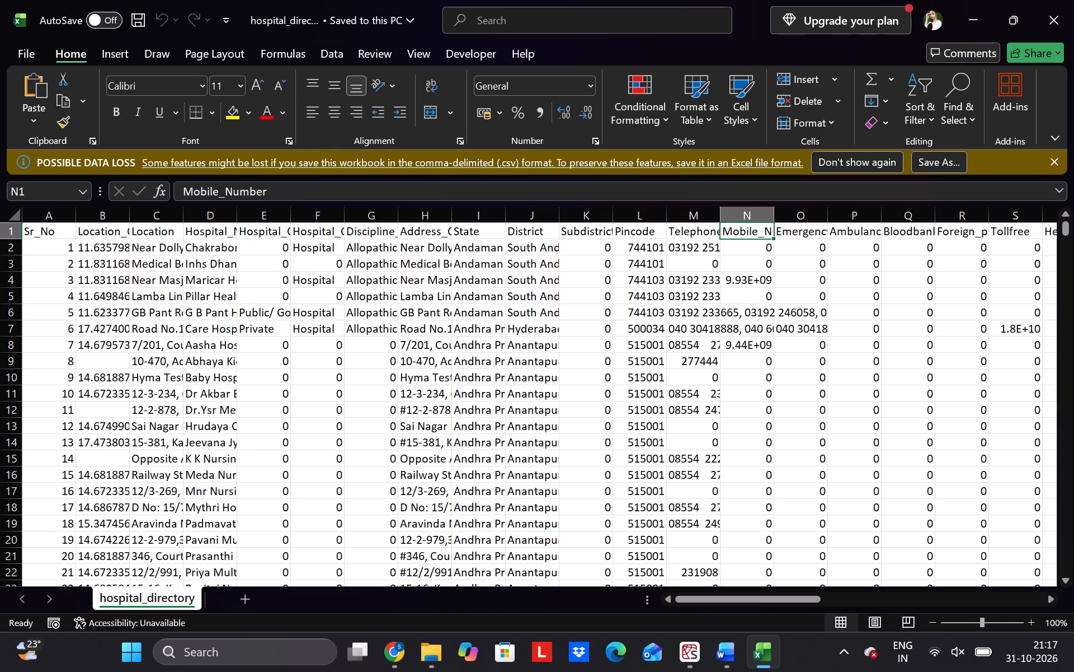
key("Right")
key("Right")
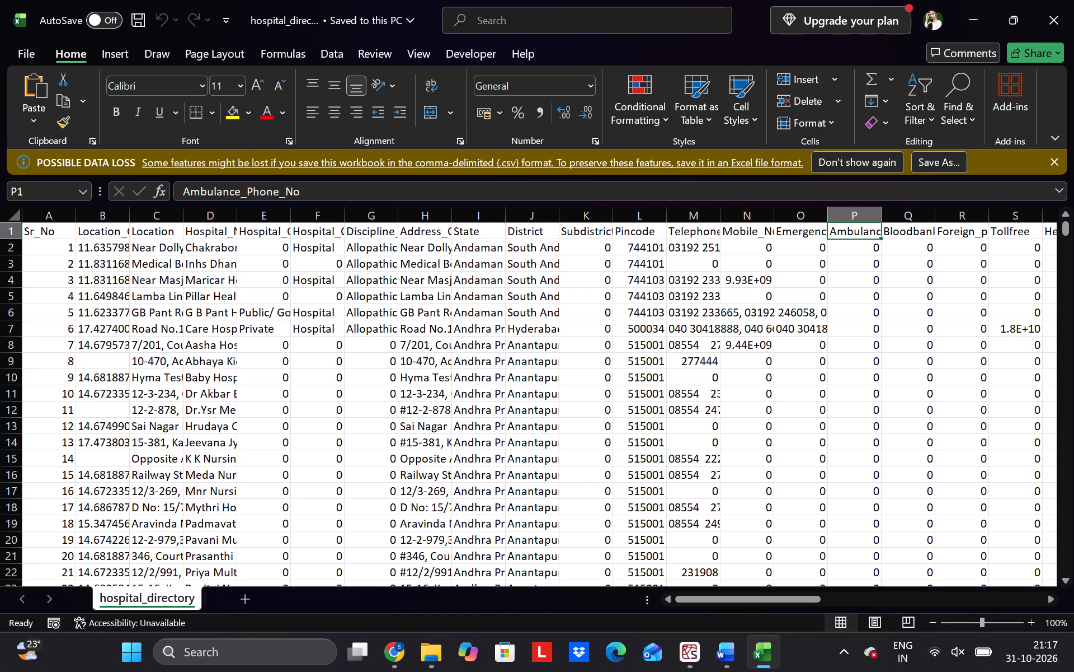
key("Right")
key("Right")
key("Right")
key("Right")
key("Right")
key("Right")
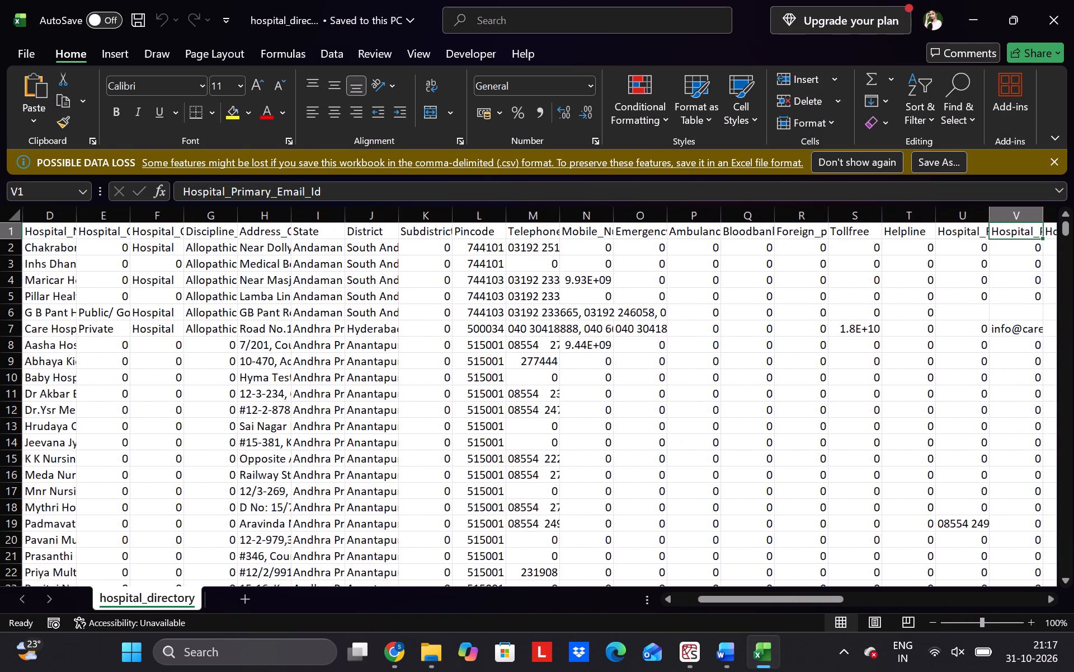
key("Right")
key("Right")
key("Right")
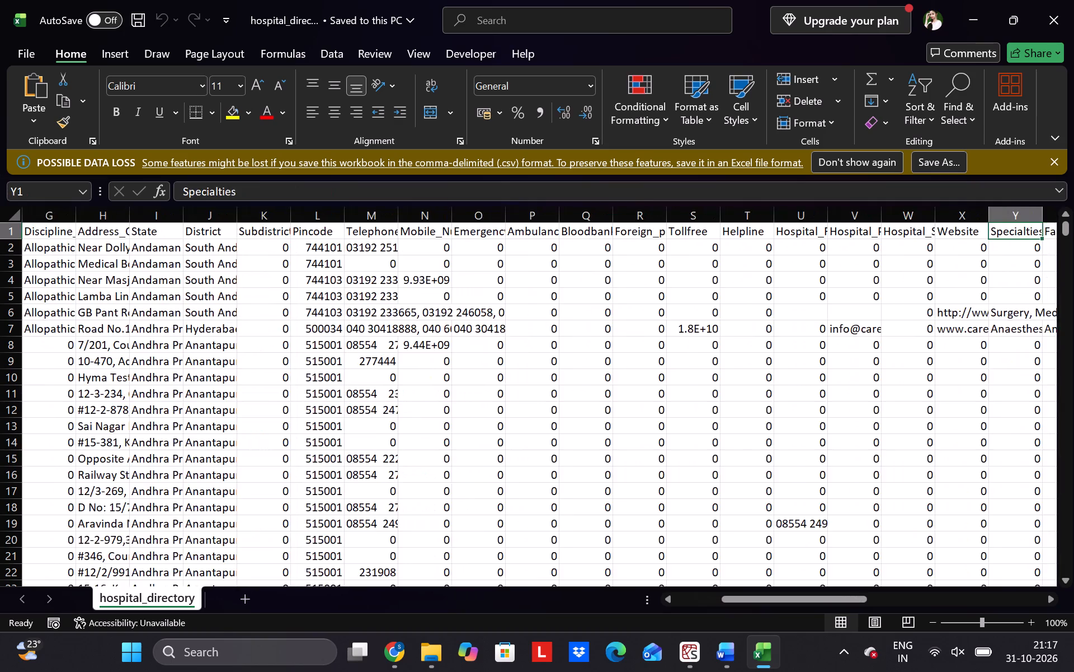
key("Right")
key("Right")
key("Right")
key("Right")
key("Right")
key("Right")
key("Right")
key("Right")
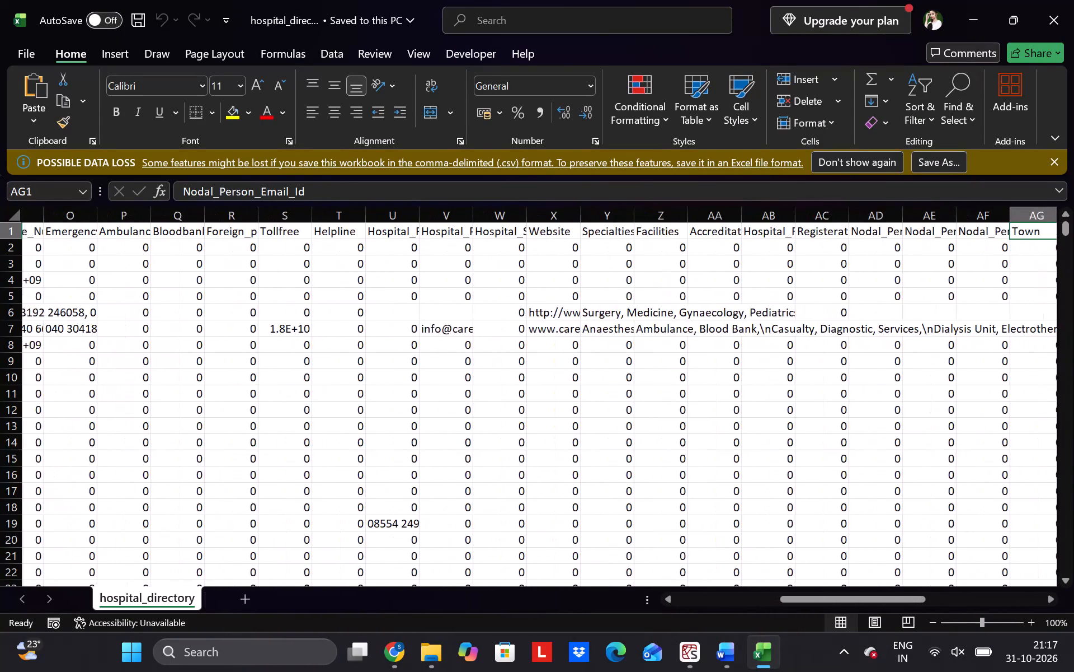
key("Right")
key("Right")
key("Right")
key("Right")
key("Right")
key("Right")
key("Right")
key("Right")
key("Right")
key("Right")
key("Right")
key("Right")
key("Right")
key("Right")
key("Right")
key("Right")
key("Right")
key("Right")
key("Right")
key("Right")
key("Right")
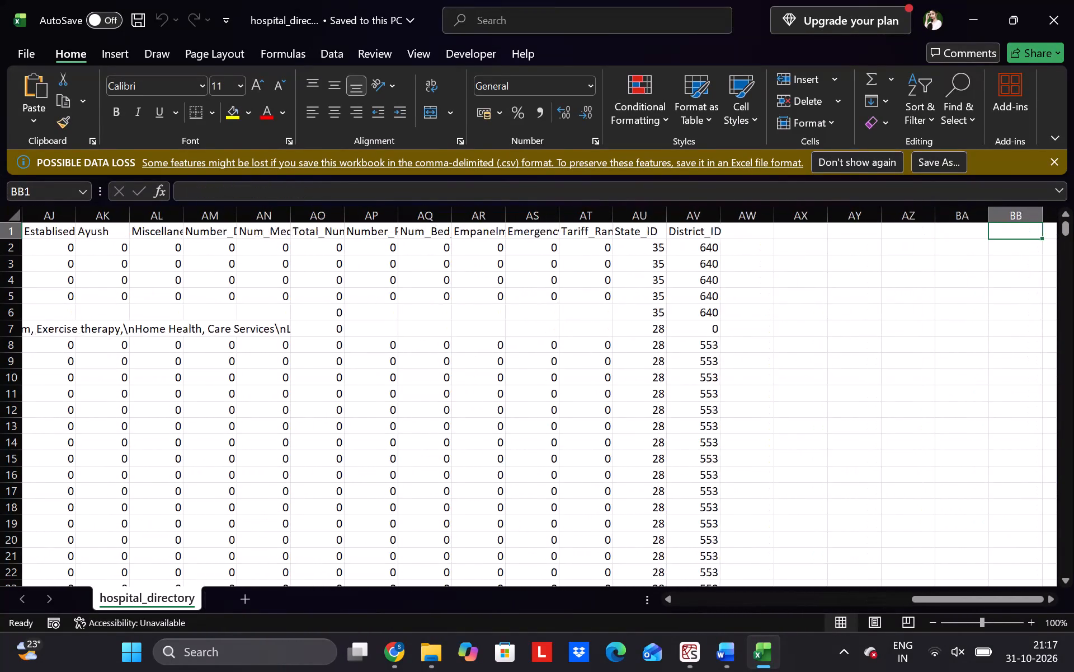
key("Left")
key("Left")
key("Left")
key("Left")
key("Left")
key("Left")
key("Left")
key("Left")
key("Left")
key("Left")
key("Left")
key("Left")
key("Left")
key("Left")
key("Left")
key("Left")
key("Left")
key("Left")
key("Left")
key("Left")
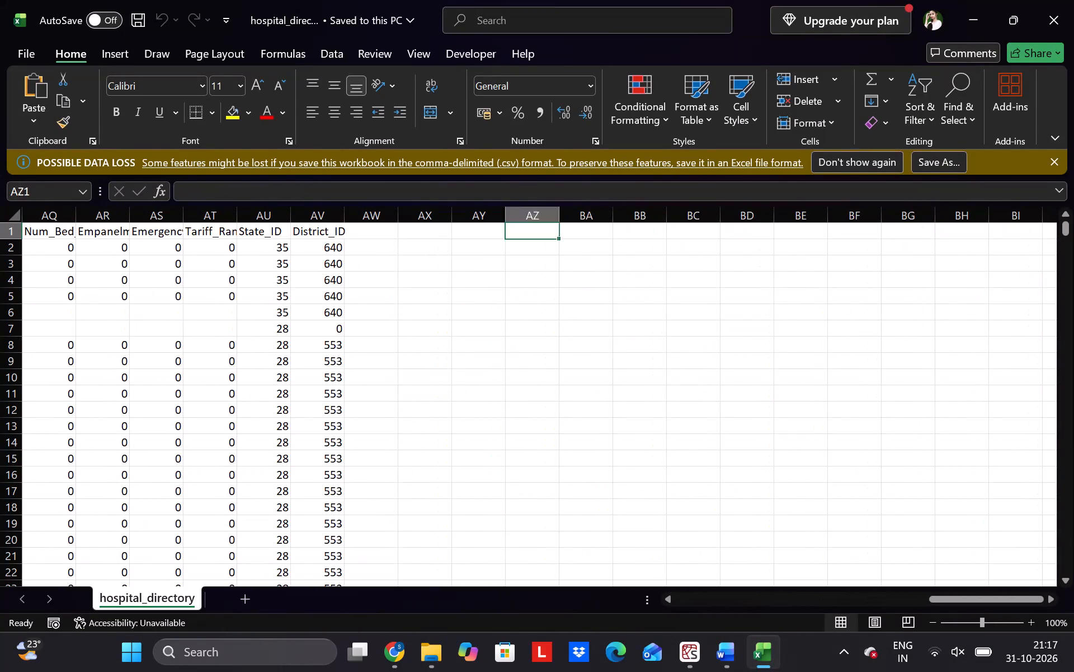
key("Left")
key("Left")
key("Left")
key("Left")
key("Left")
key("Left")
key("Left")
key("Left")
key("Left")
key("Left")
key("Left")
key("Left")
key("Left")
key("Left")
key("Left")
key("Left")
key("Left")
key("Left")
key("Left")
key("Left")
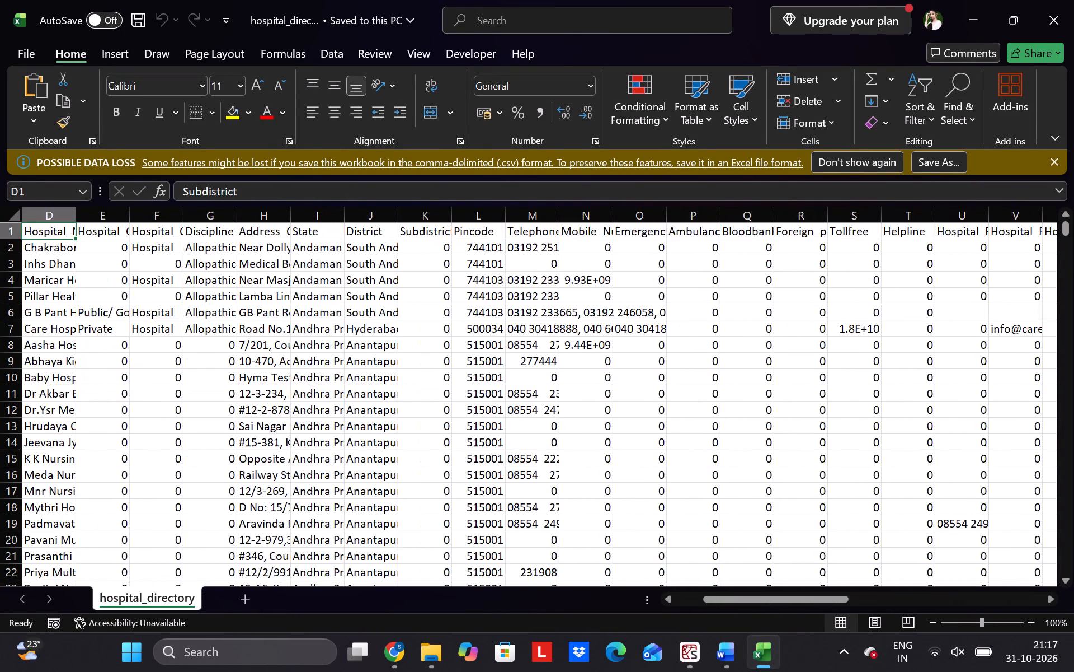
key("Left")
key("Left")
key("Left")
key("Left")
key("Left")
key("Left")
key("Left")
key("Left")
key("Left")
key("Left")
key("Left")
key("Left")
key("Left")
key("Left")
key("Left")
key("Left")
key("Left")
key("Left")
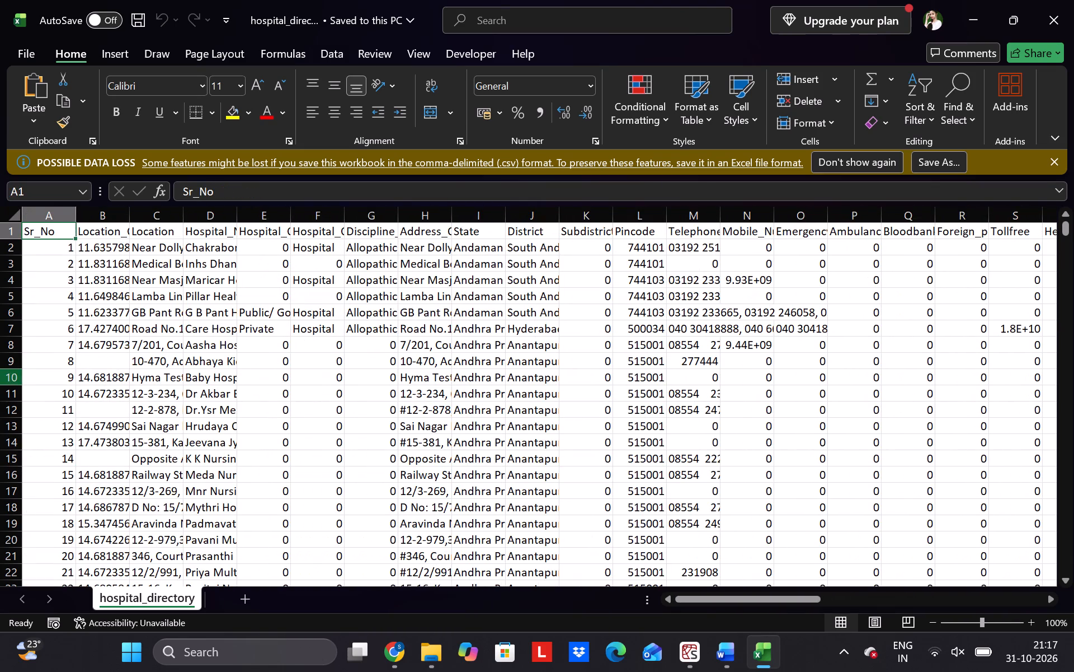
Examine the hospital records down to about row 787 in the dataset's first columns, and return to the header row.
scroll(146, 357, "down", 16)
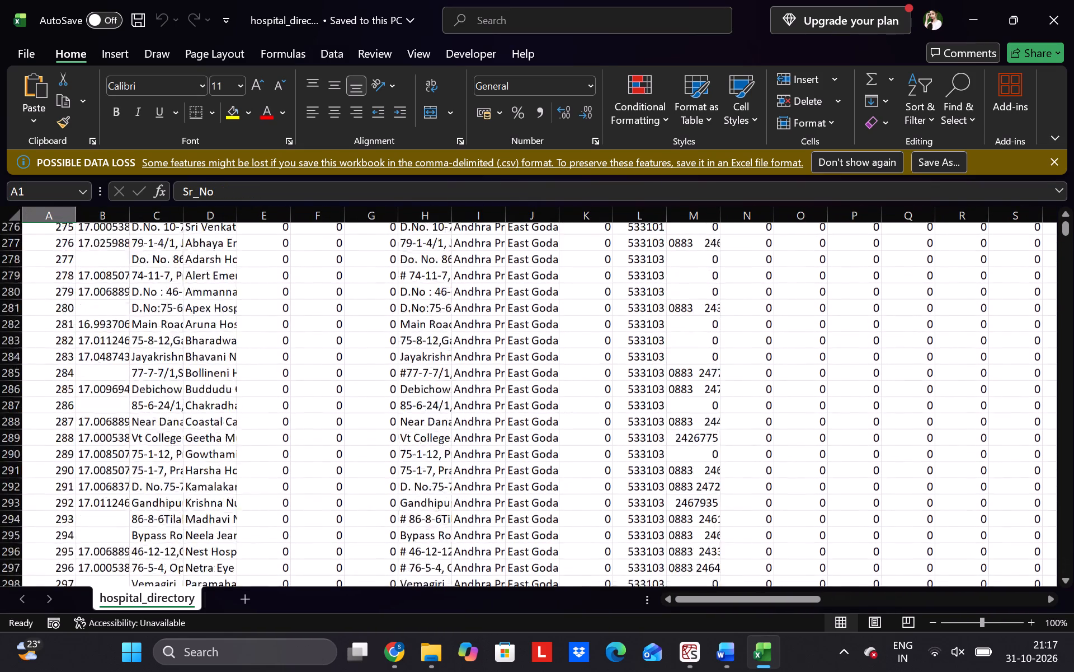
scroll(146, 357, "down", 8)
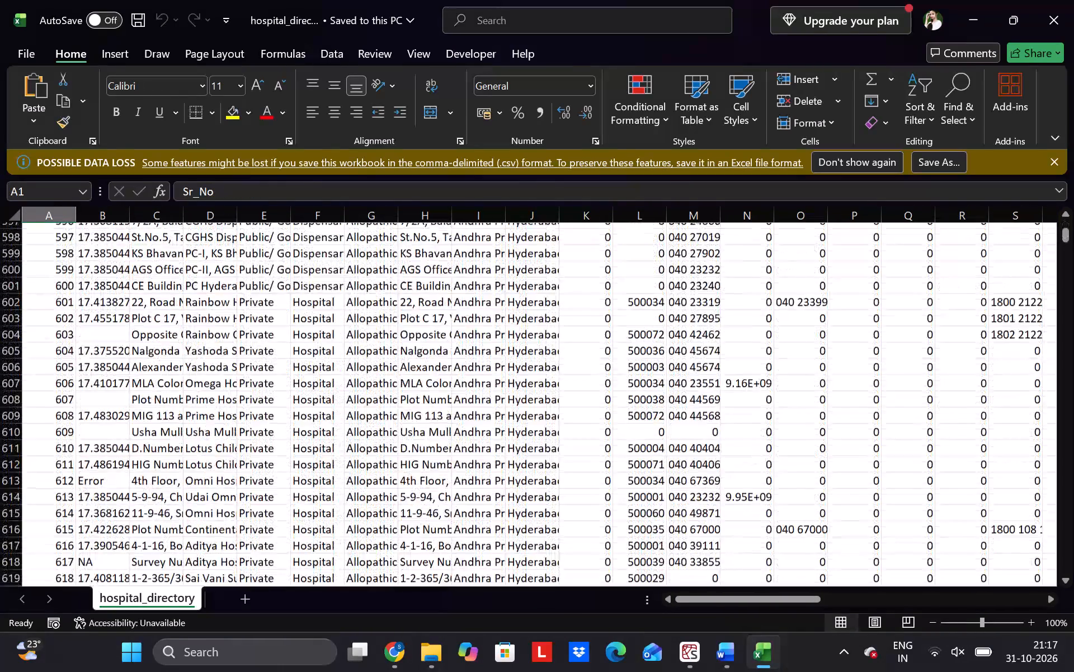
scroll(146, 357, "down", 2)
scroll(146, 357, "up", 2)
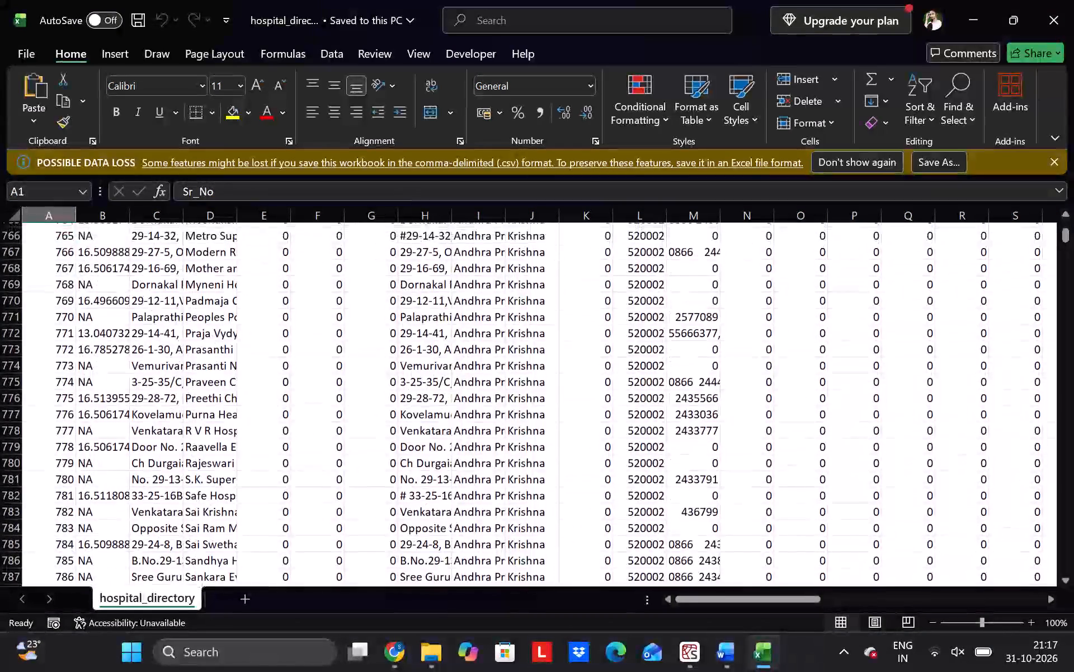
scroll(146, 357, "up", 4)
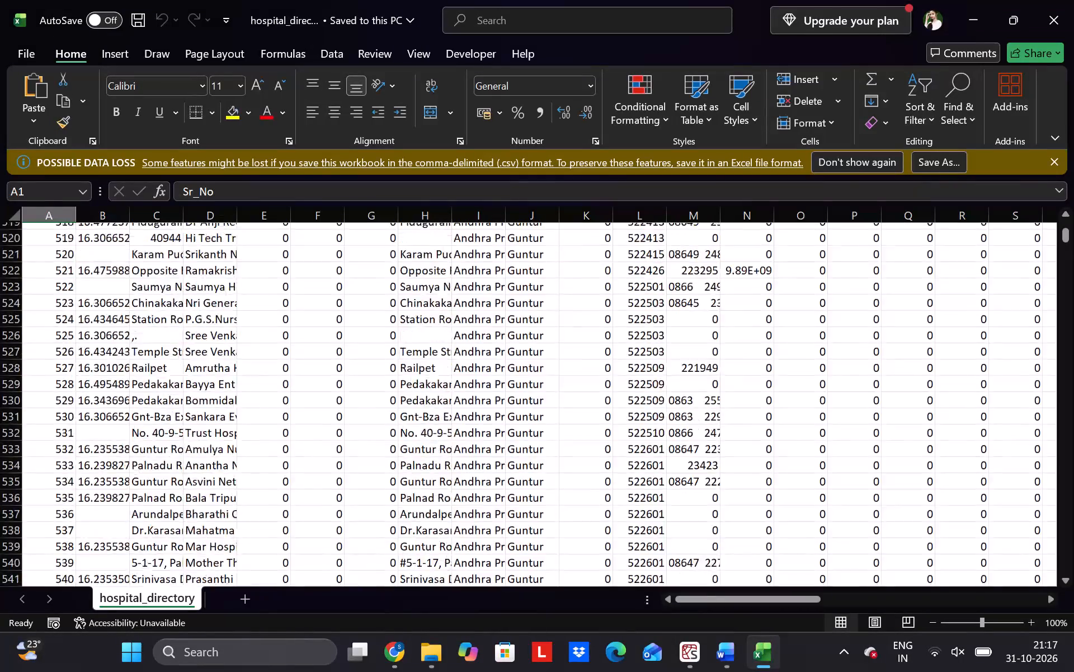
scroll(146, 357, "up", 20)
scroll(146, 357, "up", 4)
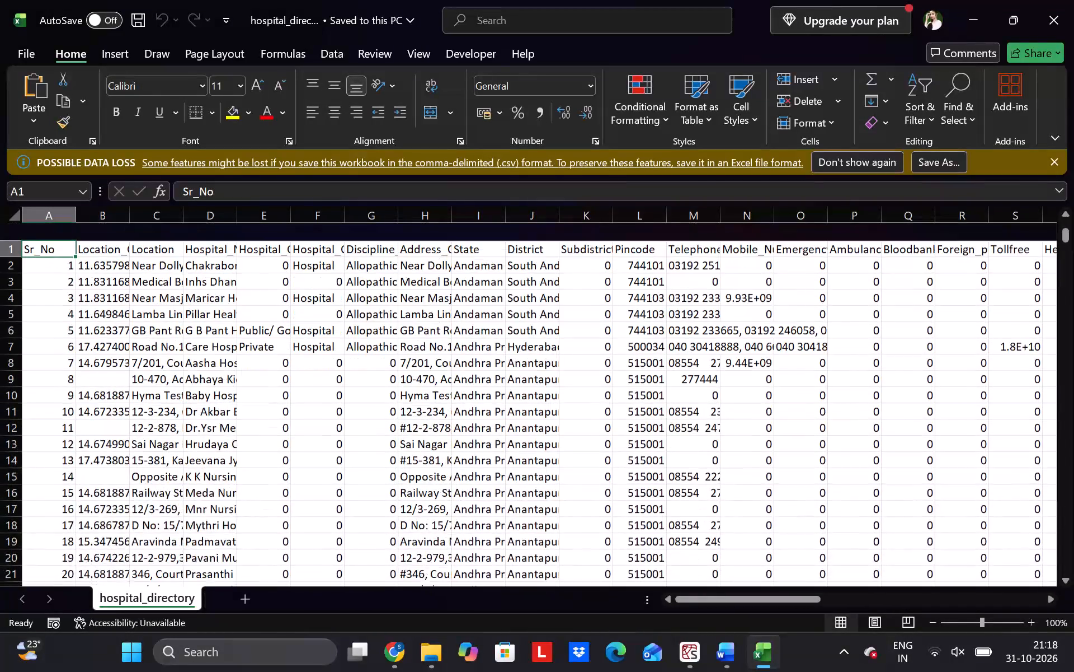
scroll(146, 357, "up", 2)
Examine the header row cell by cell from Sr_No through the Num_Bed_for_Eco_Weaker_Sec column.
key("Right")
key("Right")
key("Right")
key("Right")
key("Right")
key("Right")
key("Right")
key("Right")
key("Right")
key("Right")
key("Right")
key("Right")
key("Right")
key("Right")
key("Right")
key("Right")
key("Right")
key("Right")
key("Right")
key("Right")
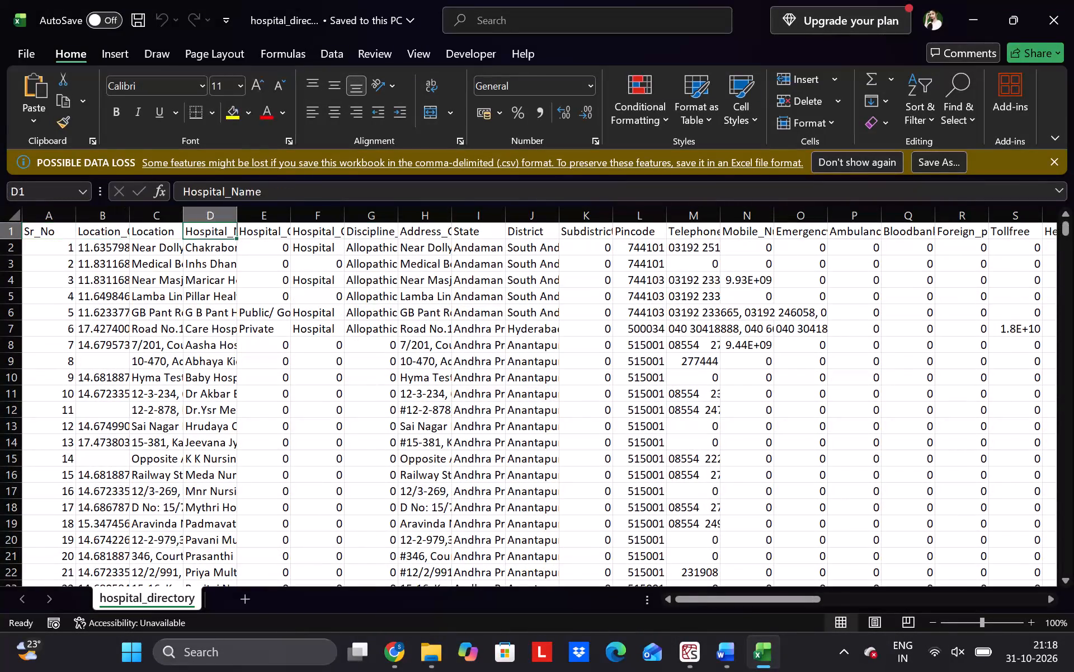
key("Right")
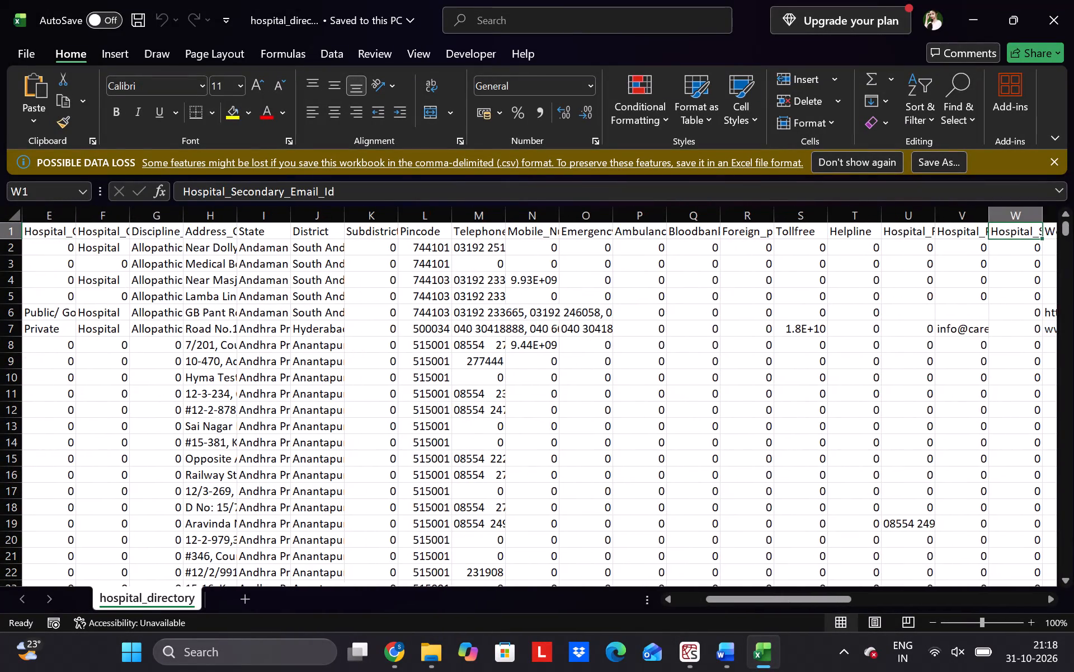
key("Right")
key("Right")
key("Right")
key("Right")
key("Right")
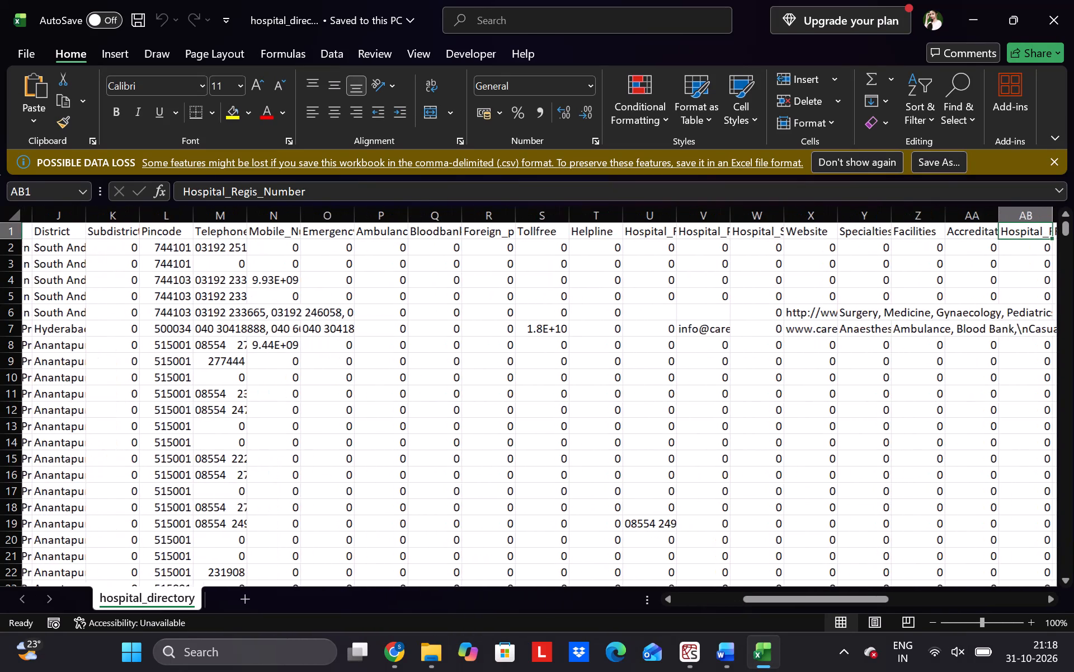
key("Right")
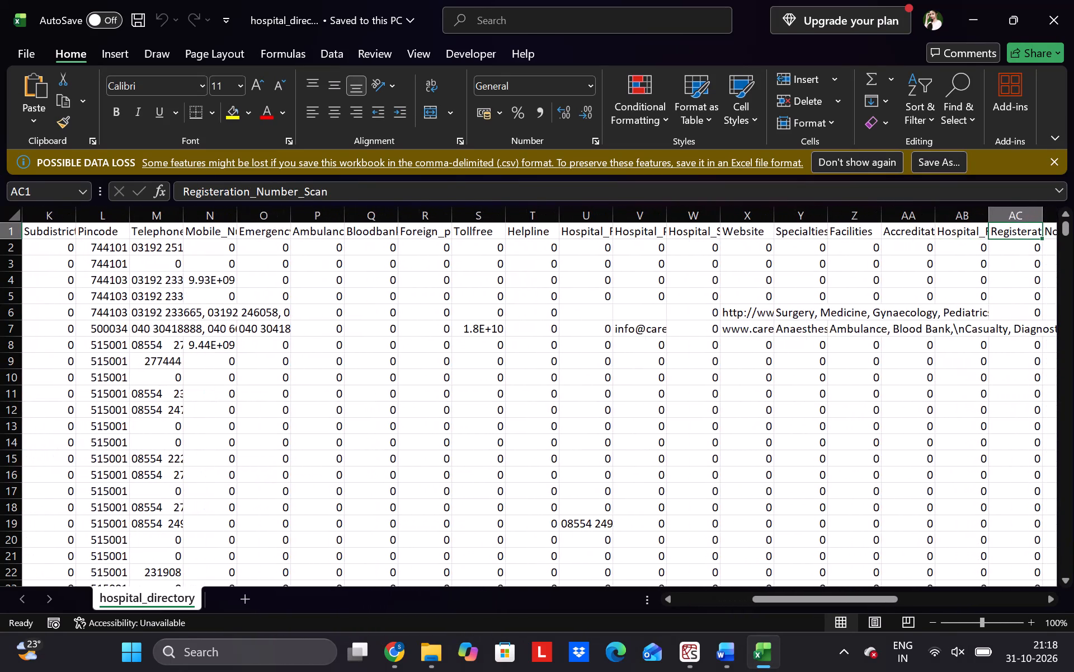
key("Right")
key("Right")
key("Right")
key("Right")
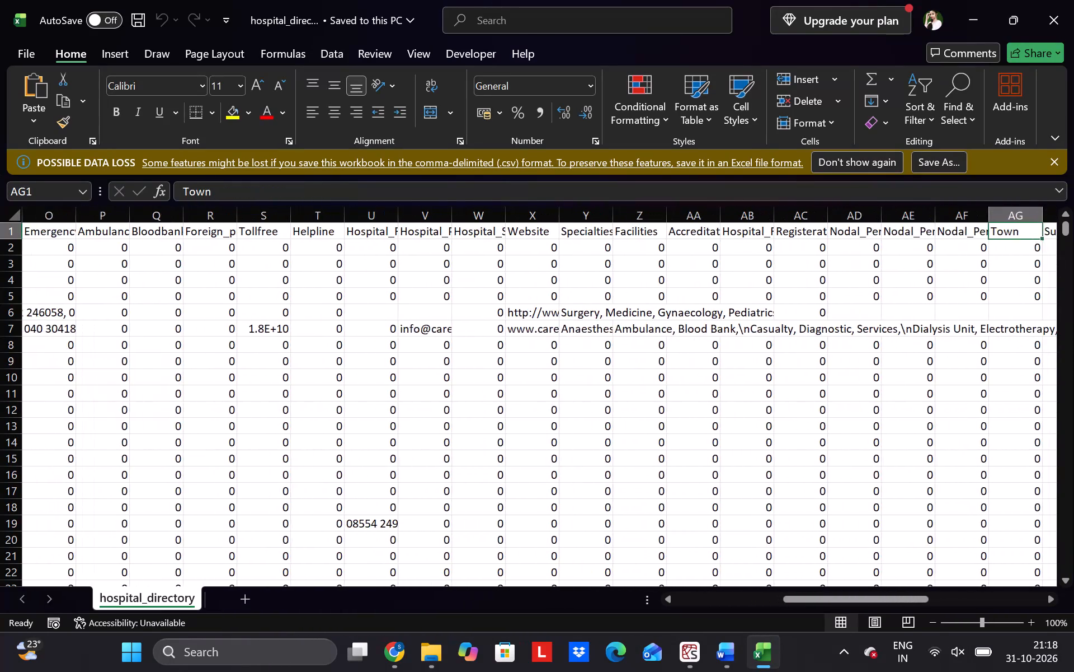
key("Right")
key("Right")
key("Right")
key("Right")
key("Right")
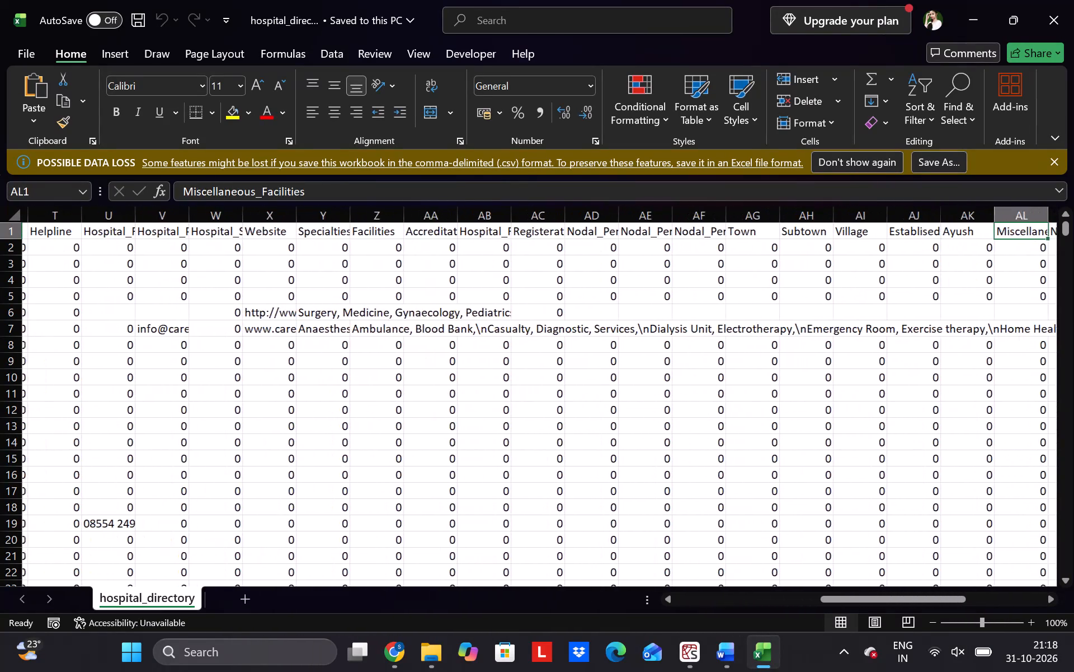
key("Right")
key("Right")
key("Right")
key("Right")
key("Right")
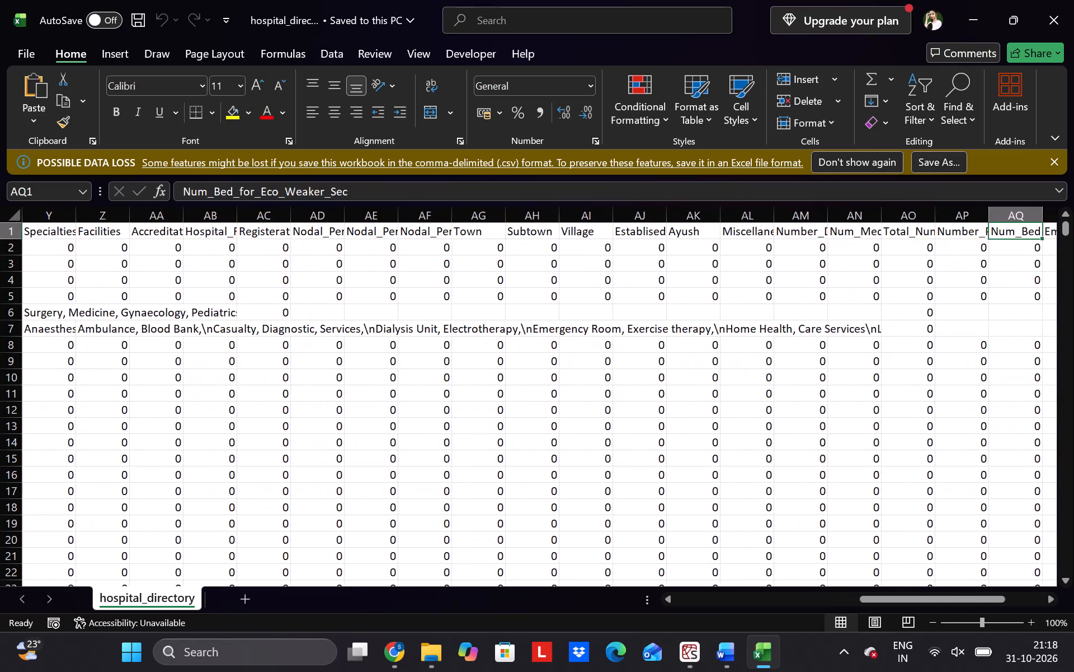
key("Right")
key("Left")
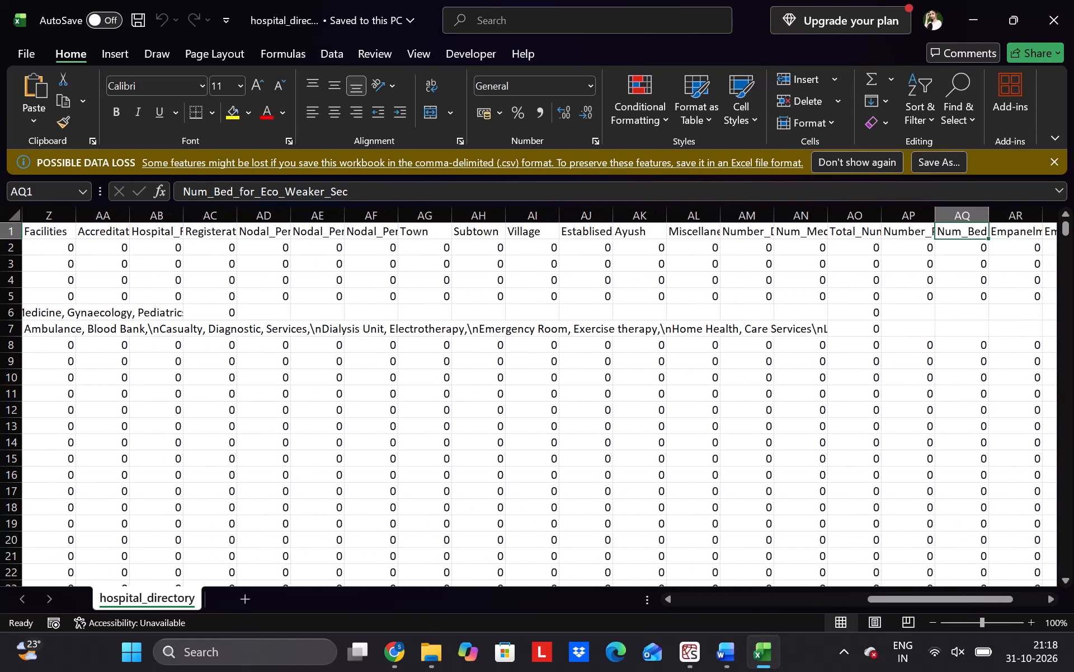
Examine the values in the facility, doctor and bed columns down to about row 27,000, and return to the header row.
scroll(877, 332, "down", 12)
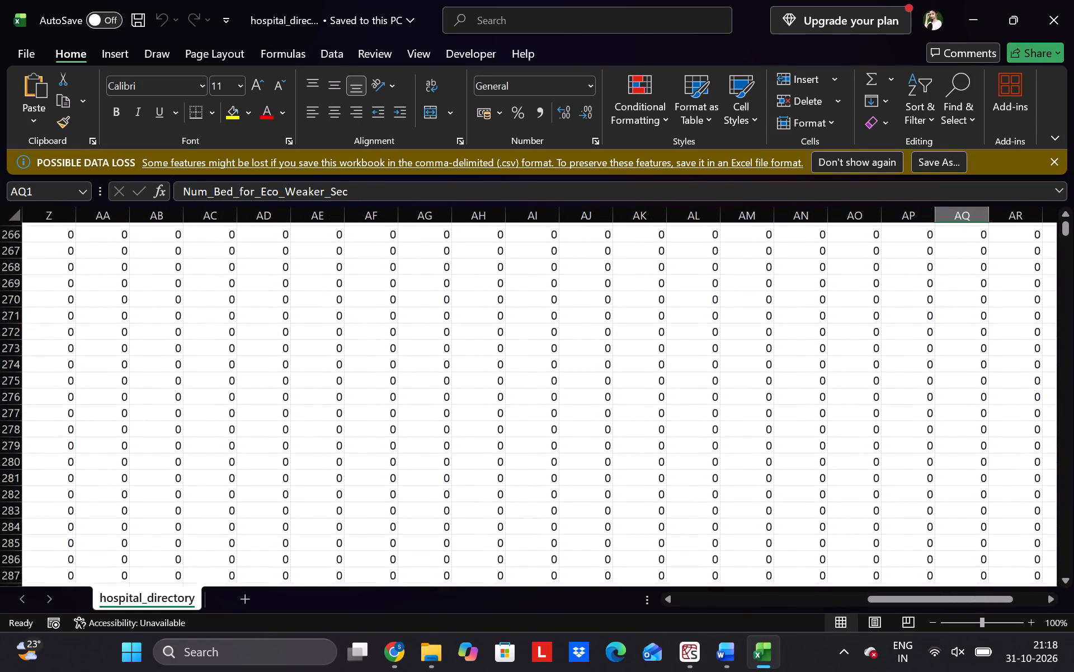
scroll(877, 332, "down", 11)
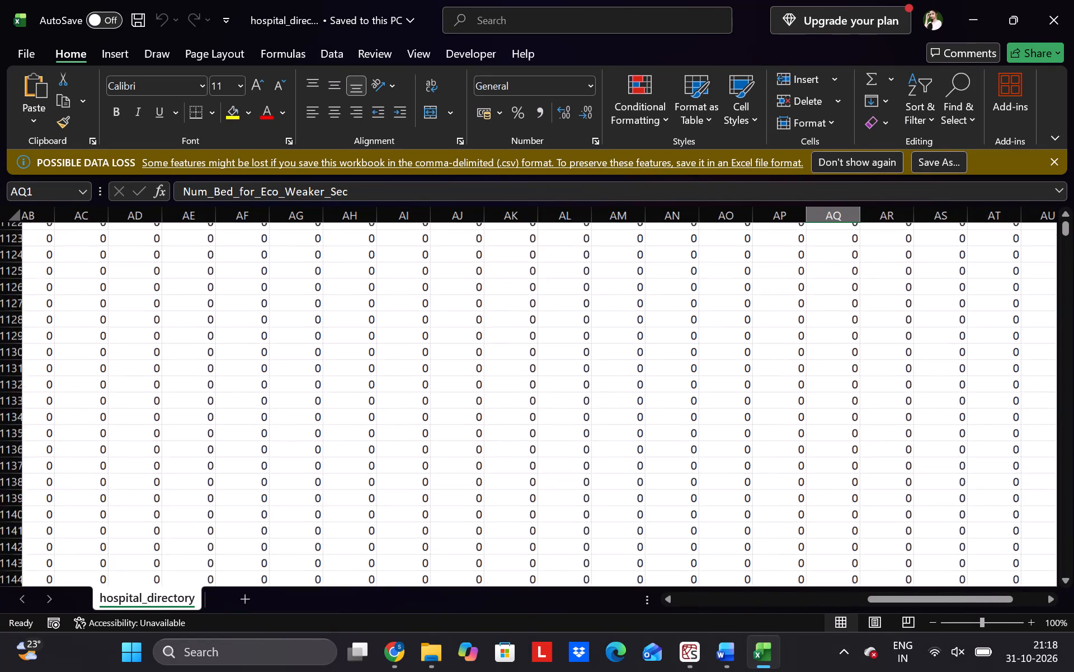
scroll(877, 332, "down", 18)
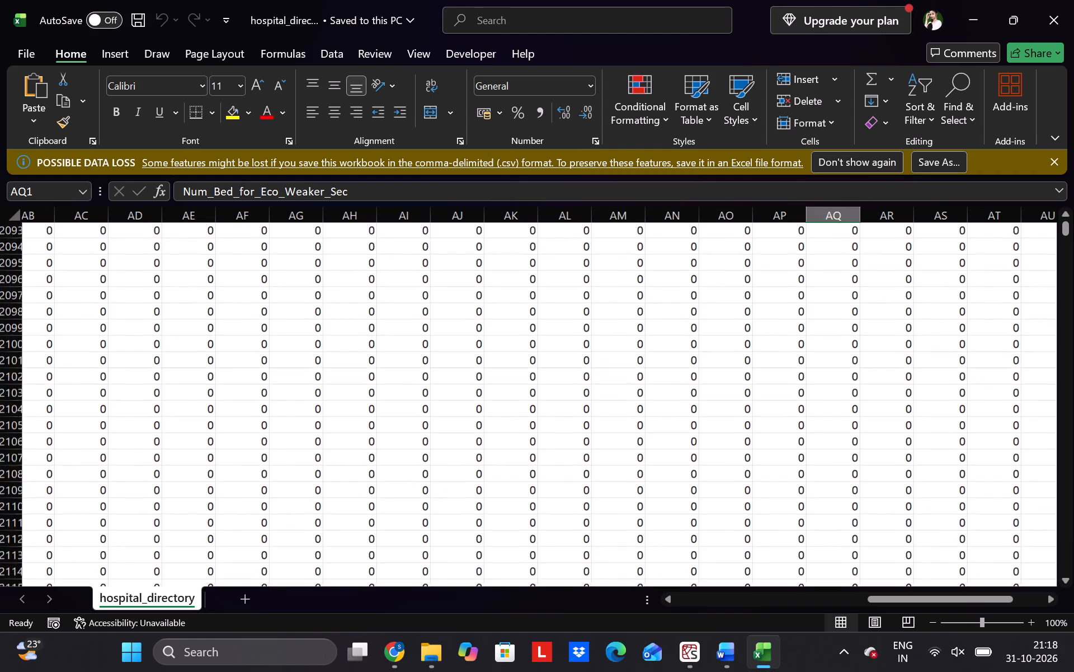
scroll(877, 332, "down", 2)
left_click_drag(1065, 255, 1067, 320)
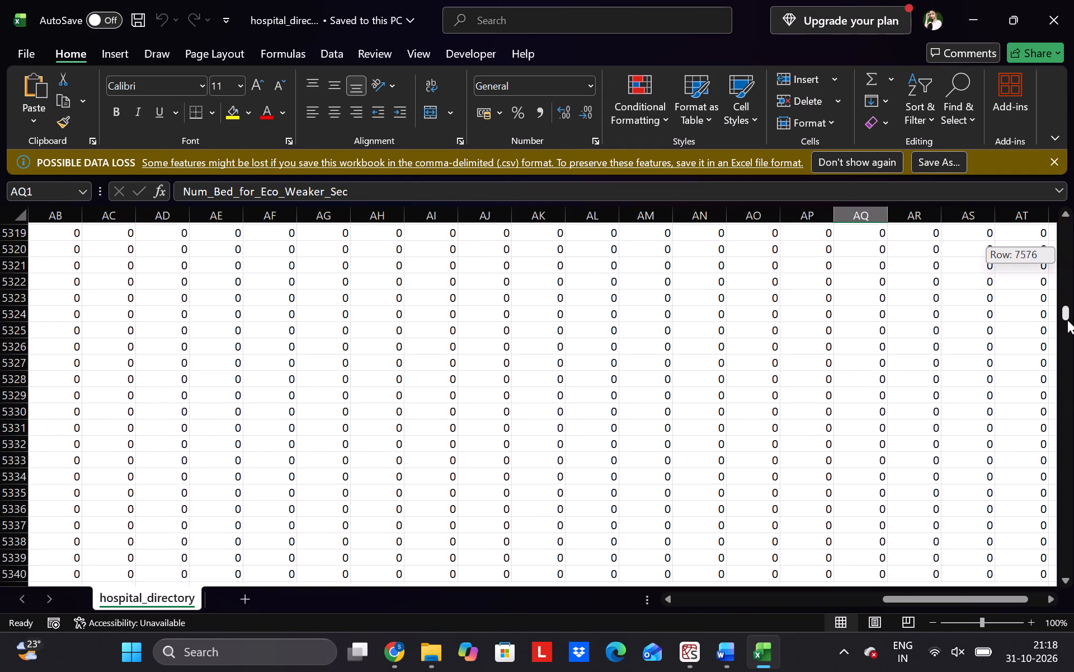
left_click_drag(1067, 320, 1073, 475)
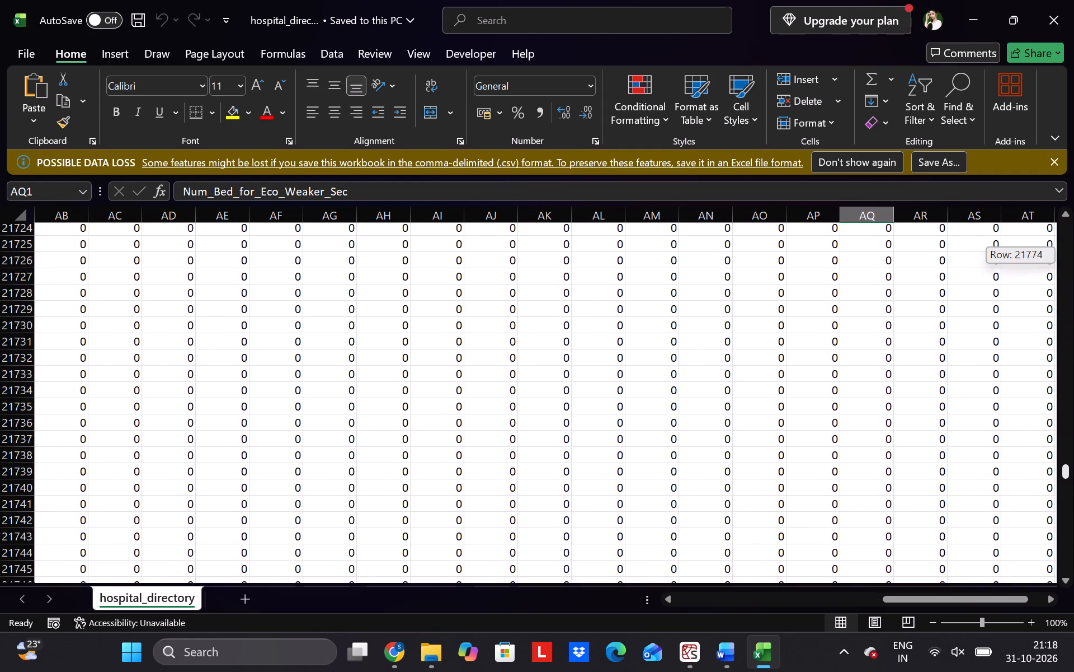
left_click_drag(1073, 475, 1073, 533)
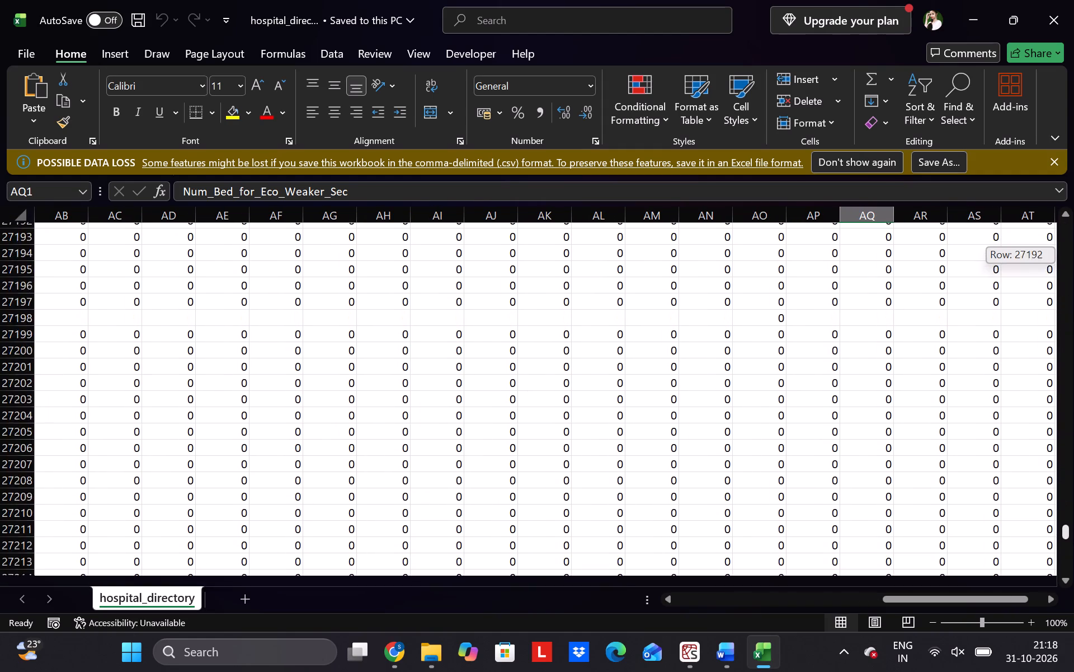
left_click_drag(1073, 533, 1047, 314)
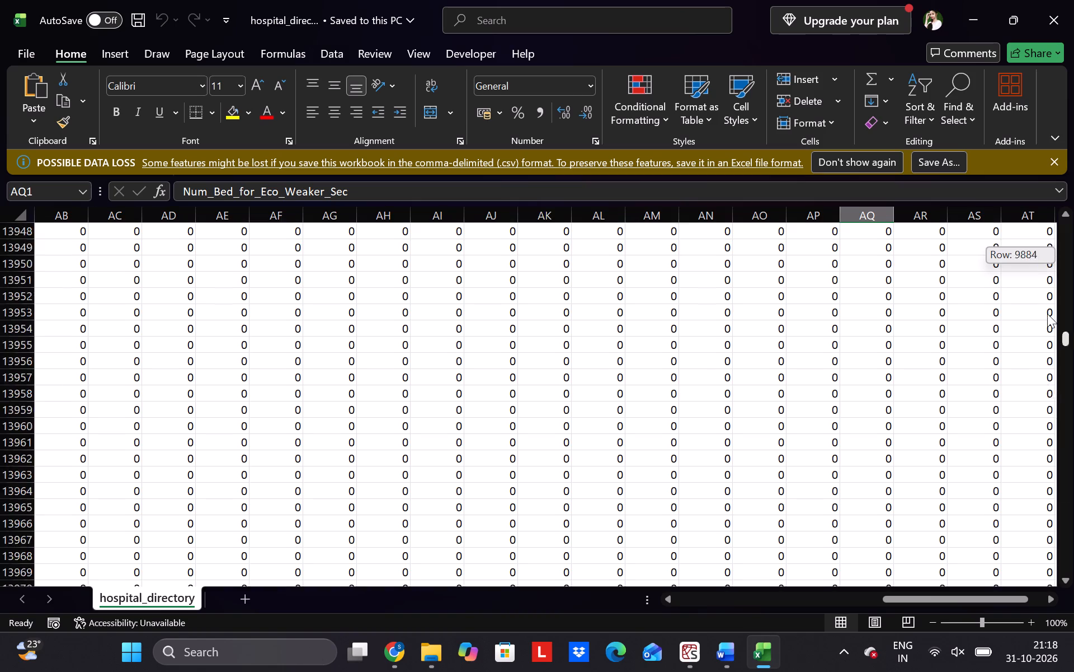
left_click_drag(1047, 314, 1023, 167)
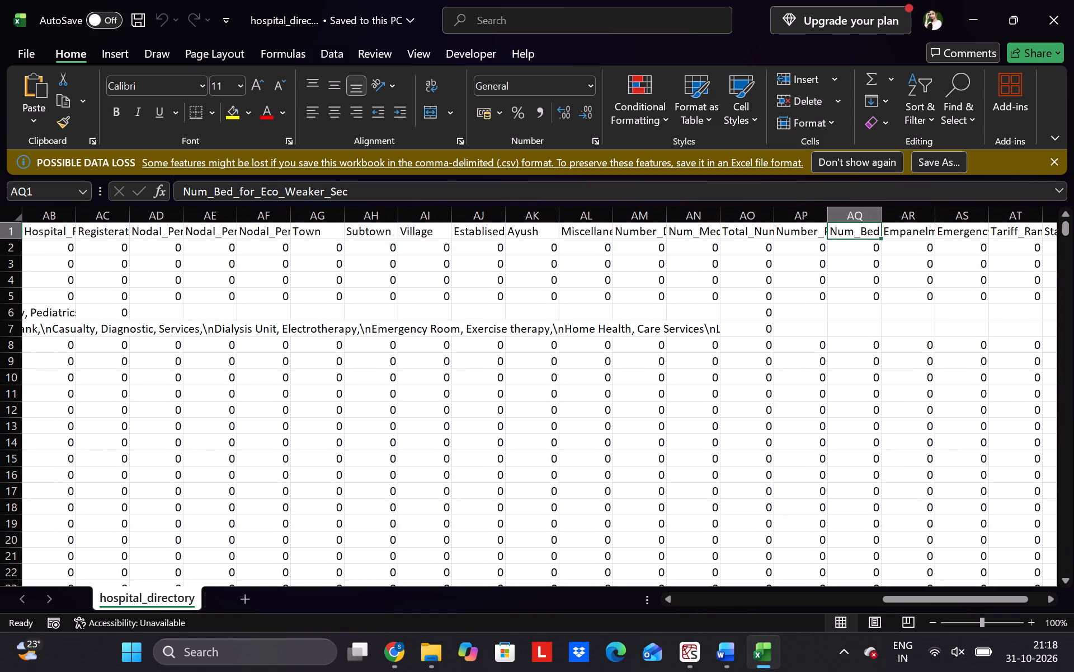
scroll(533, 362, "up", 5)
scroll(533, 362, "right", 4)
Close the hospital_directory workbook and the Downloads folder window.
left_click(1058, 0)
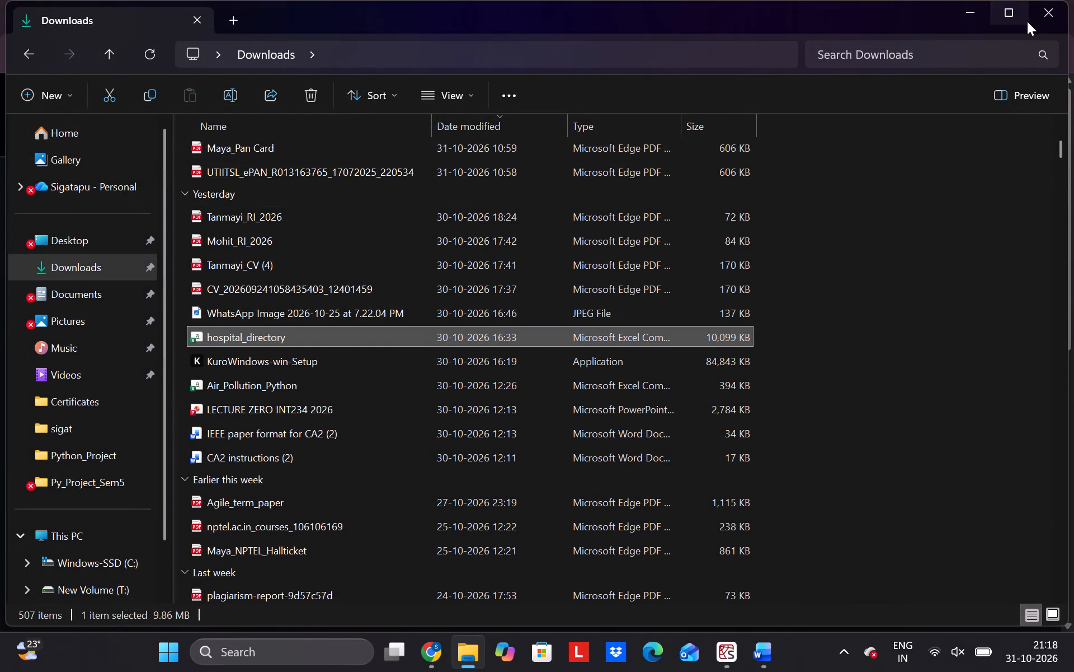
left_click(1048, 14)
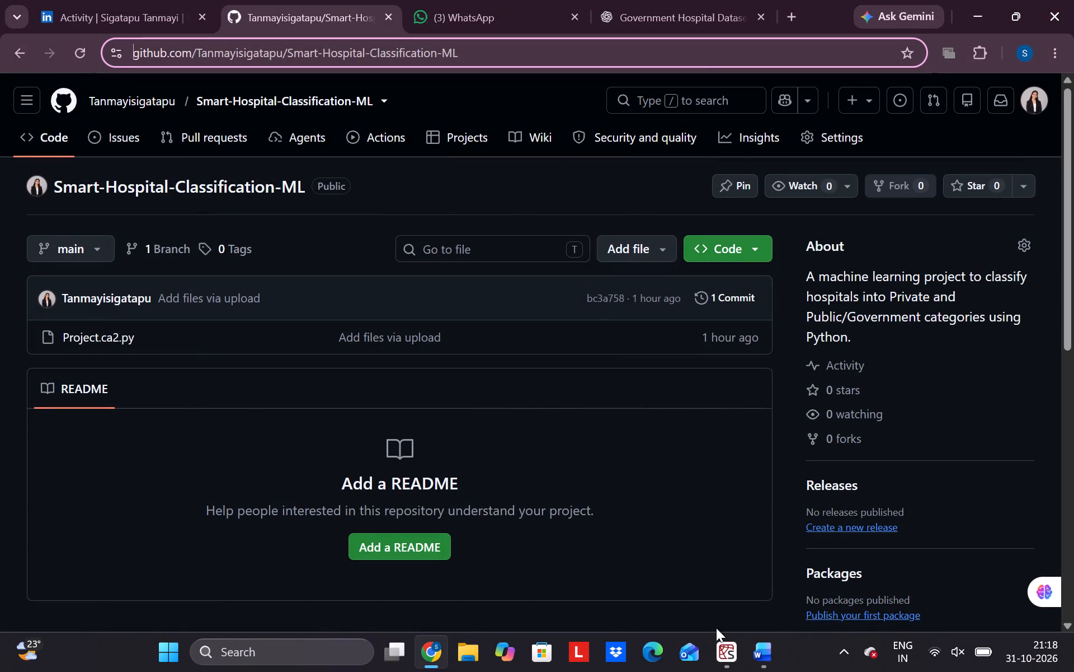
Switch to the Word report and review it from the EDA section to the LinkedIn and GitHub links, returning to the title.
left_click(762, 671)
scroll(778, 405, "down", 8)
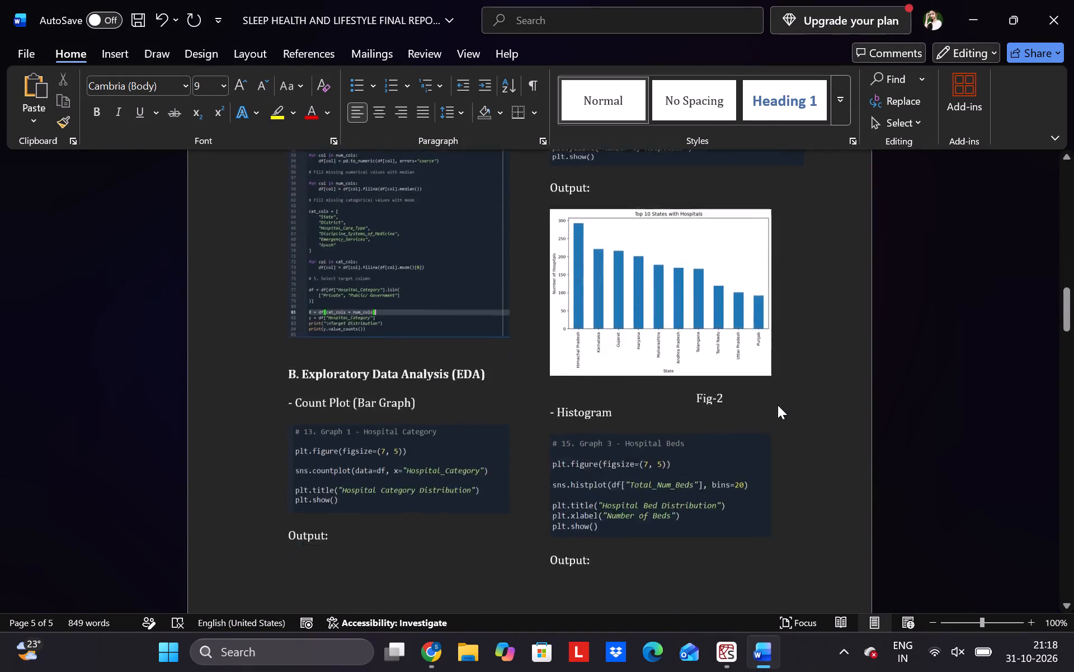
scroll(778, 405, "down", 7)
scroll(778, 405, "up", 6)
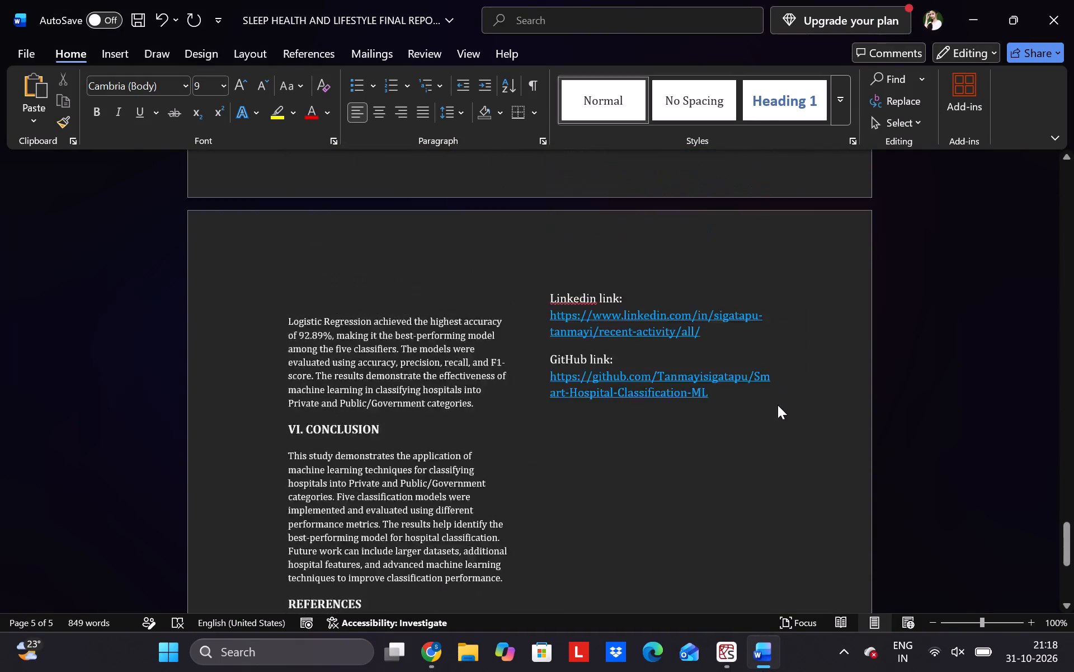
scroll(778, 405, "up", 7)
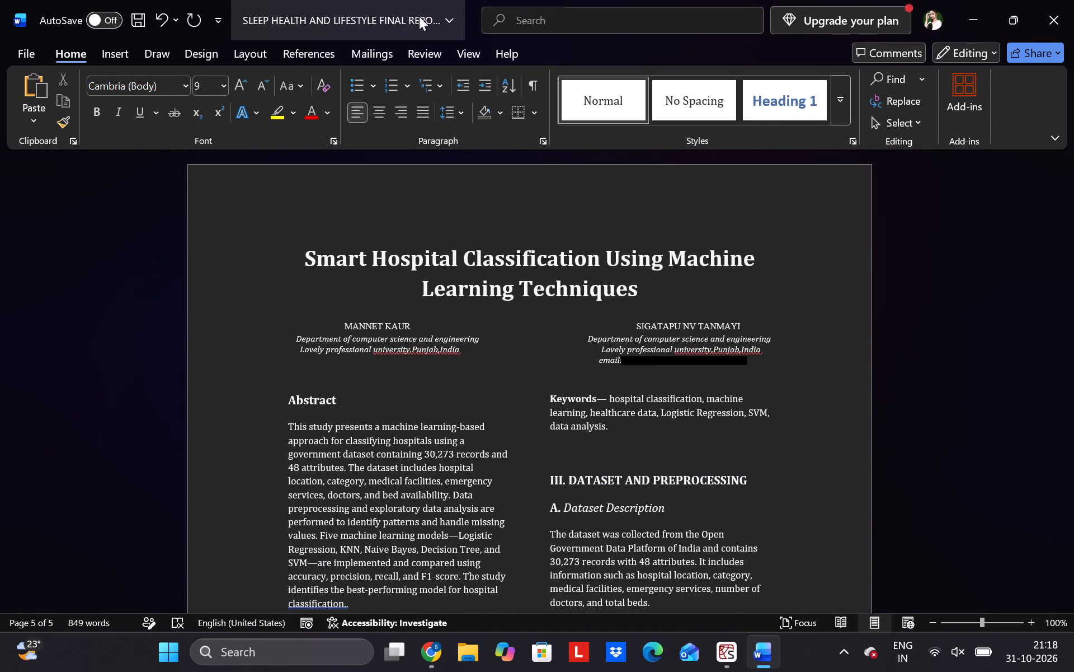
Start saving the report under a new location, choosing the Py_Project_Sem5 folder on the OneDrive Desktop.
left_click(441, 20)
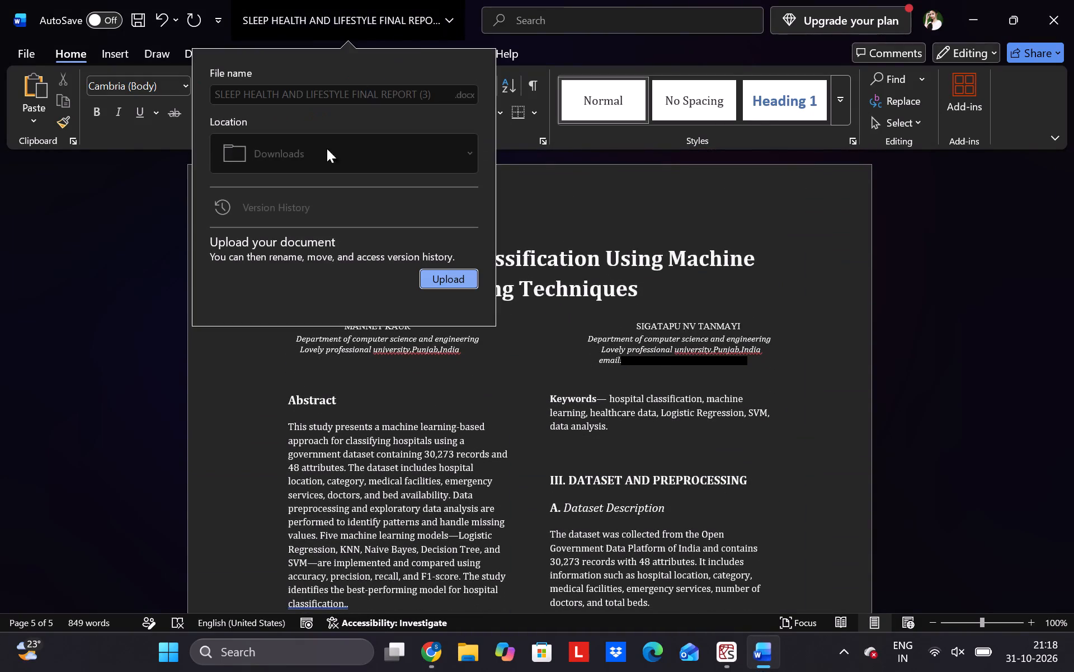
left_click(23, 48)
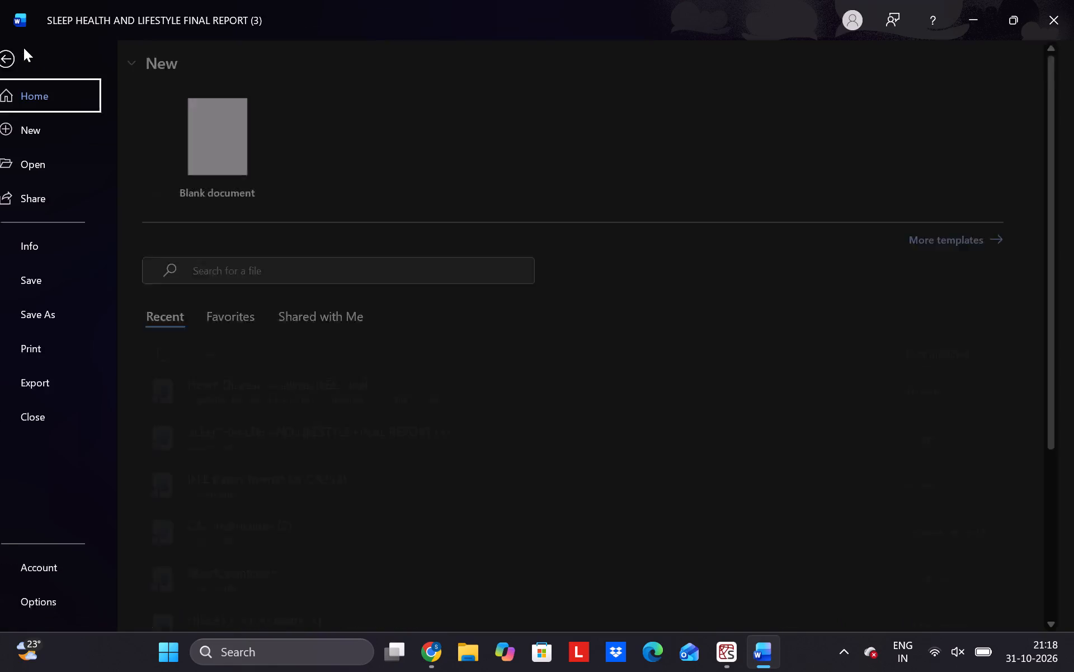
left_click(72, 310)
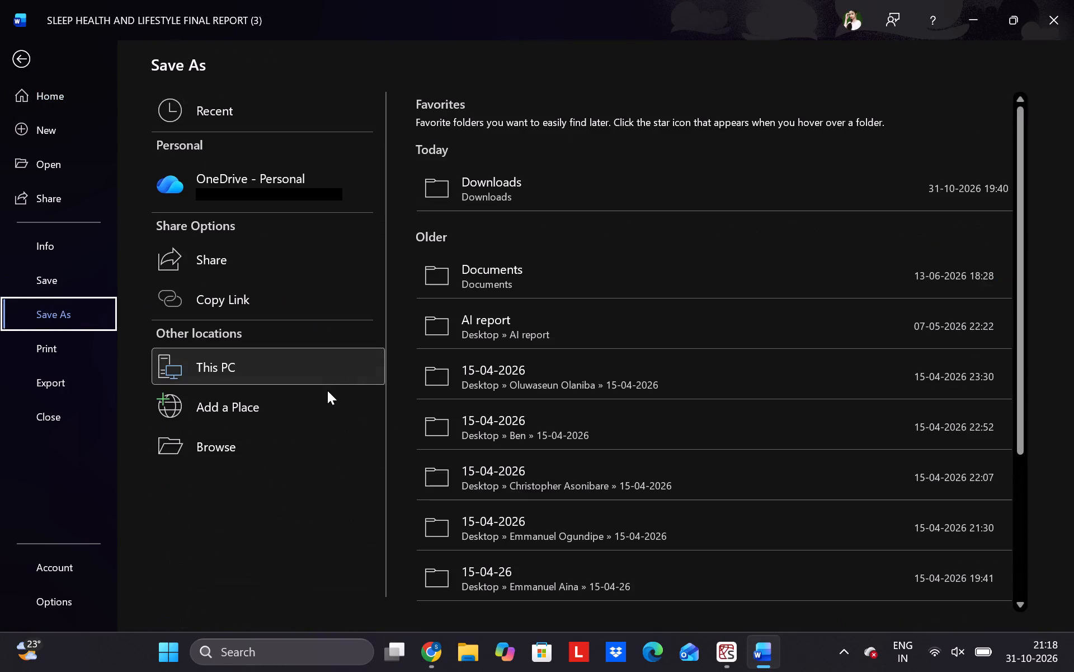
left_click(296, 186)
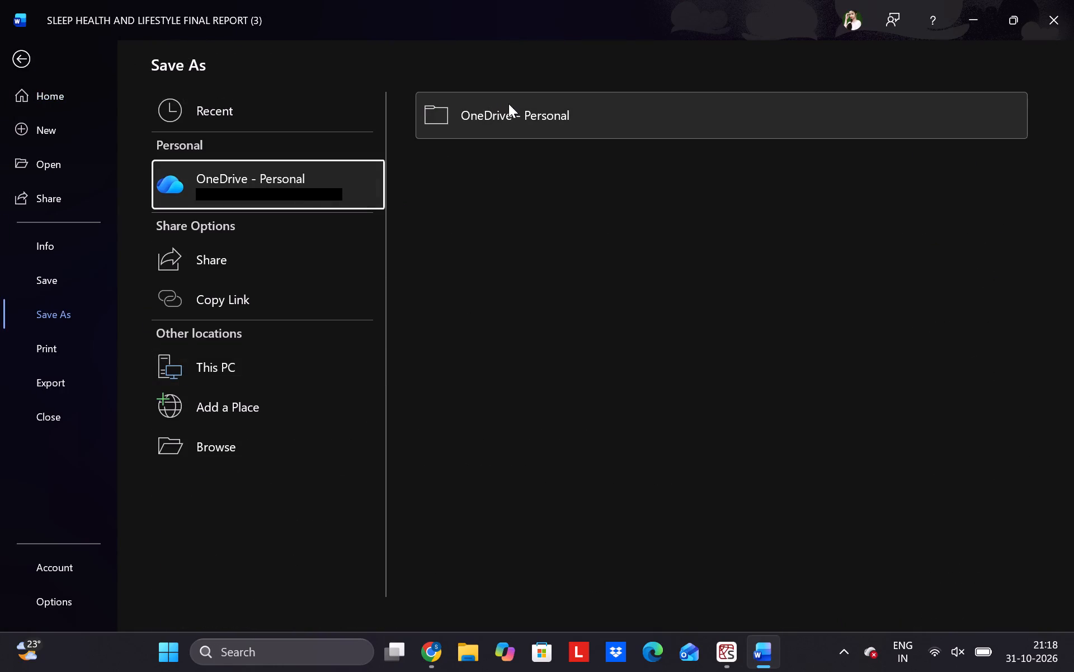
double_click(508, 104)
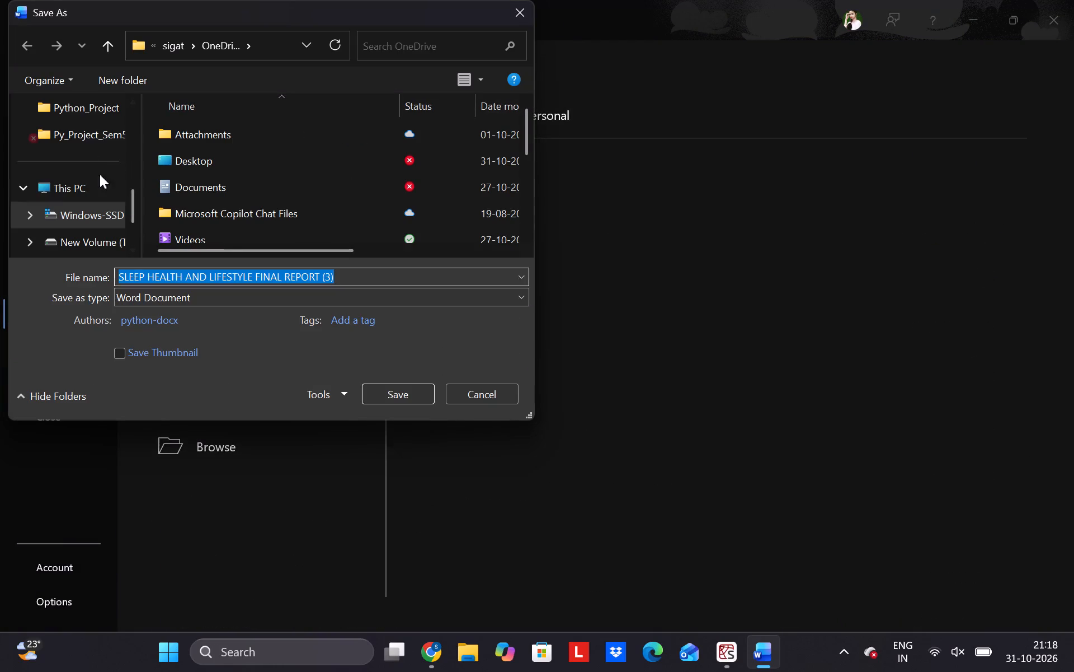
scroll(78, 188, "up", 2)
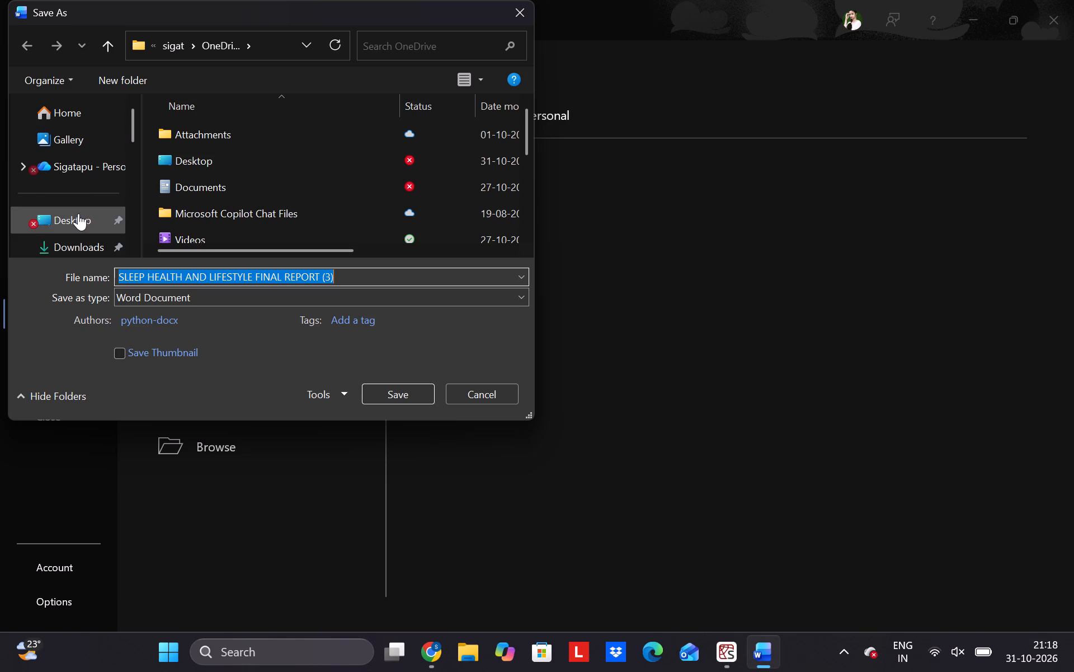
left_click(78, 218)
scroll(263, 213, "down", 2)
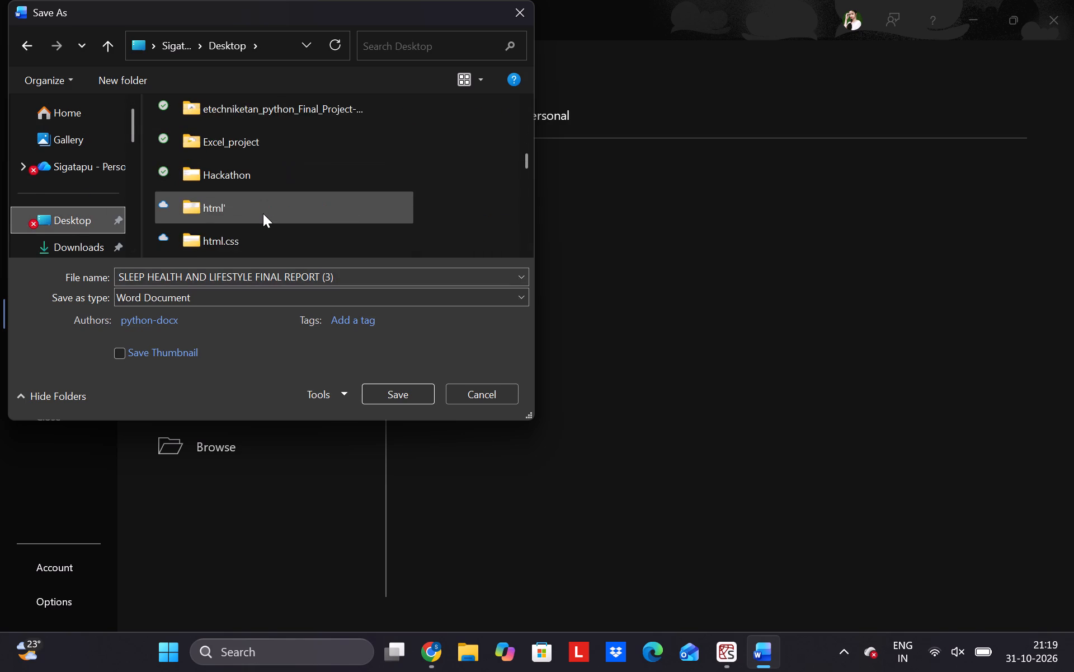
scroll(263, 213, "down", 3)
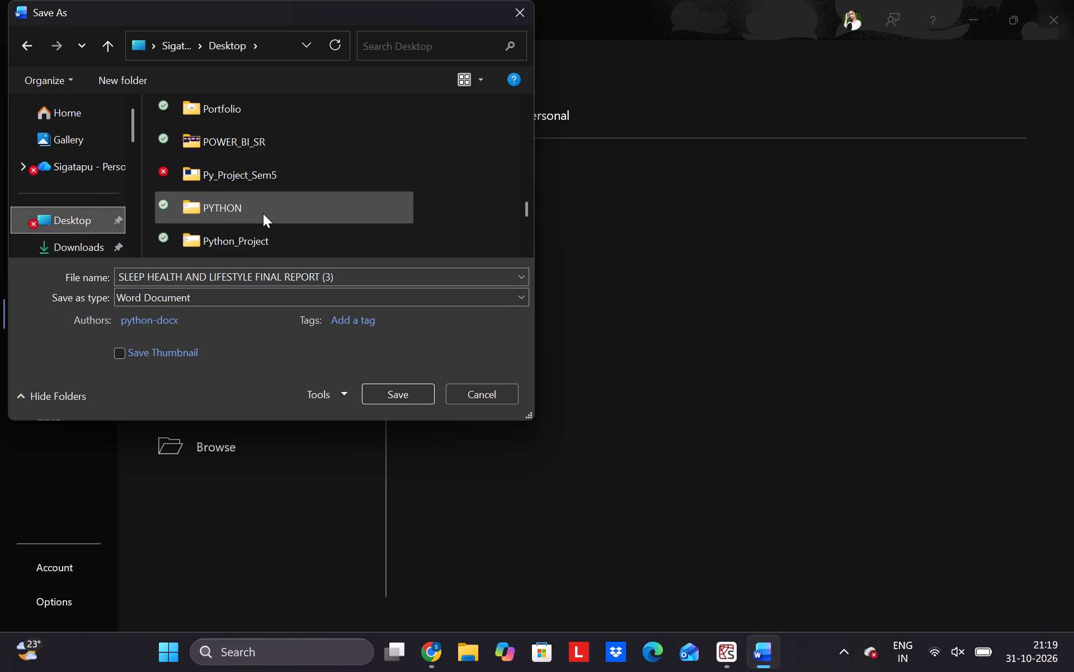
scroll(263, 213, "down", 1)
double_click(268, 175)
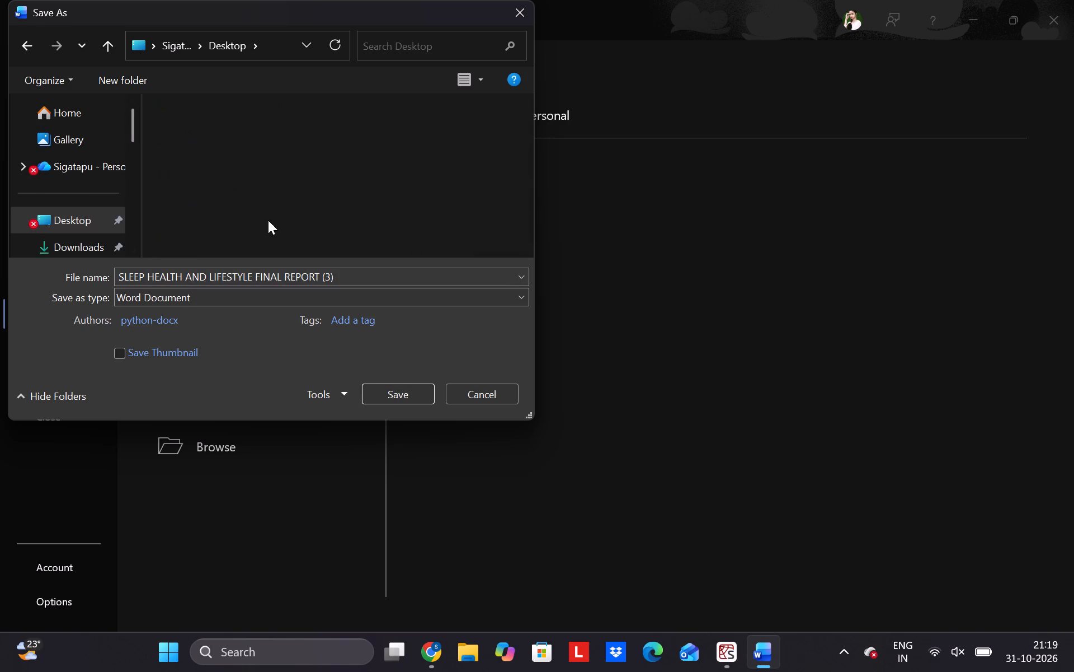
Name the file Python_IEEE_Sem5 and save it as a Word document.
left_click_drag(346, 275, 129, 274)
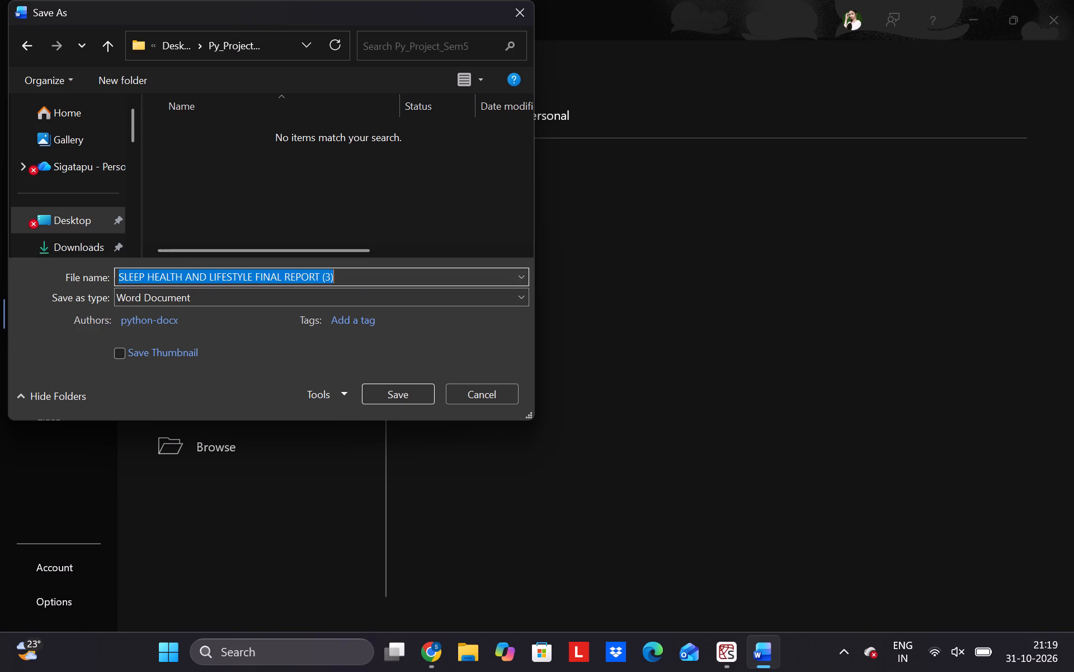
key("BackSpace")
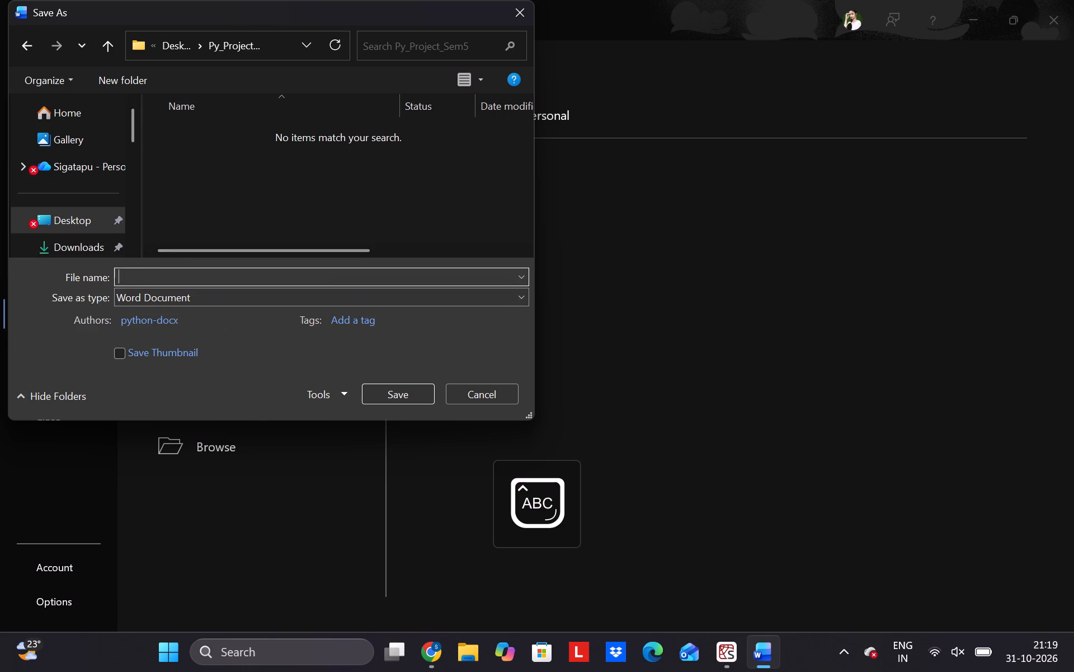
type("yth")
type("on")
key("shift+underscore")
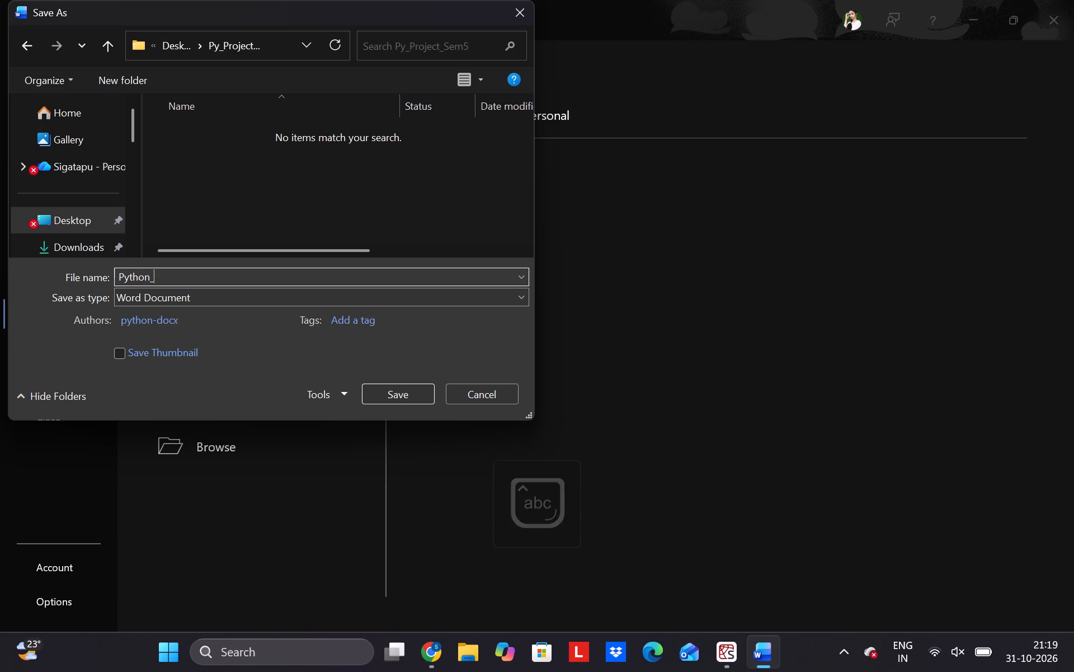
key("r")
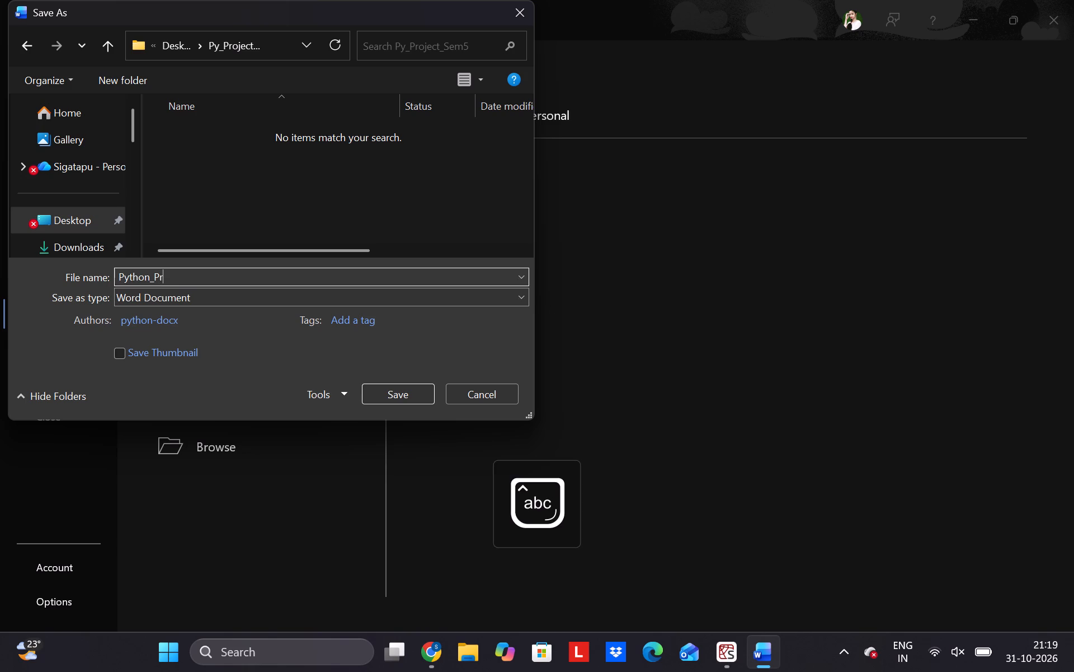
type("ject")
key("BackSpace")
key("BackSpace")
key("BackSpace")
key("BackSpace")
key("BackSpace")
type("oject")
key("BackSpace")
key("BackSpace")
key("BackSpace")
key("BackSpace")
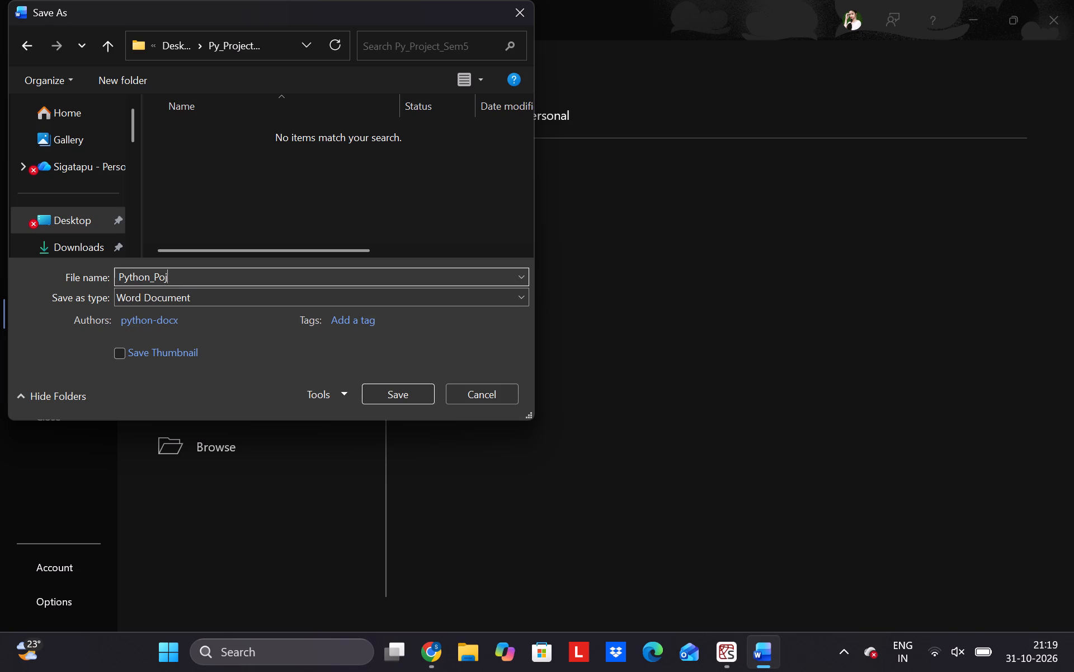
key("BackSpace")
key("BackSpace")
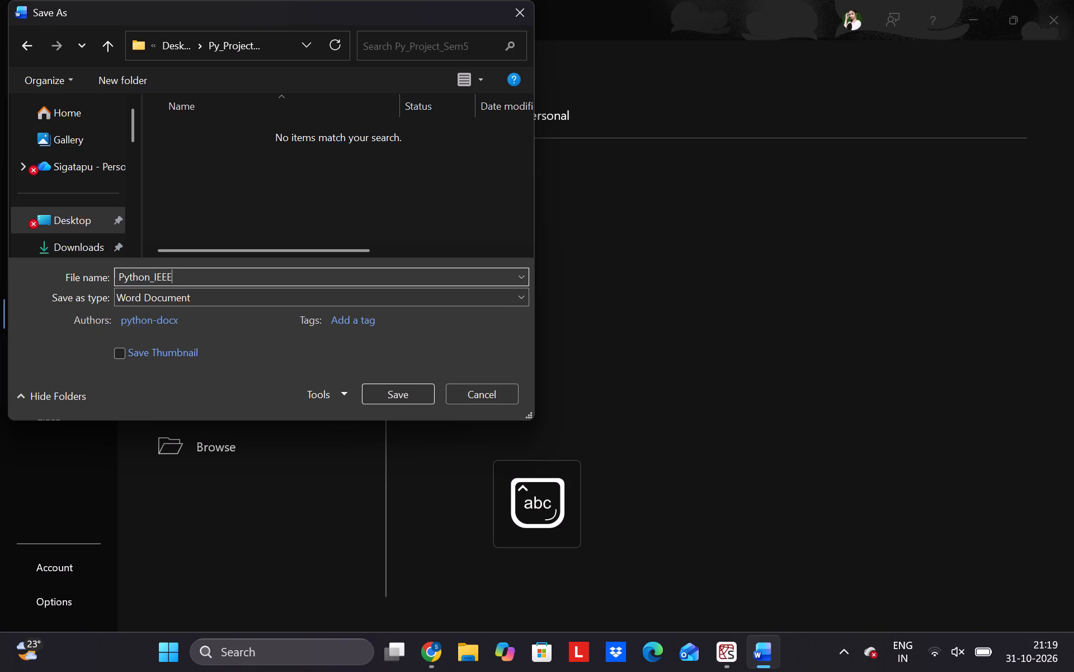
type("em")
key("5")
left_click(381, 400)
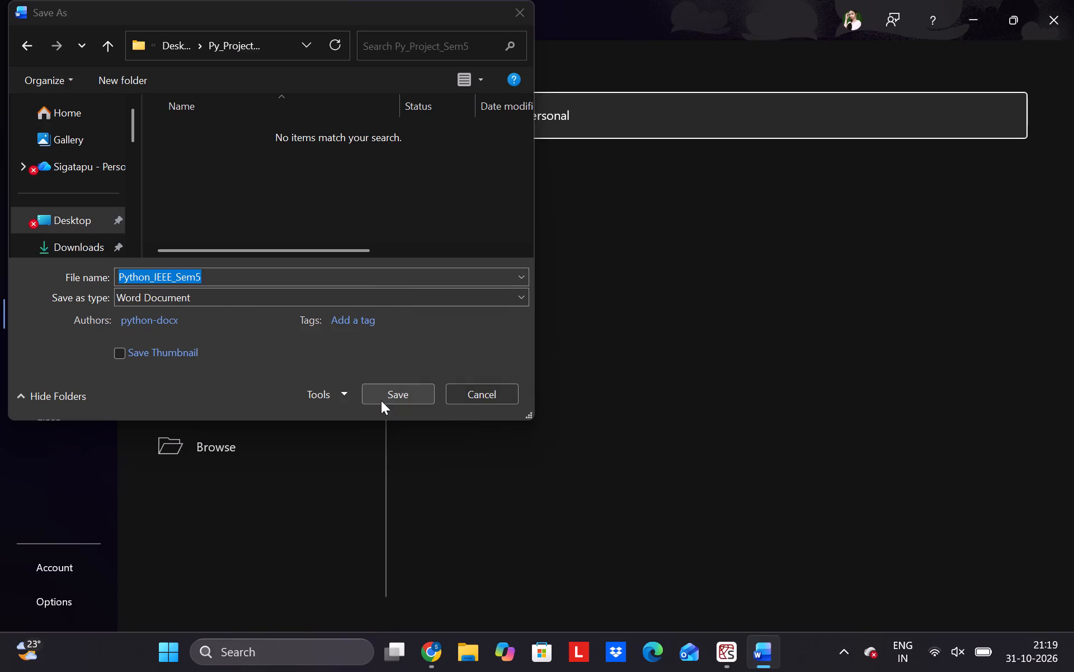
left_click(381, 400)
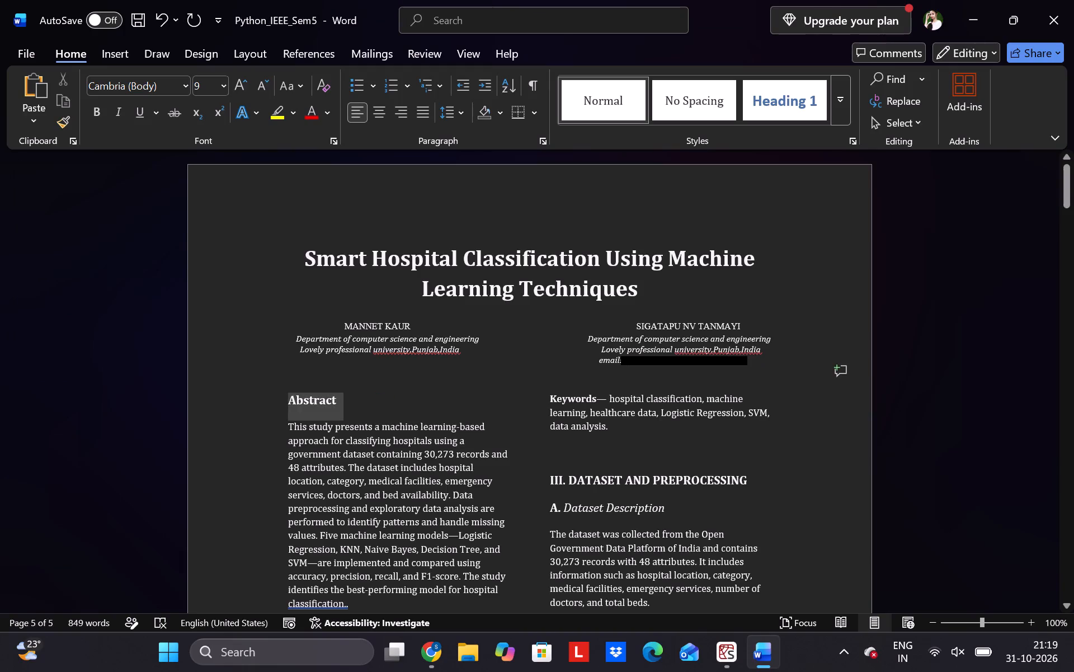
left_click(381, 399)
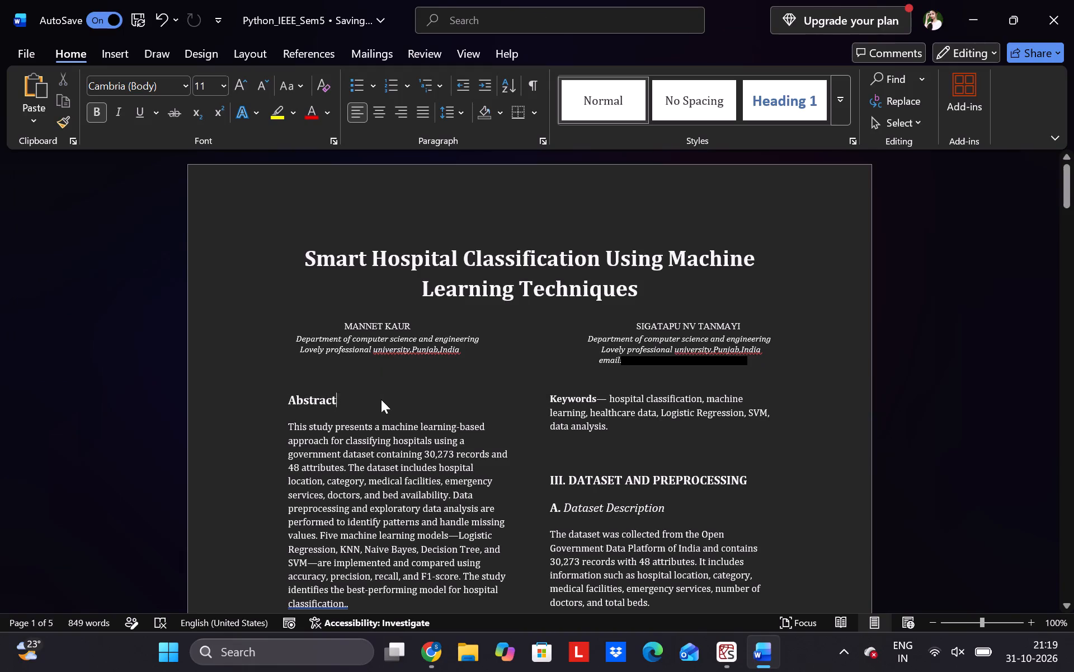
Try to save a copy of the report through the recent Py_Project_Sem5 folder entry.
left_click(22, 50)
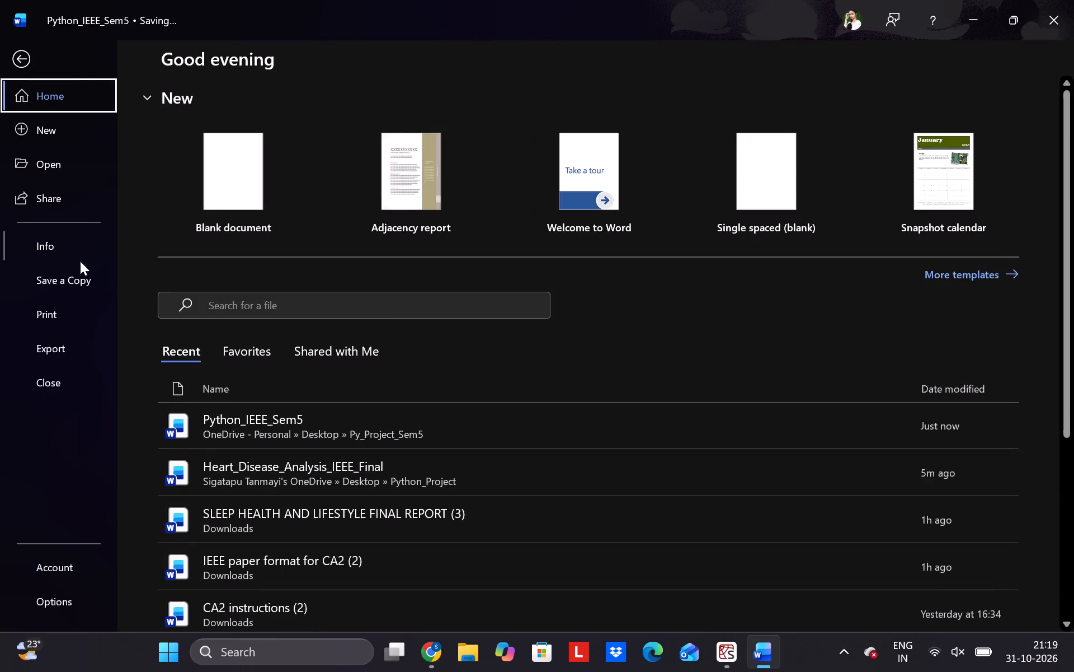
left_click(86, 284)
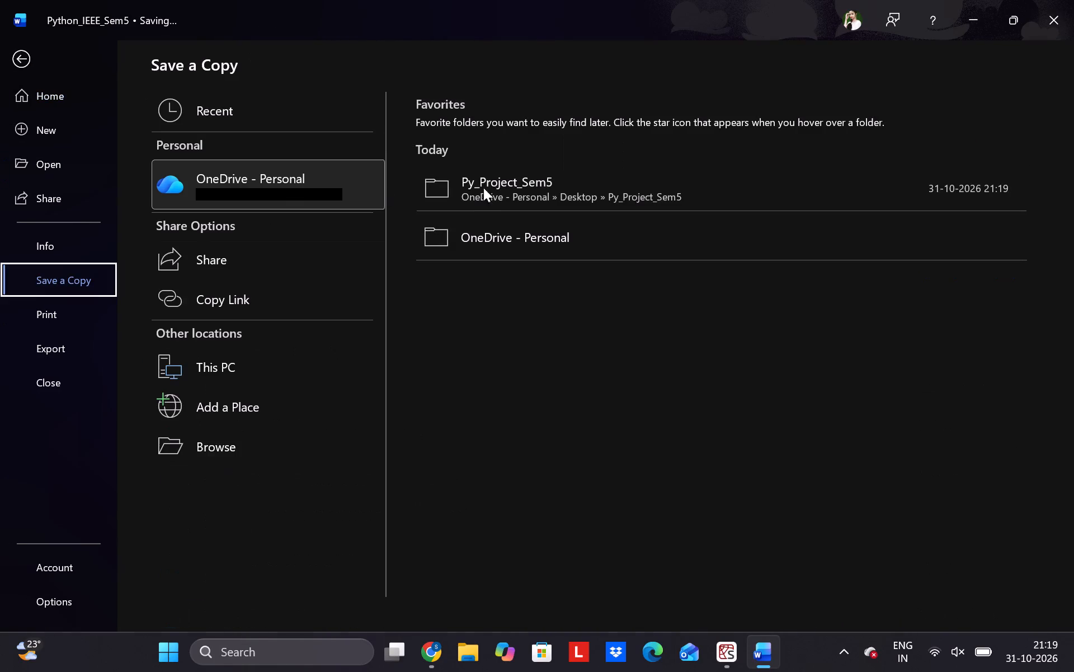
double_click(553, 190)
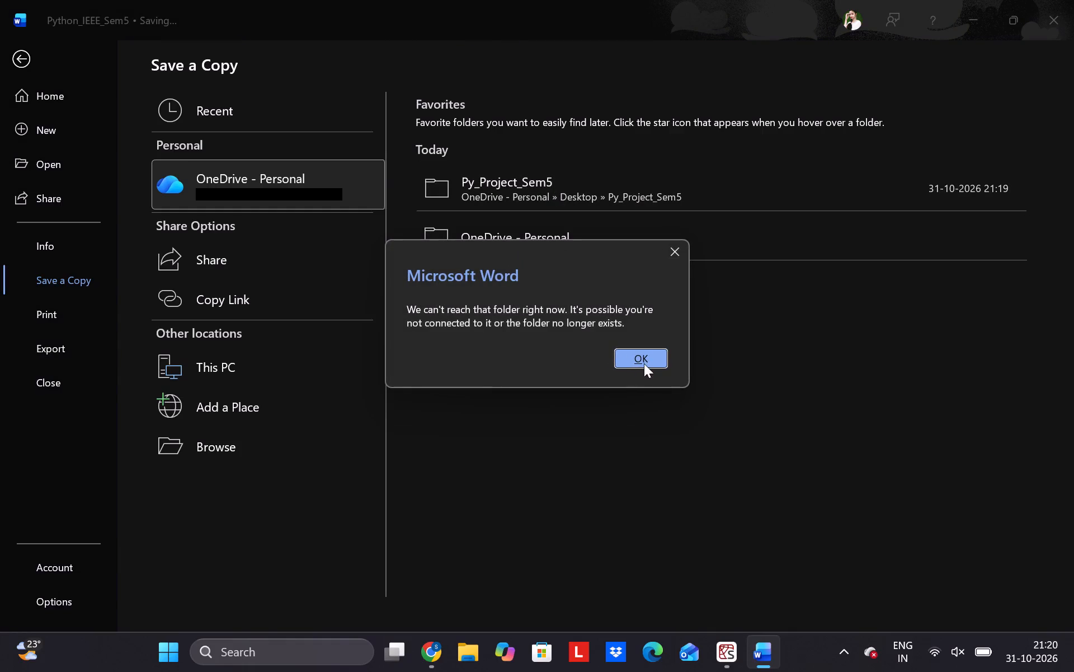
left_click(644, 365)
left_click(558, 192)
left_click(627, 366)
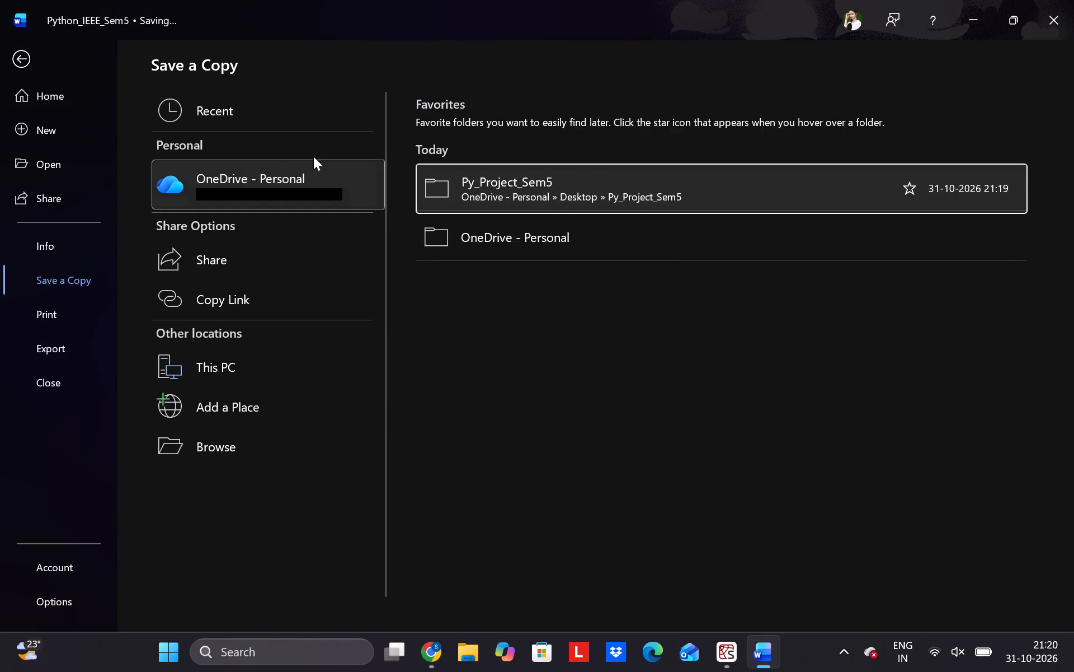
Save a PDF copy of Python_IEEE_Sem5 in the Desktop's Py_Project_Sem5 folder, browsing there from OneDrive - Personal.
double_click(255, 179)
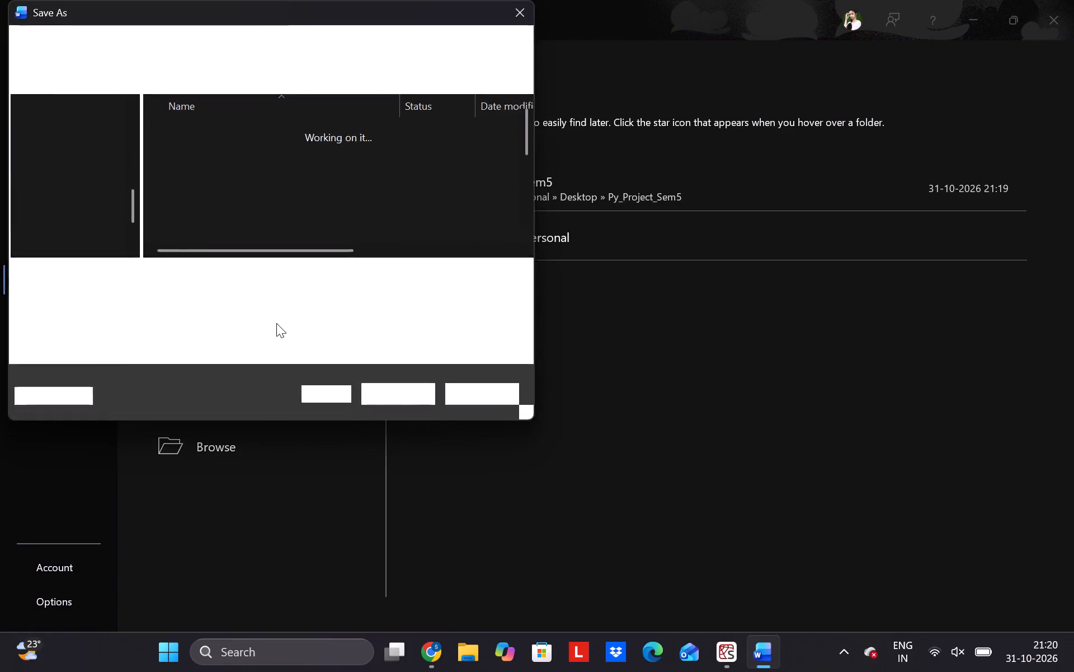
scroll(68, 198, "up", 2)
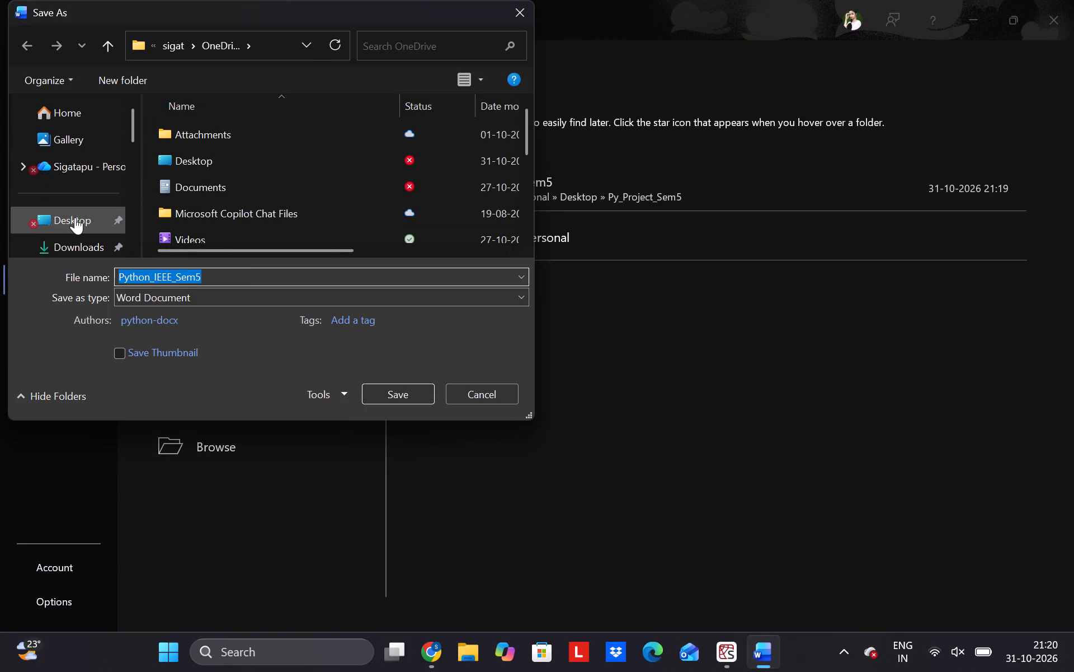
left_click(74, 217)
scroll(269, 193, "down", 3)
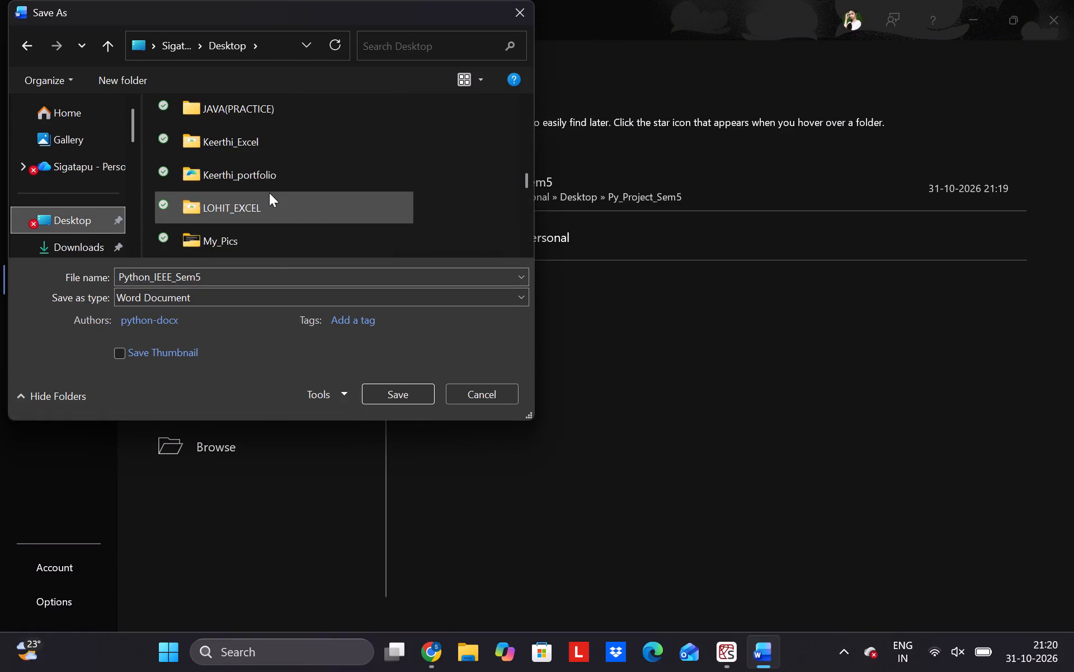
scroll(269, 193, "down", 2)
scroll(269, 193, "up", 1)
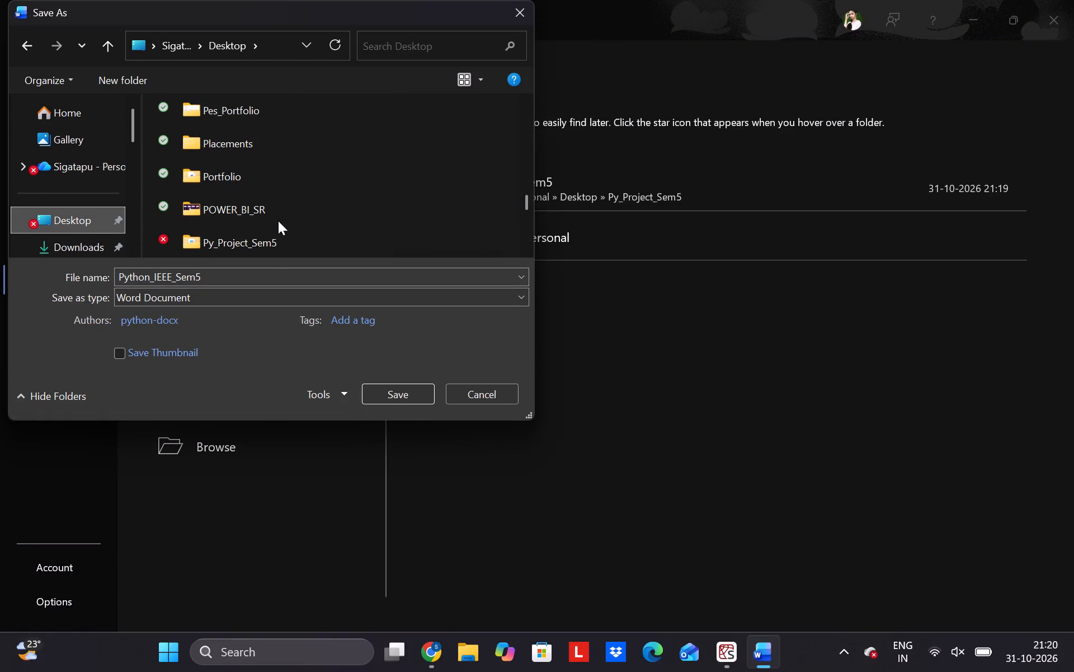
double_click(282, 241)
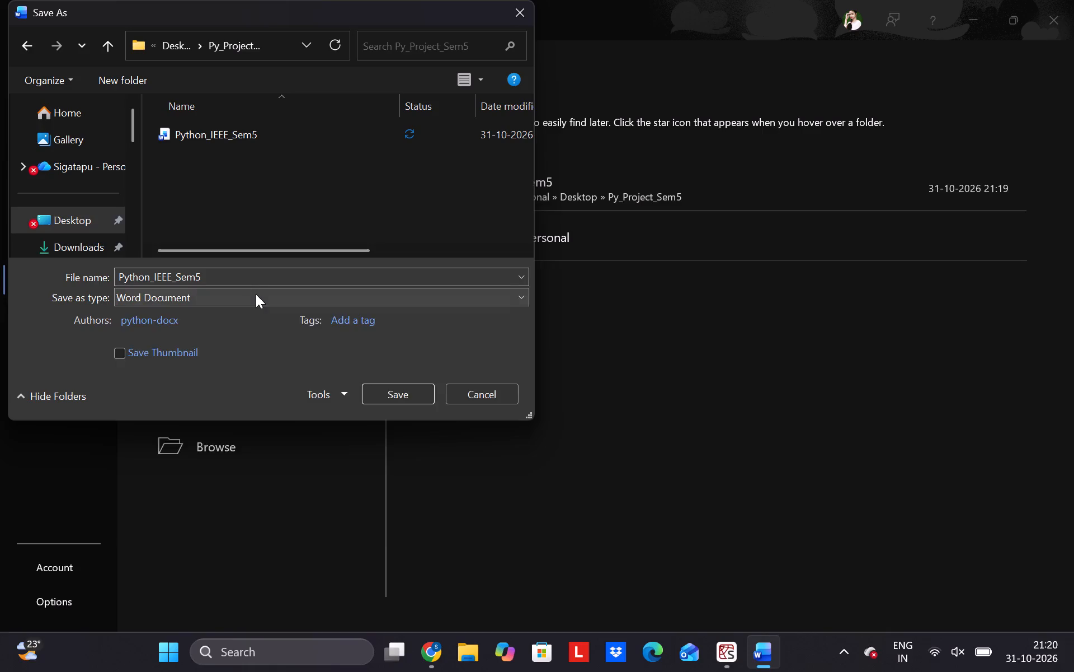
left_click(256, 294)
left_click(218, 395)
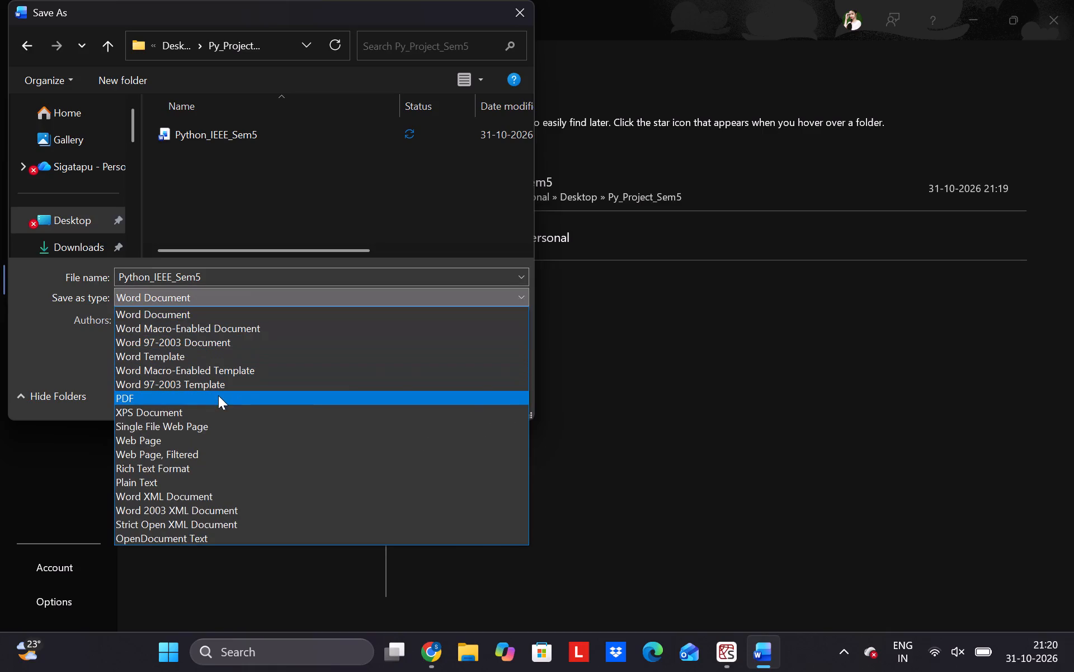
left_click(392, 444)
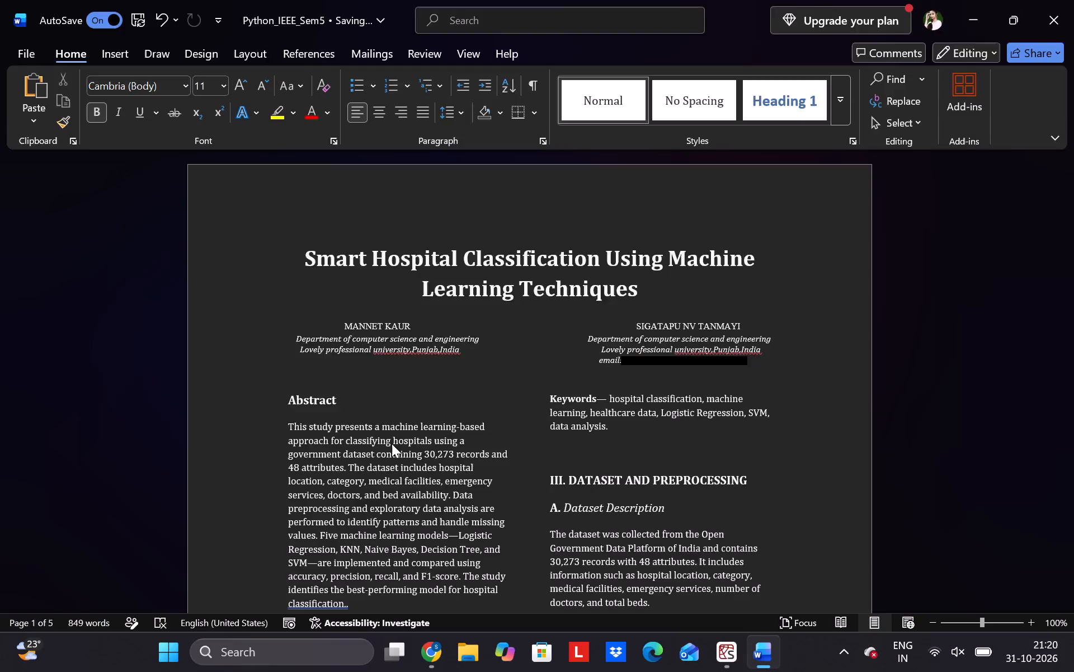
Review the exported Python_IEEE_Sem5 PDF from the title page through the figures, model performance table, conclusion and links.
scroll(619, 273, "down", 1)
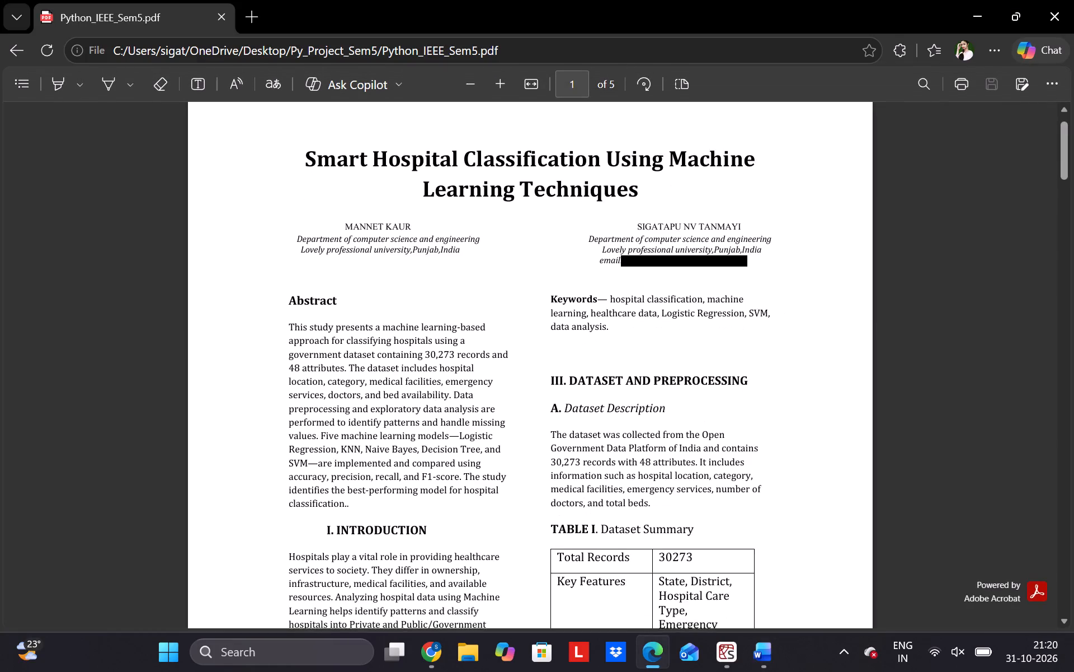
scroll(619, 273, "down", 3)
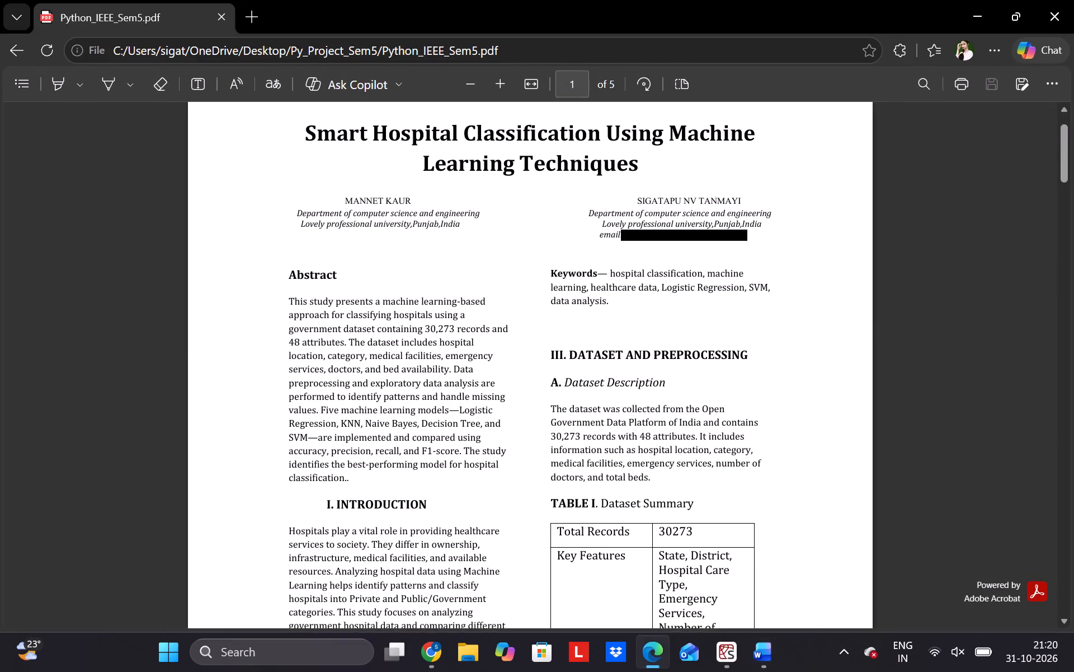
scroll(619, 273, "down", 1)
scroll(619, 273, "up", 1)
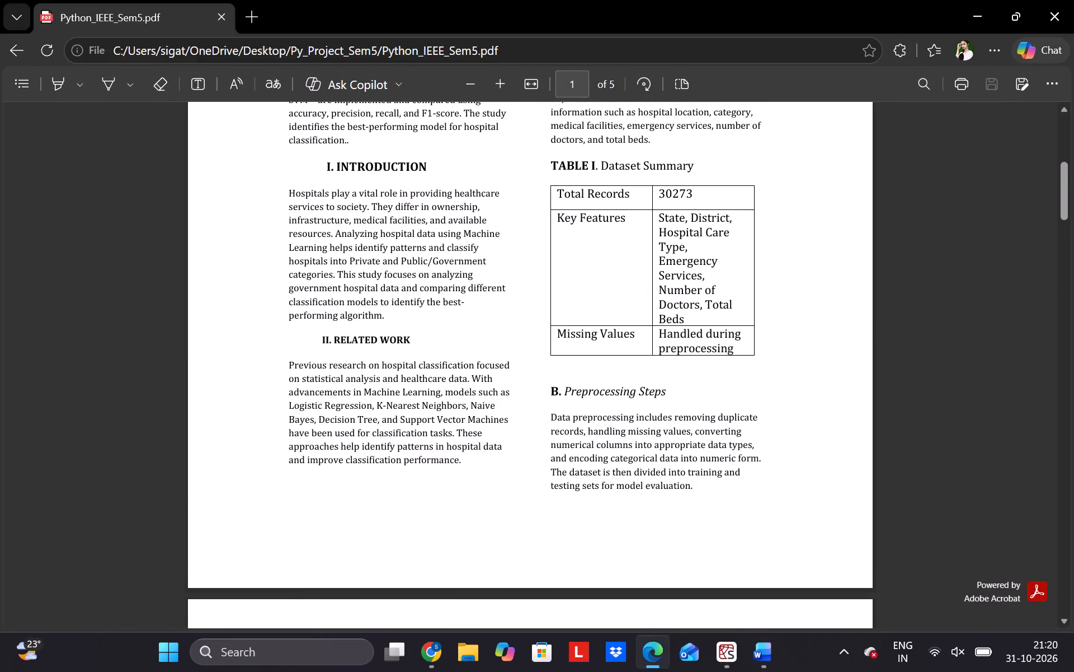
scroll(619, 273, "up", 1)
scroll(619, 273, "down", 7)
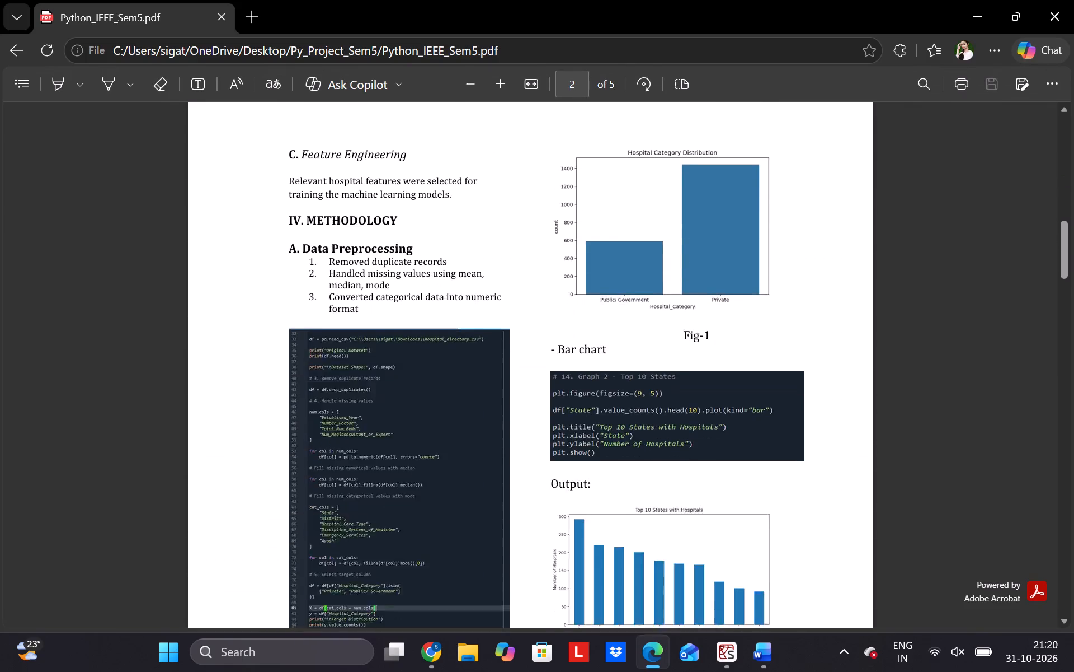
scroll(619, 273, "down", 6)
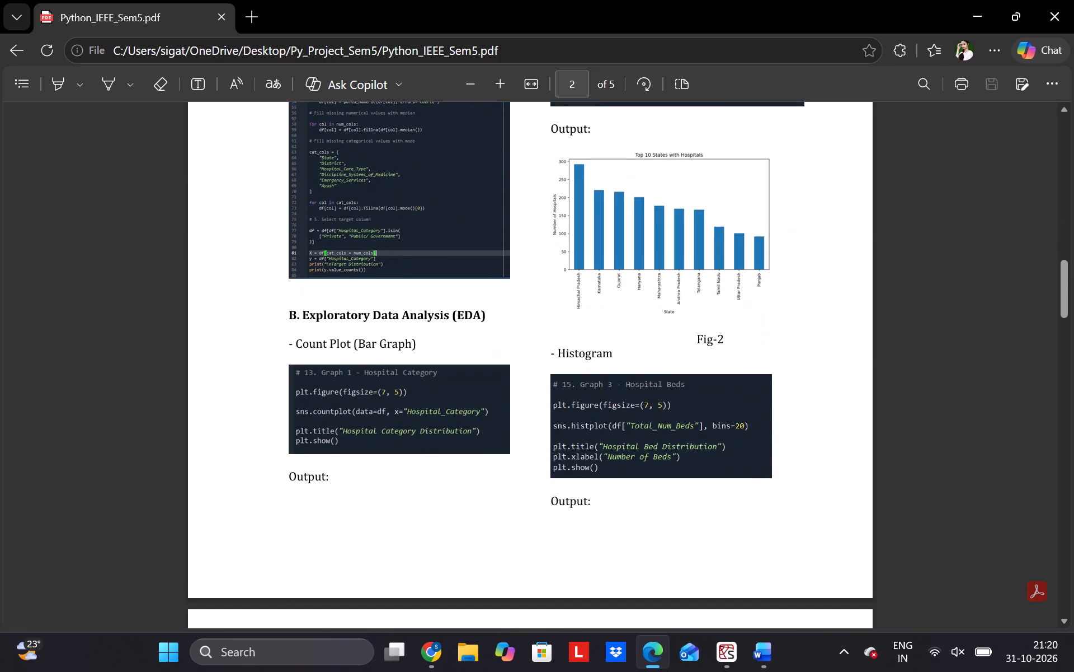
scroll(619, 273, "down", 10)
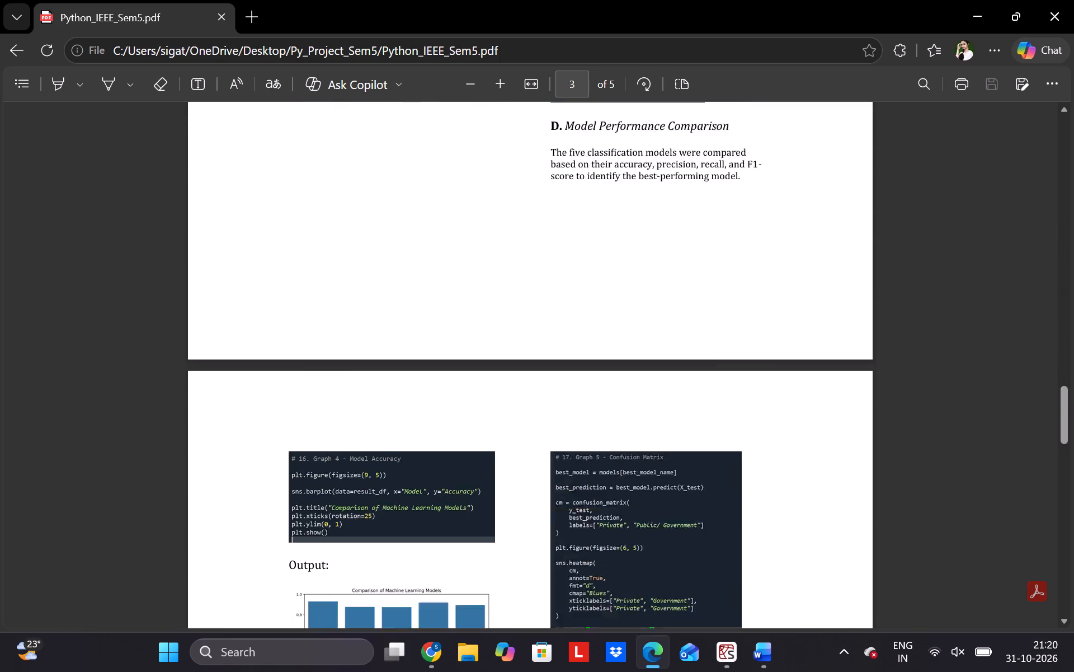
scroll(619, 273, "down", 4)
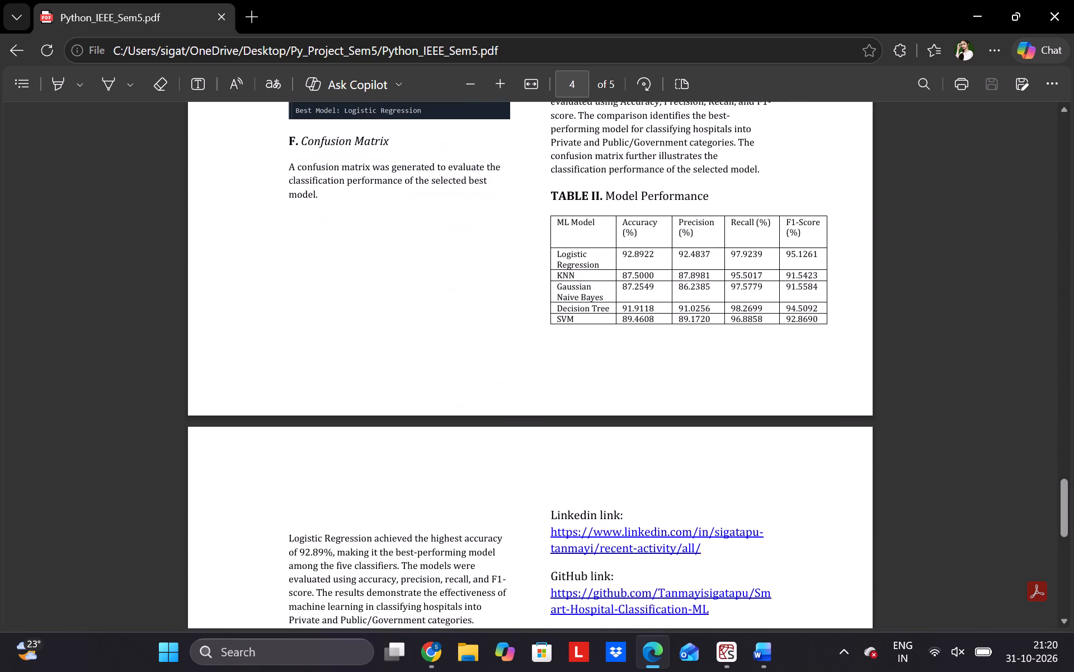
scroll(619, 273, "down", 2)
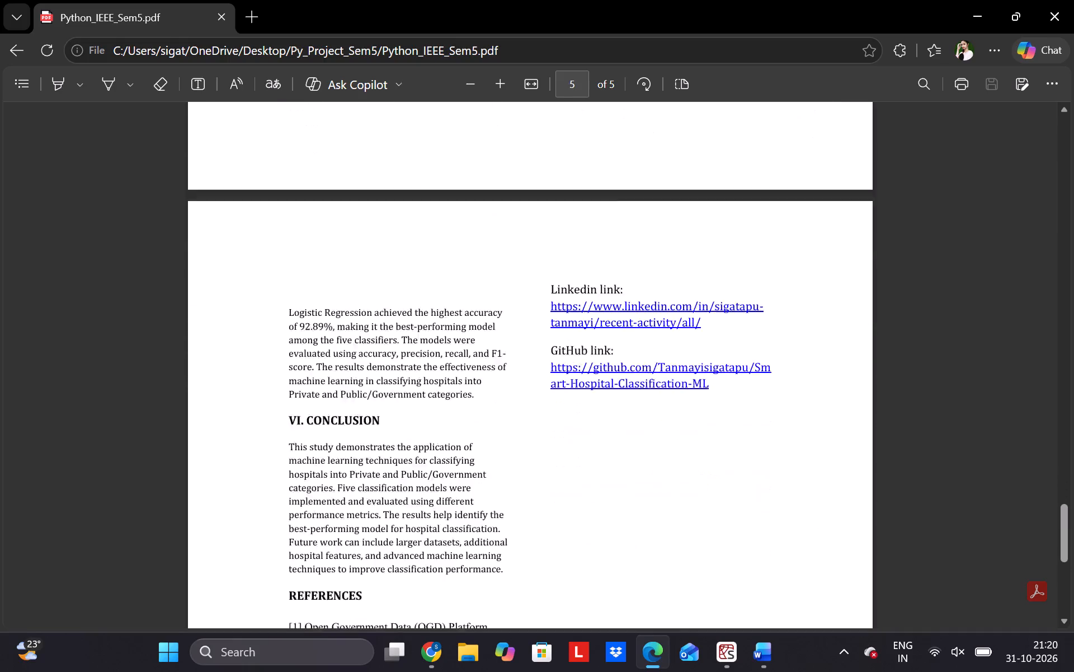
Recheck the final pages of the Python_IEEE_Sem5 PDF around the model performance table and conclusion, and close the PDF to return to Word.
scroll(619, 273, "down", 5)
scroll(619, 273, "up", 7)
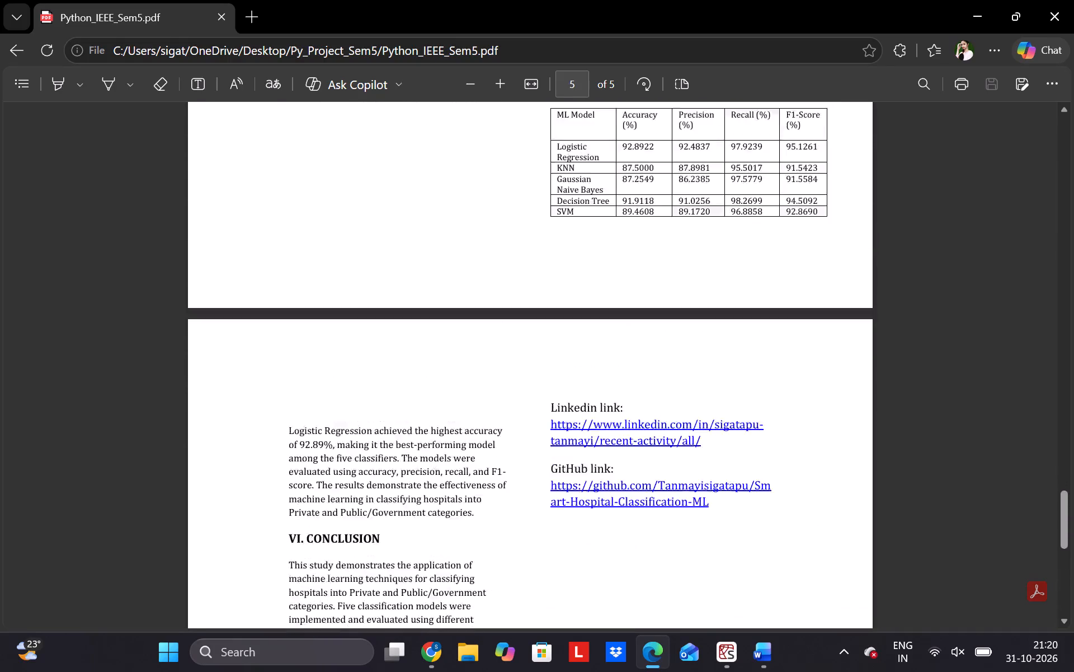
scroll(619, 273, "up", 4)
left_click(1073, 0)
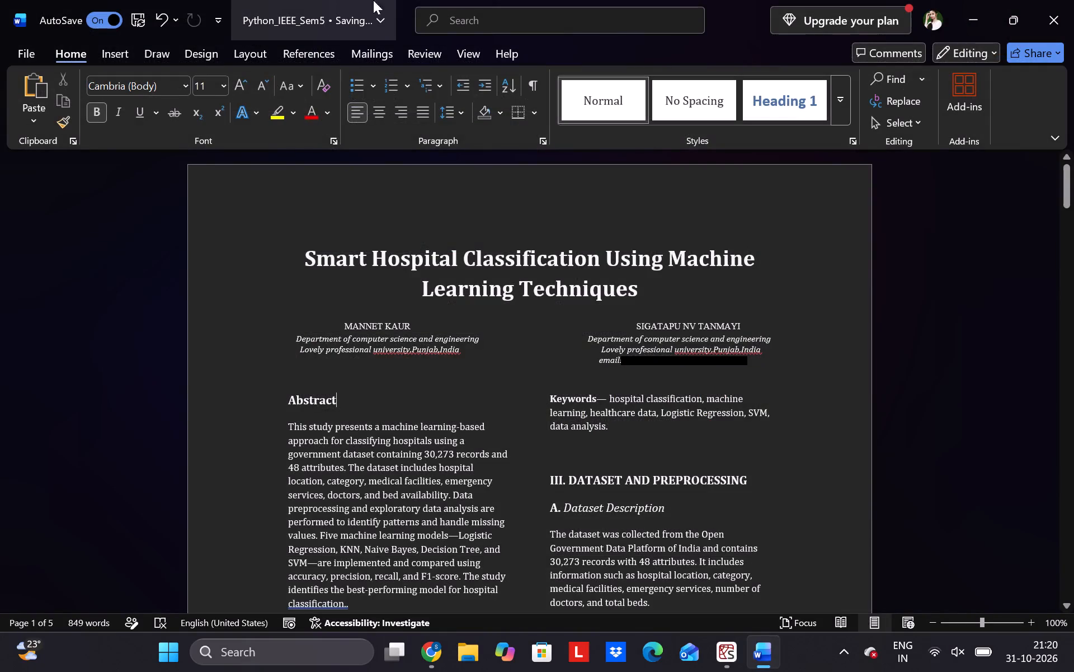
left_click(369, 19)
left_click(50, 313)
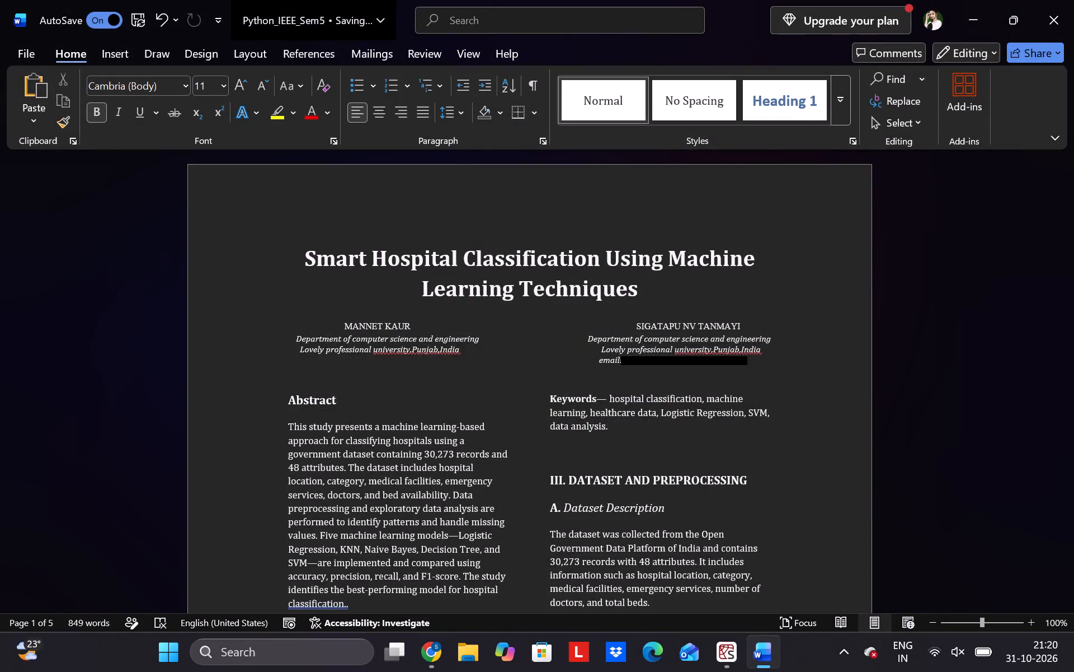
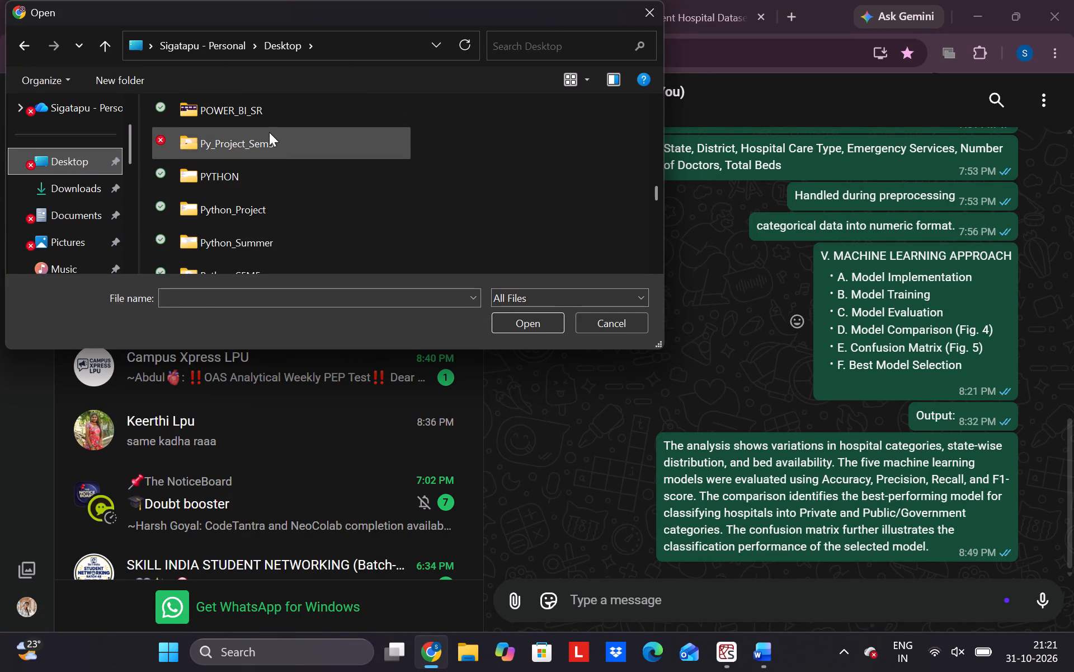
Try to attach the Python_IEEE_Sem5 Word document from the Desktop's Py_Project_Sem5 folder to the WhatsApp self-chat.
double_click(283, 142)
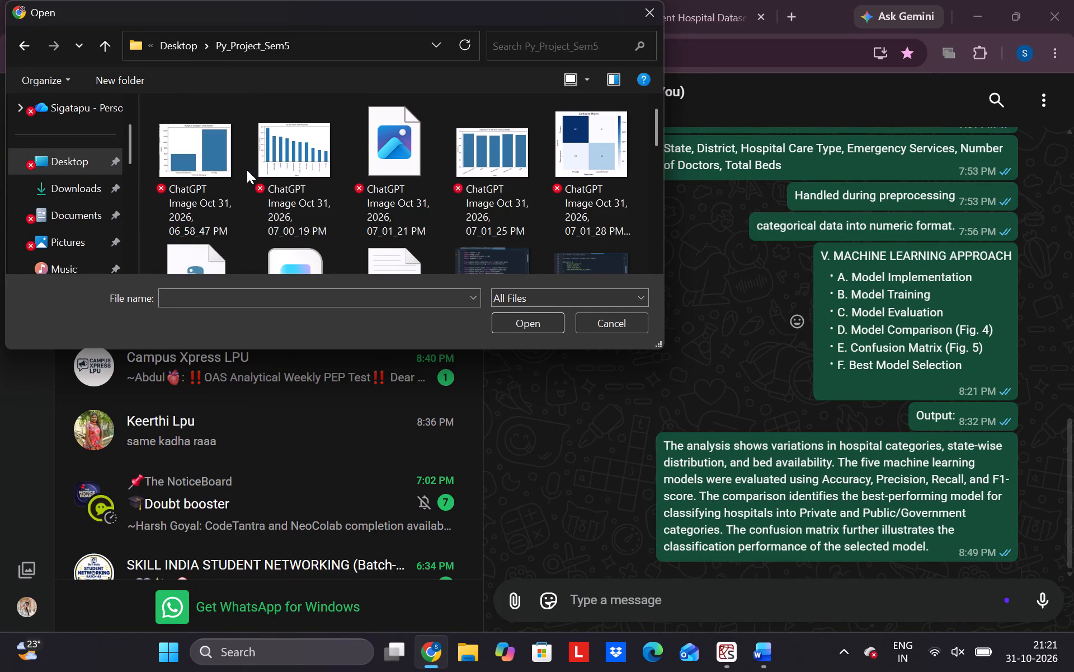
scroll(247, 170, "down", 3)
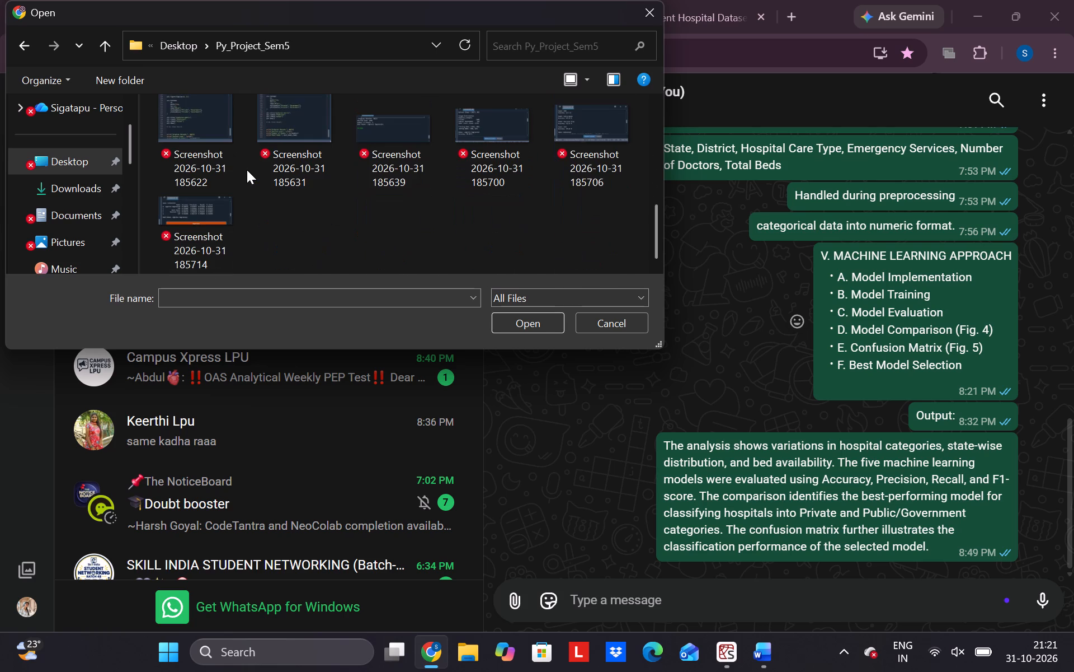
scroll(247, 170, "down", 1)
scroll(247, 170, "up", 1)
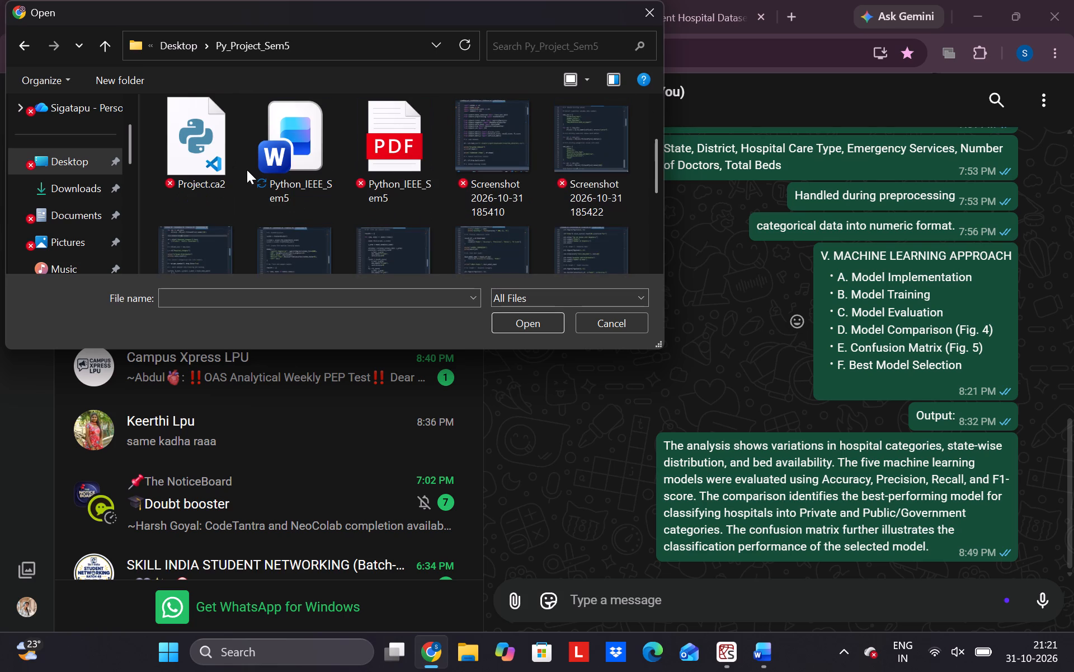
scroll(247, 170, "up", 1)
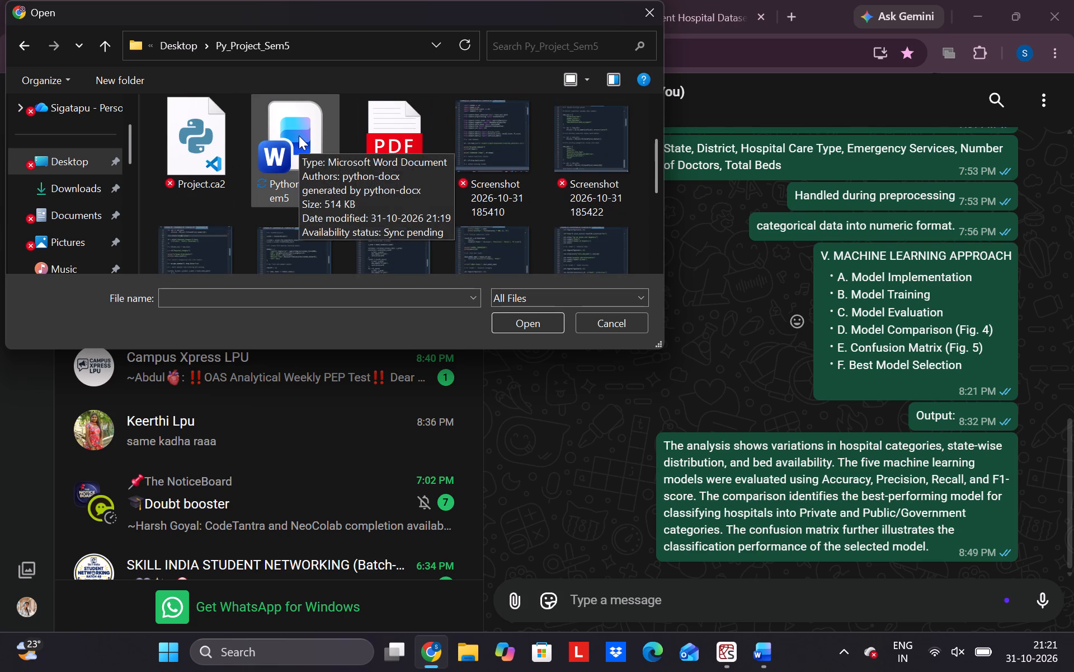
left_click(299, 136)
left_click(525, 323)
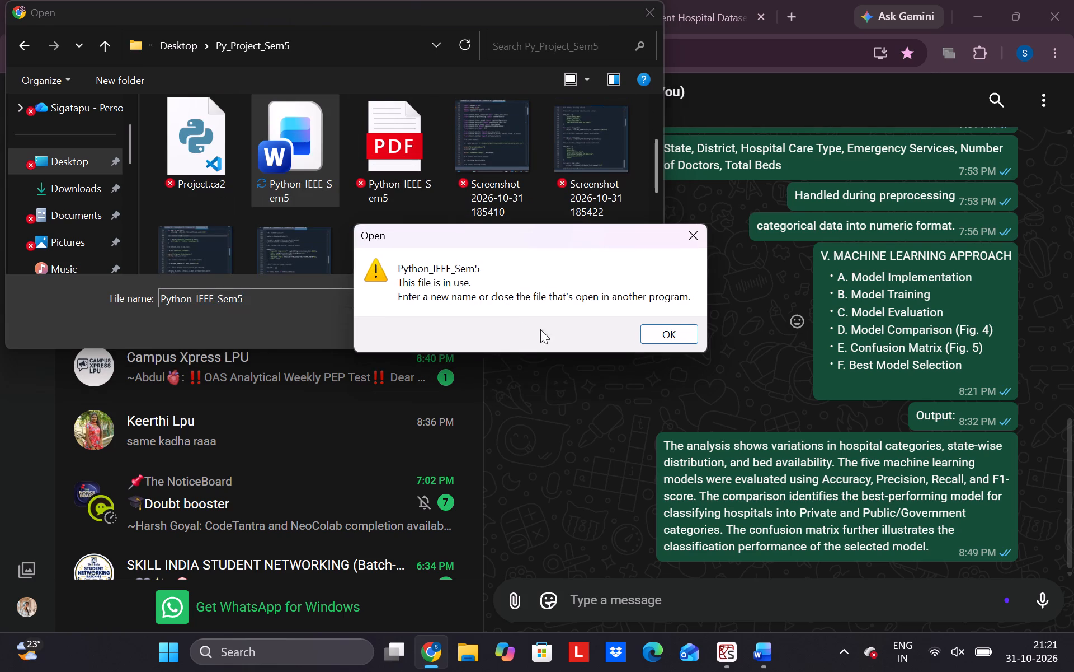
left_click(667, 340)
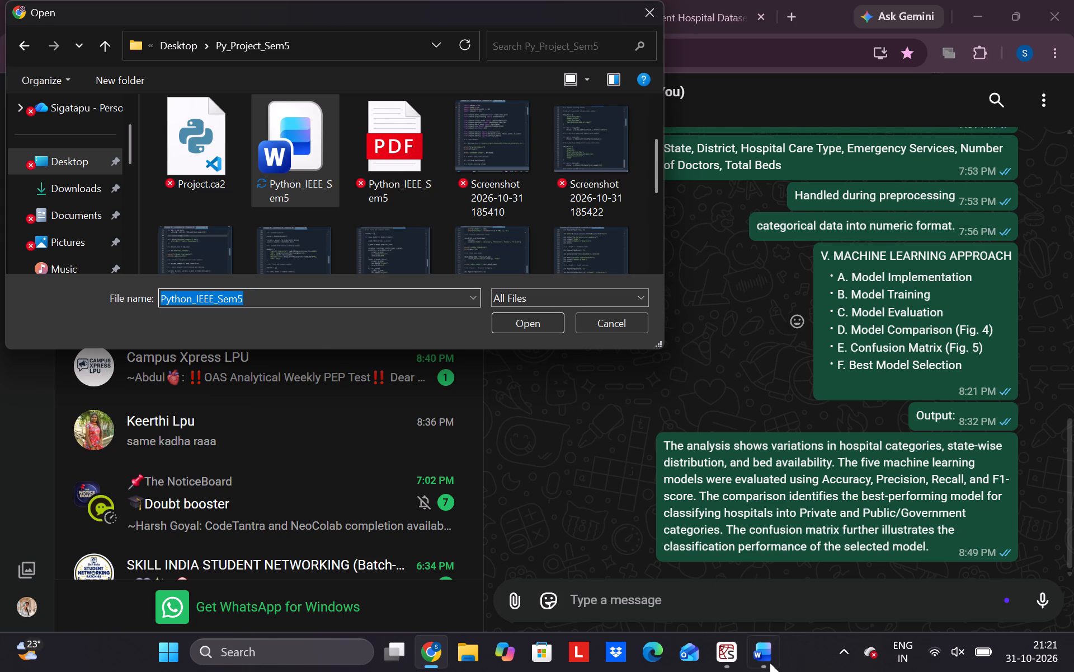
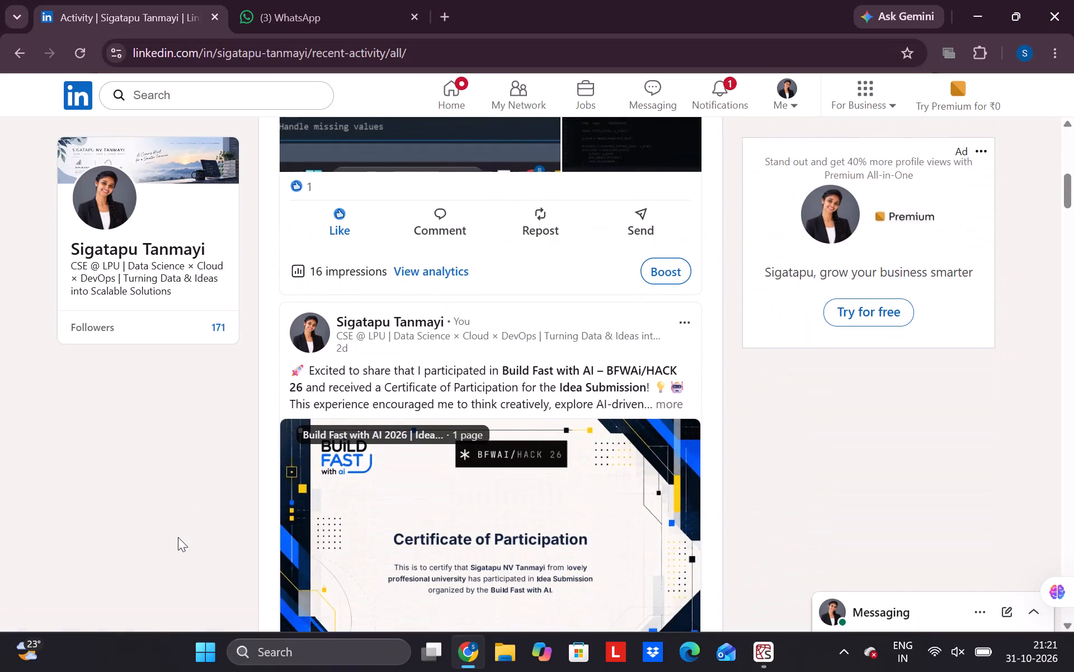
Open the options for the LinkedIn post about the Smart Hospital Classification Using Machine Learning project.
scroll(178, 537, "up", 4)
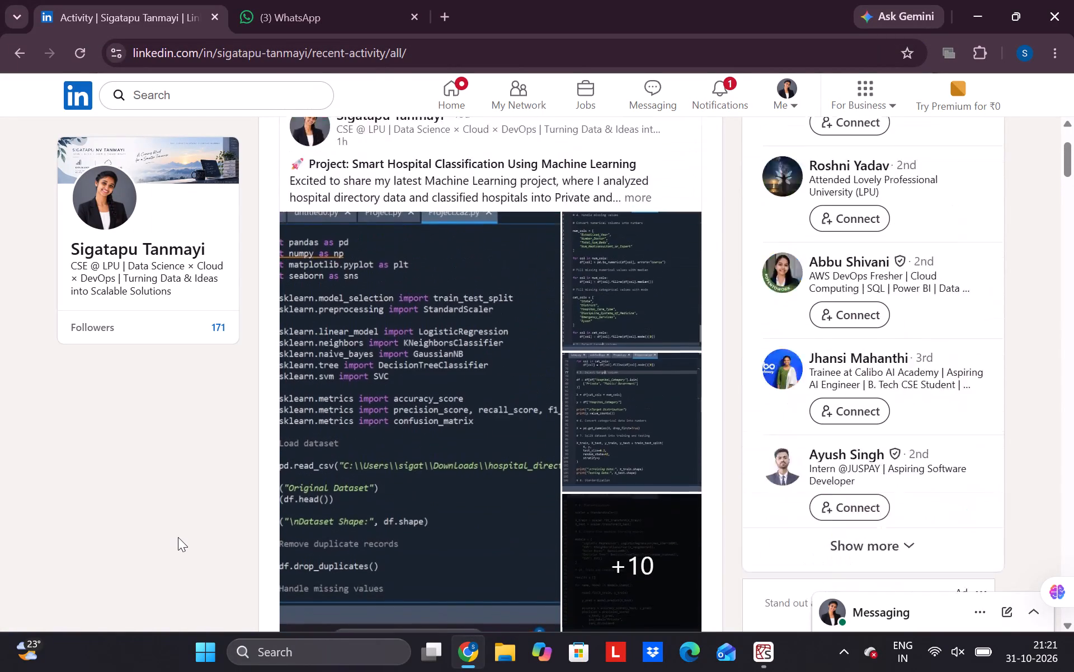
scroll(178, 537, "up", 2)
left_click(681, 248)
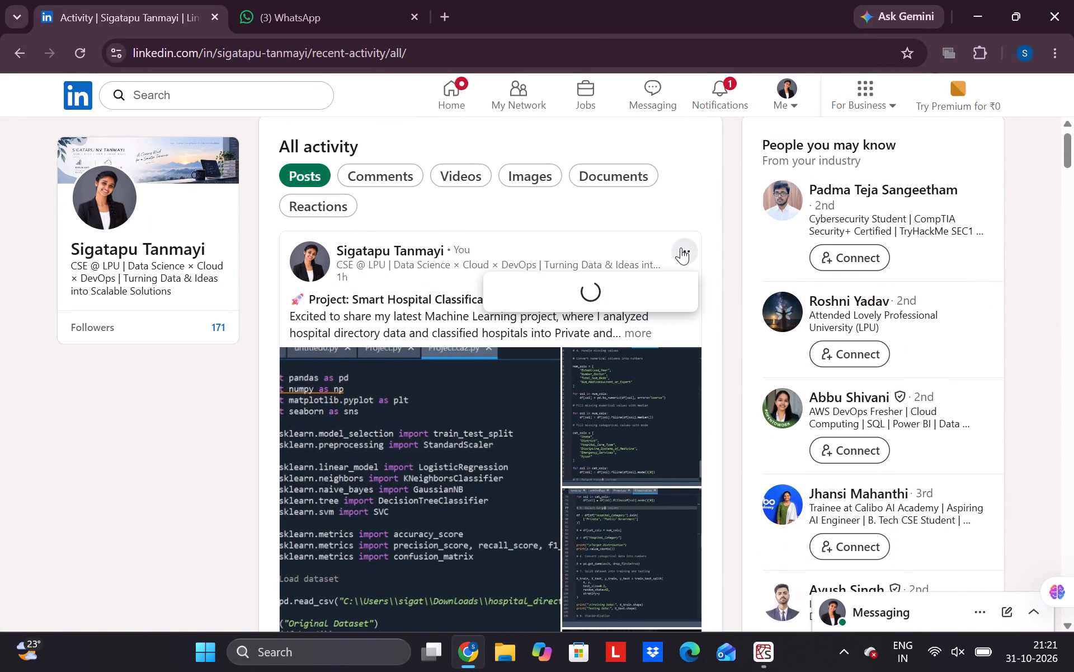
scroll(591, 438, "down", 1)
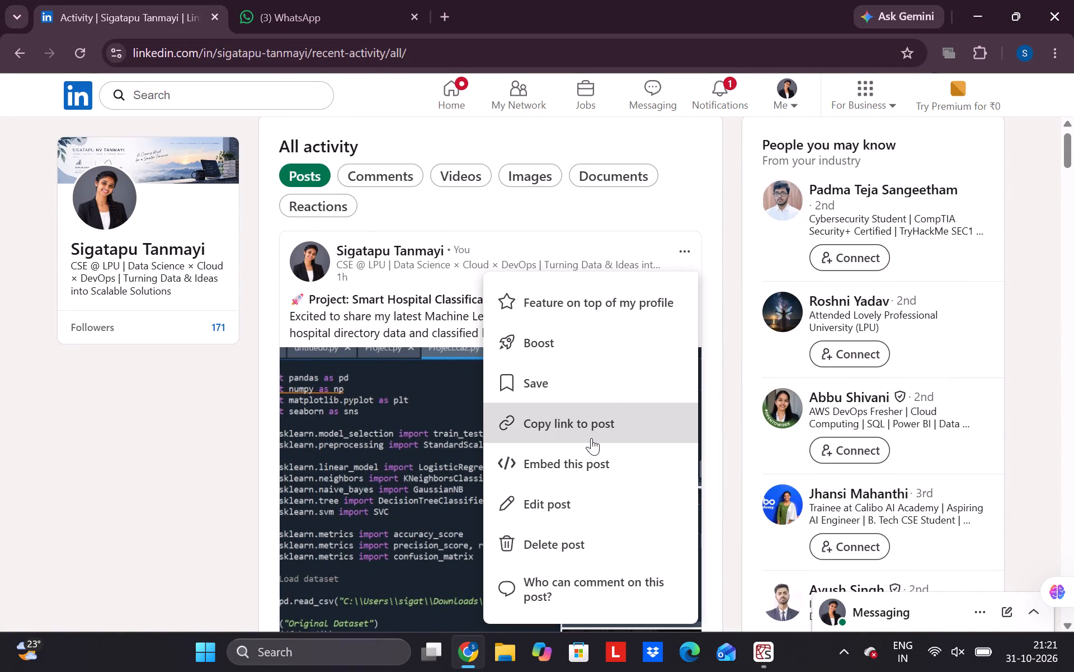
scroll(591, 438, "down", 1)
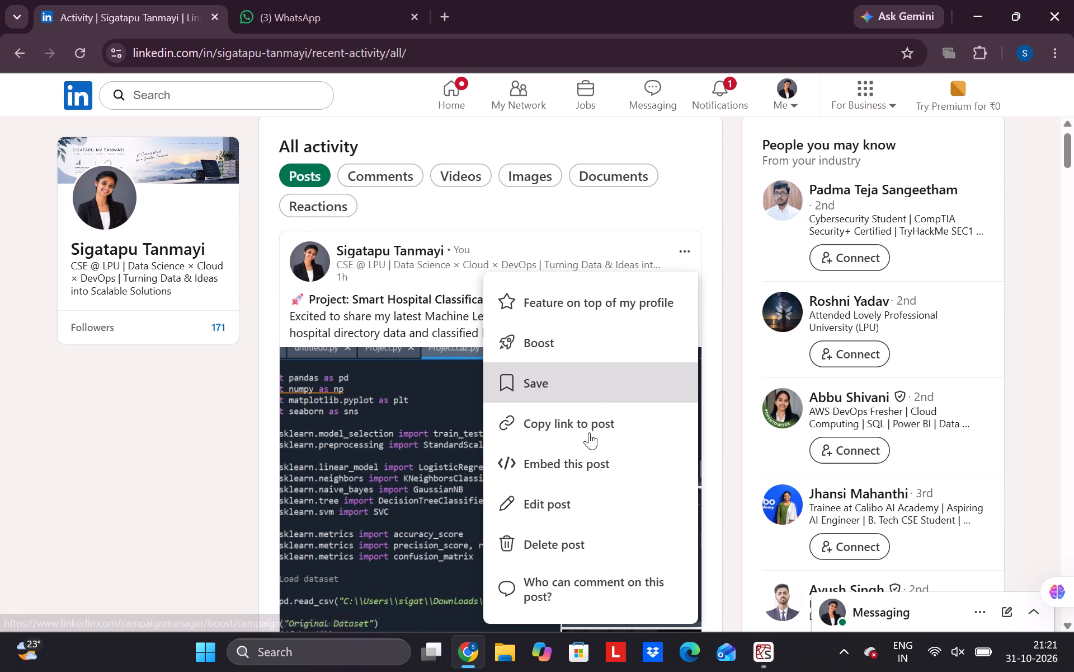
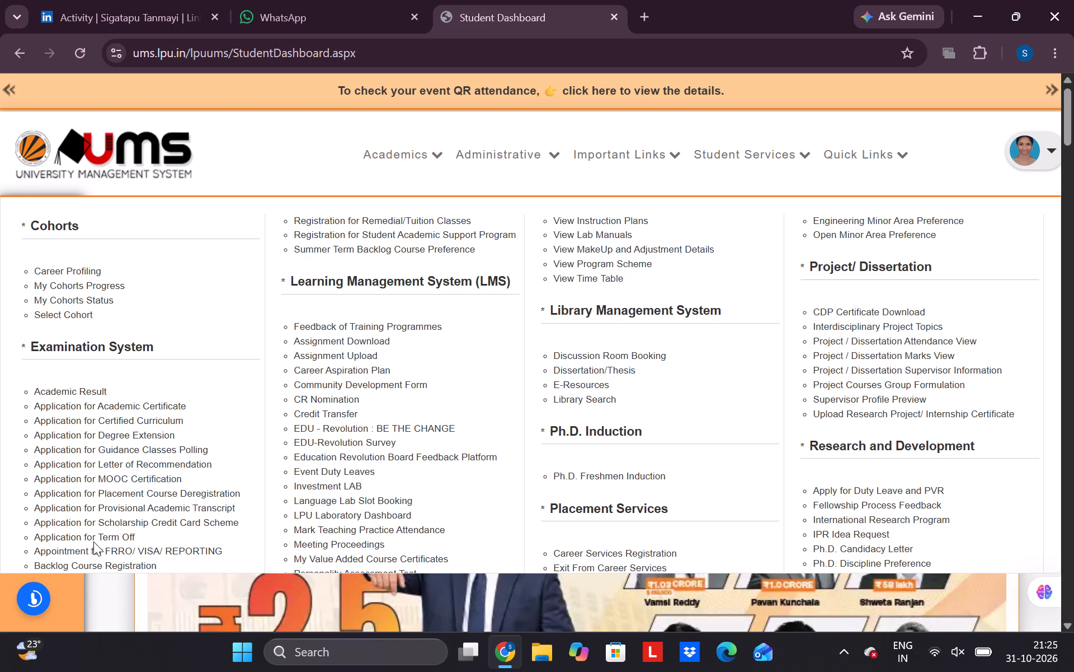
Open the upload form for the pending INT234 Skill Based Assignment from the student dashboard.
scroll(93, 542, "down", 13)
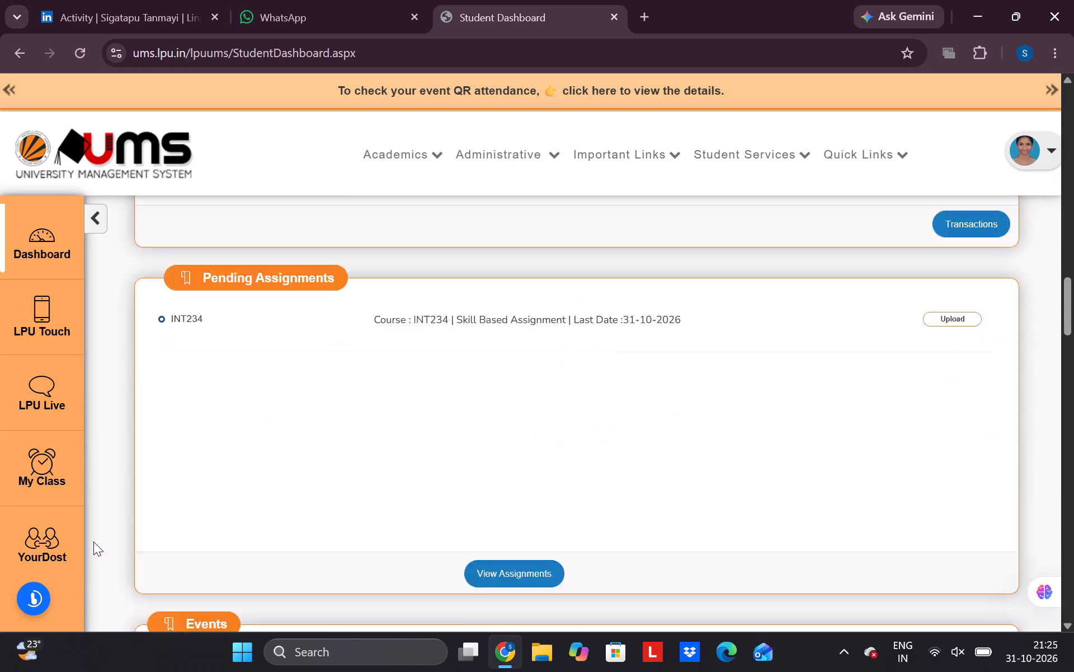
scroll(93, 542, "down", 2)
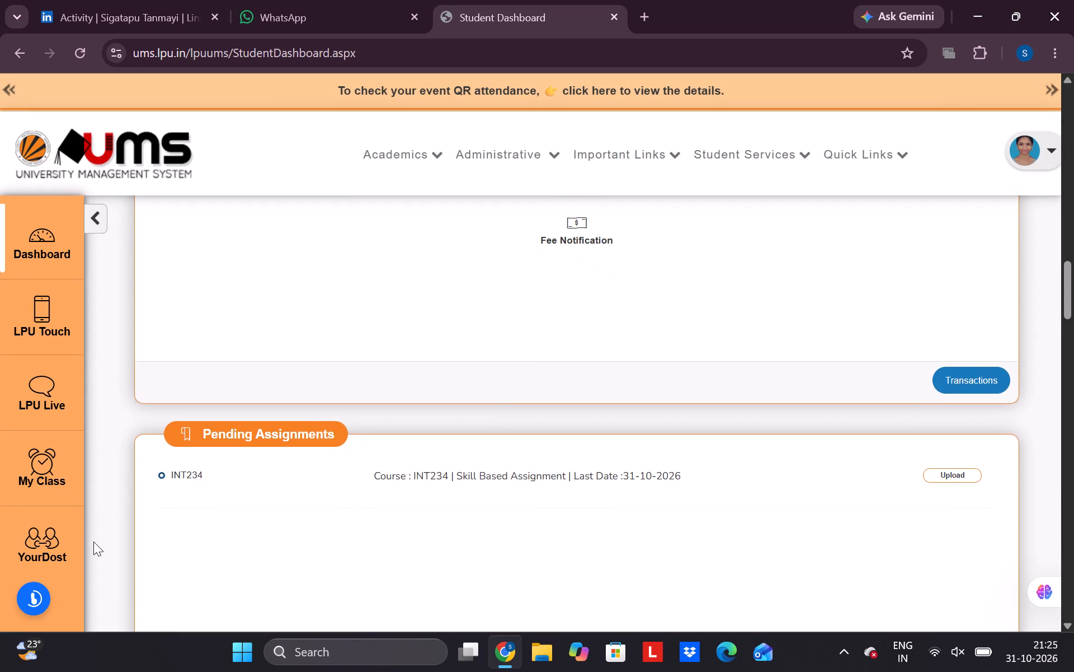
scroll(93, 542, "down", 1)
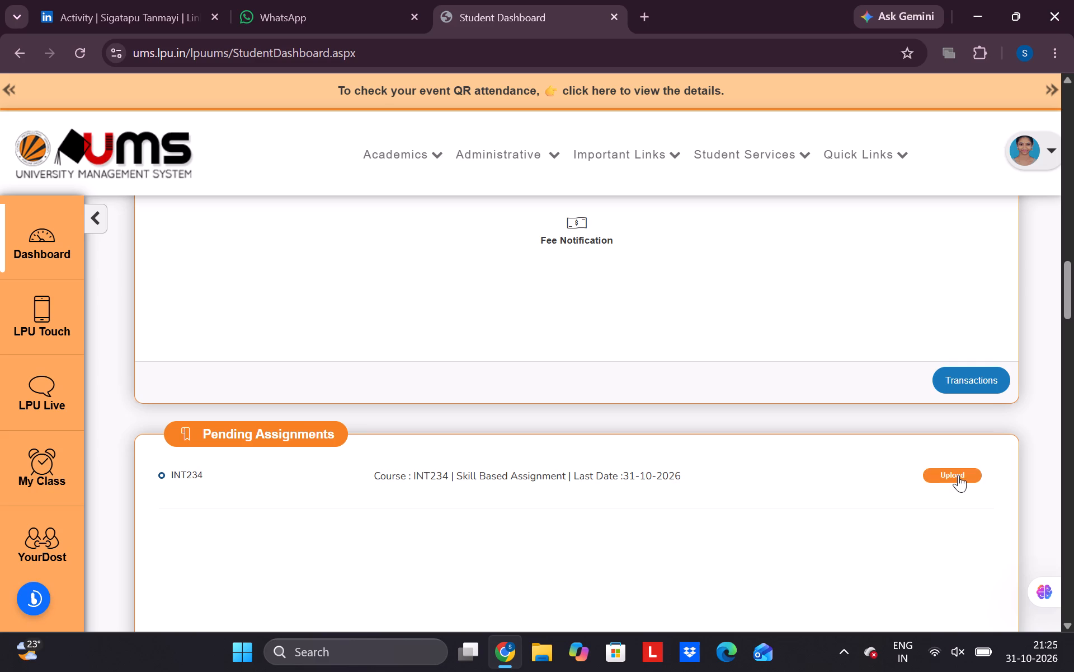
left_click(958, 475)
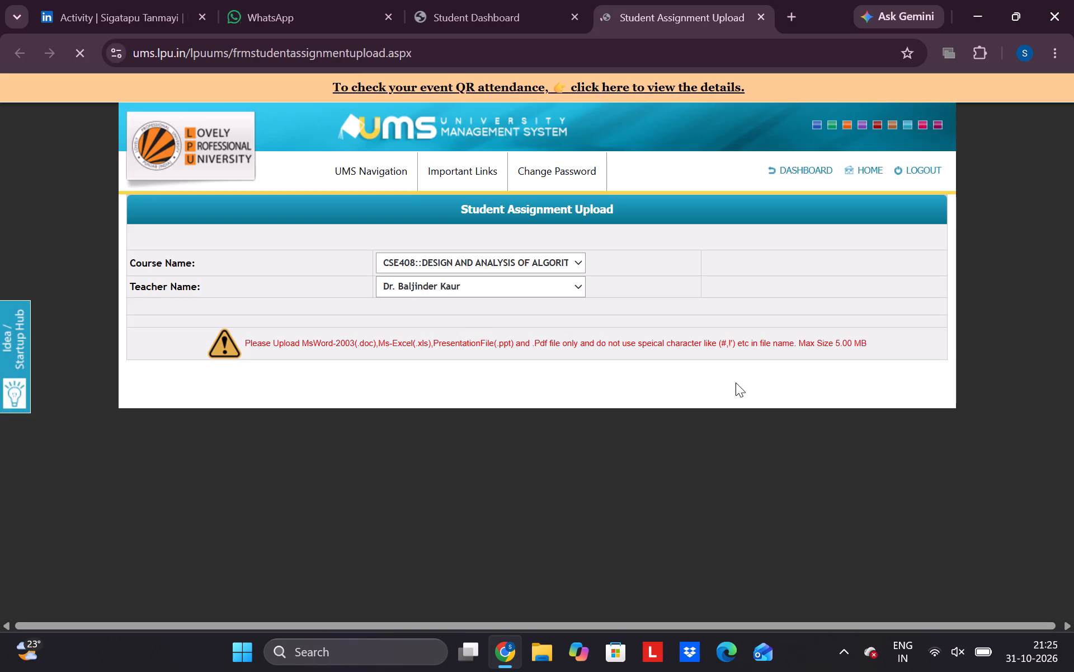
Set the assignment upload's course to INT234::PREDICTIVE ANALYTICS and its teacher to the second name listed.
left_click(524, 262)
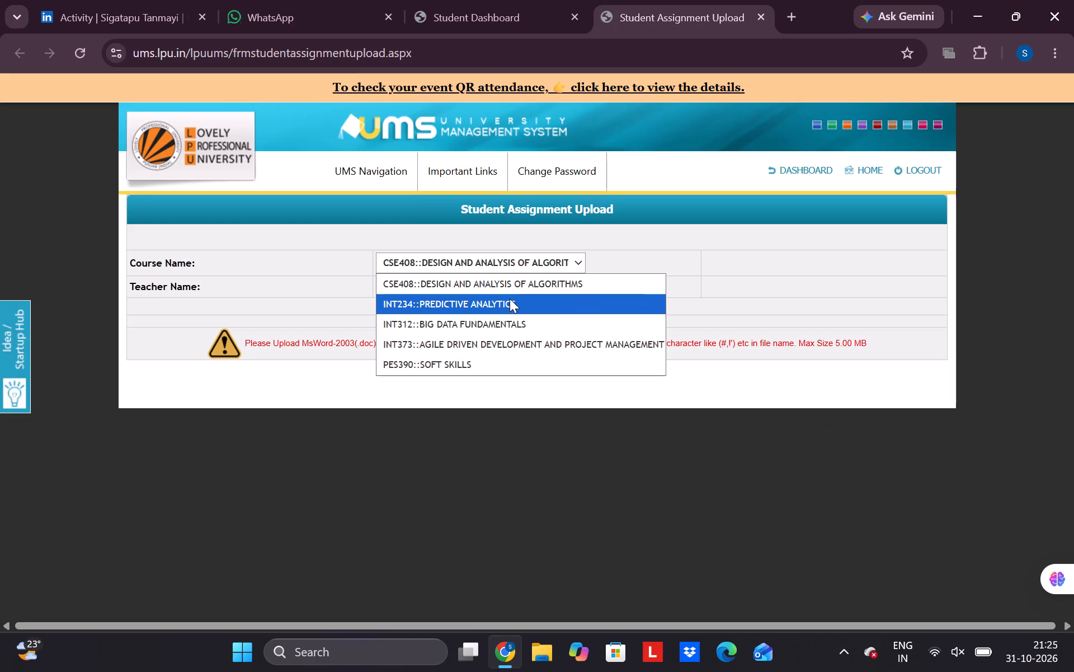
left_click(508, 302)
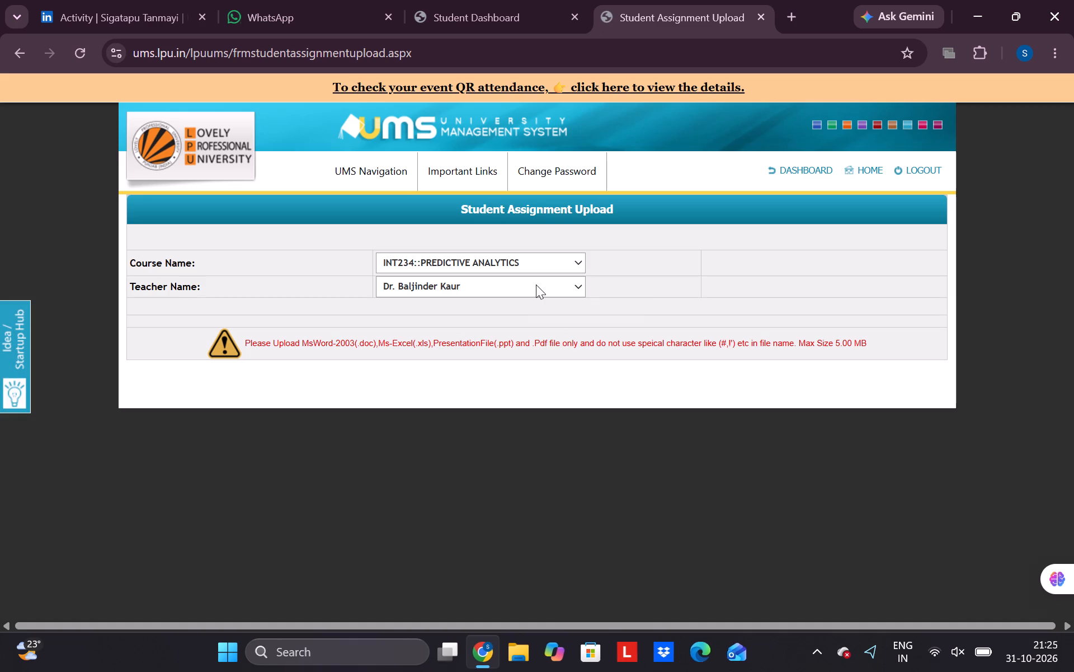
left_click(536, 284)
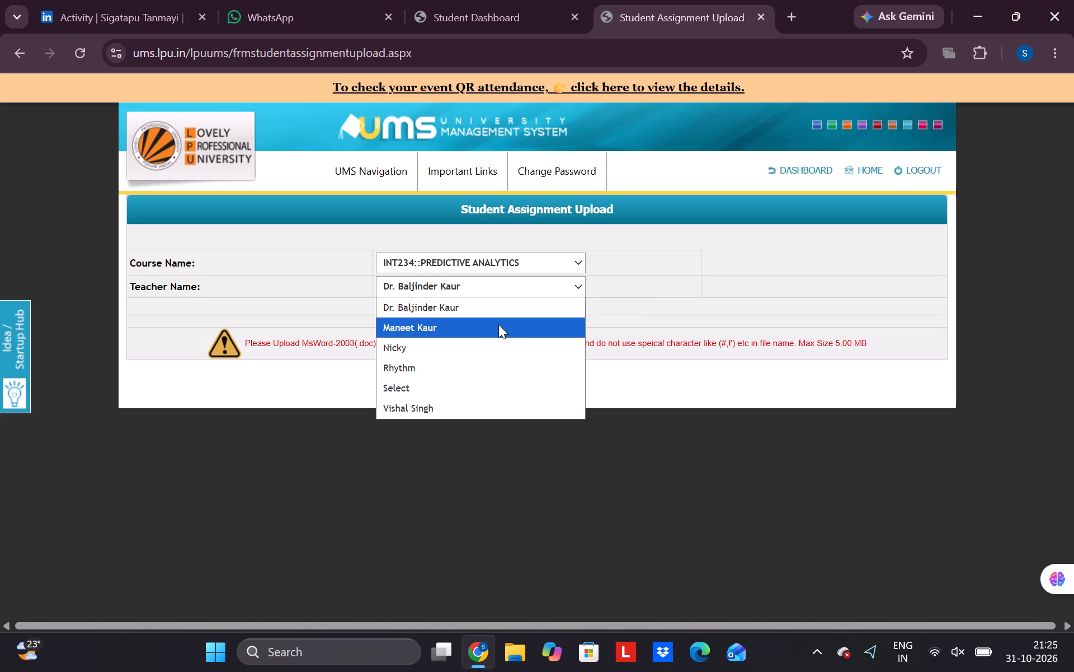
left_click(498, 324)
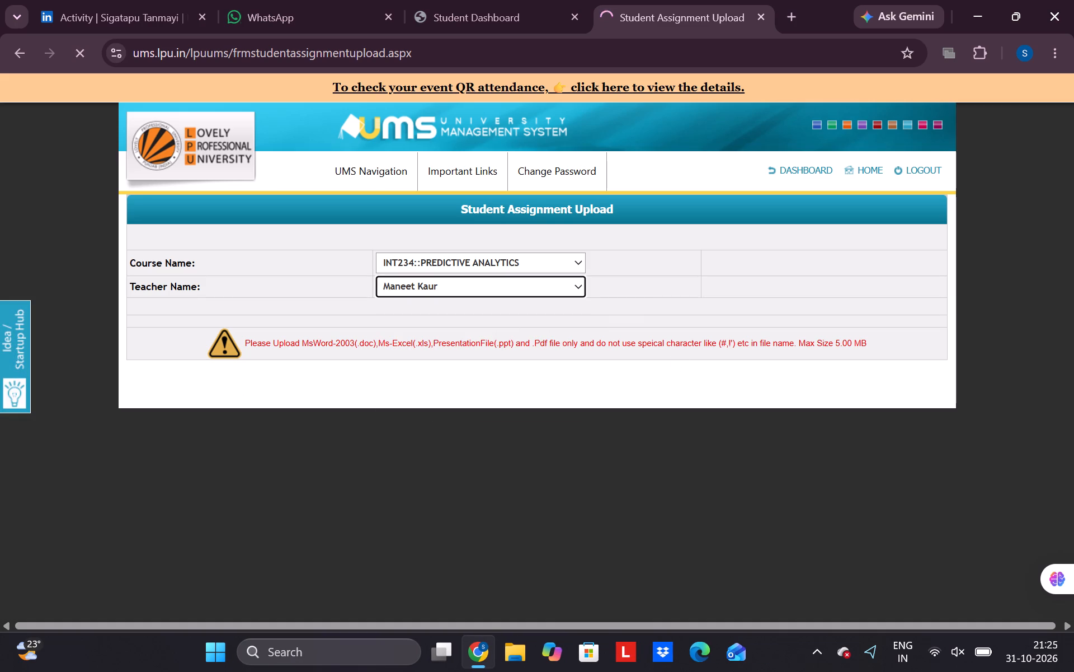
scroll(477, 431, "down", 1)
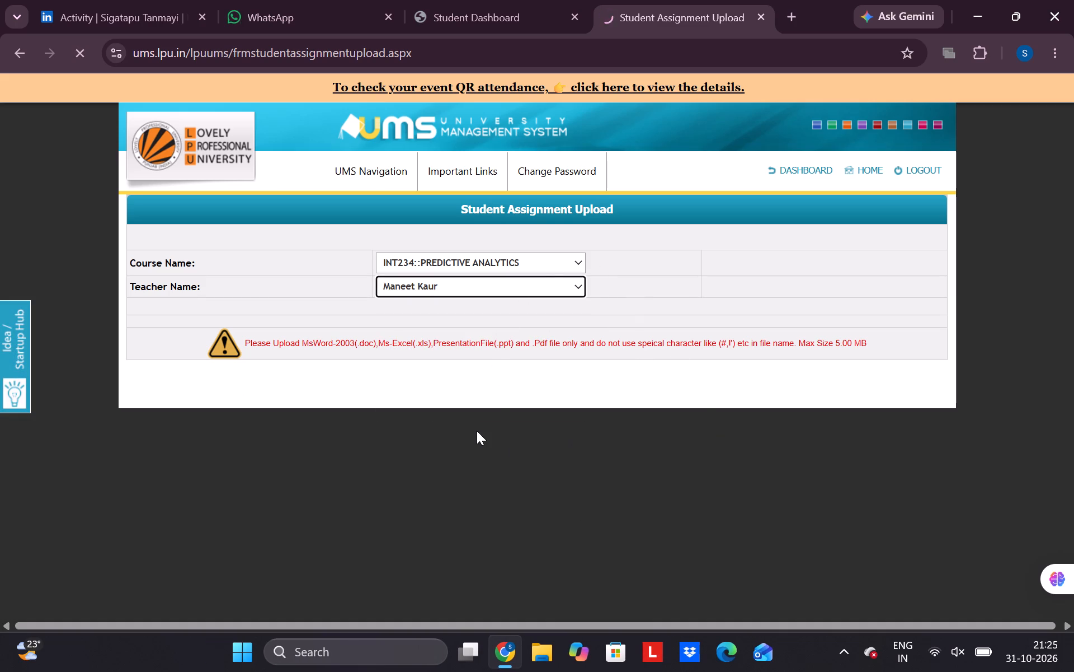
scroll(477, 431, "down", 1)
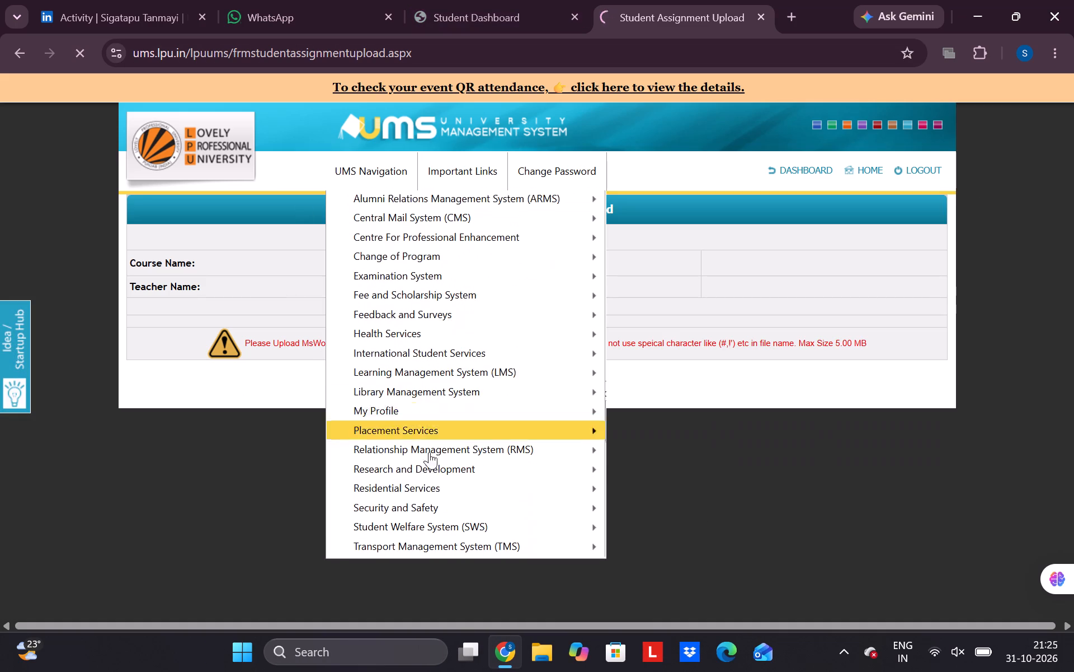
Open the file submission form for the INT234 Predictive Analytics Skill Based Assignment.
left_click(551, 0)
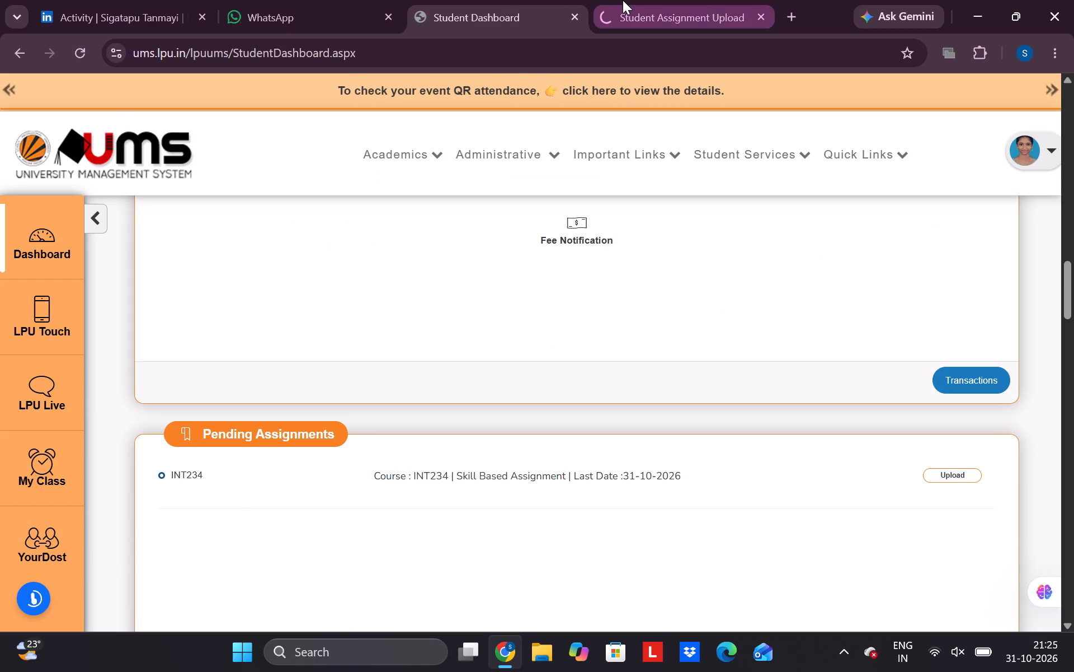
left_click(623, 0)
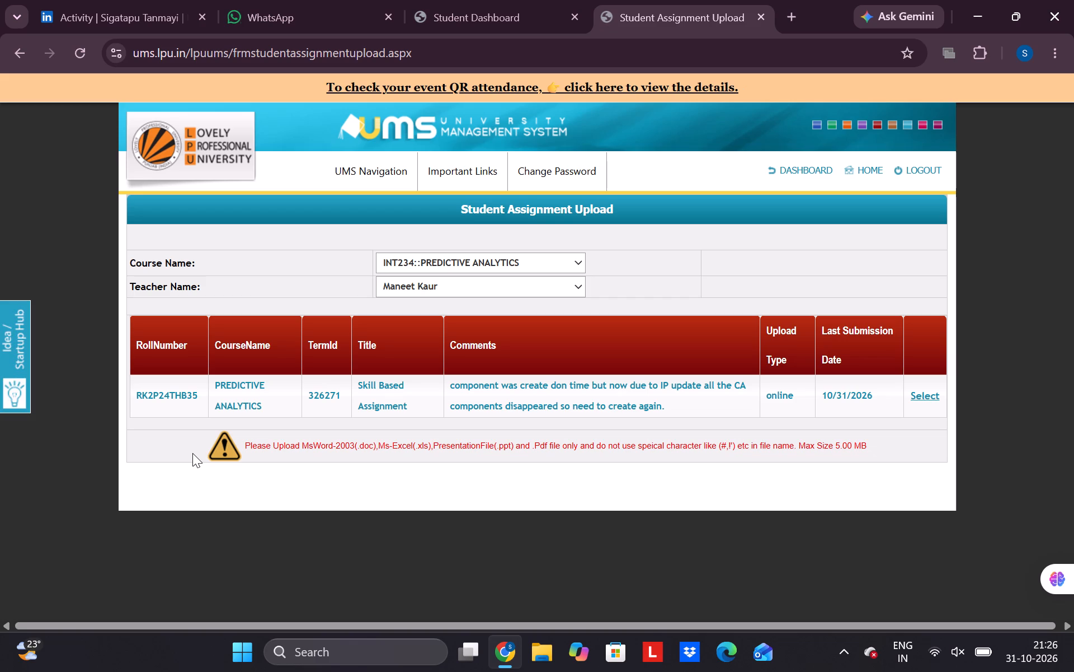
scroll(192, 453, "down", 2)
left_click(929, 396)
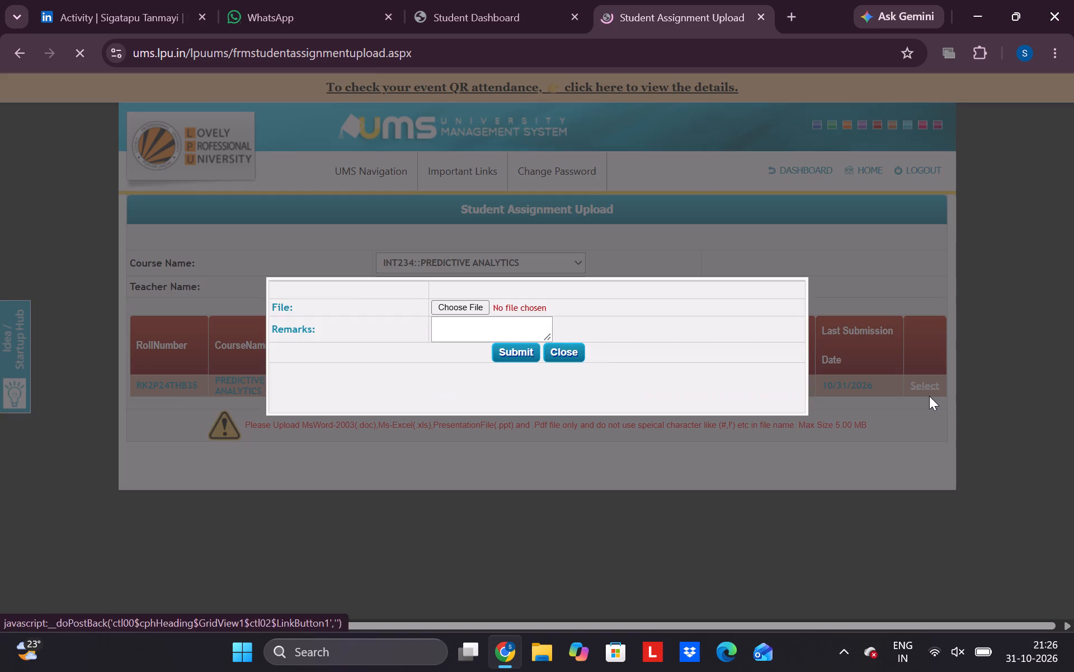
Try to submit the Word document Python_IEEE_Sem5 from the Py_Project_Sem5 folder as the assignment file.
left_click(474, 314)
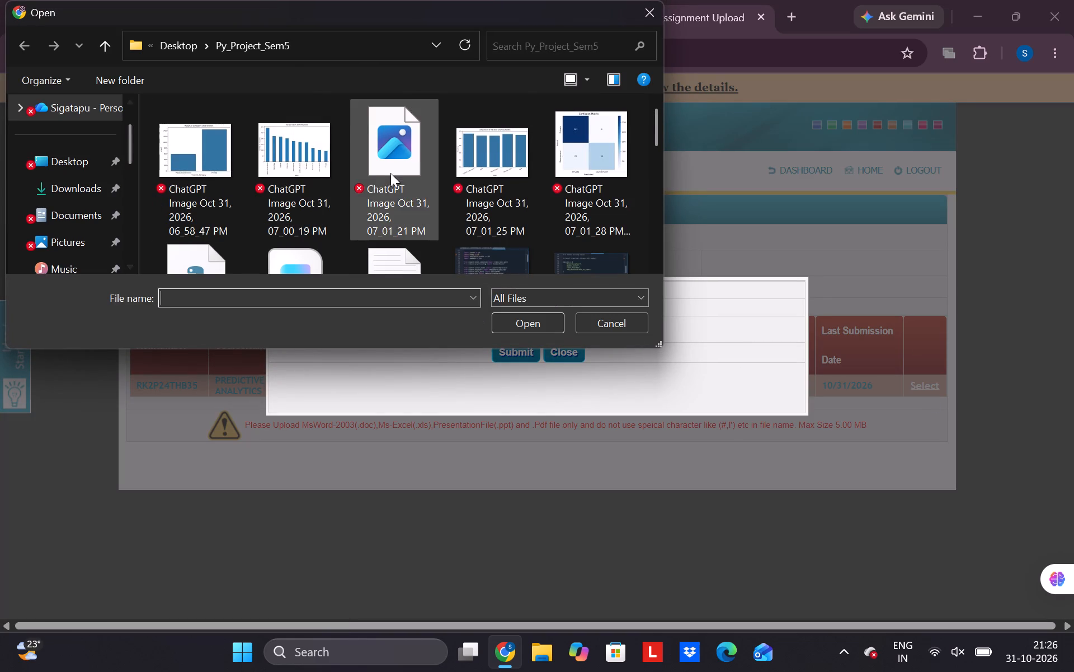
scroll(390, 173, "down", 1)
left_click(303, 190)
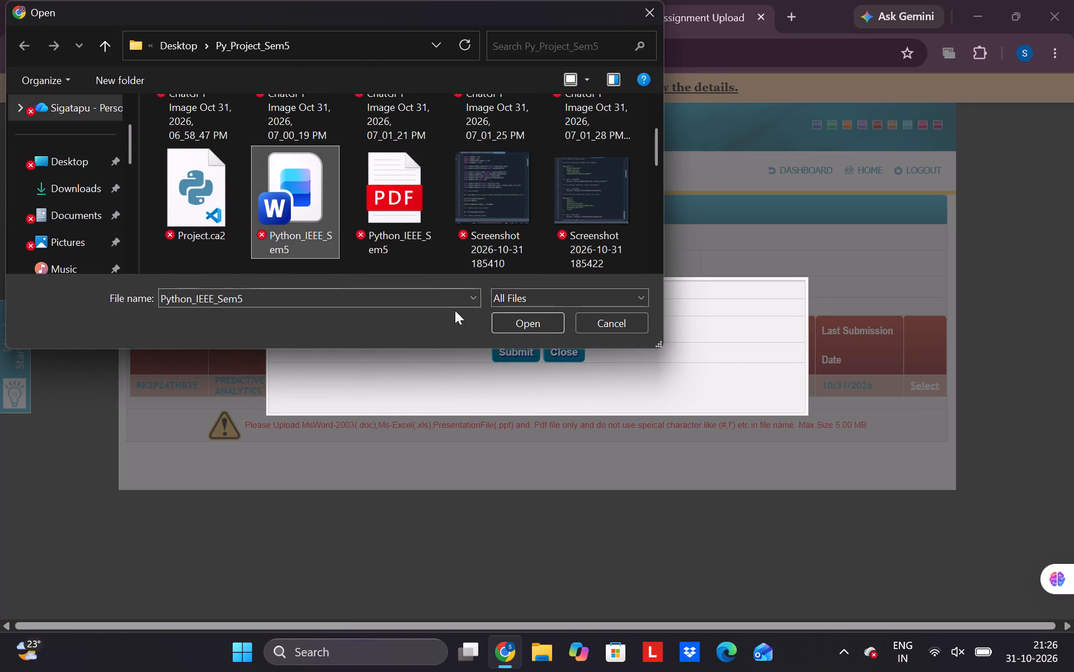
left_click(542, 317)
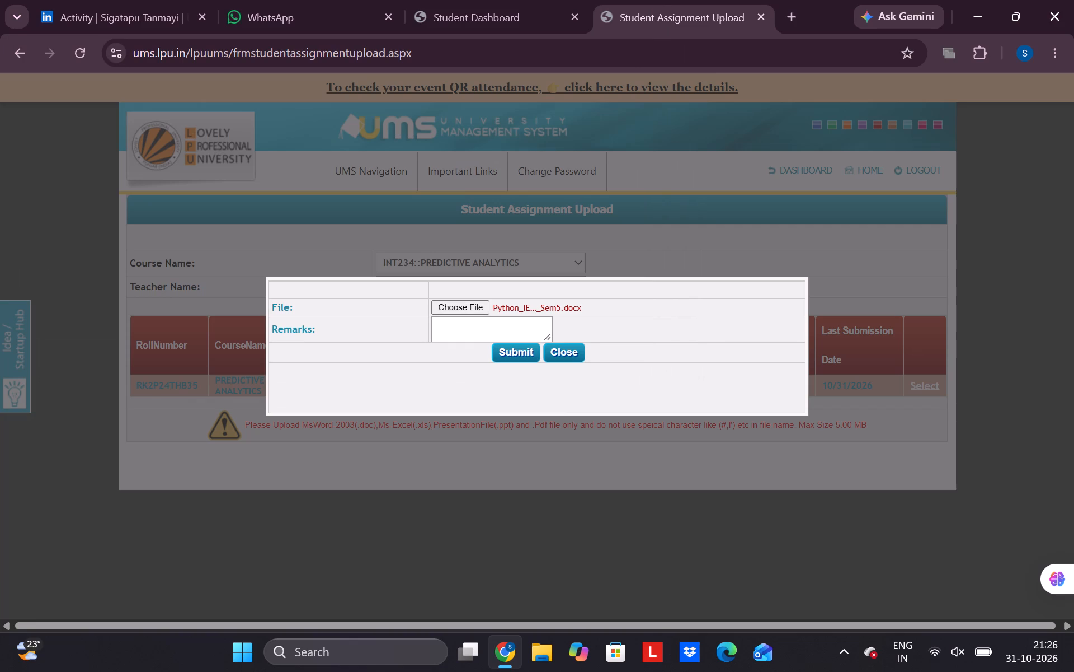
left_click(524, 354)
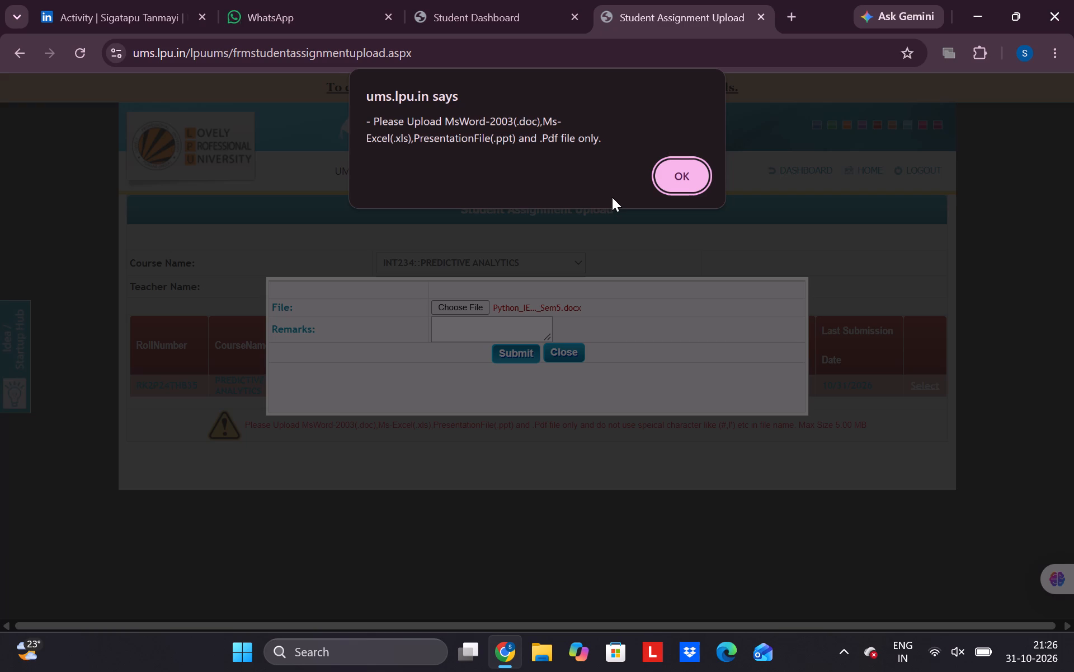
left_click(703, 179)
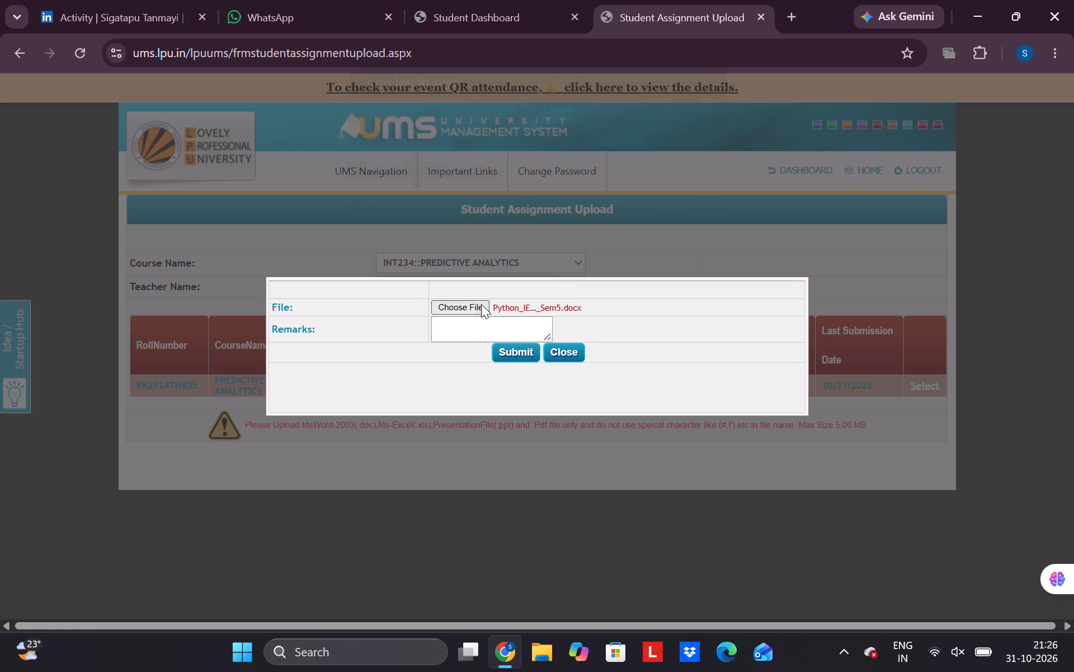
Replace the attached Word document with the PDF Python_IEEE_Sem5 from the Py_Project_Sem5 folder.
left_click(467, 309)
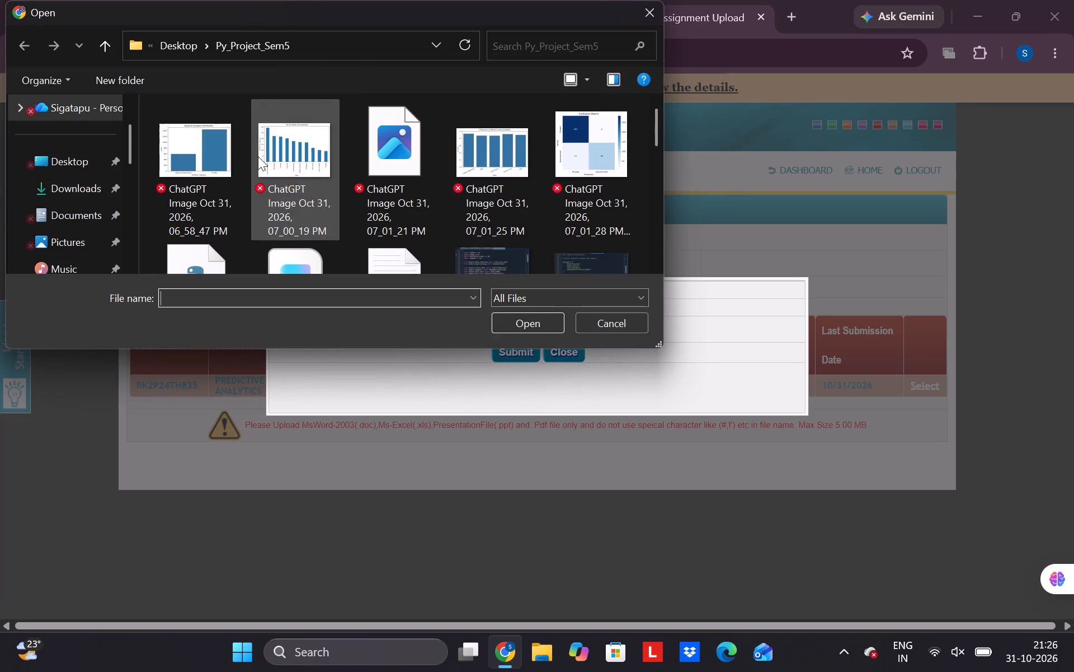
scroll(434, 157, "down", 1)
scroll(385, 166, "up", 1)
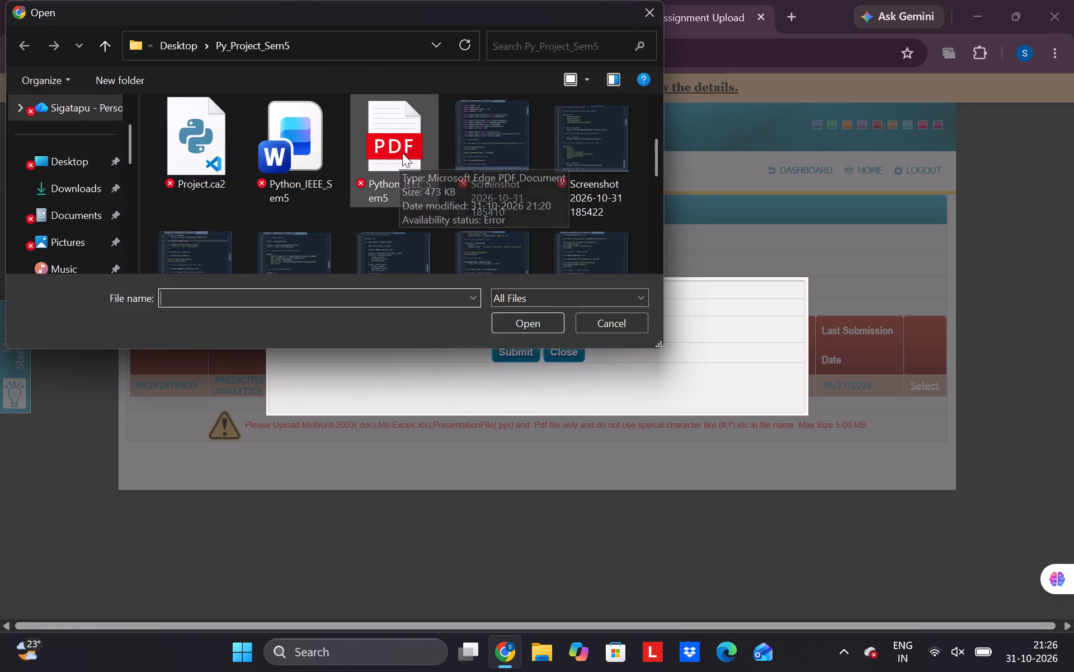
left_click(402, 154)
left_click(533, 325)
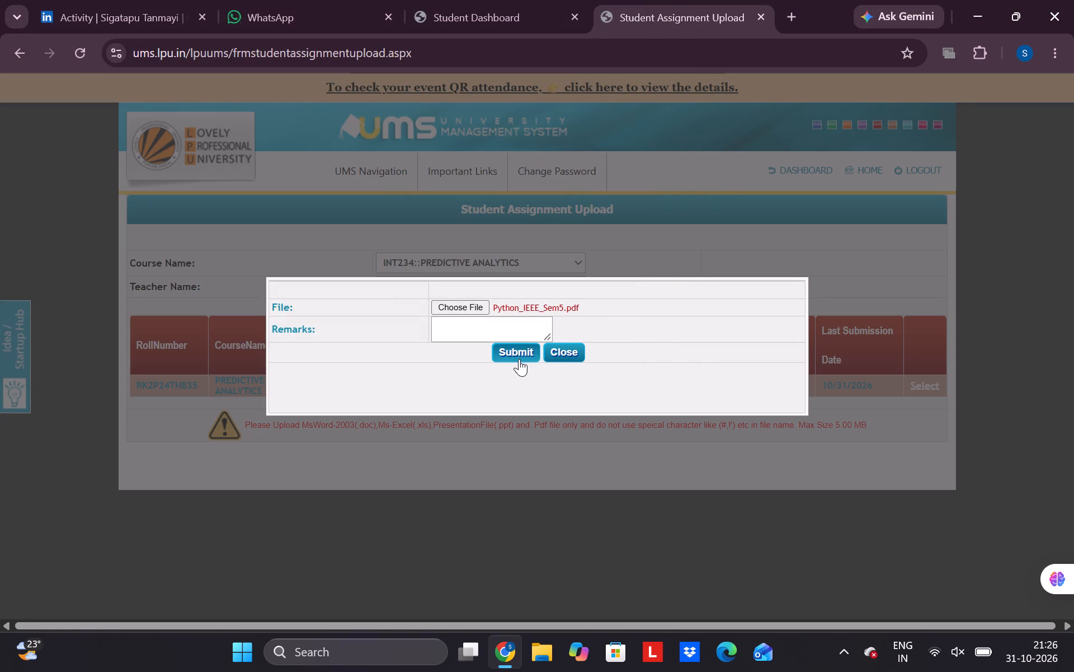
Look through the earlier report Heart.pdf in the desktop's Python_Project folder using File Explorer, and return to the upload form.
left_click(538, 663)
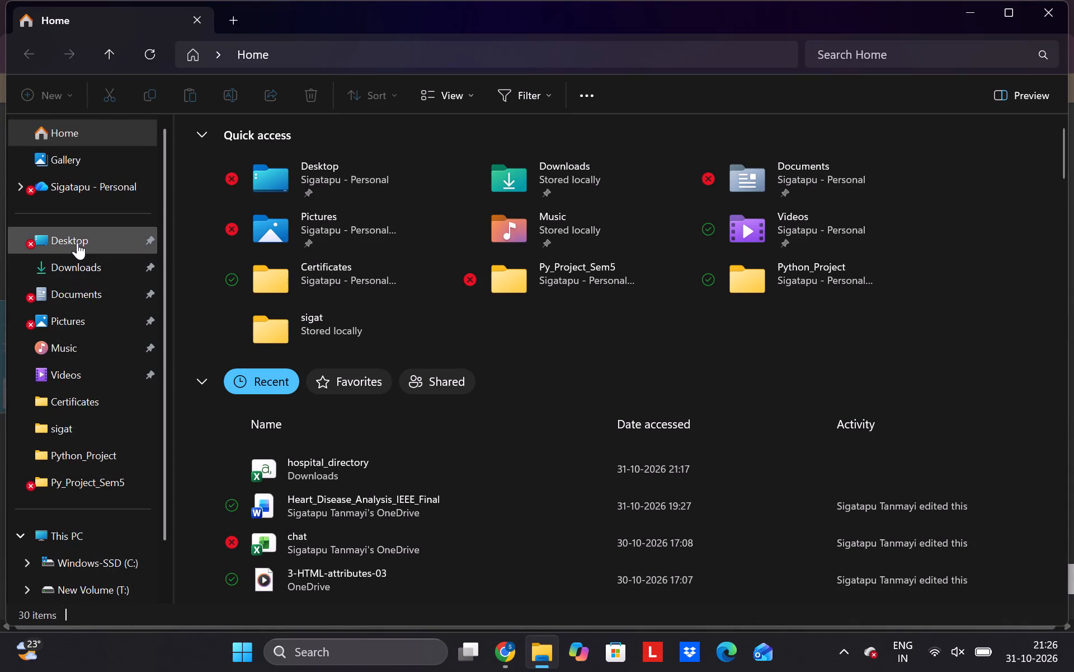
left_click(77, 242)
scroll(285, 408, "down", 3)
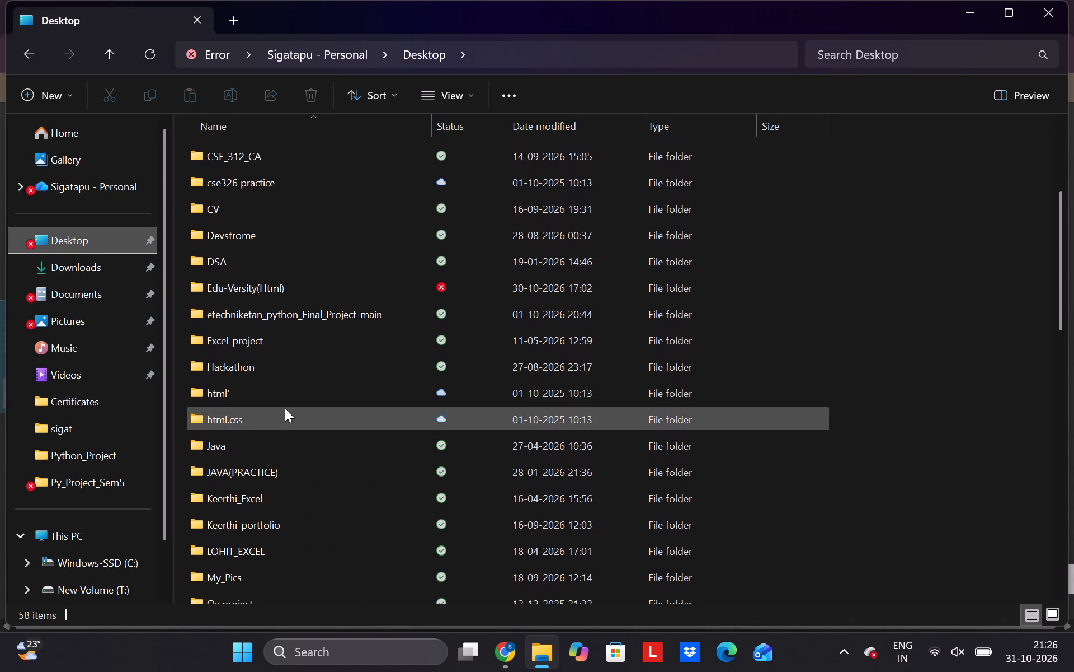
scroll(285, 408, "down", 4)
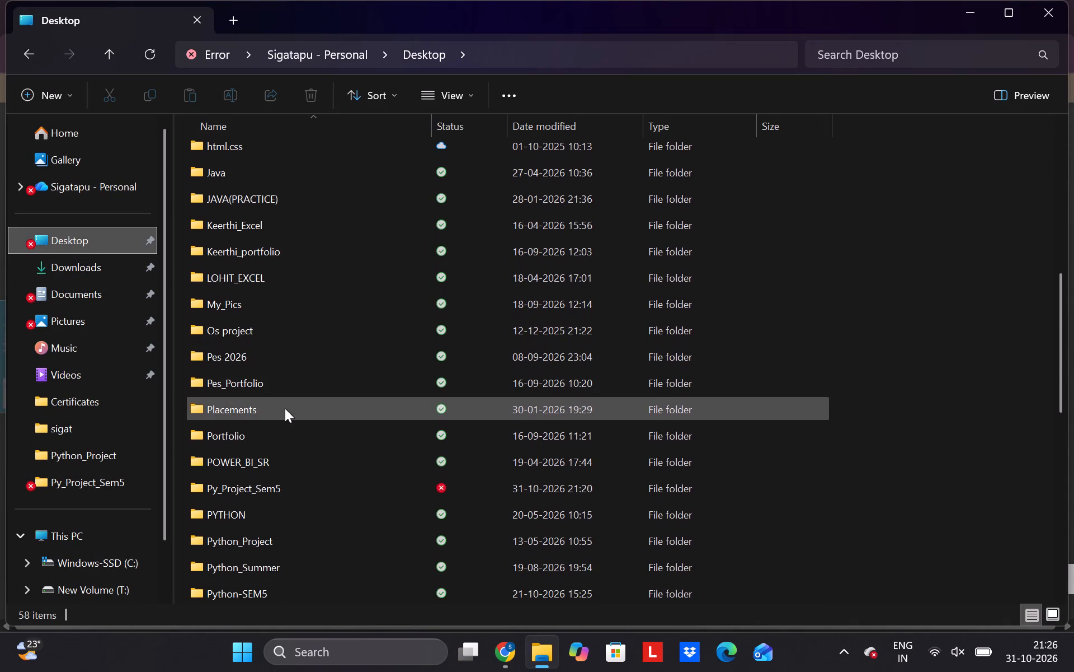
scroll(285, 408, "down", 1)
left_click(287, 448)
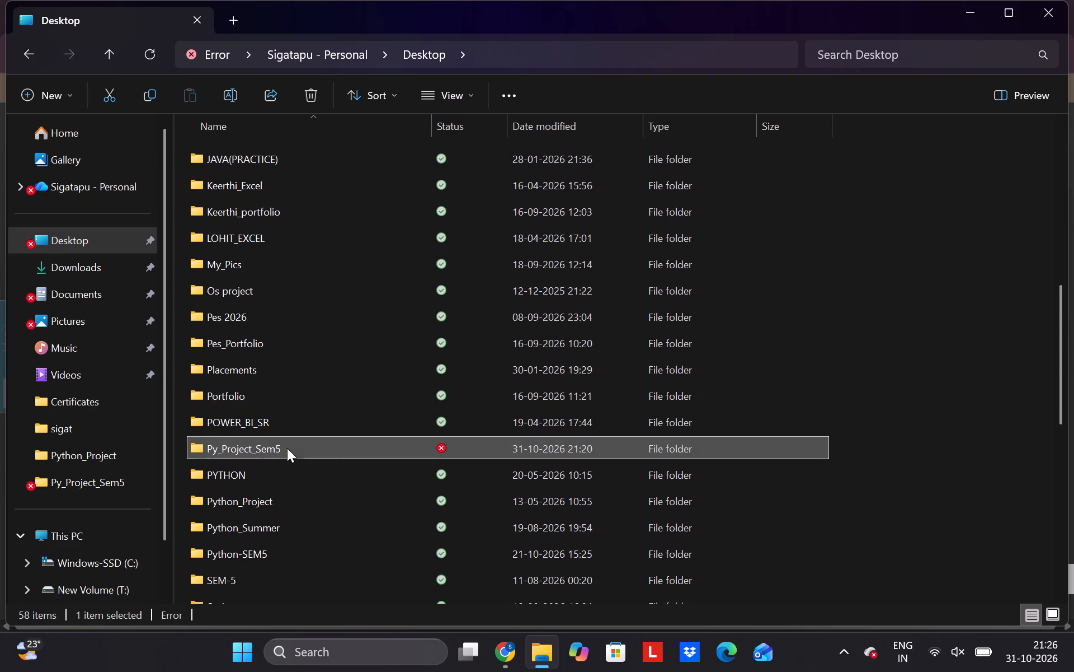
scroll(277, 506, "down", 1)
double_click(270, 446)
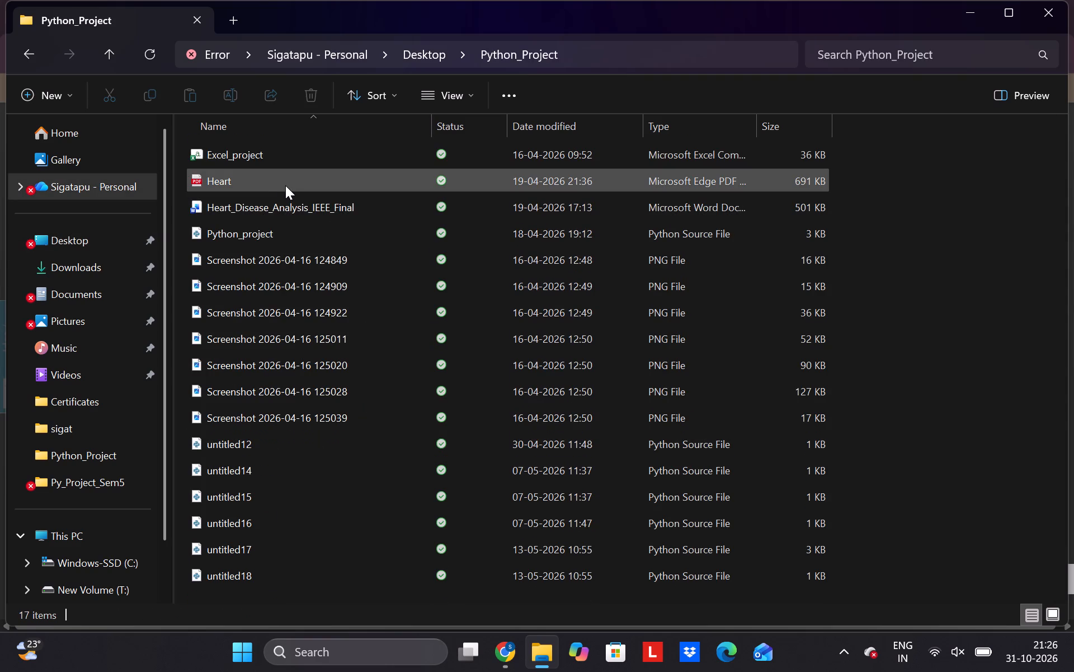
double_click(282, 184)
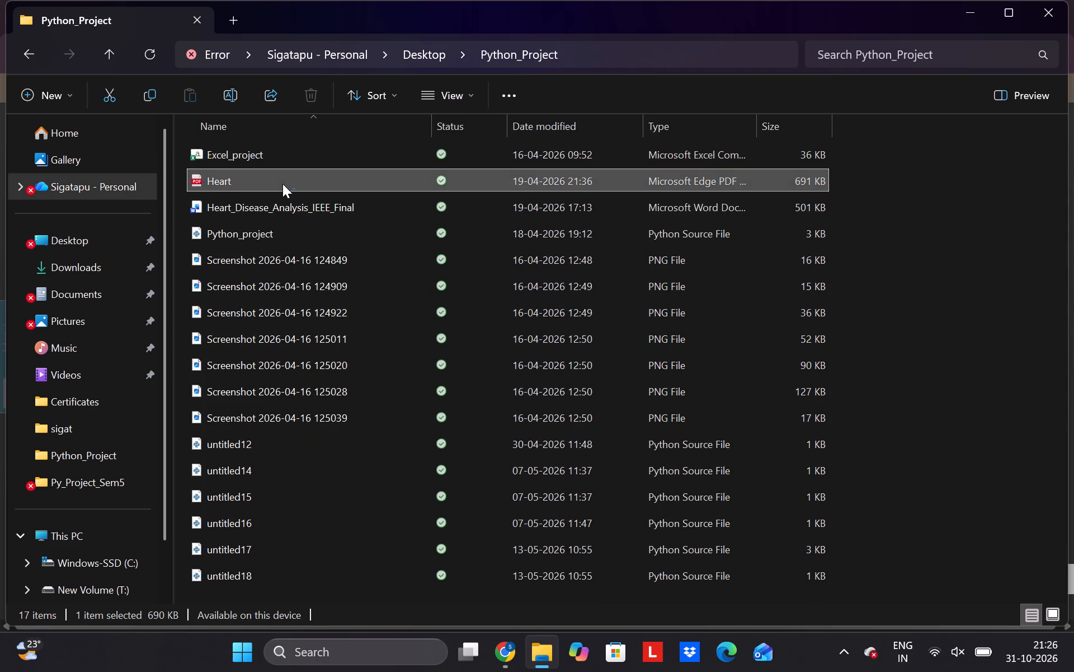
scroll(585, 396, "down", 10)
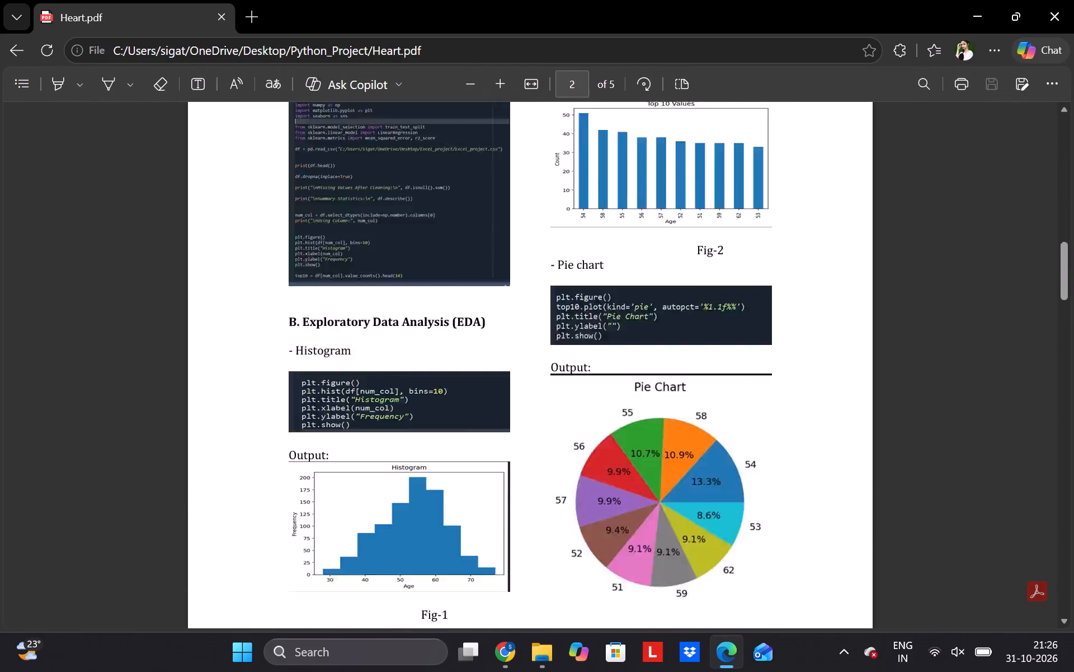
scroll(585, 396, "down", 6)
left_click(1073, 0)
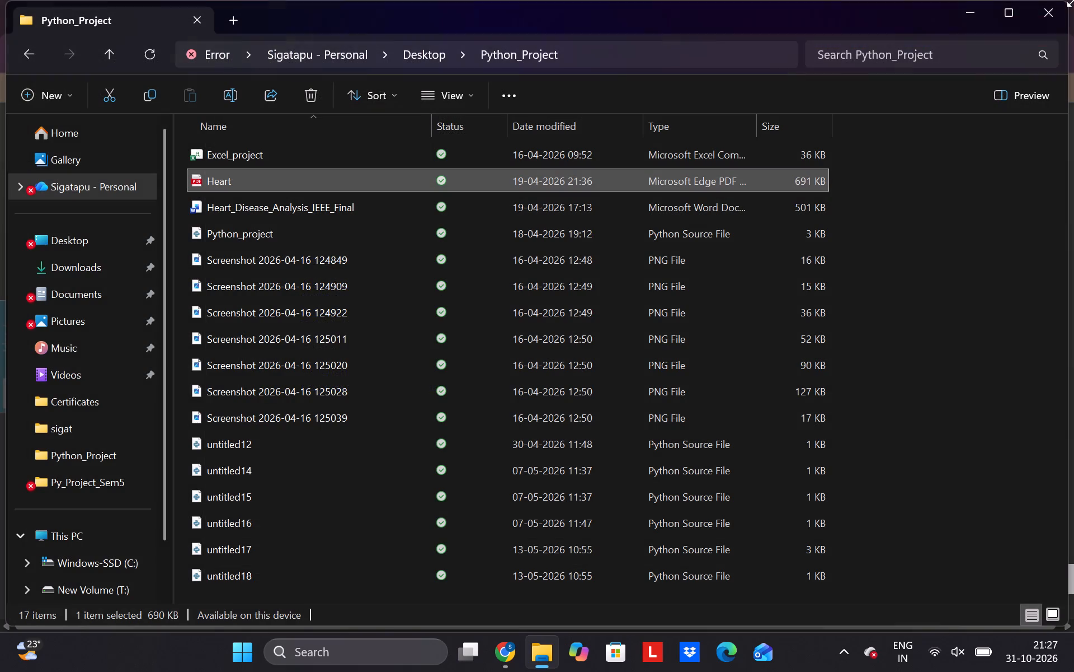
left_click(1054, 11)
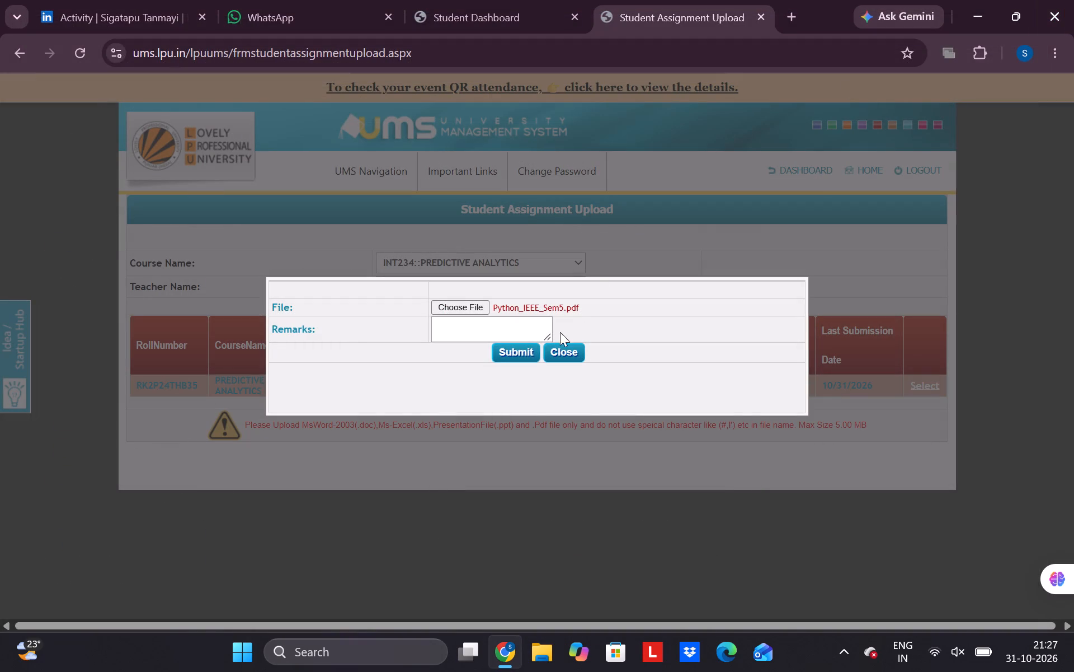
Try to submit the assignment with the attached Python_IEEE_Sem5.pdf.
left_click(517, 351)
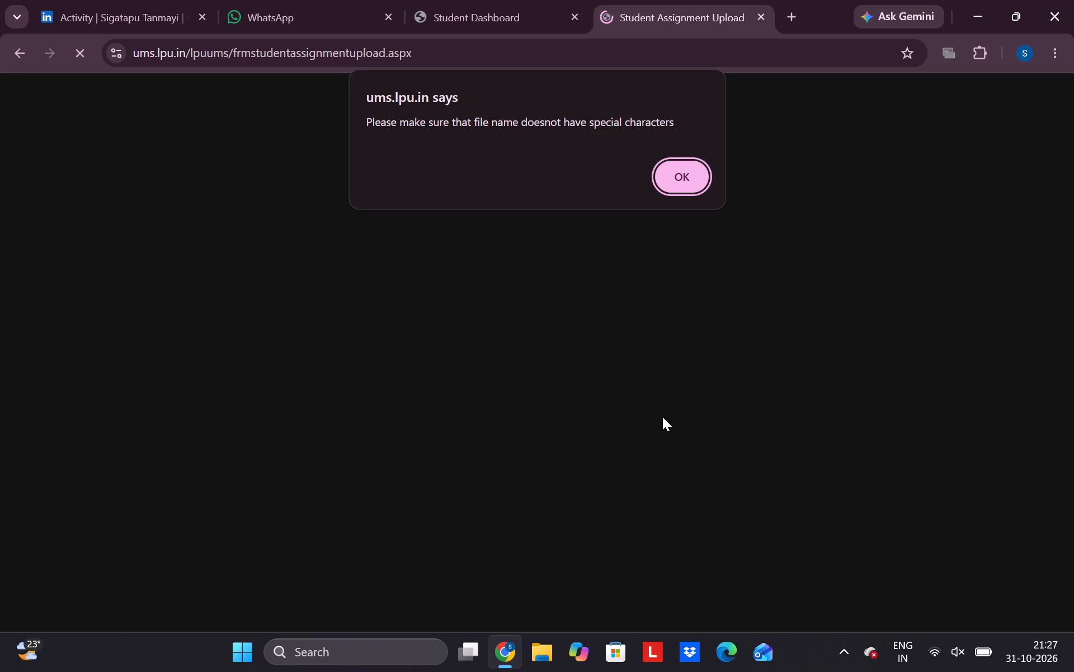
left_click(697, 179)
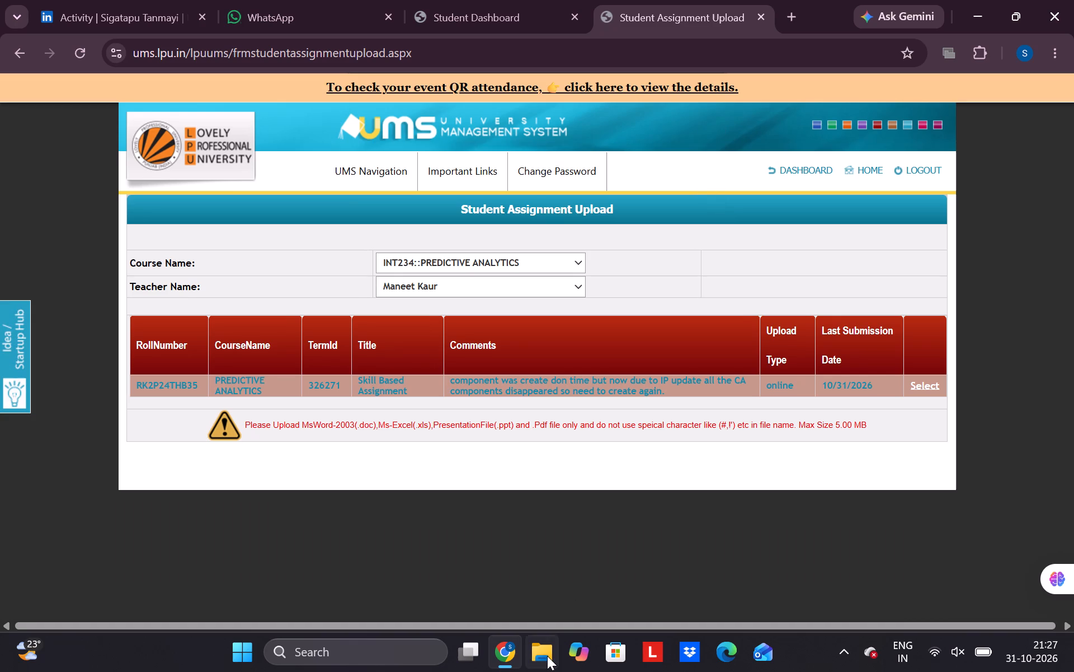
In File Explorer, rename the PDF Python_IEEE_Sem5 in the desktop's Py_Project_Sem5 folder as SmartHospital, and close the window.
left_click(547, 656)
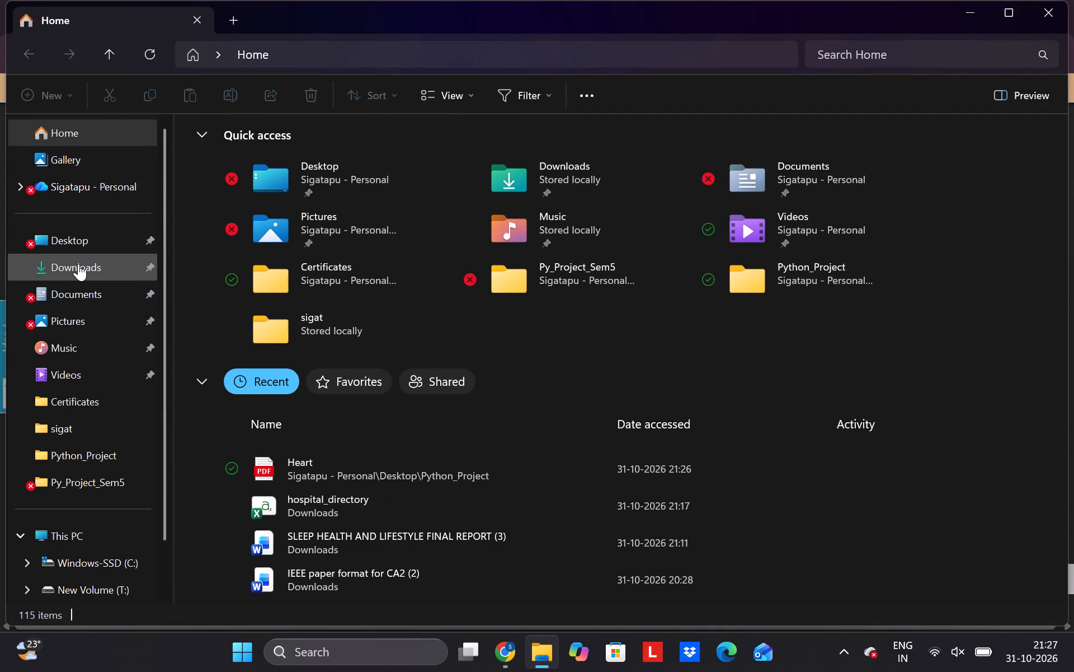
left_click(78, 264)
left_click(79, 239)
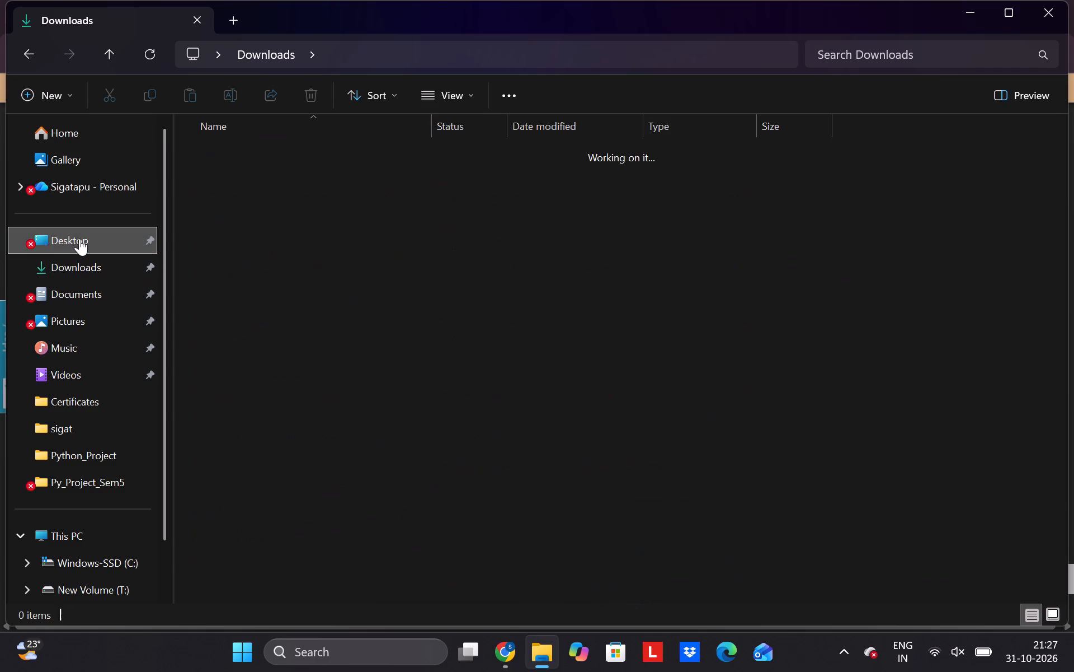
scroll(315, 335, "down", 5)
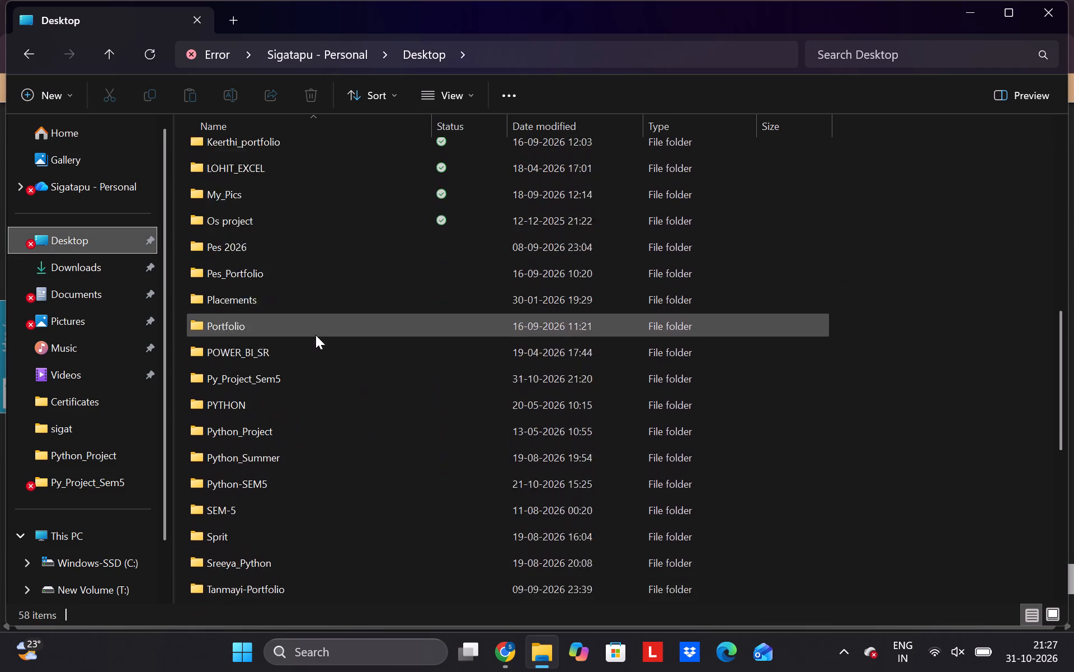
scroll(315, 335, "down", 3)
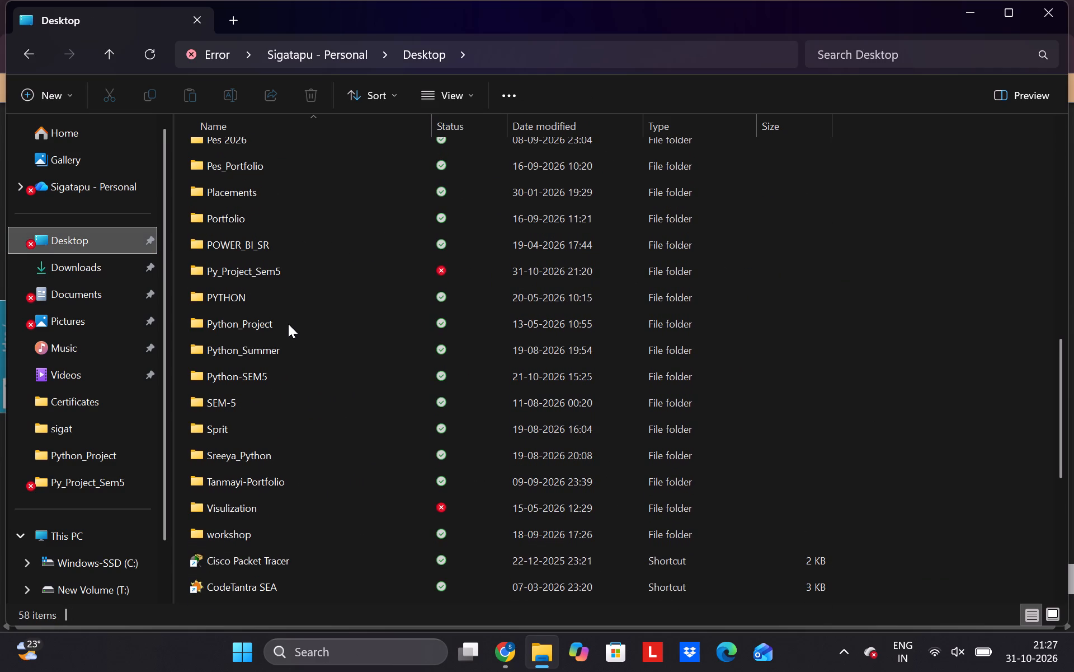
double_click(282, 271)
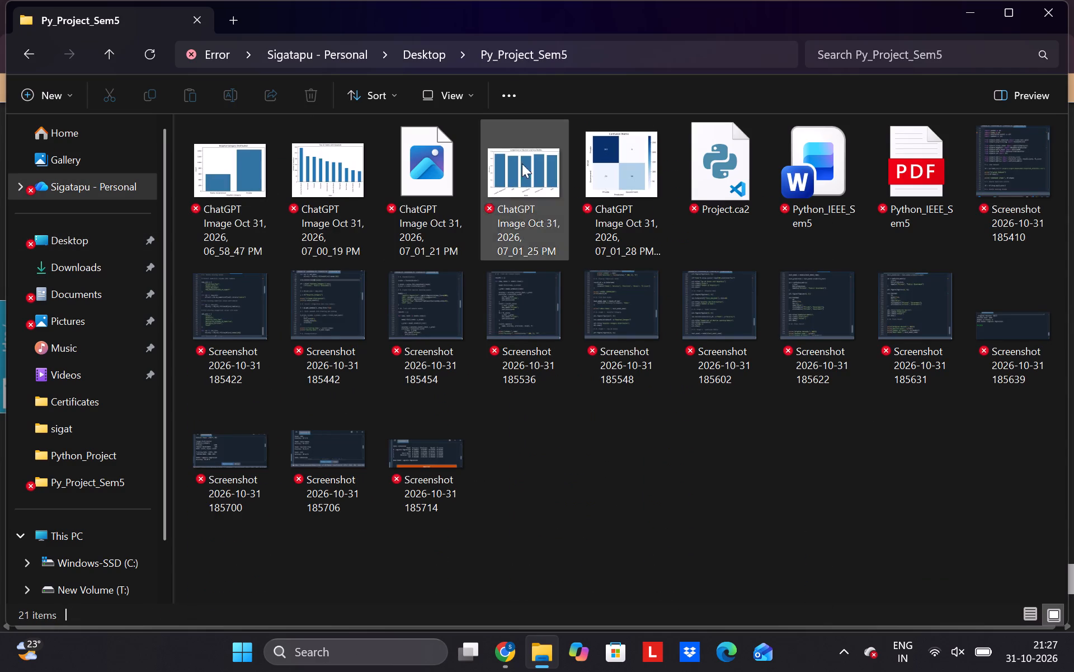
left_click(915, 156)
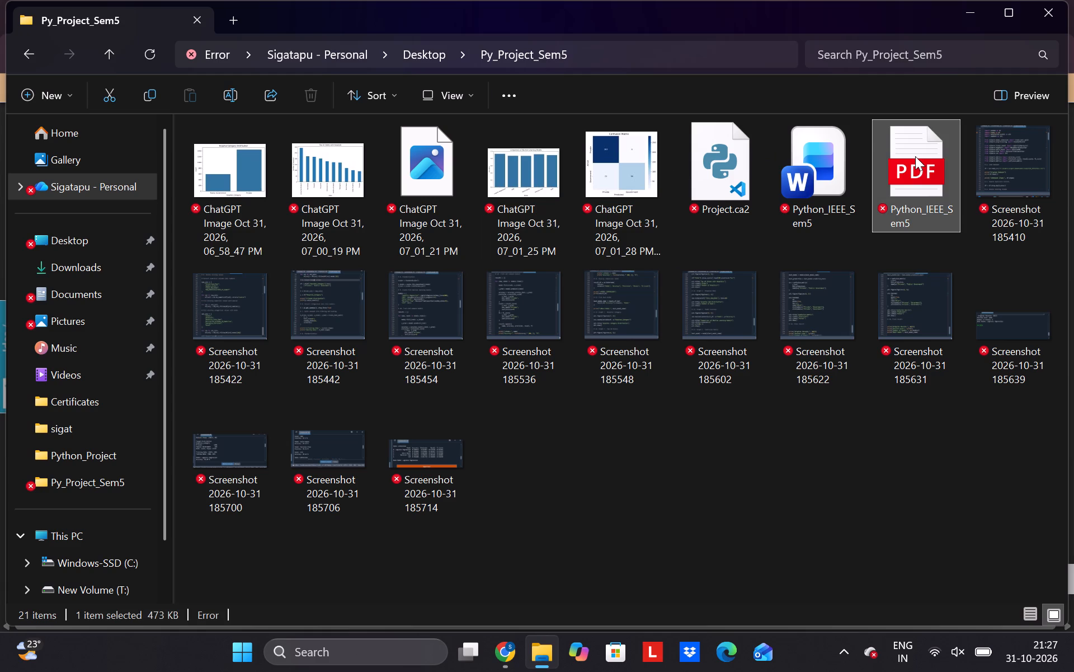
left_click(228, 93)
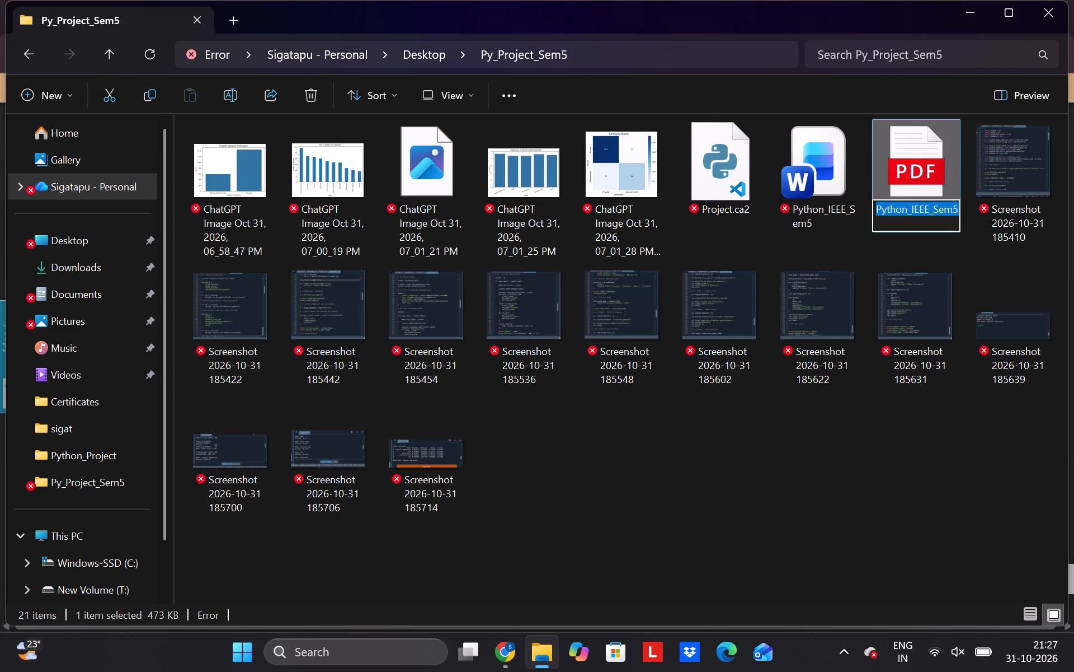
key("BackSpace")
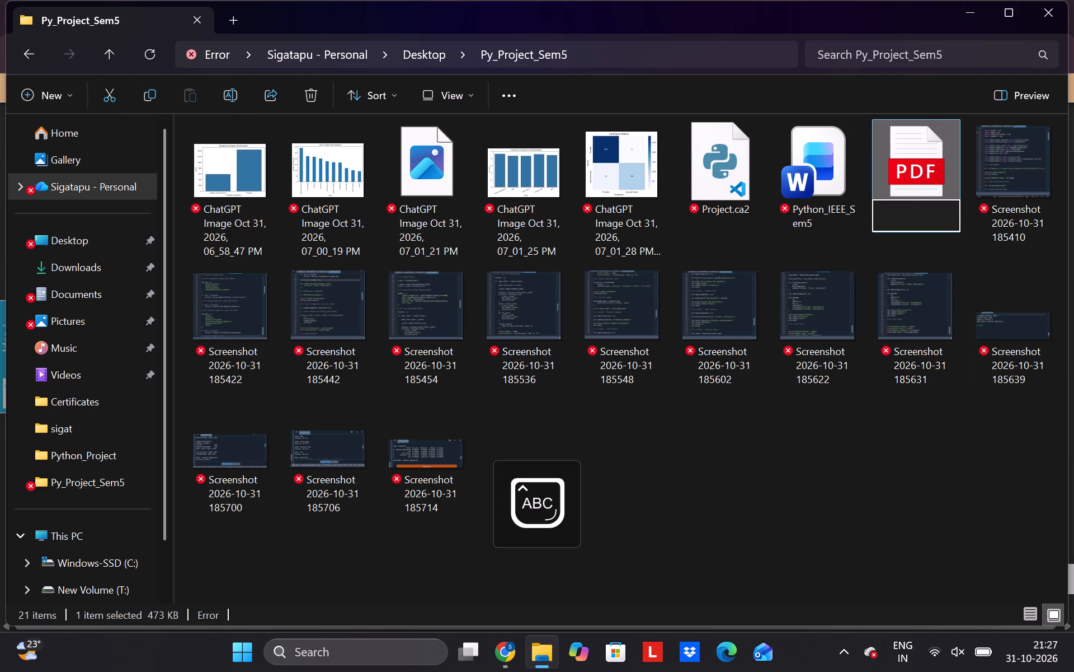
type("mart")
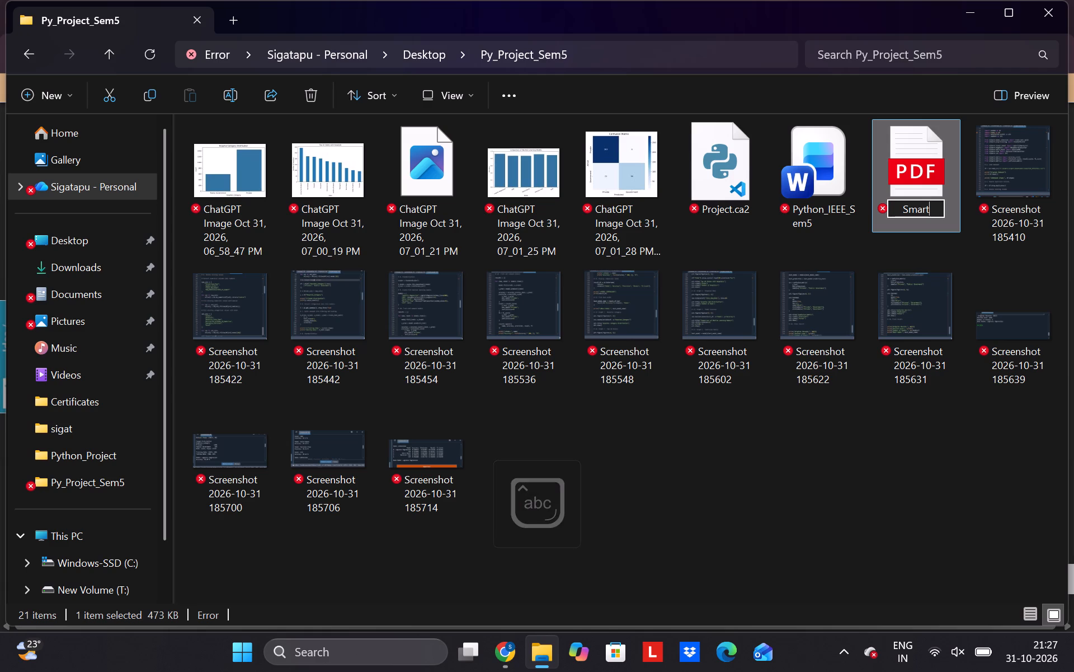
type("os")
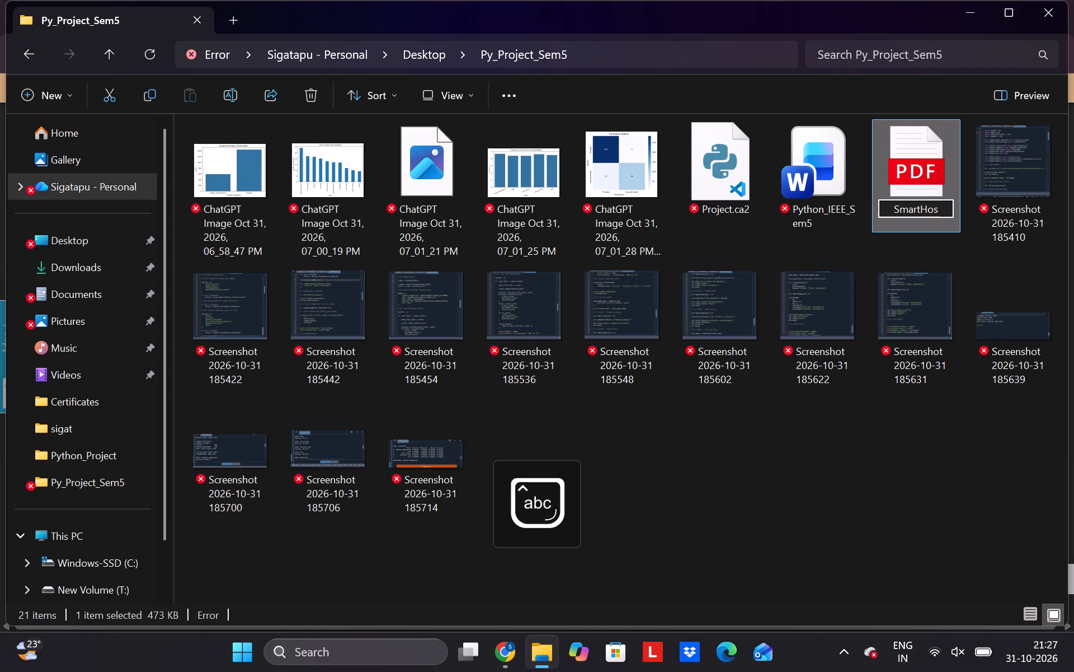
type("pital")
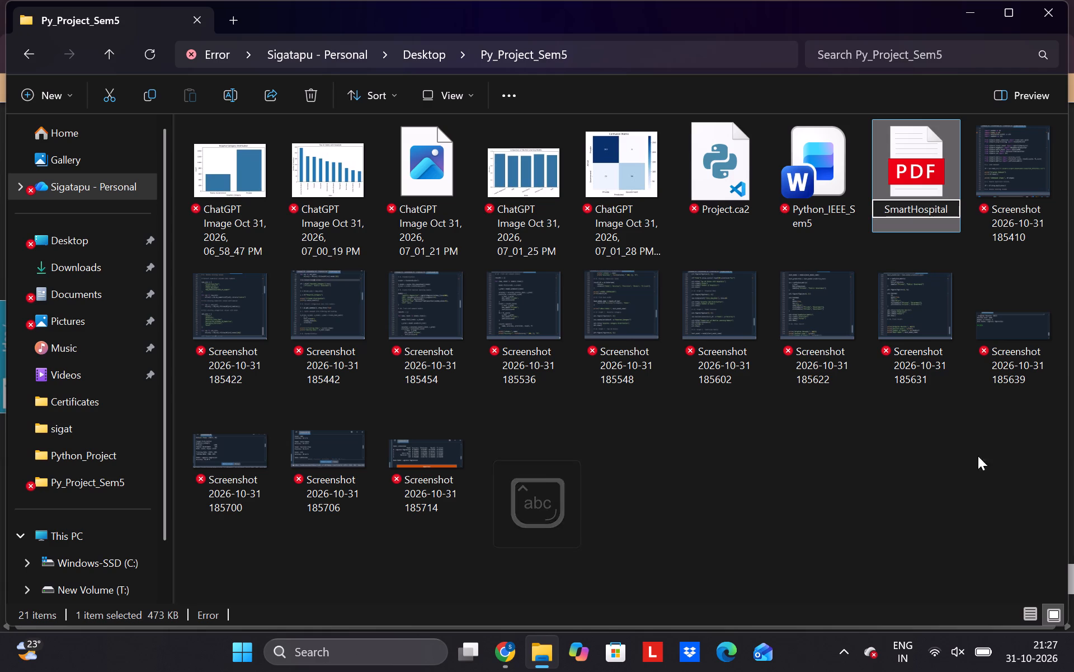
left_click(941, 514)
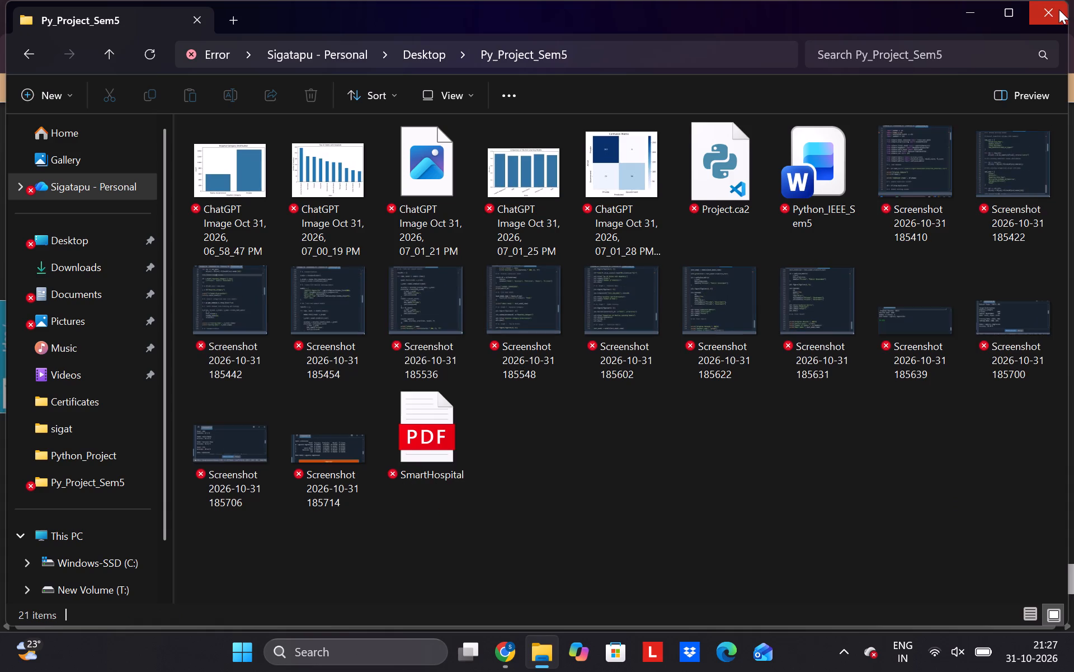
left_click(1059, 10)
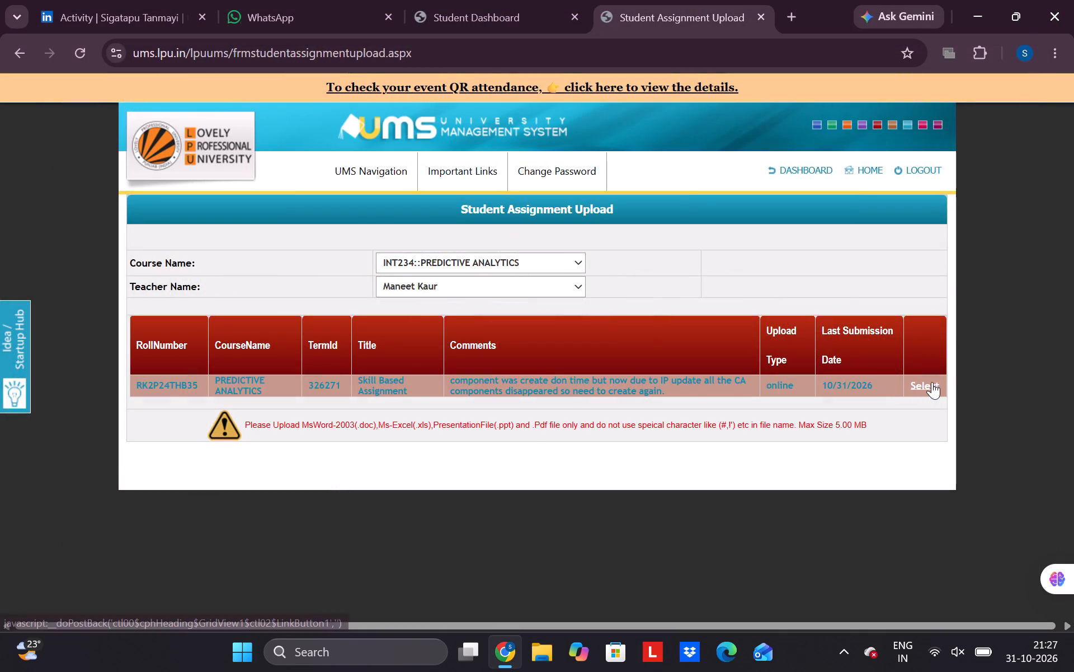
Attach SmartHospital.pdf from the Py_Project_Sem5 folder to the Predictive Analytics Skill Based Assignment and submit it.
left_click(932, 382)
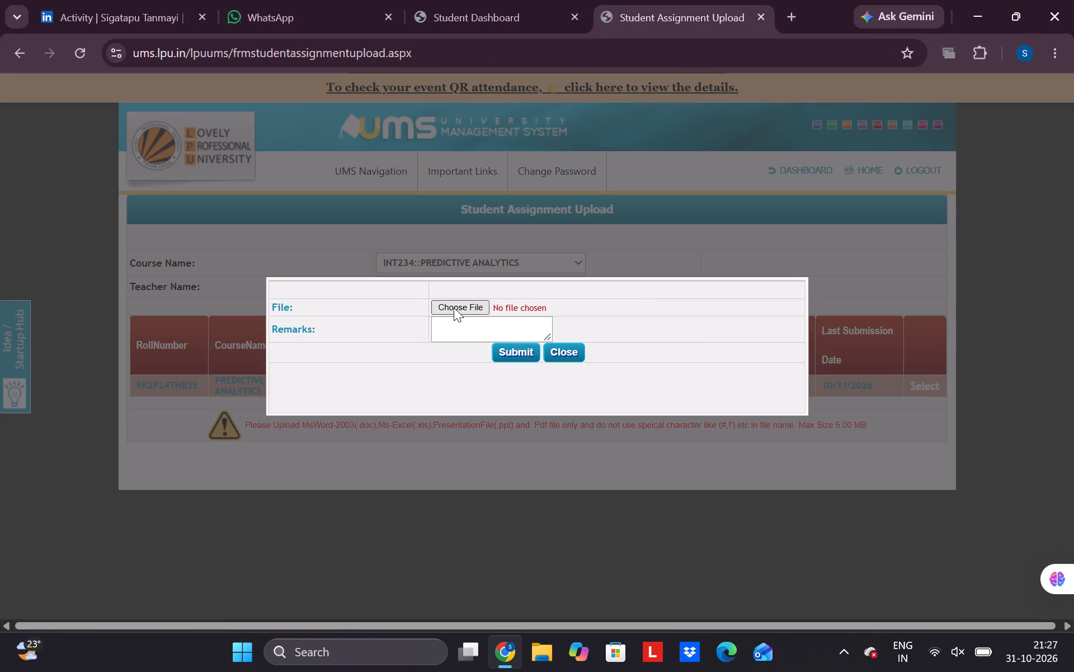
left_click(454, 307)
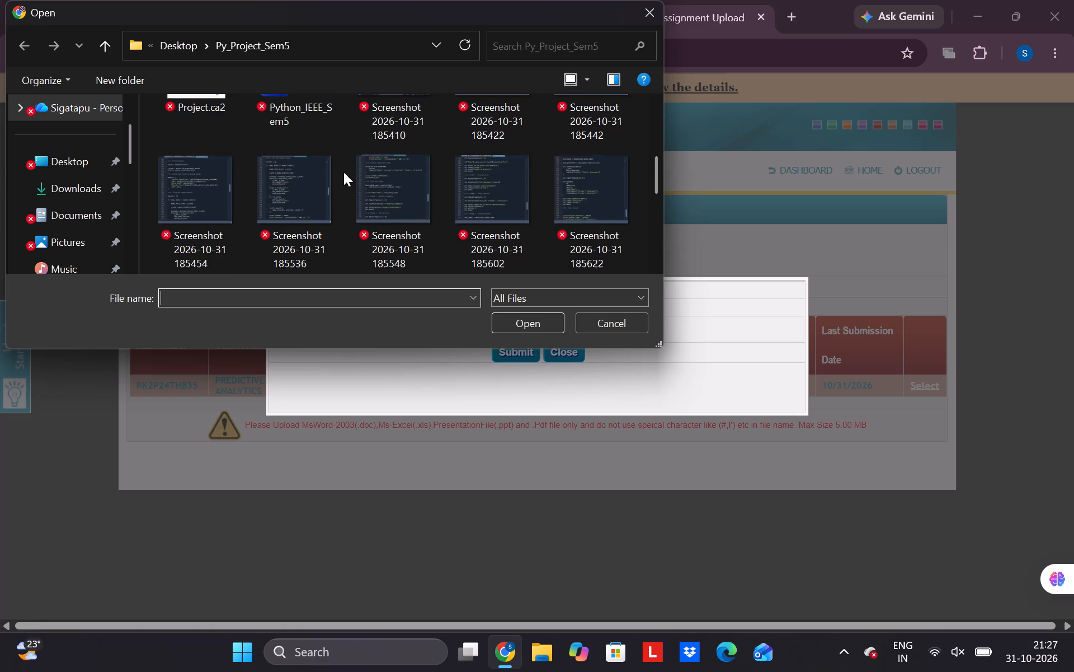
scroll(394, 179, "down", 1)
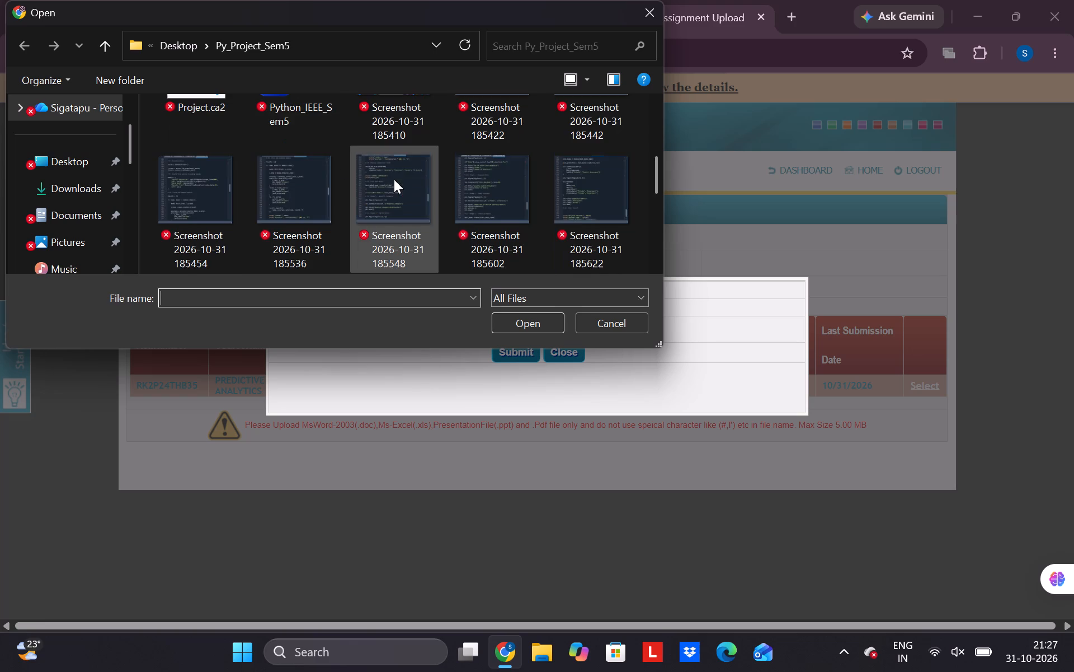
scroll(394, 179, "down", 1)
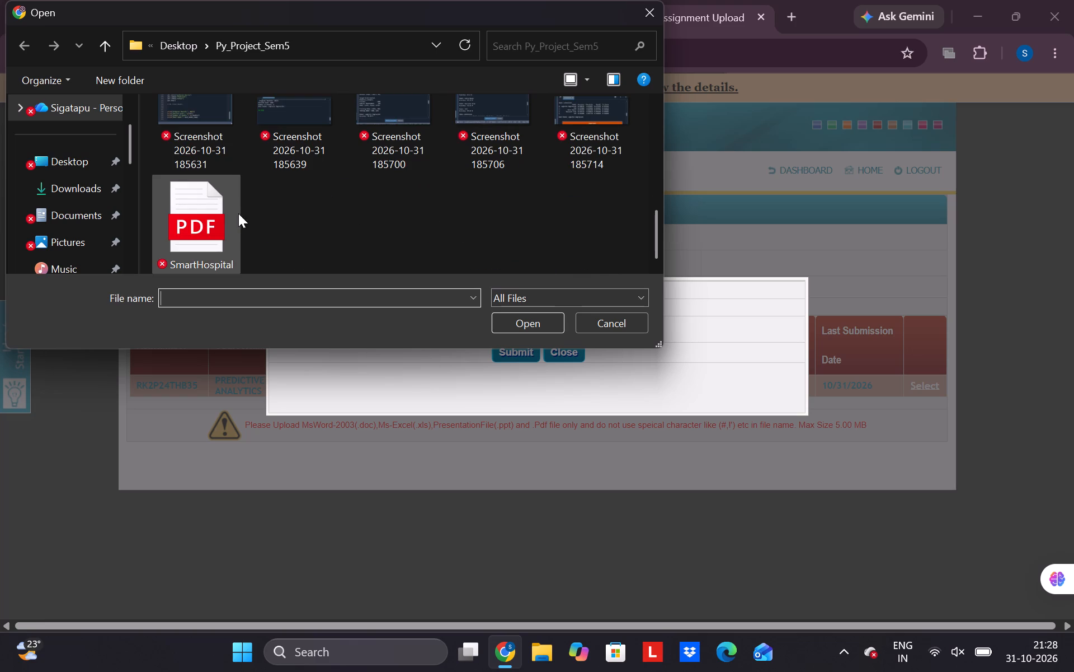
left_click(222, 213)
left_click(539, 315)
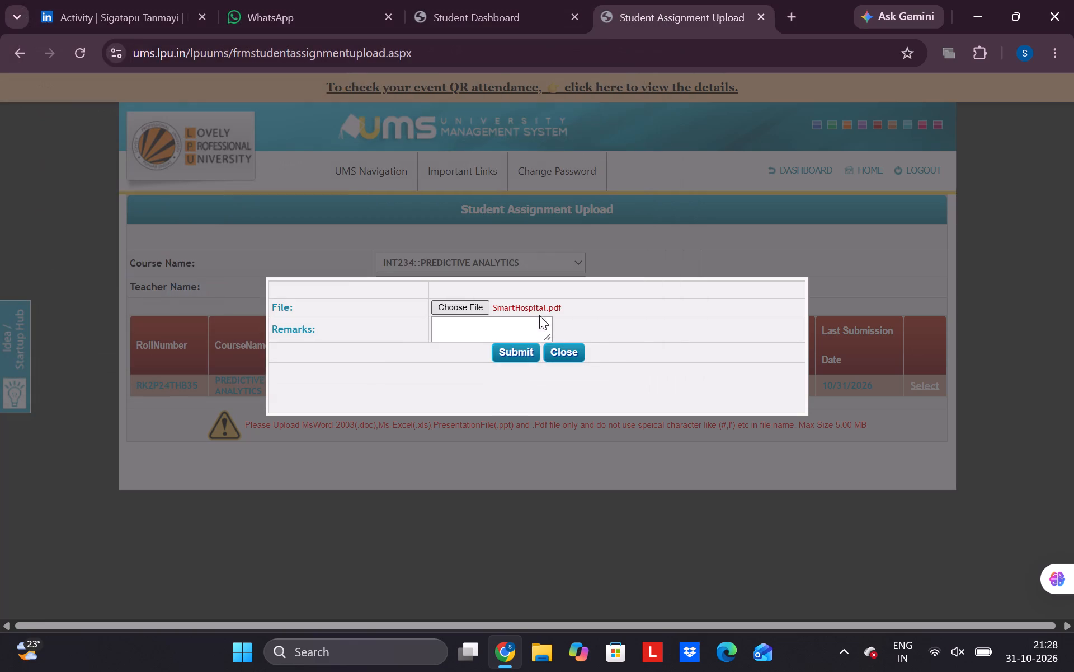
left_click(518, 357)
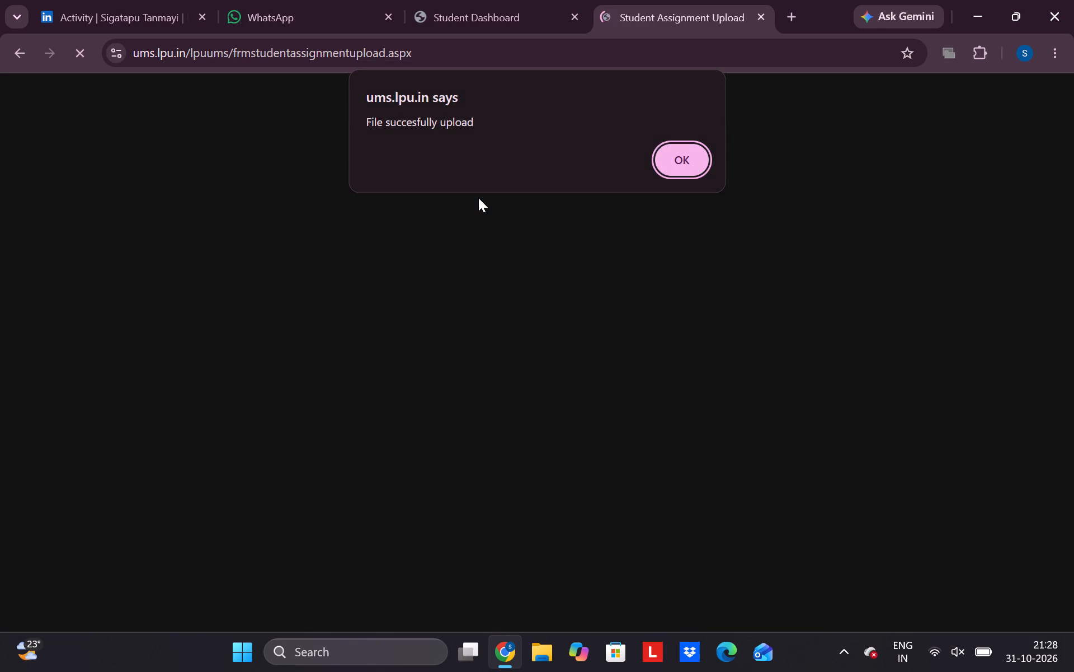
Acknowledge the assignment upload, and close the browser window with the Student Assignment Upload page.
left_click(698, 157)
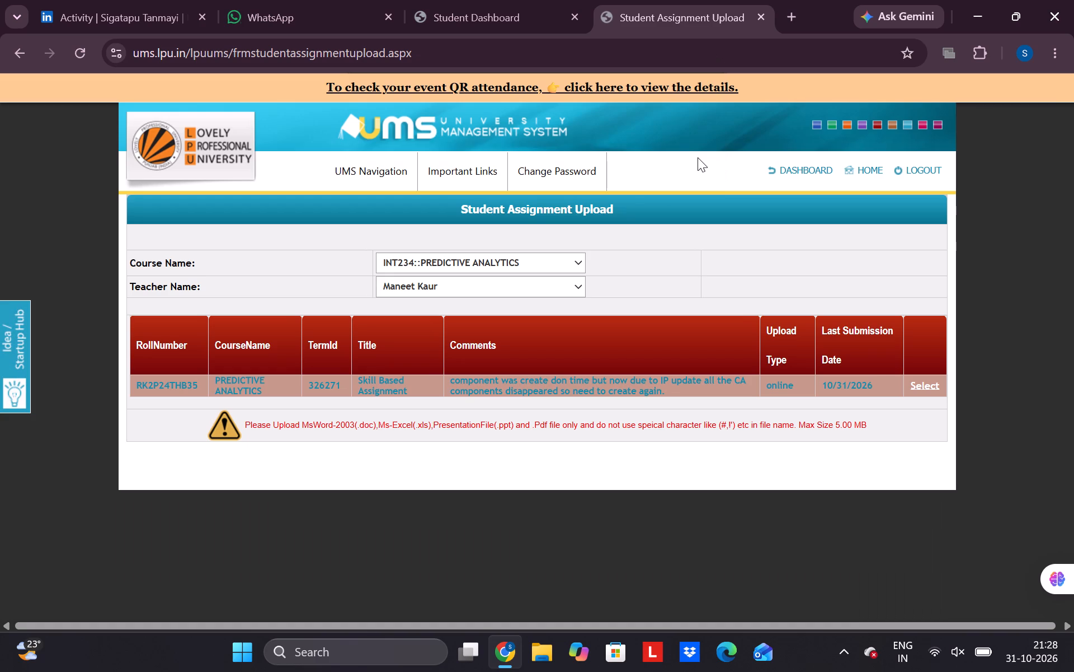
left_click(534, 291)
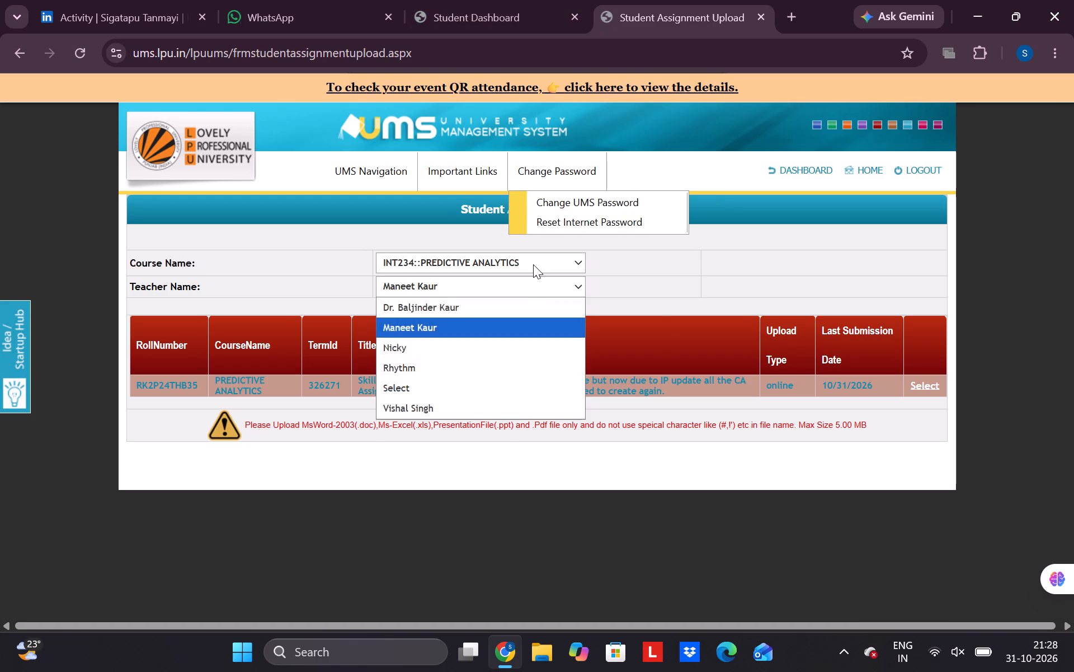
left_click(533, 264)
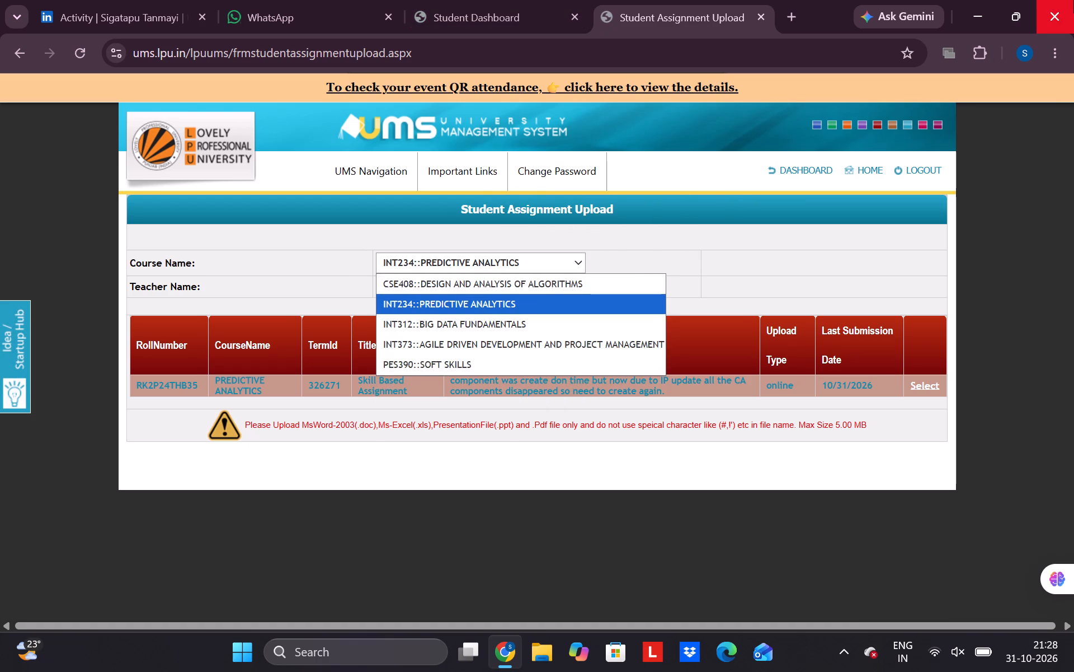
left_click(1073, 0)
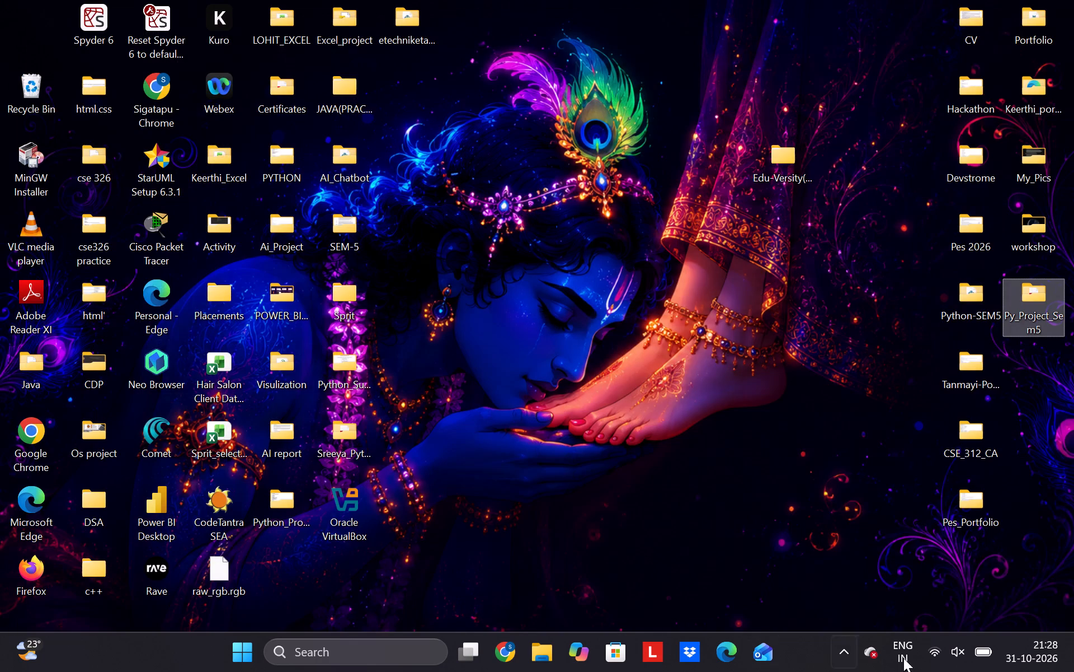
Turn off the laptop's Wi-Fi connection and return to the desktop.
left_click(971, 647)
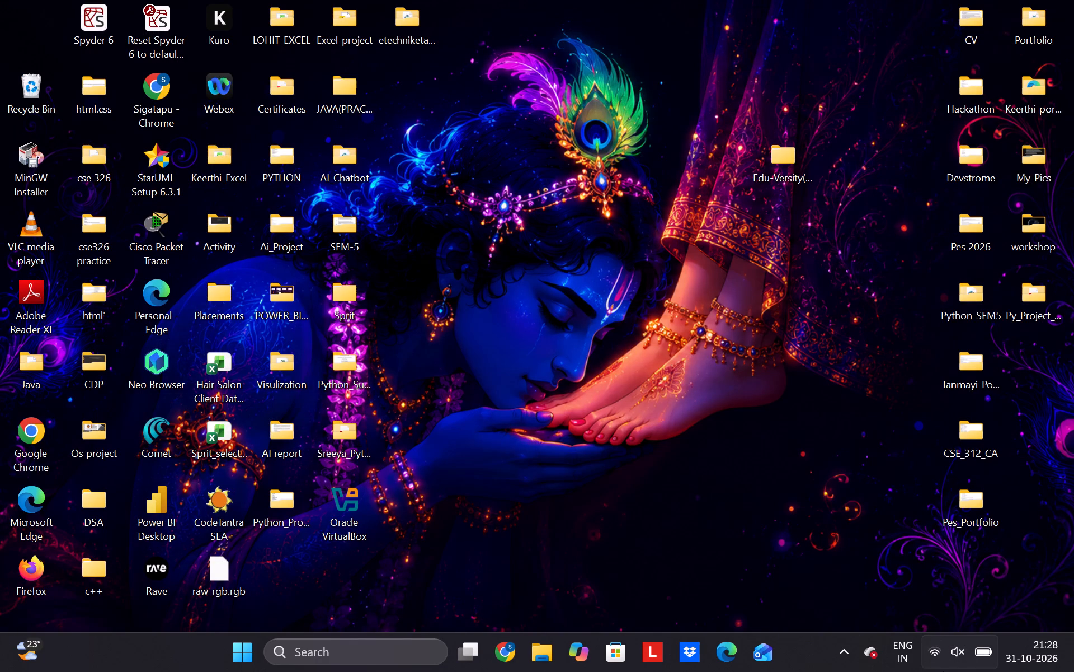
left_click(943, 671)
left_click(802, 329)
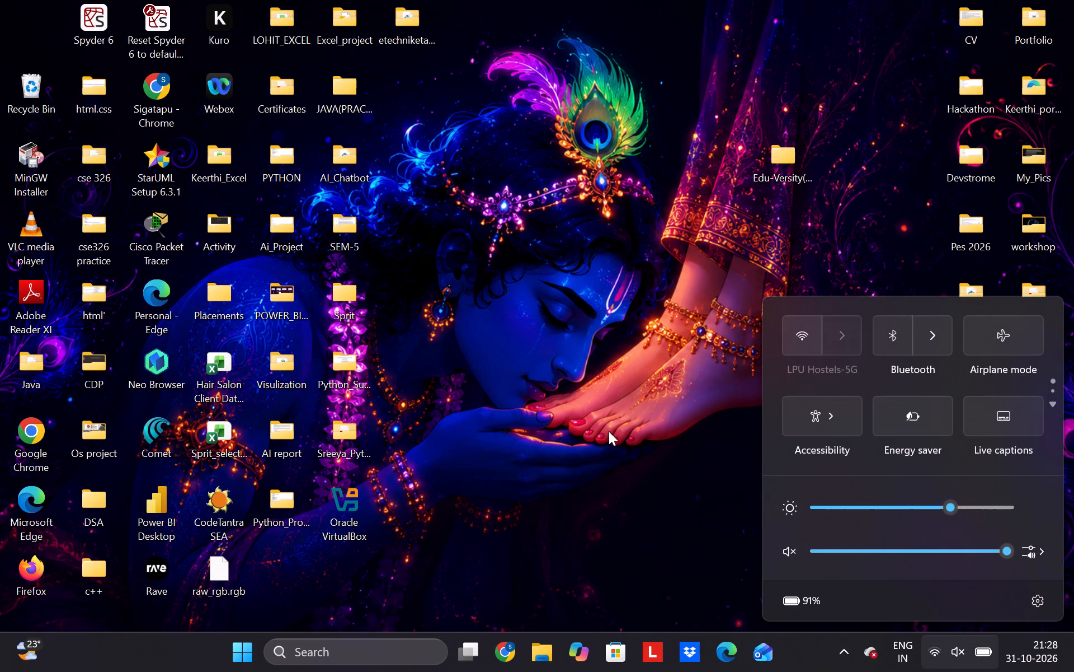
left_click(529, 558)
Bring up the computer's power options to shut it down.
left_click(239, 649)
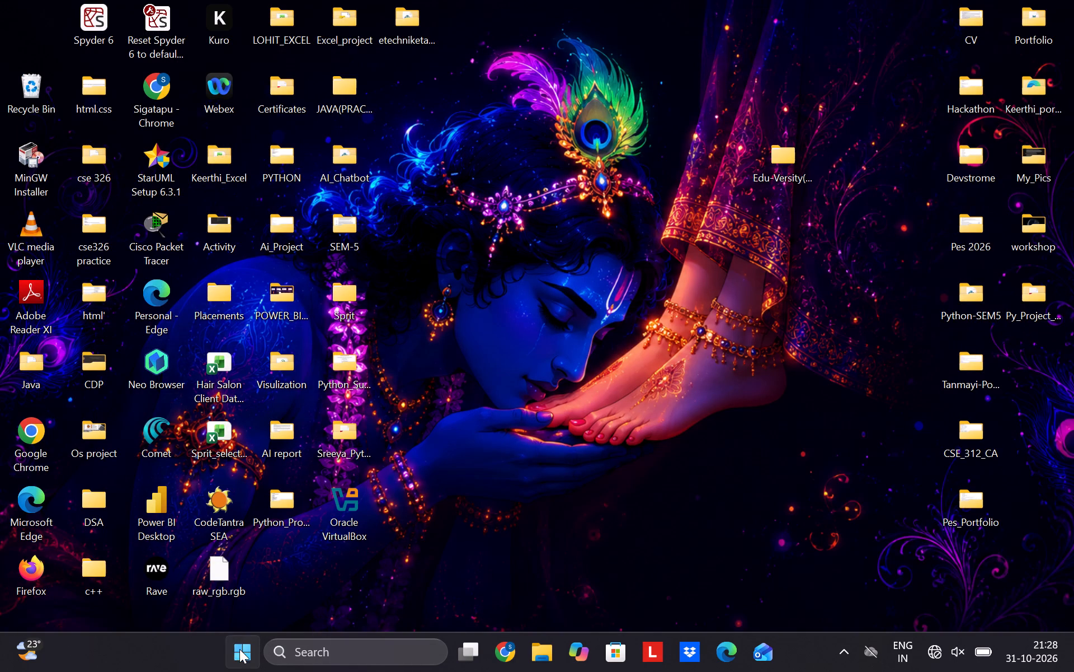
left_click(650, 604)
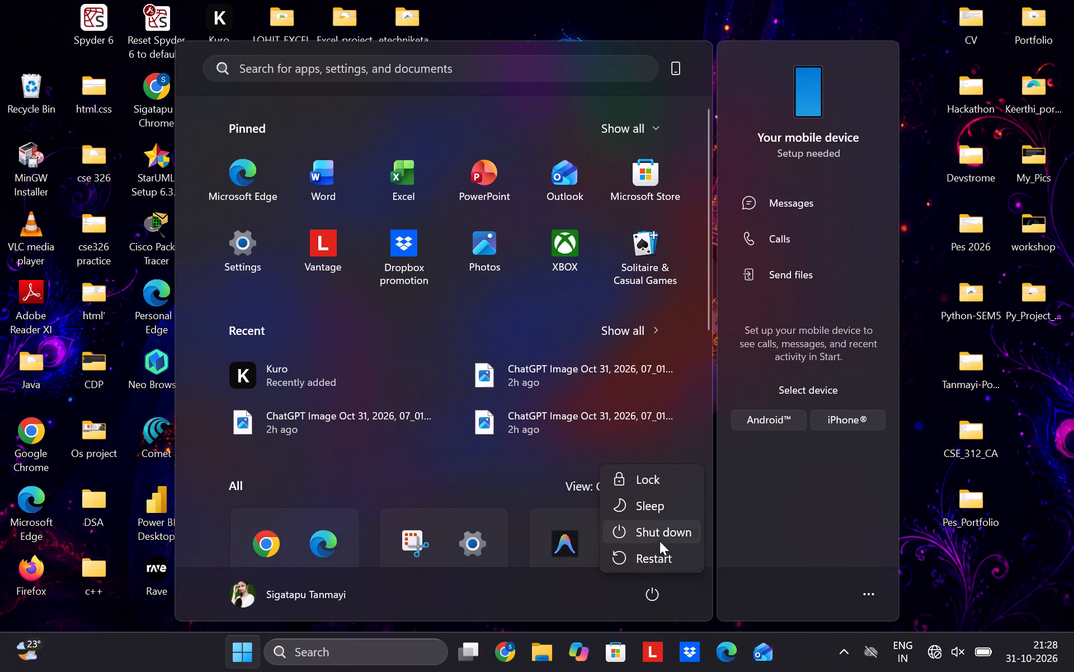